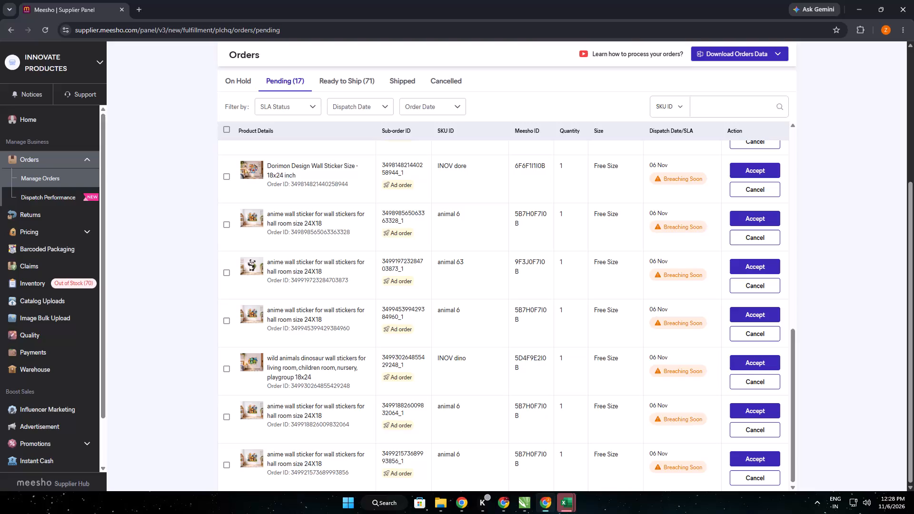
Go to the Home dashboard and open the Pending Orders list from its to-do list.
click(60, 120)
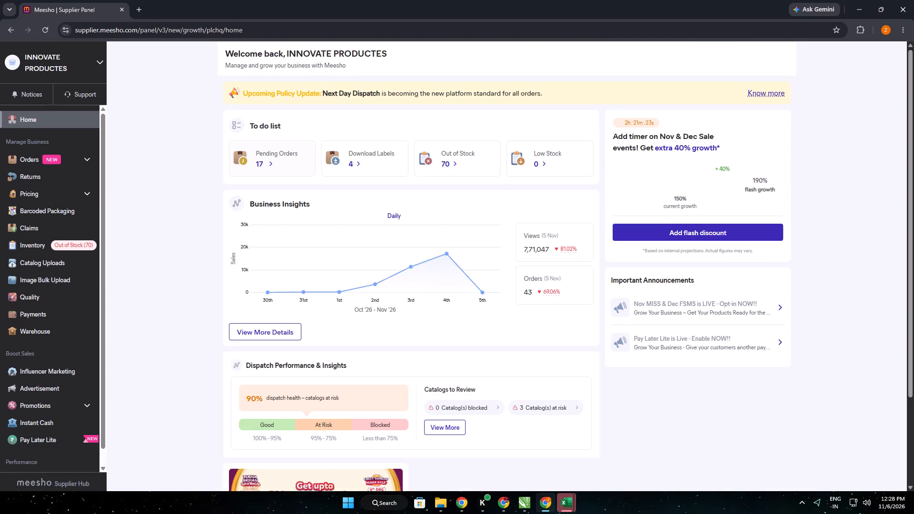
click(266, 168)
scroll(412, 261, down, 13)
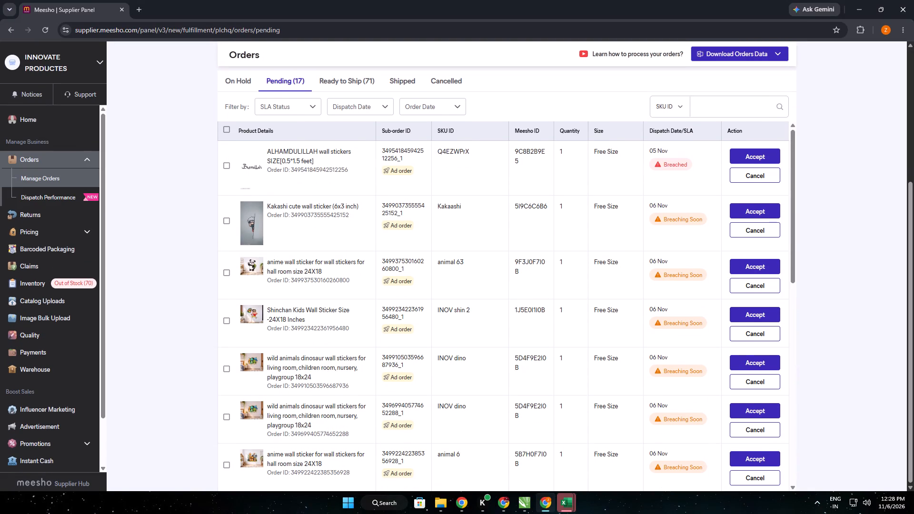
Examine the Ready to Ship orders from start to end, checking label status and dispatch dates.
click(358, 87)
scroll(409, 283, down, 4)
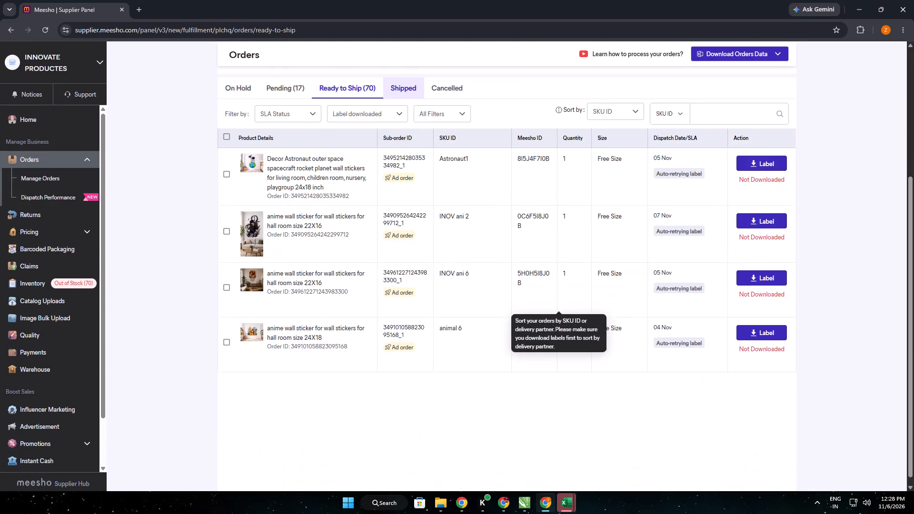
scroll(357, 281, down, 4)
scroll(461, 278, down, 19)
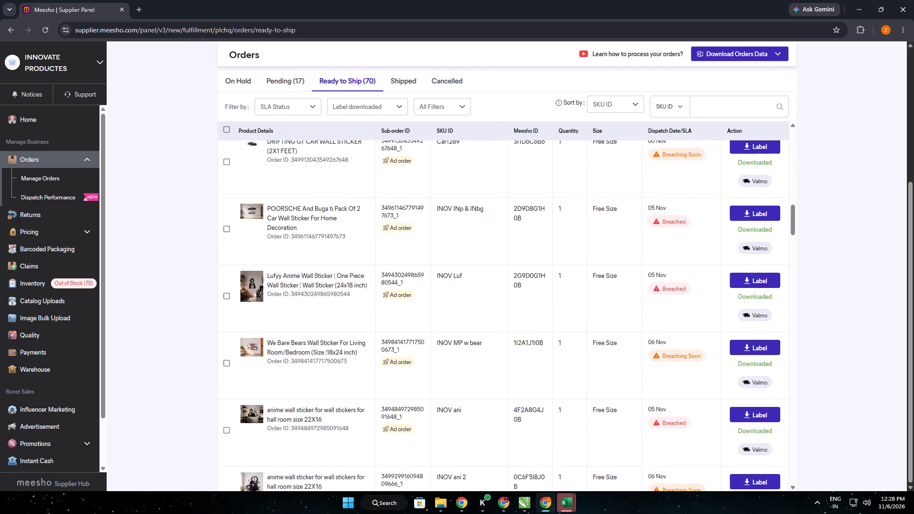
scroll(468, 317, down, 20)
scroll(468, 317, down, 7)
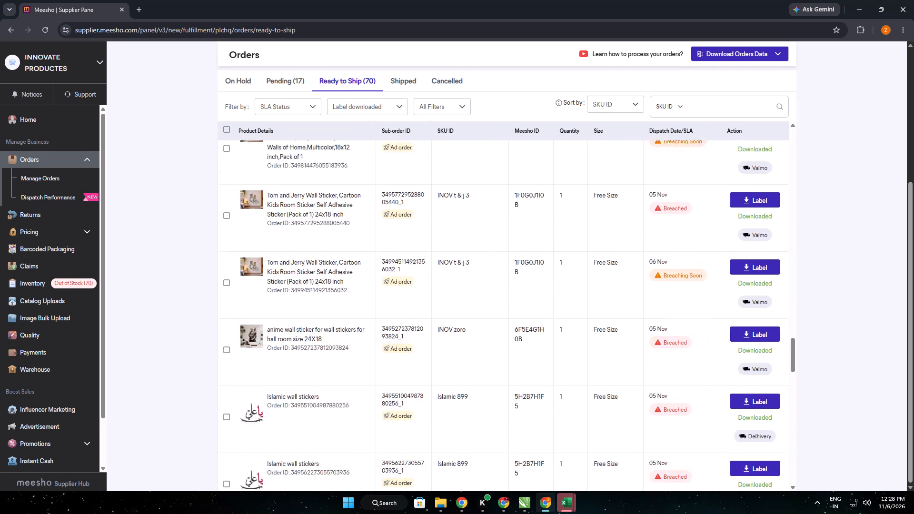
scroll(467, 328, down, 20)
scroll(467, 328, down, 7)
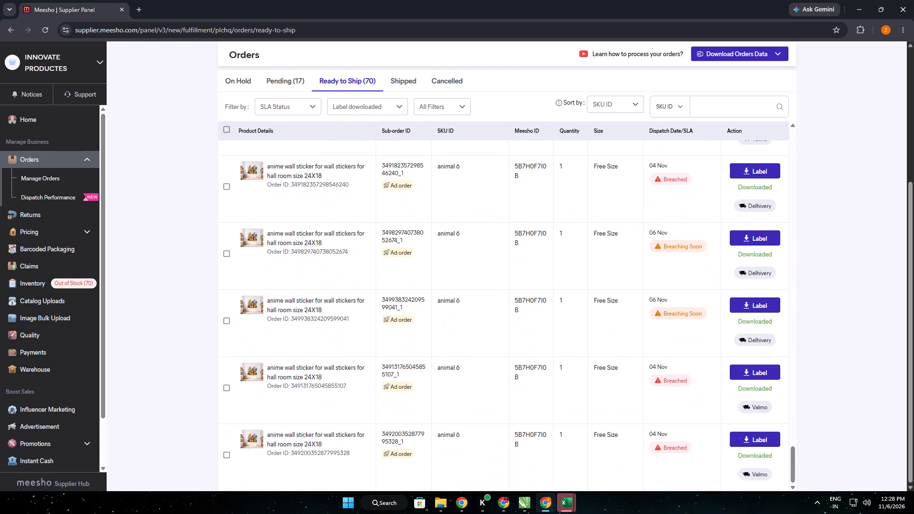
scroll(467, 333, down, 3)
scroll(702, 470, up, 20)
scroll(702, 470, up, 4)
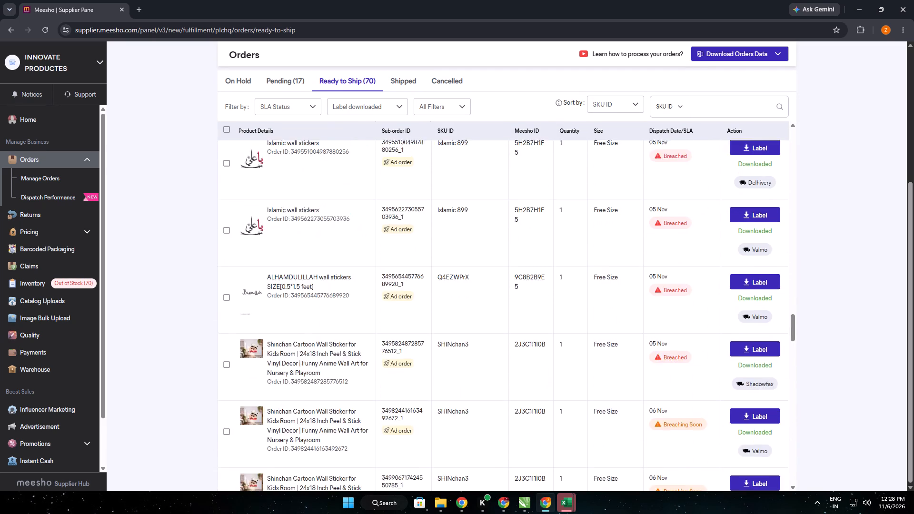
scroll(584, 451, up, 20)
scroll(584, 451, up, 16)
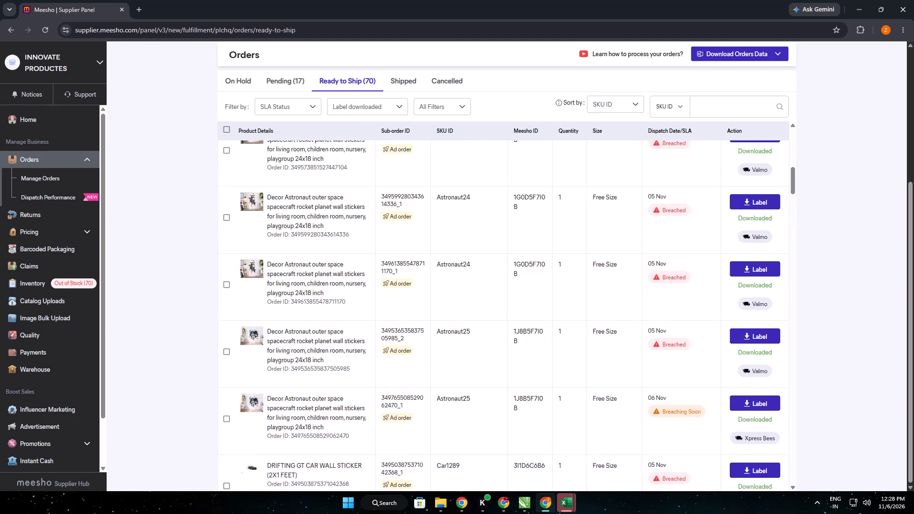
scroll(439, 429, up, 17)
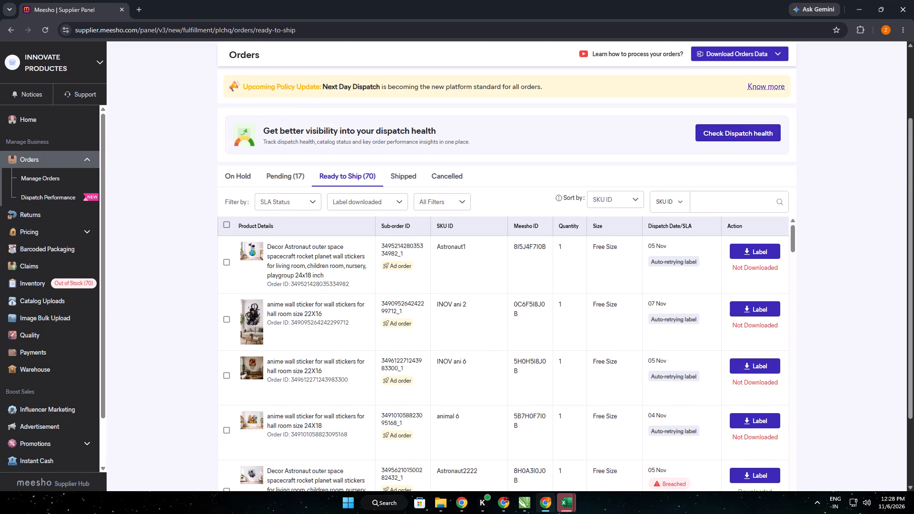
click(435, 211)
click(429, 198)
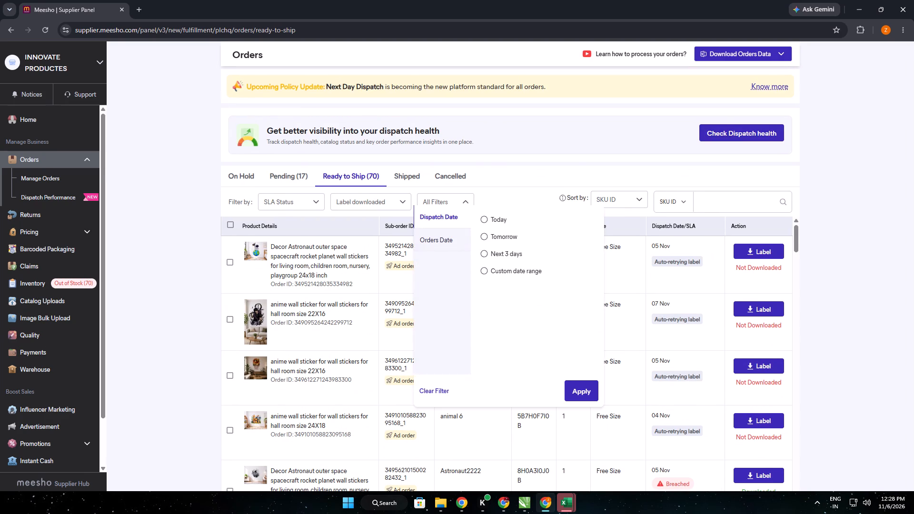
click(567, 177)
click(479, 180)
Filter the Ready to Ship orders by the SLA status Breached.
click(278, 200)
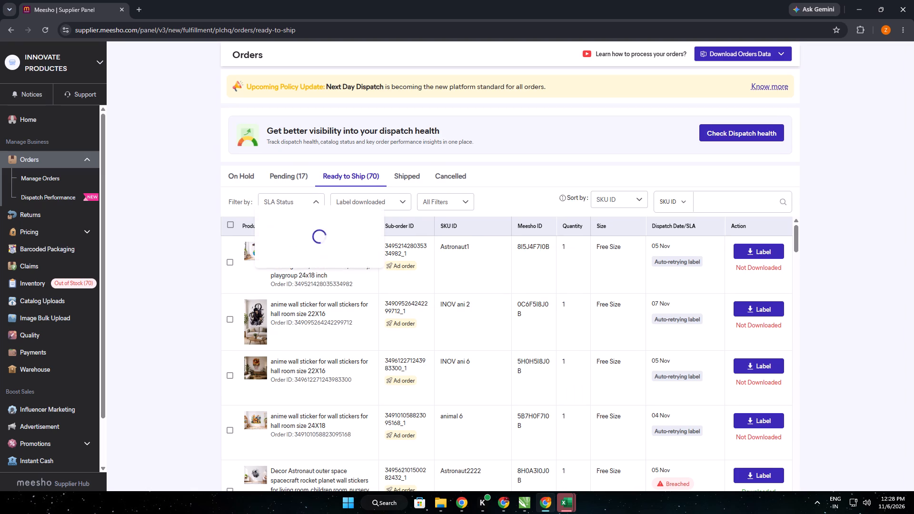
click(297, 222)
click(364, 280)
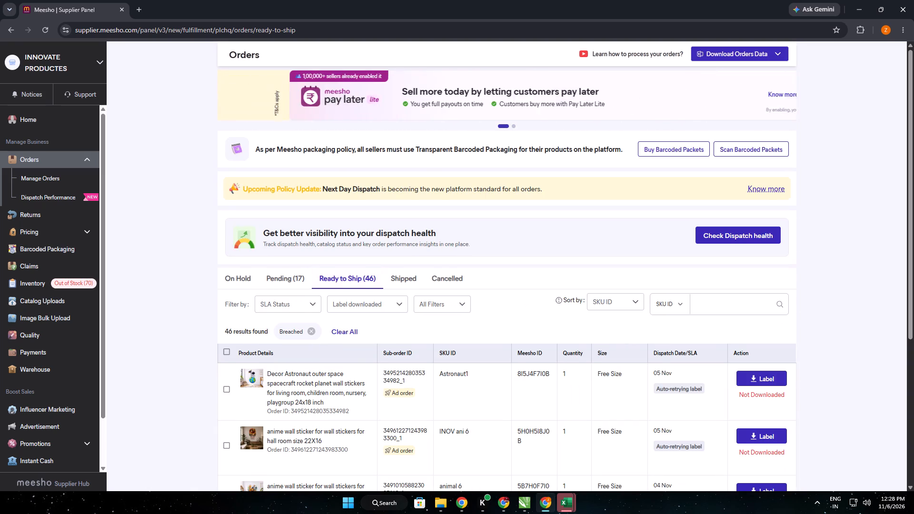
Examine the filtered list of breached Ready to Ship orders, checking their SKU IDs and dispatch dates.
scroll(370, 336, down, 2)
scroll(398, 326, down, 20)
scroll(398, 326, down, 1)
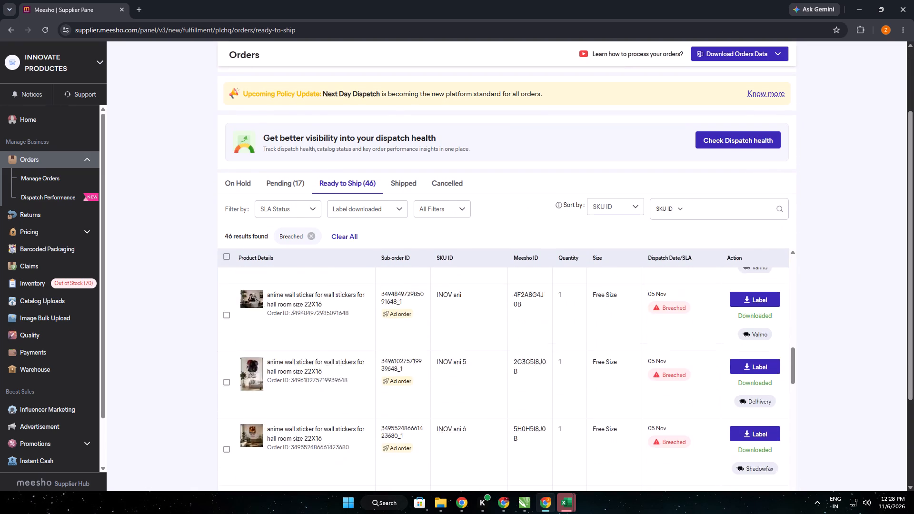
scroll(403, 348, down, 13)
scroll(400, 358, down, 13)
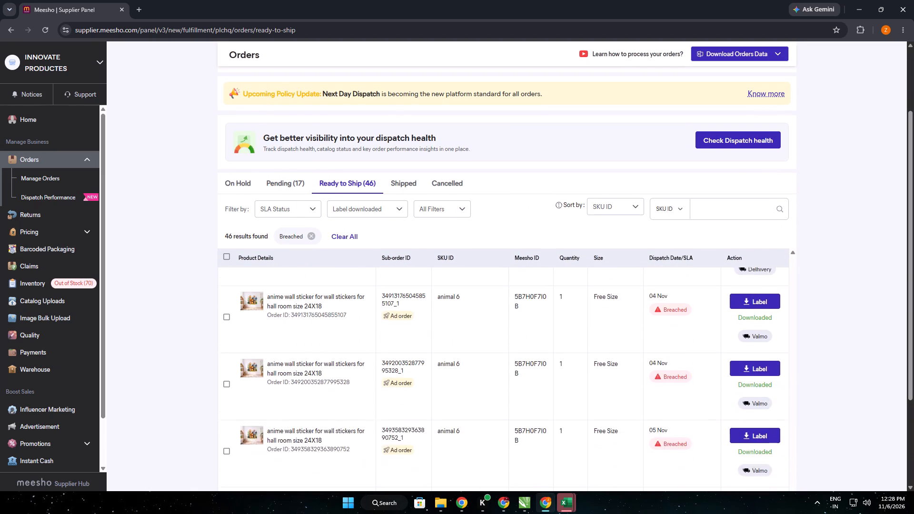
scroll(400, 360, down, 20)
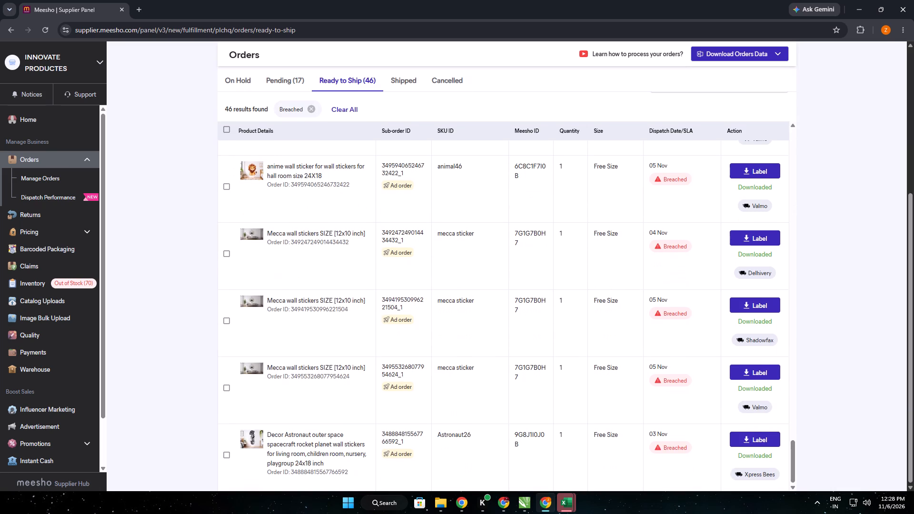
scroll(404, 398, up, 20)
scroll(404, 398, up, 19)
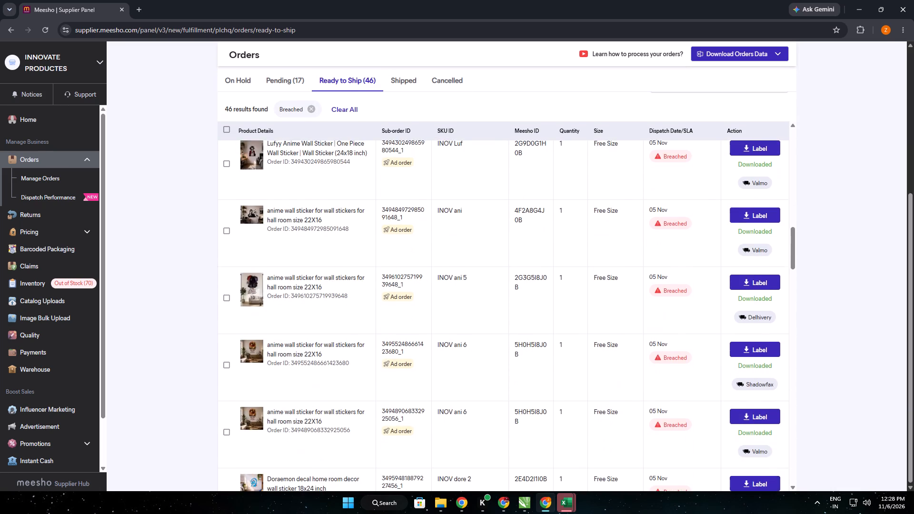
scroll(324, 218, up, 6)
scroll(307, 143, up, 5)
Remove the Breached filter from the Ready to Ship orders.
click(313, 102)
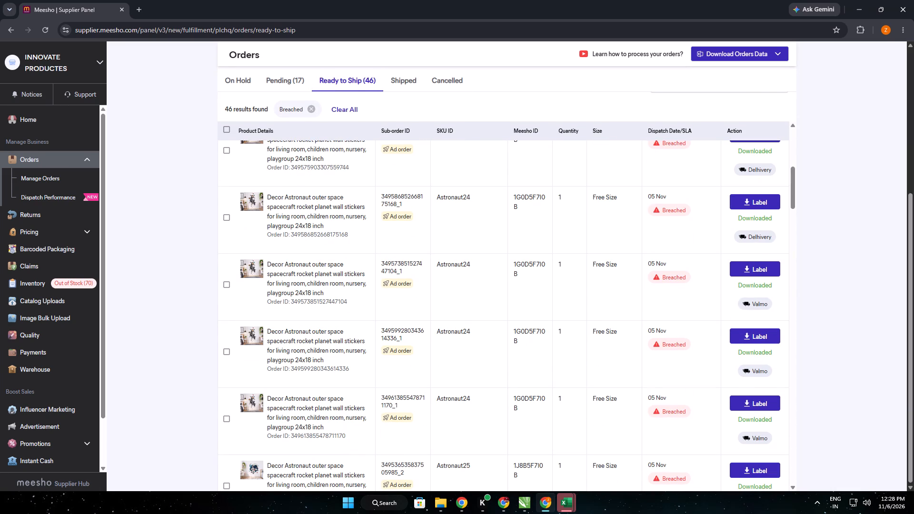
click(310, 109)
scroll(374, 154, up, 4)
Open the dispatch health overview and examine the health percentage and the catalogs-at-risk band.
click(730, 239)
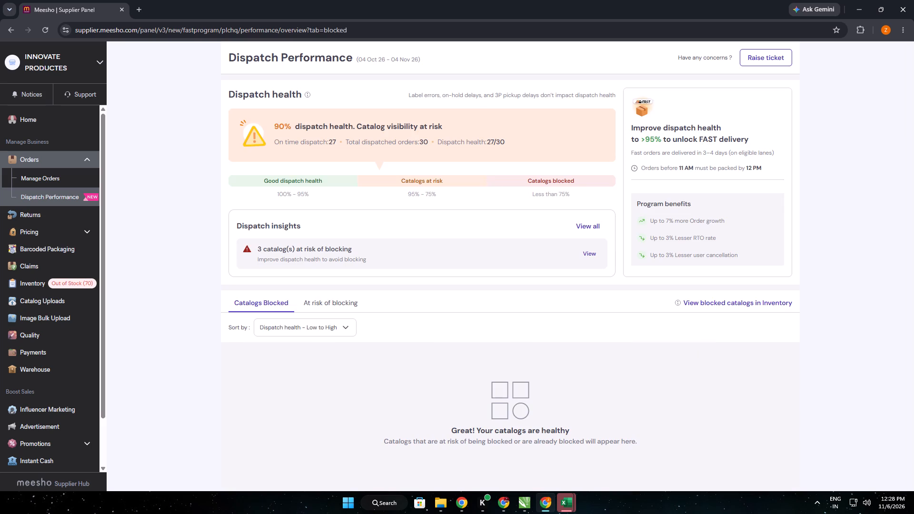
triple_click(450, 177)
click(449, 177)
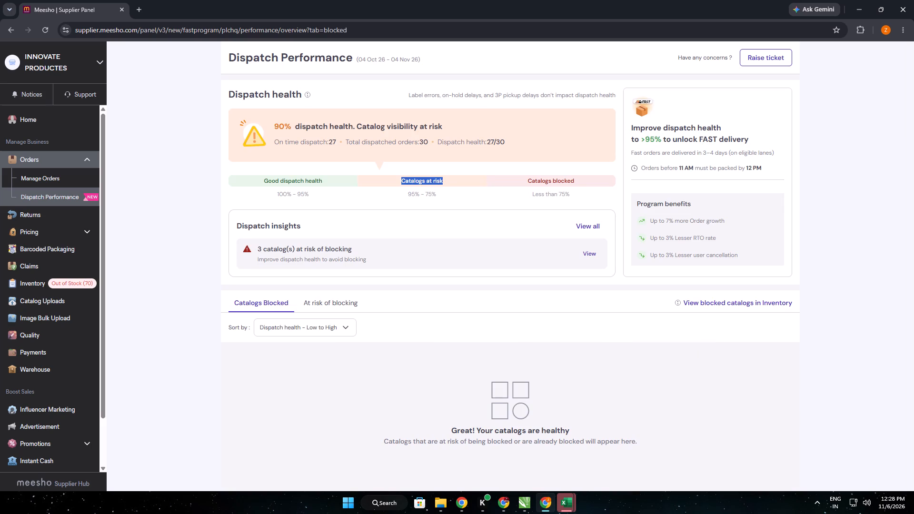
triple_click(455, 178)
click(477, 179)
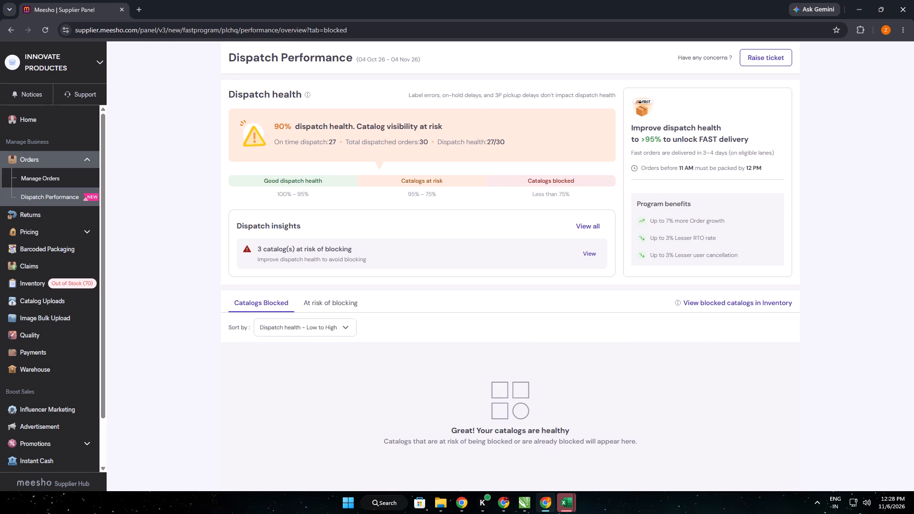
triple_click(286, 126)
click(285, 125)
triple_click(431, 178)
Check the reporting date range next to the Dispatch Performance heading.
click(395, 52)
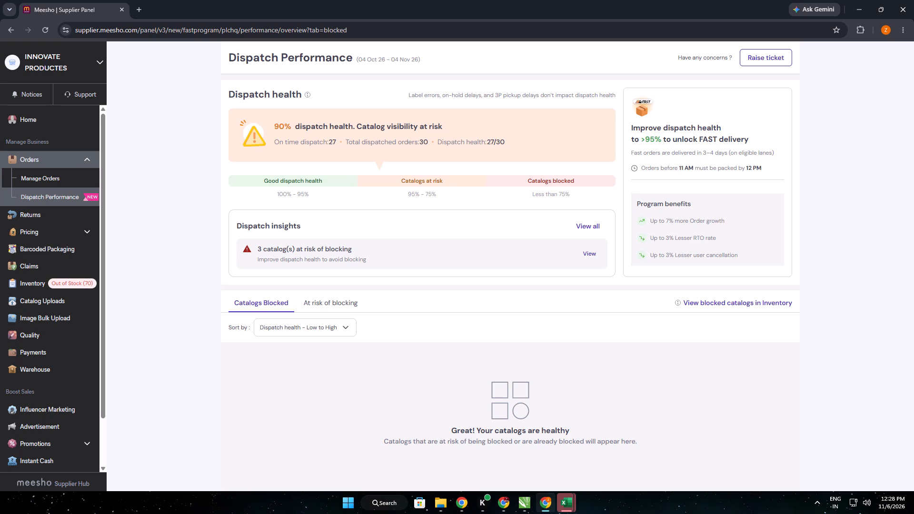
click(392, 56)
double_click(392, 59)
drag(392, 66, 394, 70)
click(396, 75)
triple_click(392, 61)
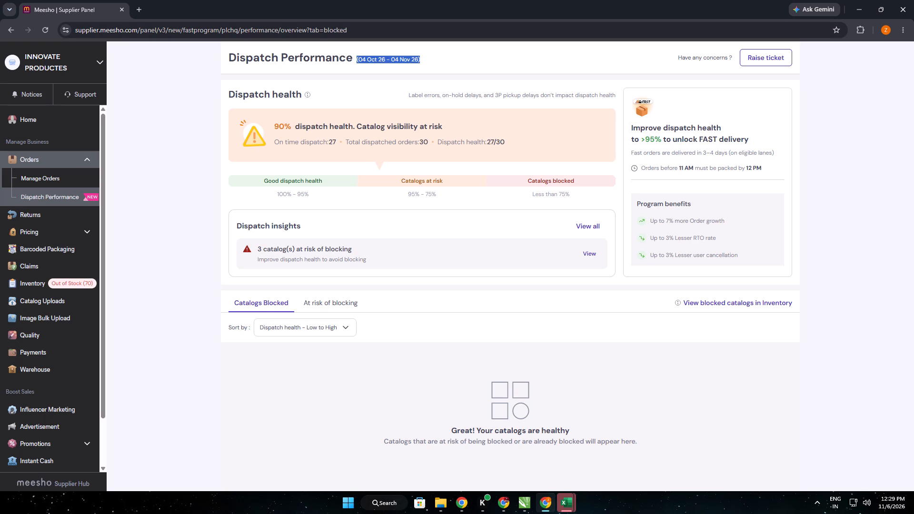
scroll(144, 348, down, 1)
scroll(300, 368, up, 3)
Return to the Home dashboard and open the Pending Orders list again.
click(45, 118)
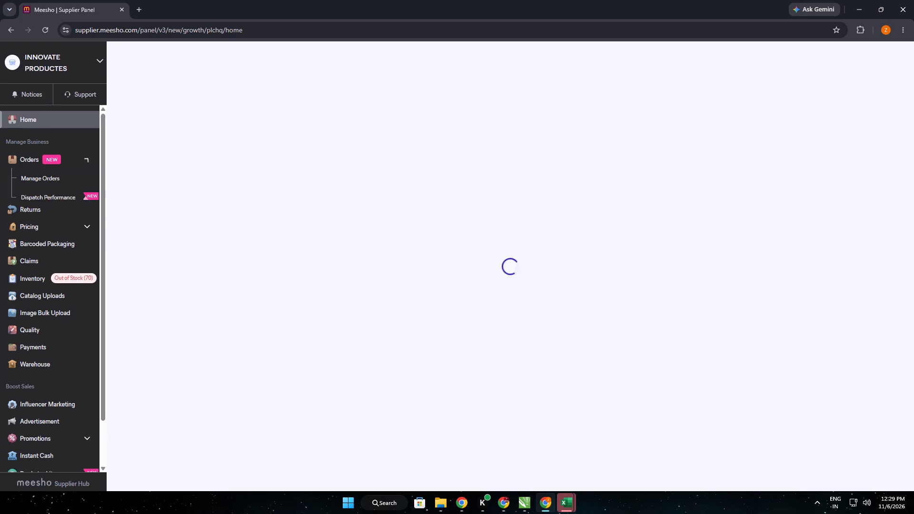
click(262, 125)
click(271, 165)
click(265, 164)
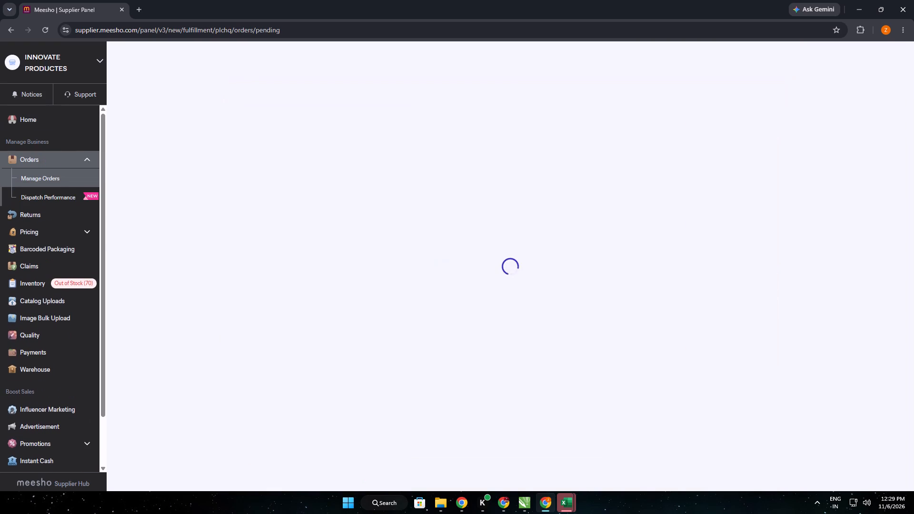
scroll(477, 330, down, 2)
scroll(368, 346, down, 1)
scroll(300, 280, down, 2)
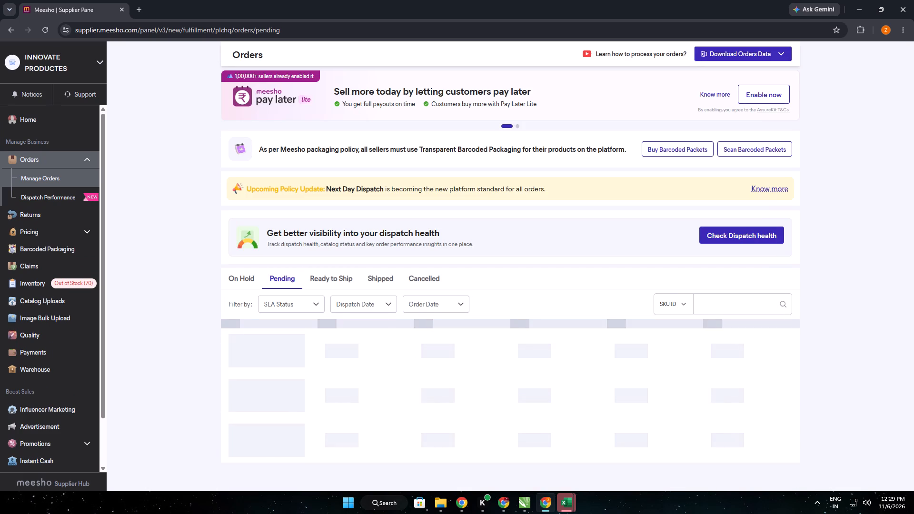
Search the pending orders for the first order's SKU ID, Q4EZWPrX.
triple_click(457, 345)
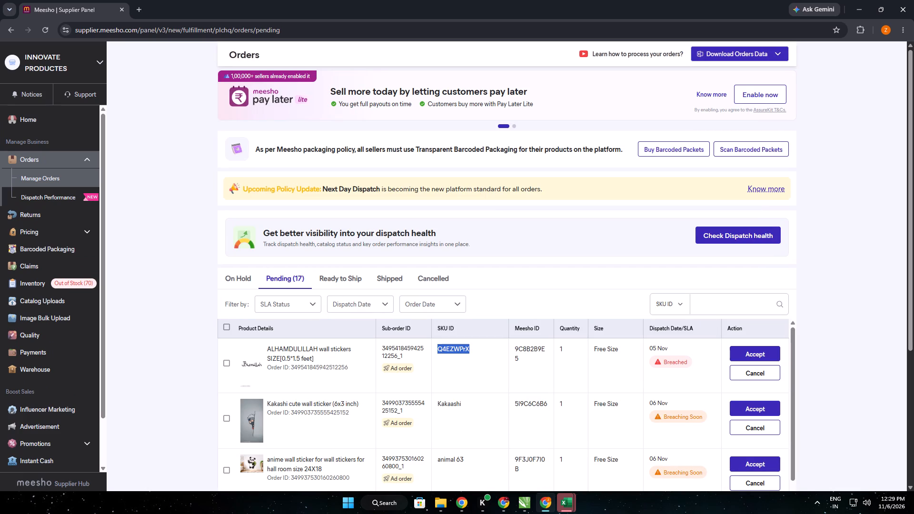
key(ctrl+c)
ctrl+click(726, 301)
key(ctrl+v)
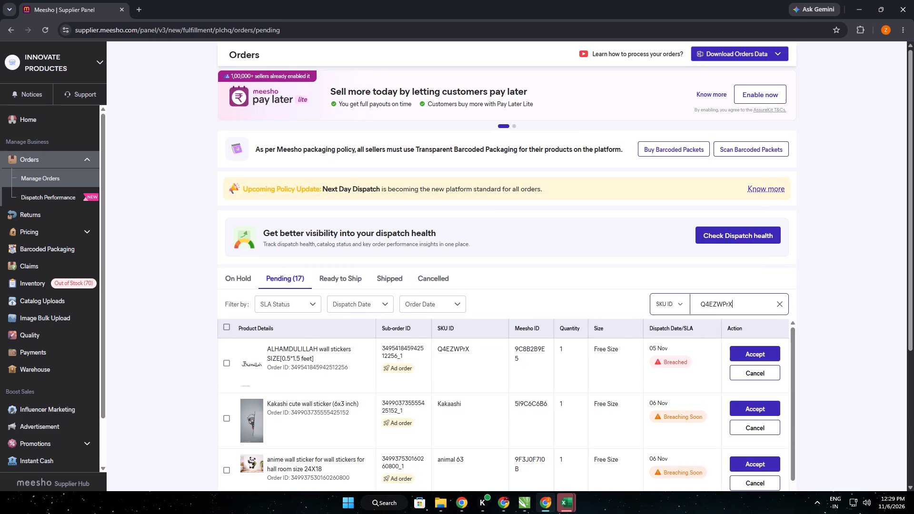
key(Return)
scroll(397, 378, down, 1)
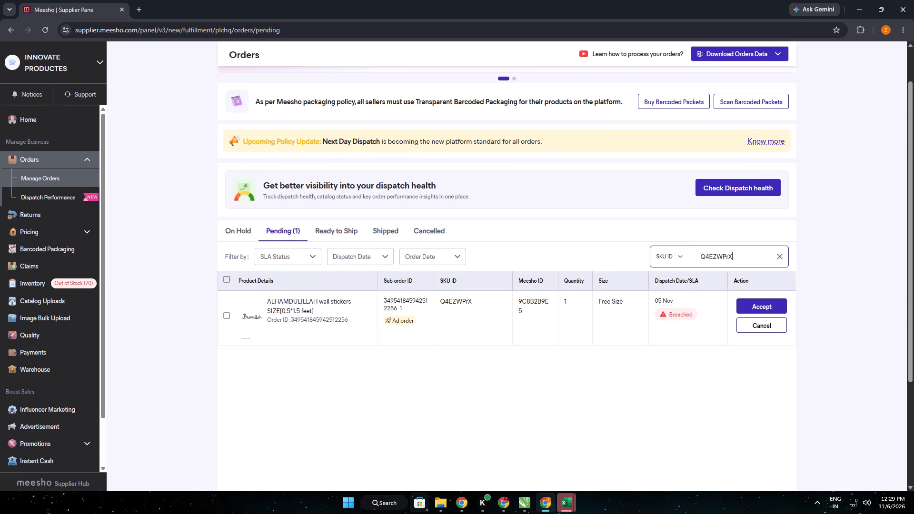
Switch to File Explorer and look through today's order label PDFs in the Downloads folder.
click(447, 508)
click(388, 434)
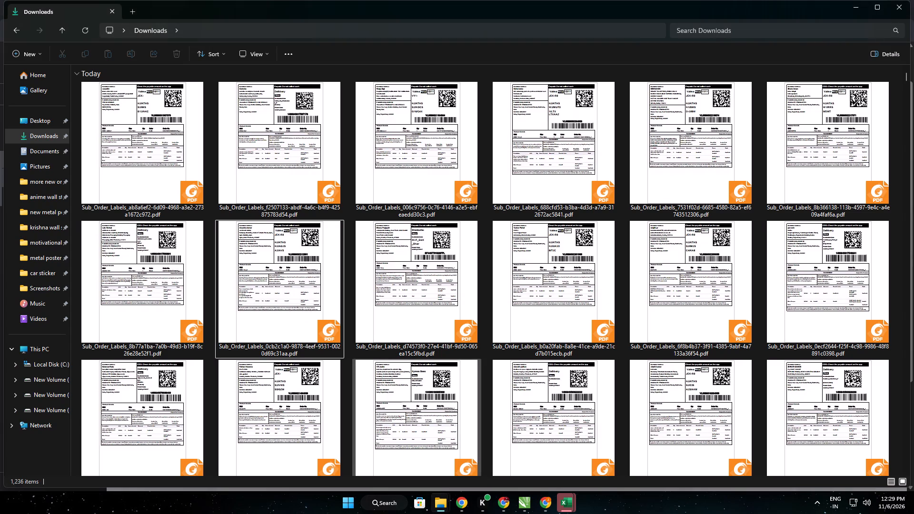
scroll(399, 371, up, 4)
scroll(411, 356, down, 2)
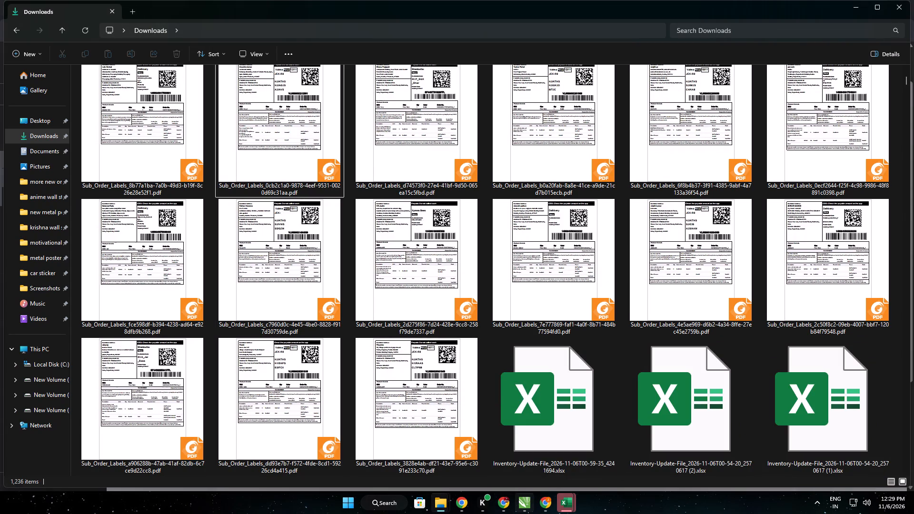
Switch to CorelDRAW, view the top of the 6 NOV (1).cdr sheet, and bring up the 6 NOV.cdr document.
click(525, 506)
scroll(577, 100, up, 1)
middle_drag(573, 97, 499, 154)
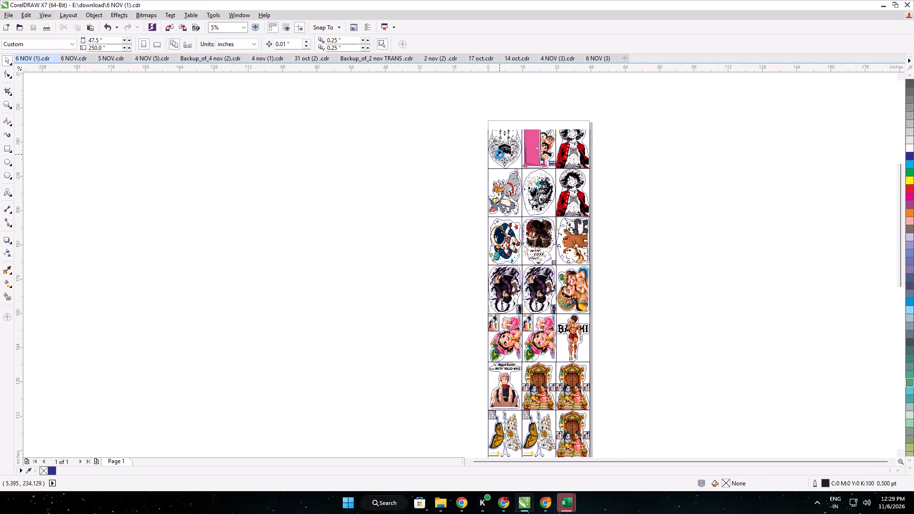
click(72, 58)
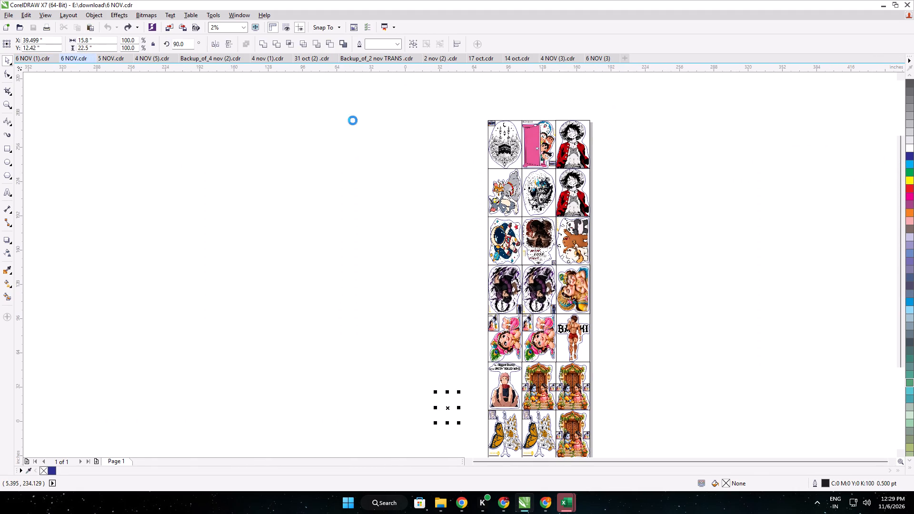
Copy the Bismillah sticker design labelled Q4EZWPrX from the 6 NOV.cdr sheet.
middle_drag(423, 141, 342, 142)
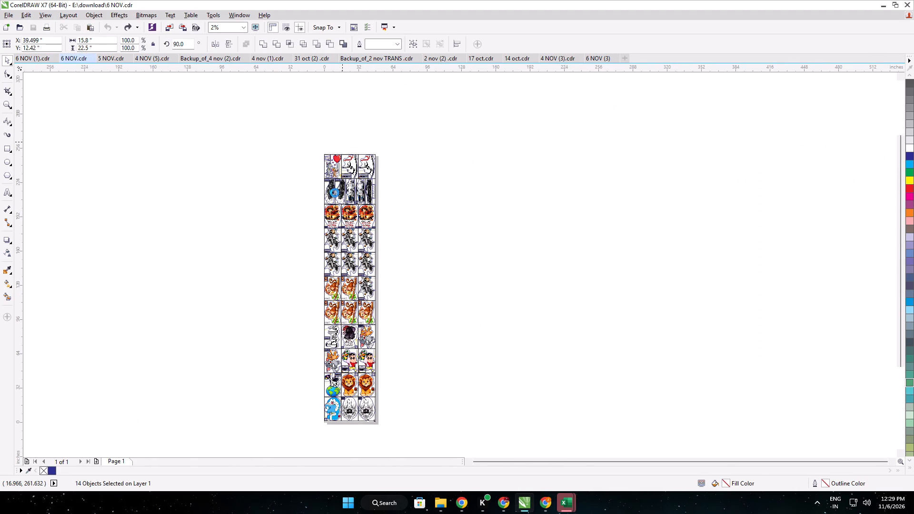
scroll(308, 319, up, 3)
middle_drag(325, 316, 341, 255)
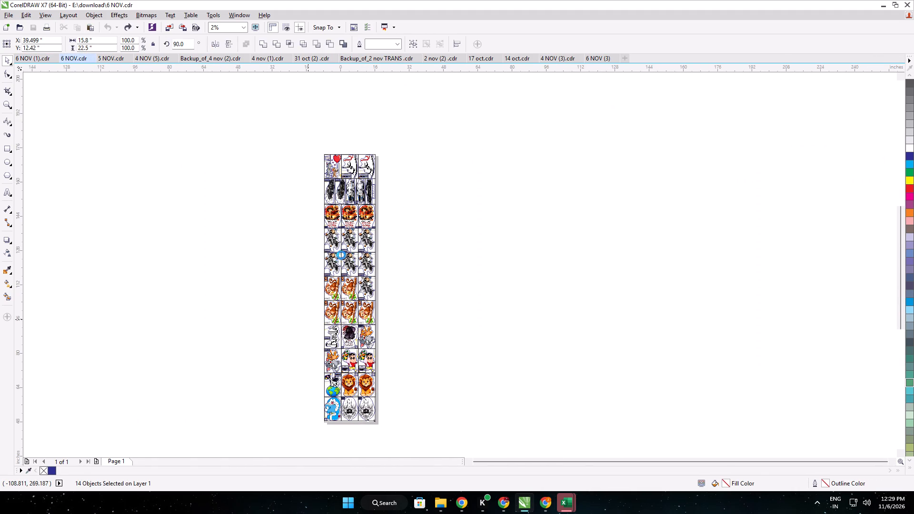
middle_drag(341, 255, 346, 249)
middle_drag(338, 338, 362, 240)
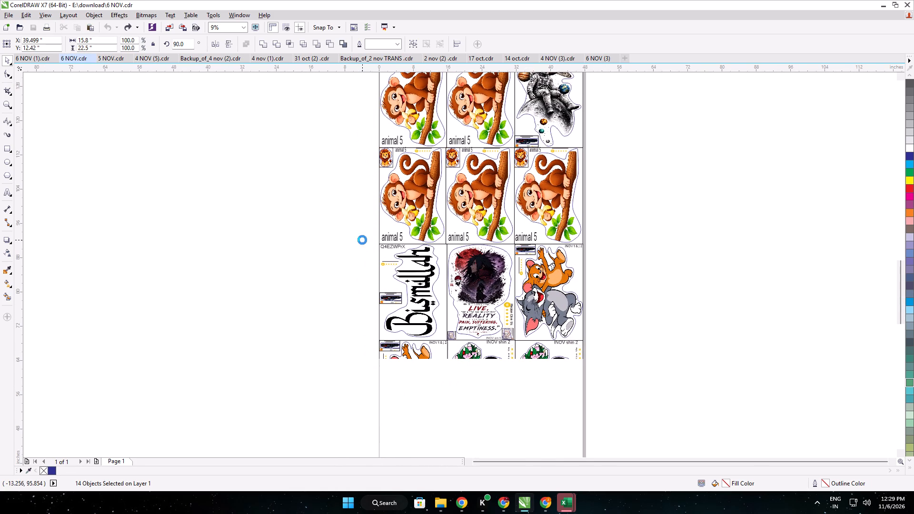
scroll(368, 284, up, 1)
drag(346, 167, 622, 463)
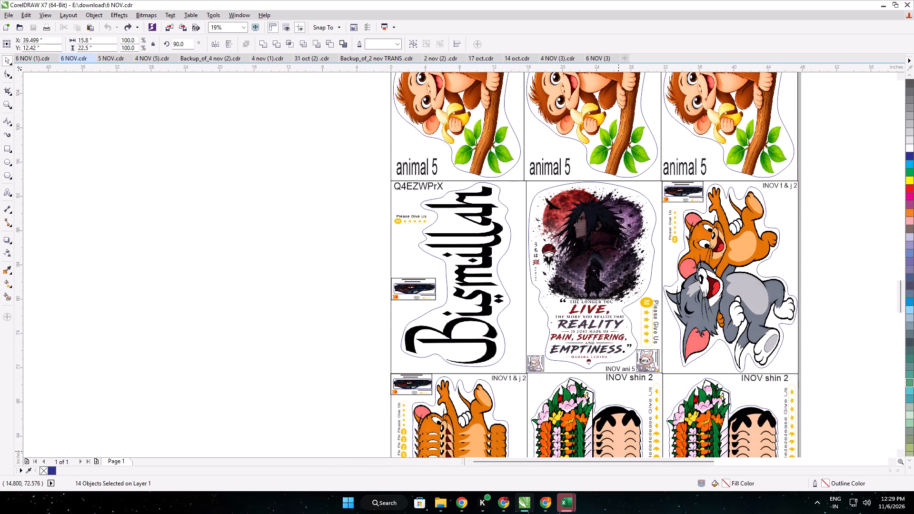
drag(622, 463, 534, 378)
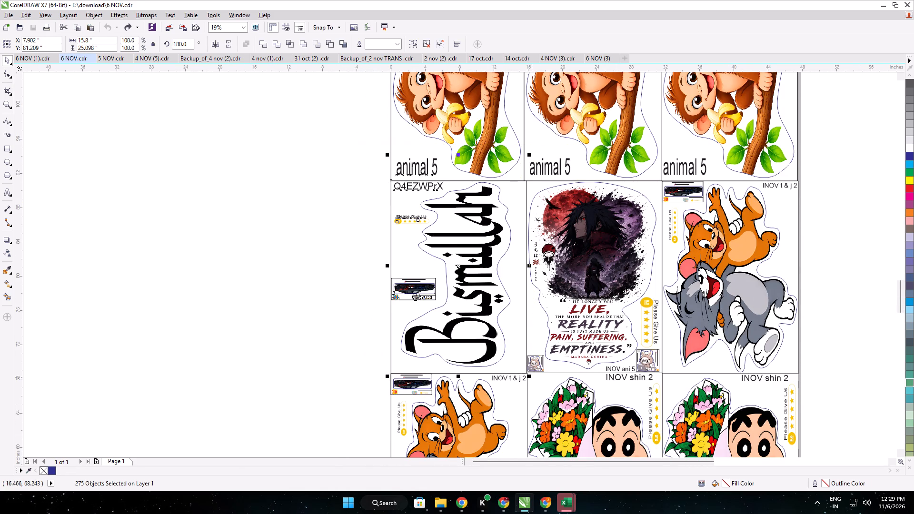
key(ctrl+c)
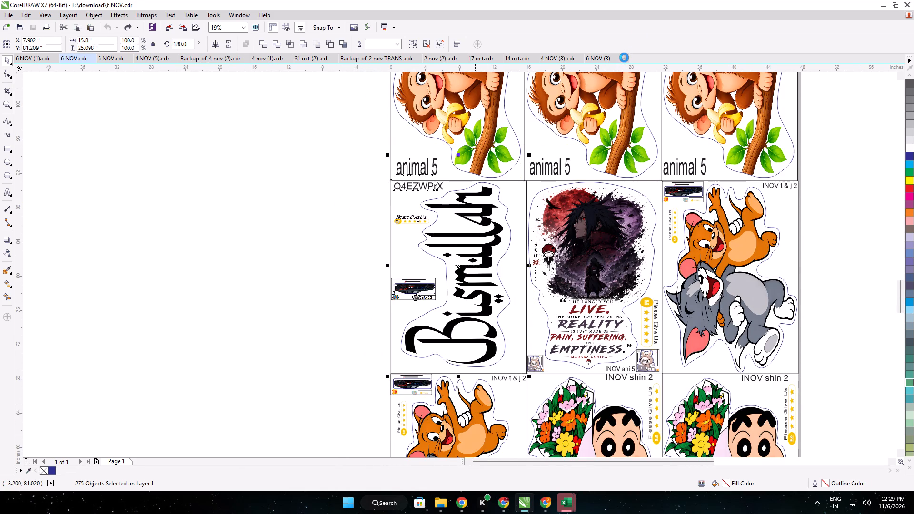
Start a new 47.5 by 250 inch document and extend its name to "Untitled-1 nov".
click(624, 57)
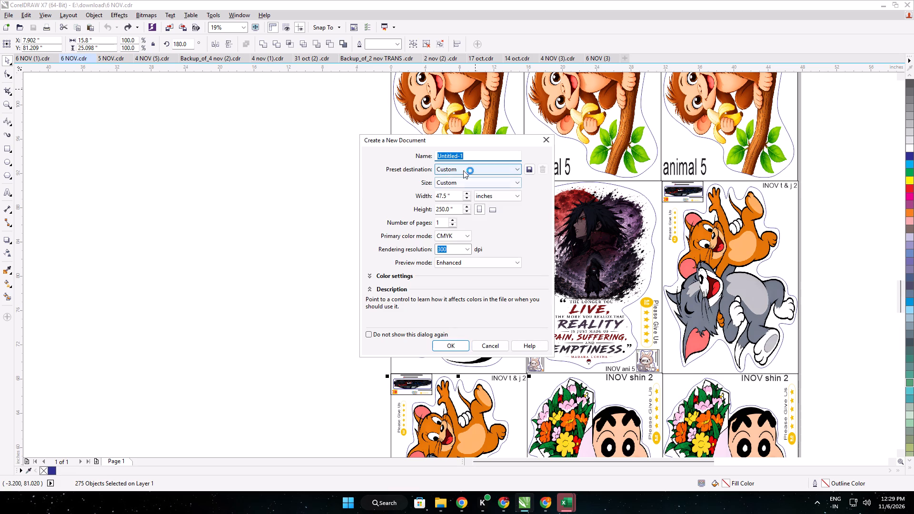
key(Right)
key(space)
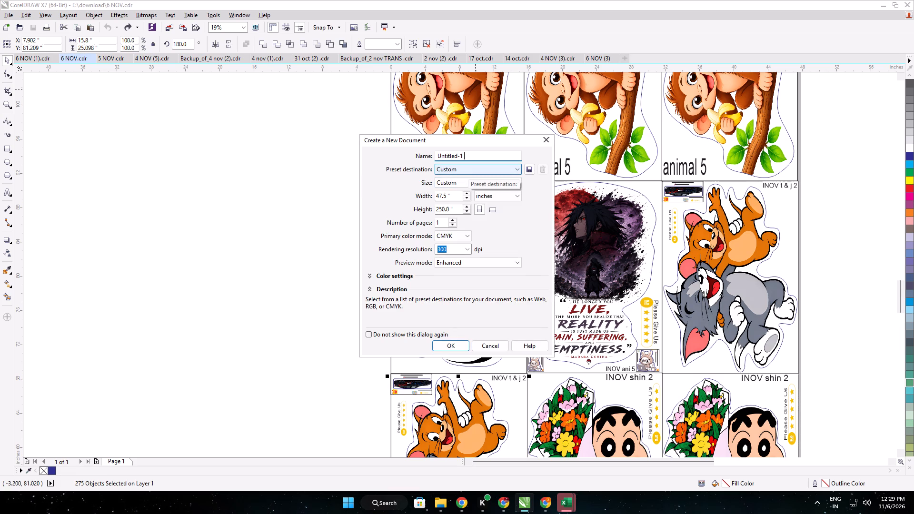
text(nov)
key(space)
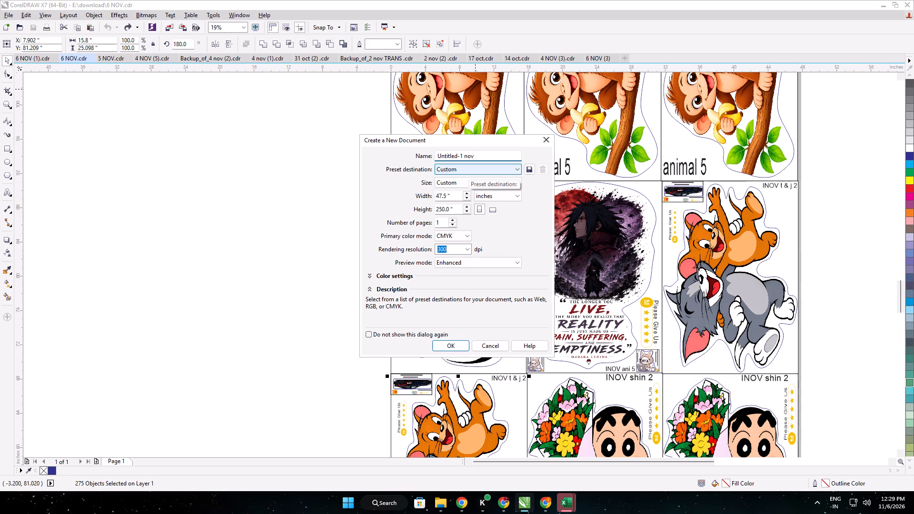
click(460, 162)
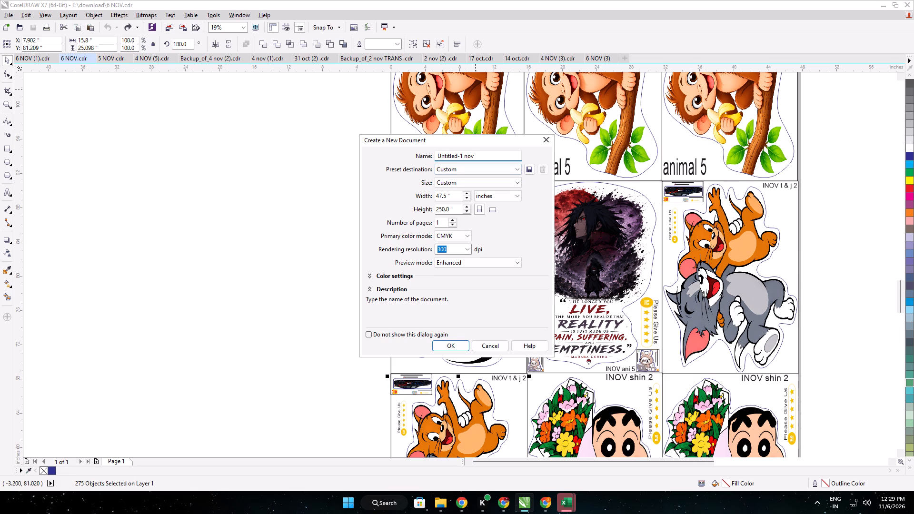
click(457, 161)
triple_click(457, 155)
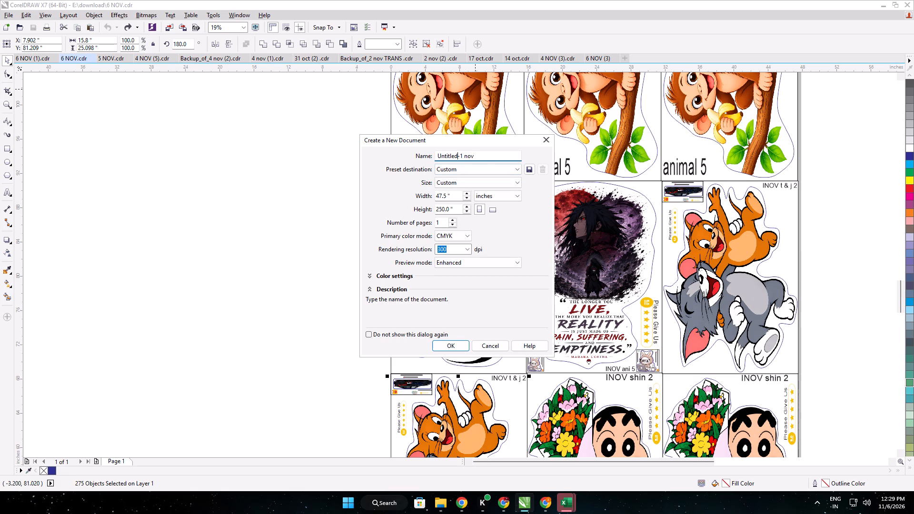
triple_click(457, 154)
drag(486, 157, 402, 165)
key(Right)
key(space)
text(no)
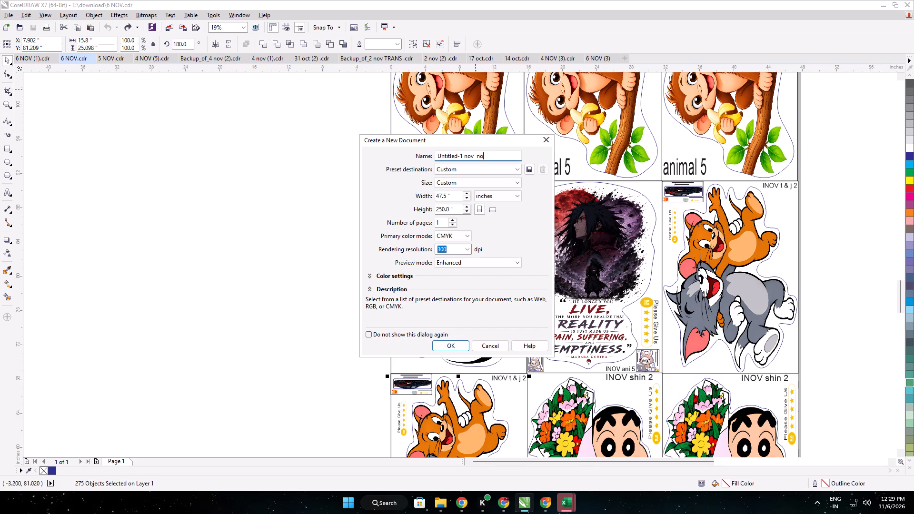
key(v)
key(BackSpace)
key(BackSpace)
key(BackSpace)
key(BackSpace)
Complete the new document's name as "Untitled-1 nov (4)" and create the document.
key(Left)
key(space)
key(Left)
key(4)
key(BackSpace)
key(space)
text(4)
key(Left)
text(90)
key(BackSpace)
key(BackSpace)
key(shift+parenleft)
key(Right)
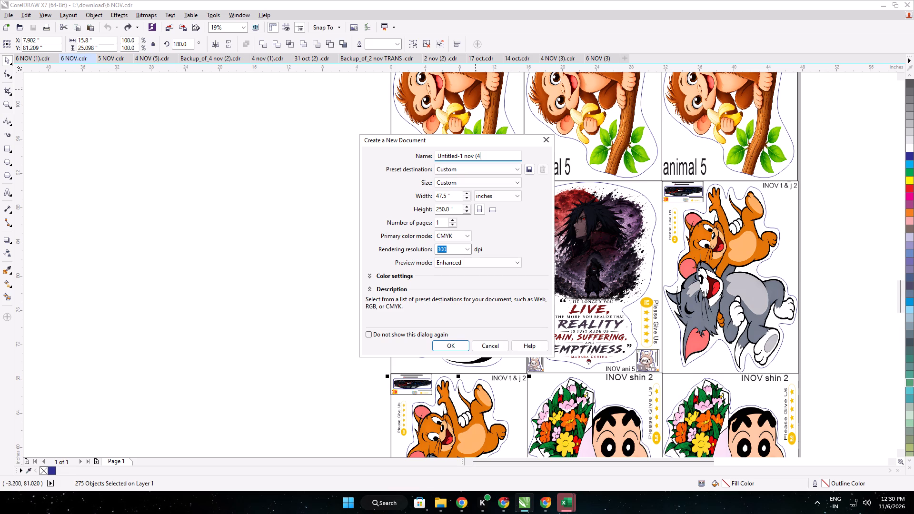
key(0)
key(BackSpace)
key(shift+parenright)
key(Return)
Paste the copied Bismillah sticker design into the new document.
key(ctrl+v)
scroll(426, 129, up, 1)
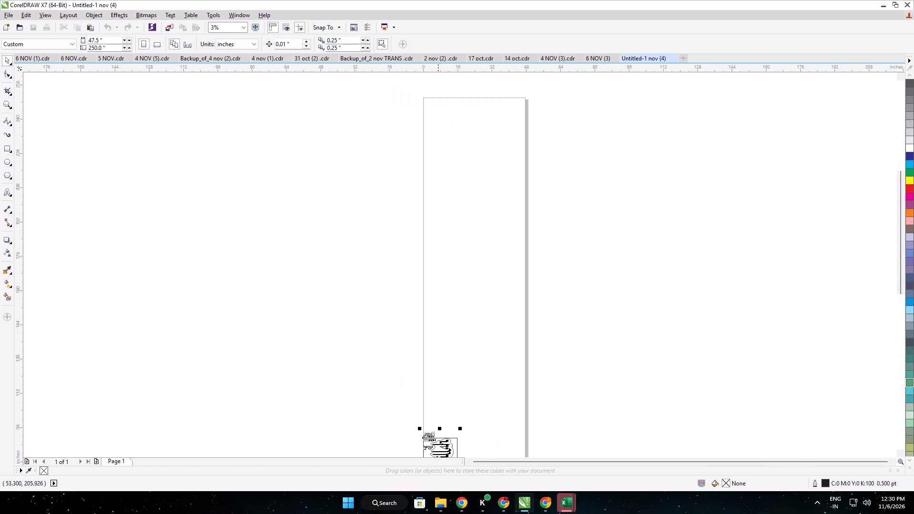
middle_drag(419, 165, 387, 114)
scroll(425, 365, up, 1)
middle_drag(420, 334, 511, 162)
scroll(449, 210, up, 1)
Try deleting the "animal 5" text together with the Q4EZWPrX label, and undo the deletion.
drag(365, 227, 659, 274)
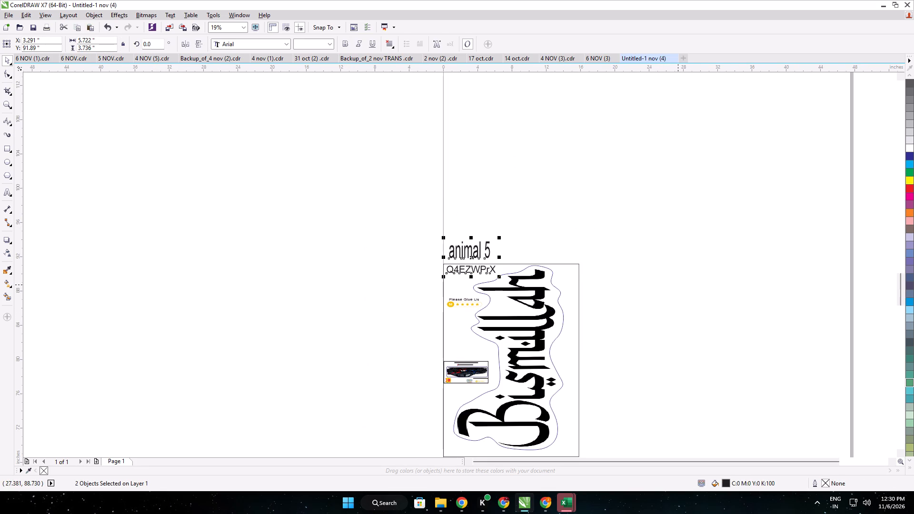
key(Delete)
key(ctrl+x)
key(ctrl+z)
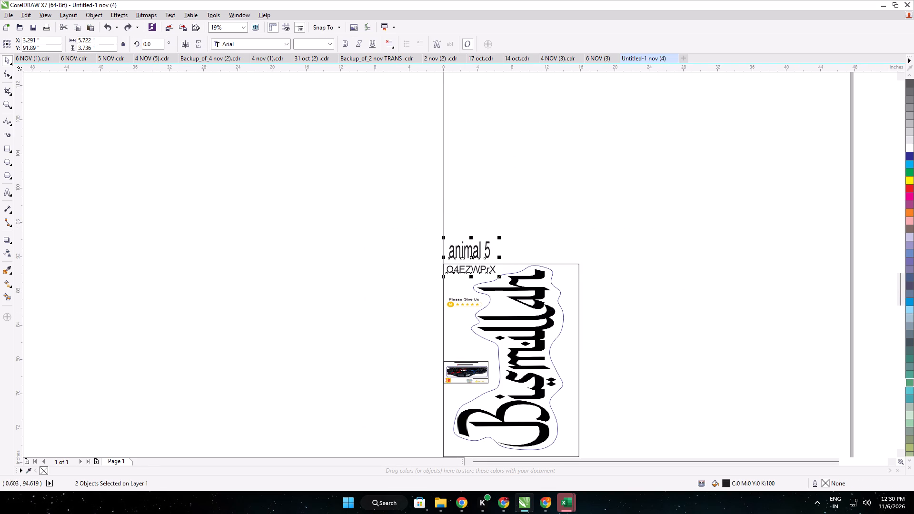
Delete only the stray "animal 5" text above the Bismillah sticker's frame.
drag(433, 223, 547, 263)
key(Delete)
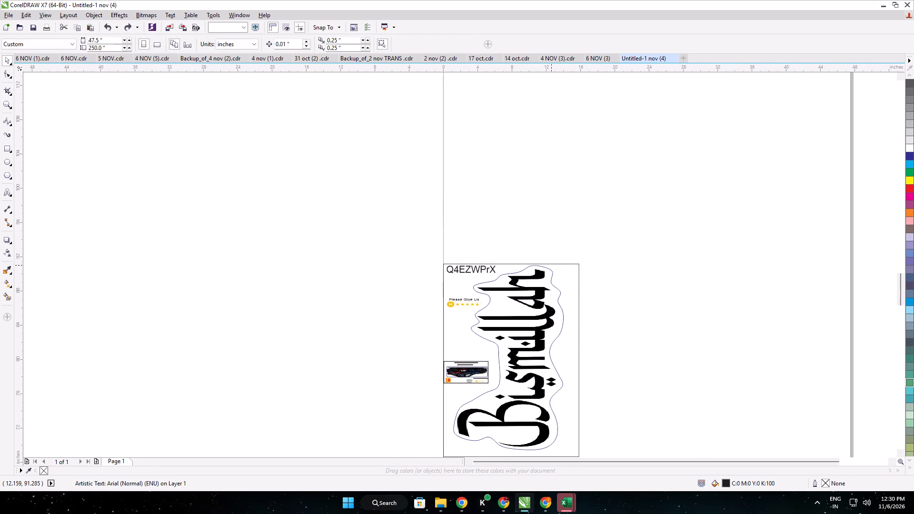
Group all objects of the Bismillah sticker, including its frame and Q4EZWPrX label.
scroll(547, 274, down, 1)
middle_drag(528, 225, 522, 211)
scroll(484, 256, up, 1)
drag(459, 220, 679, 376)
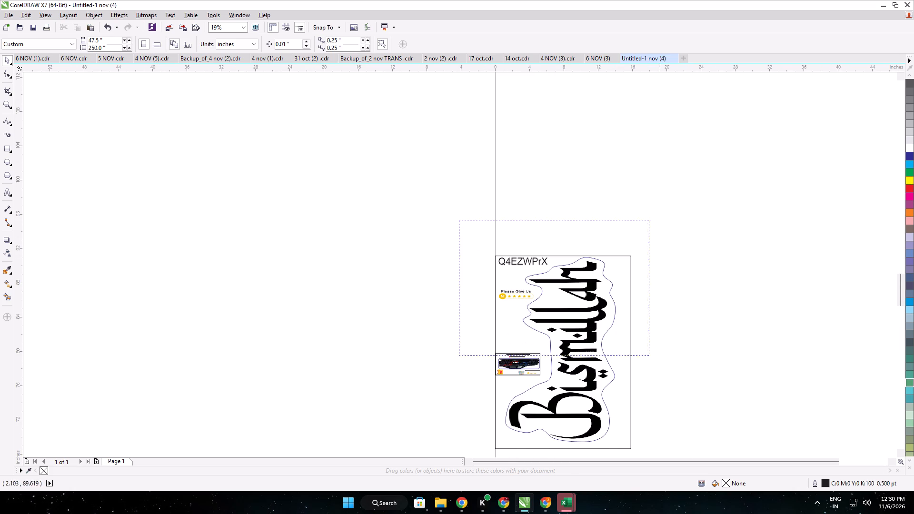
drag(679, 376, 714, 376)
middle_drag(724, 395, 714, 332)
drag(714, 376, 715, 399)
drag(410, 119, 596, 300)
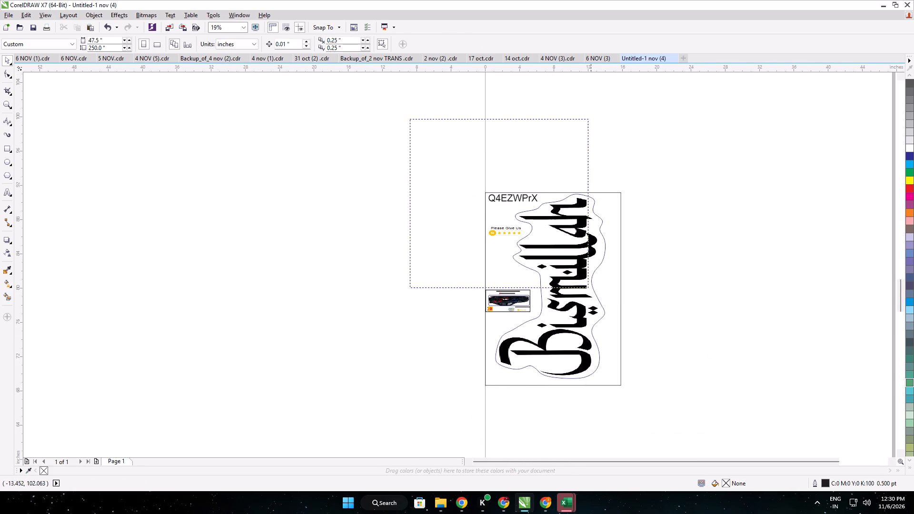
drag(596, 300, 677, 428)
key(ctrl+g)
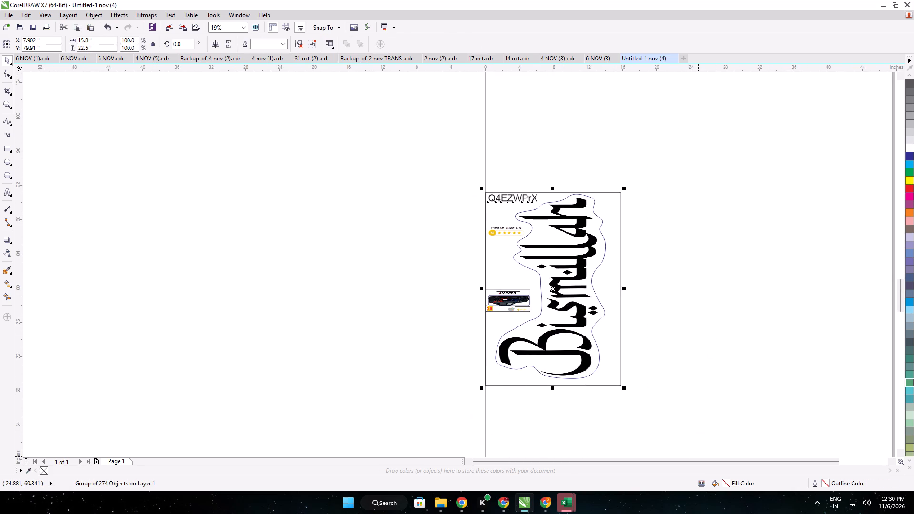
Switch to the Innovate Productes supplier panel in Chrome and accept the pending order with SKU ID Q4EZWPrX.
click(507, 502)
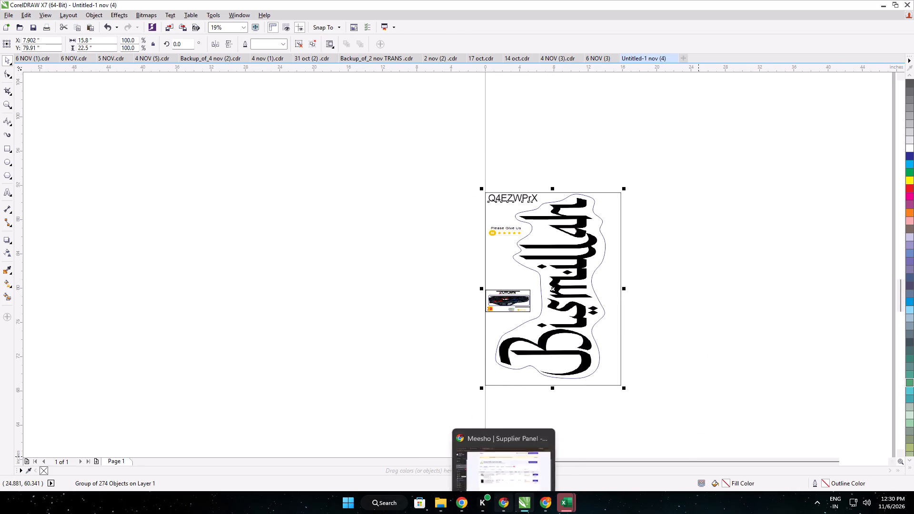
click(463, 498)
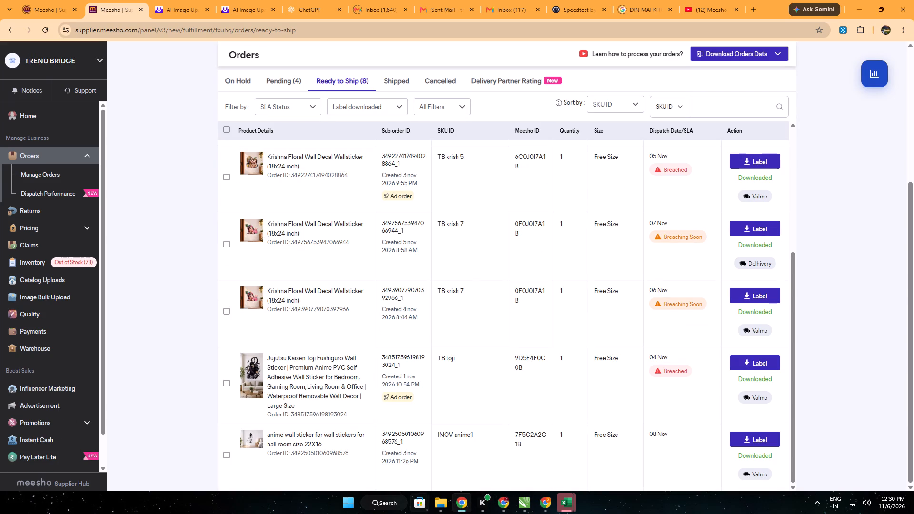
click(545, 504)
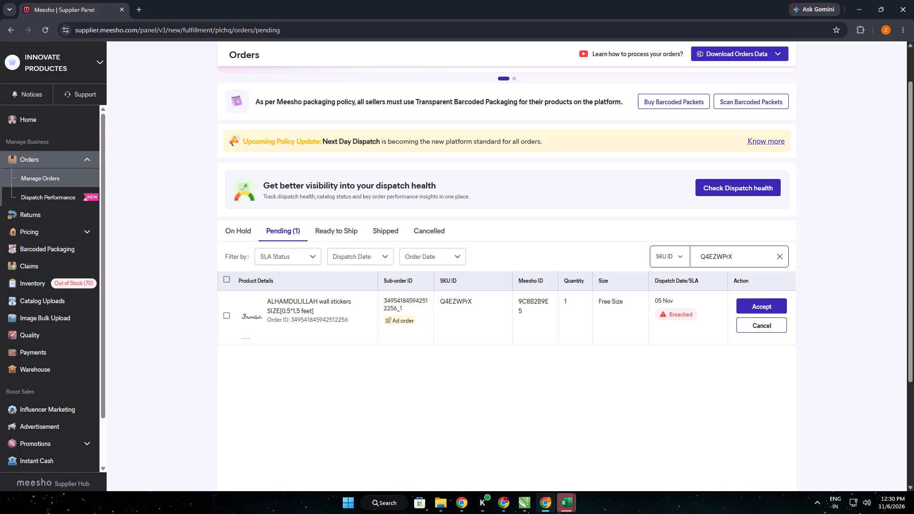
click(761, 309)
click(400, 288)
Reload the Pending orders page.
key(ctrl+r)
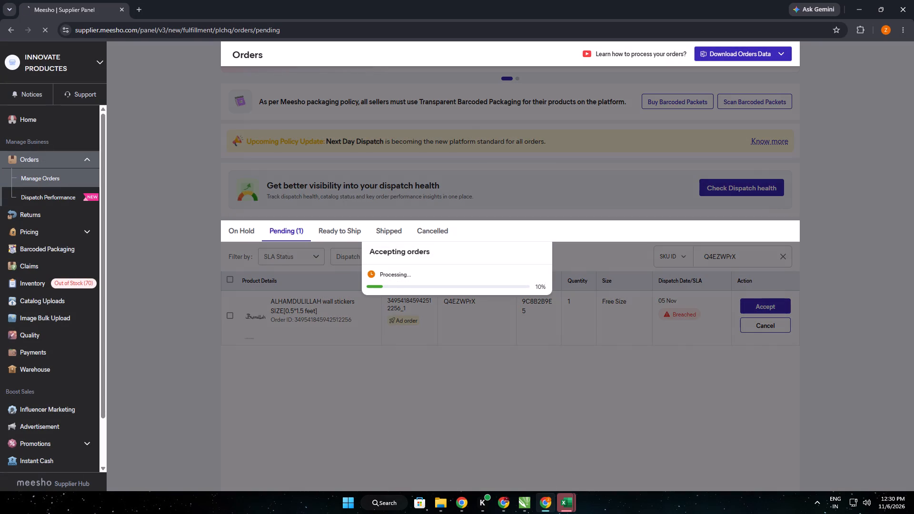
key(ctrl+r)
key(ctrl+r)
key(ctrl+r)
key(ctrl+r)
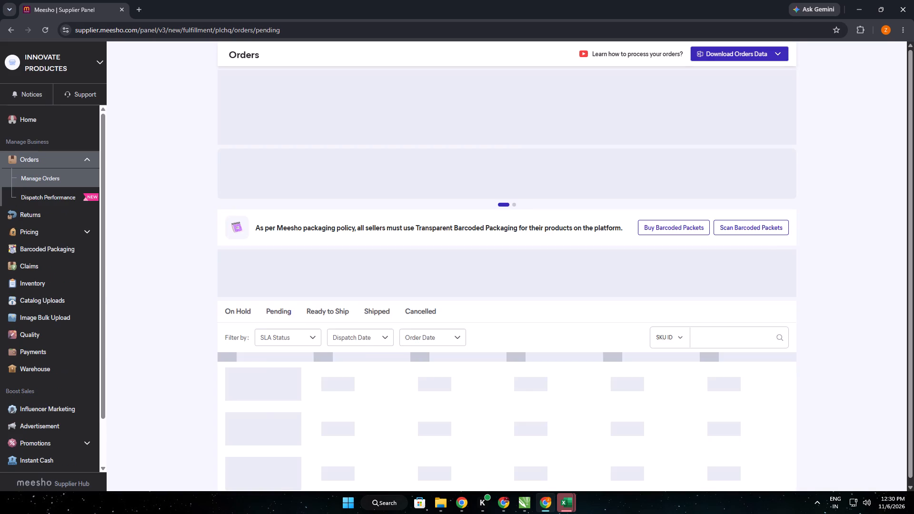
click(400, 302)
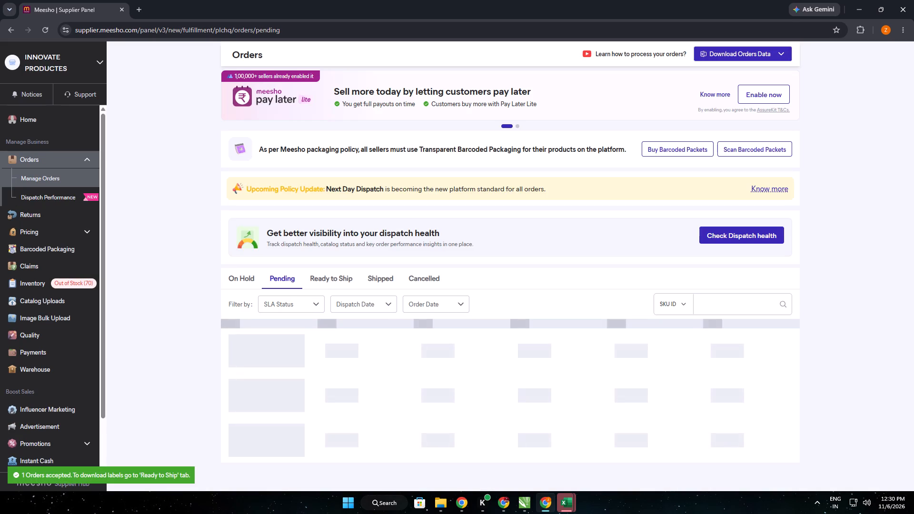
Copy the SKU ID animal 6 from the last pending order, search the pending orders for it, and review the matching orders.
scroll(516, 368, down, 20)
scroll(516, 368, down, 5)
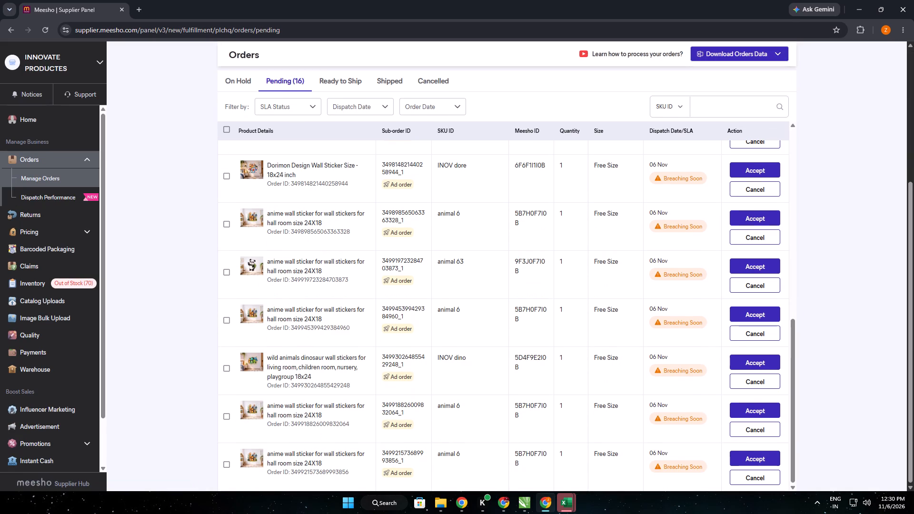
scroll(534, 329, down, 3)
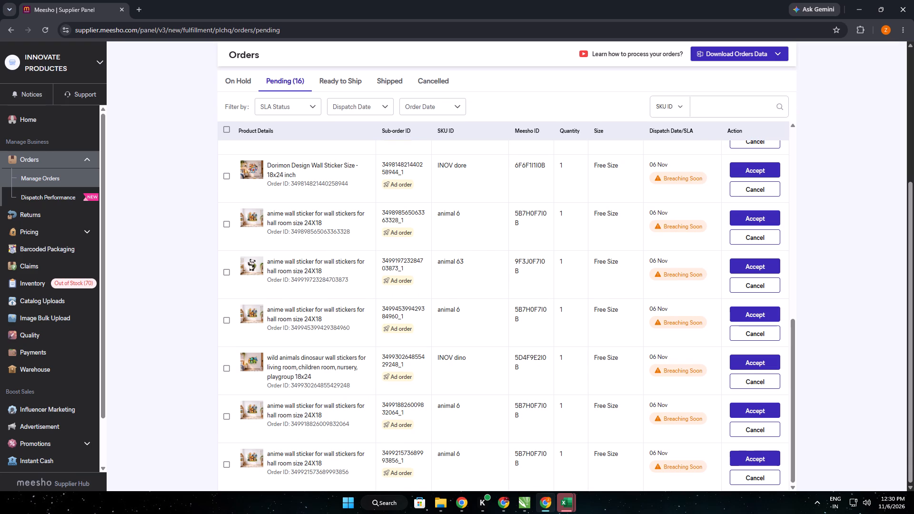
triple_click(453, 459)
triple_click(451, 460)
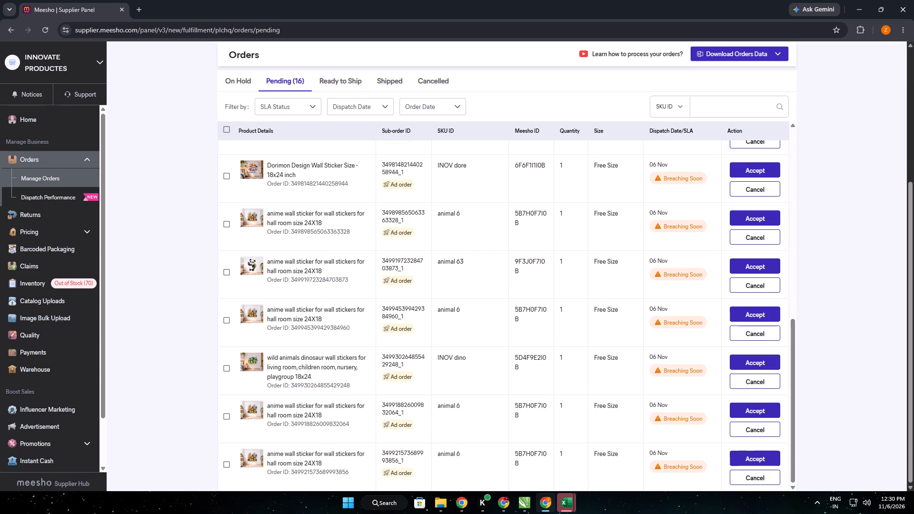
click(448, 459)
click(467, 445)
drag(462, 452, 436, 458)
drag(436, 458, 435, 455)
key(ctrl+c)
ctrl+click(728, 115)
key(ctrl+v)
key(Return)
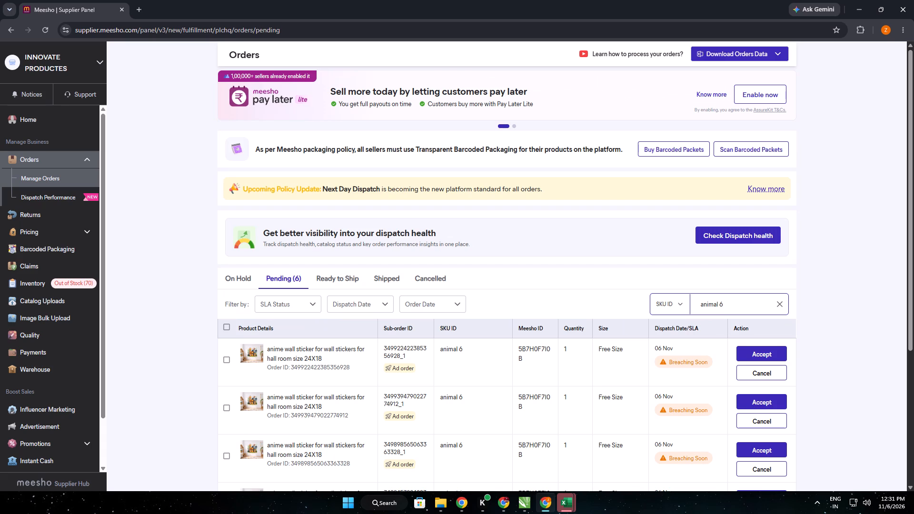
scroll(503, 69, down, 2)
scroll(457, 313, down, 2)
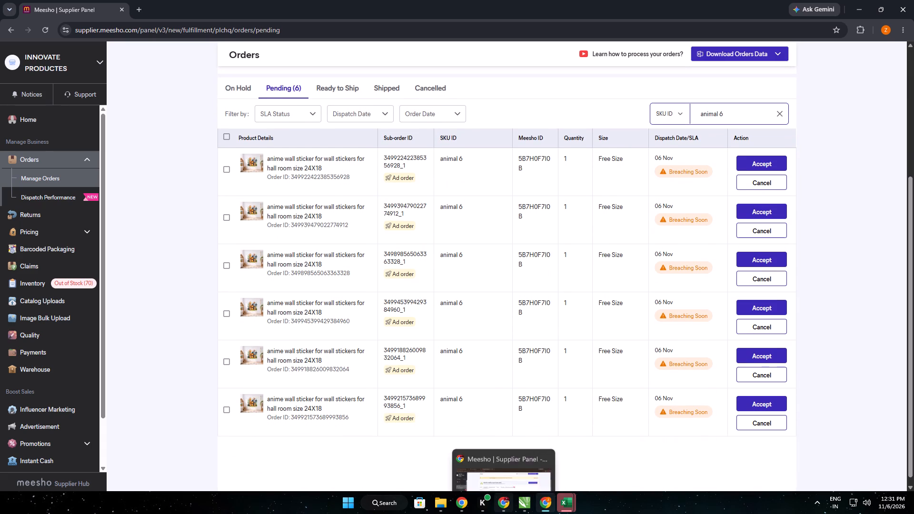
Switch to CorelDRAW and look through the Backup_of_2 nov TRANS, Backup_of_4 nov (2) and 4 NOV (5) layouts for the animal 6 sticker.
click(502, 435)
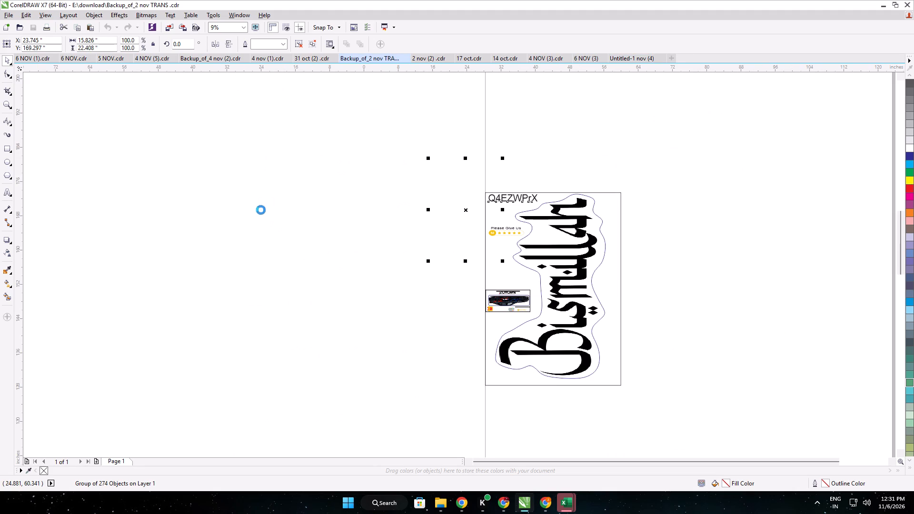
scroll(285, 148, down, 2)
middle_drag(396, 230, 385, 242)
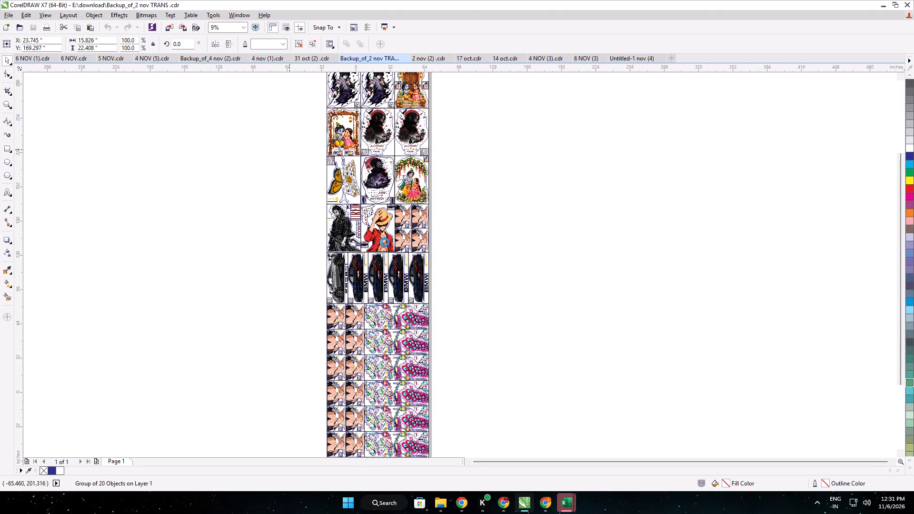
middle_drag(385, 242, 410, 301)
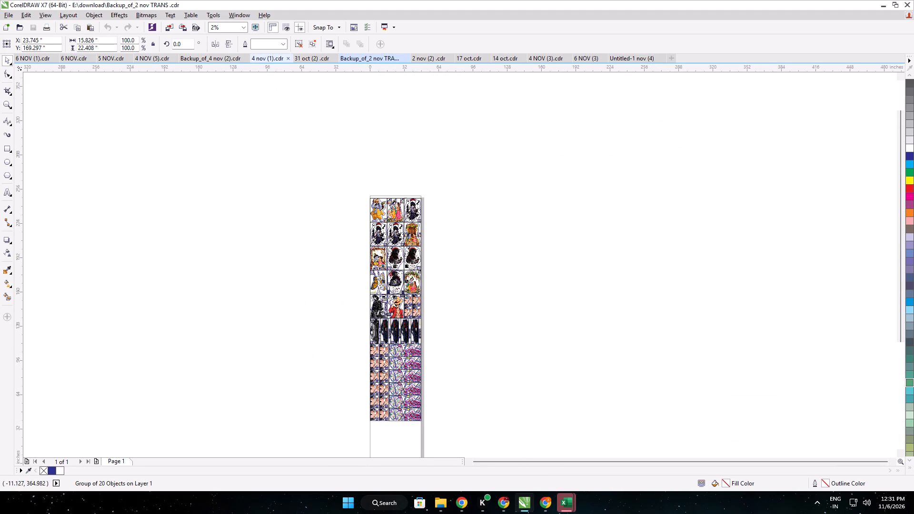
click(214, 62)
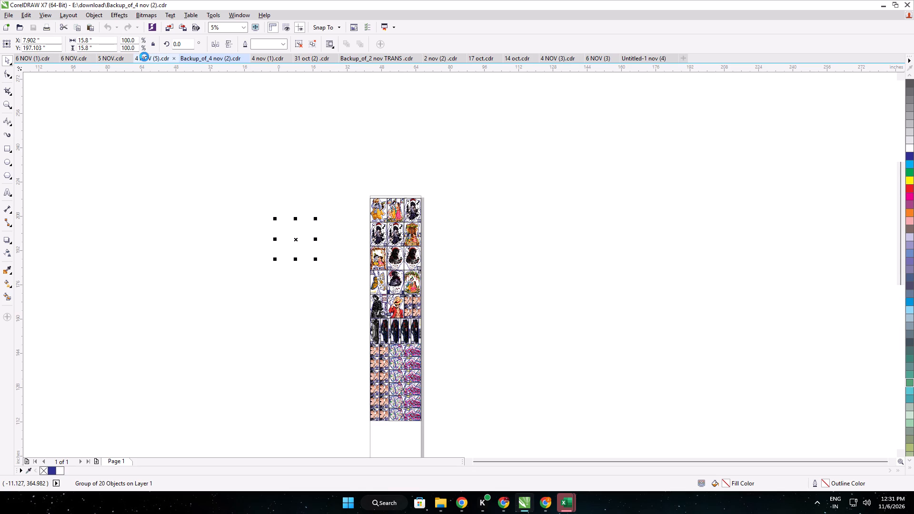
click(144, 57)
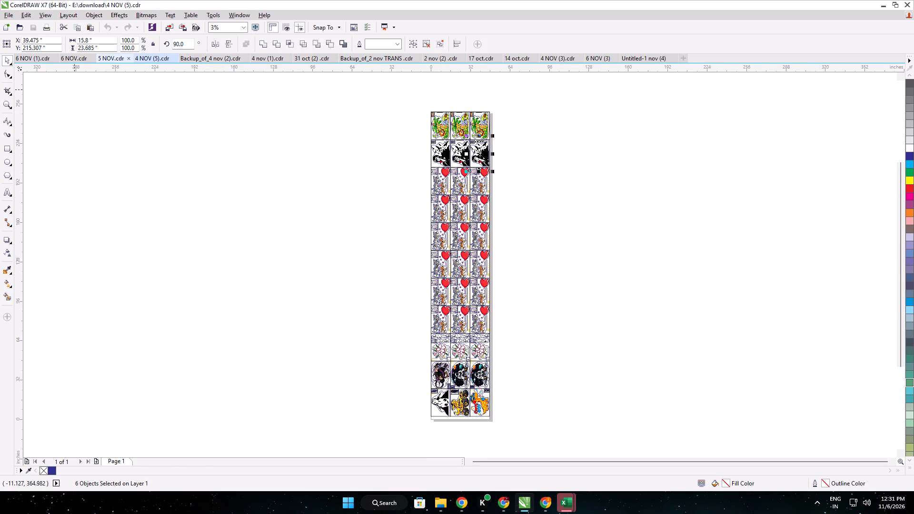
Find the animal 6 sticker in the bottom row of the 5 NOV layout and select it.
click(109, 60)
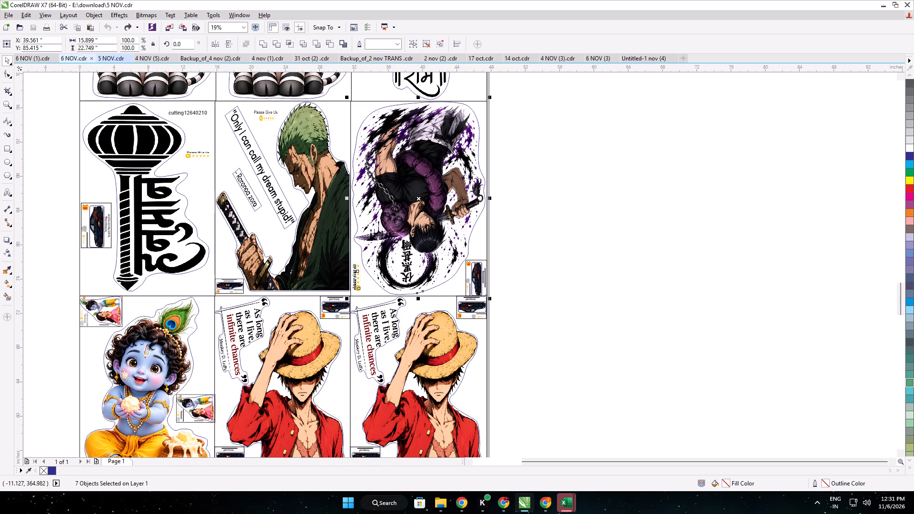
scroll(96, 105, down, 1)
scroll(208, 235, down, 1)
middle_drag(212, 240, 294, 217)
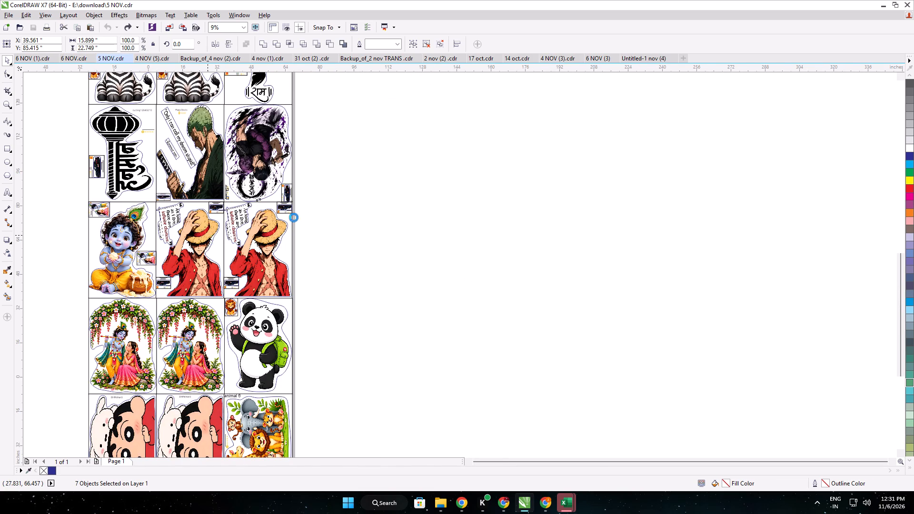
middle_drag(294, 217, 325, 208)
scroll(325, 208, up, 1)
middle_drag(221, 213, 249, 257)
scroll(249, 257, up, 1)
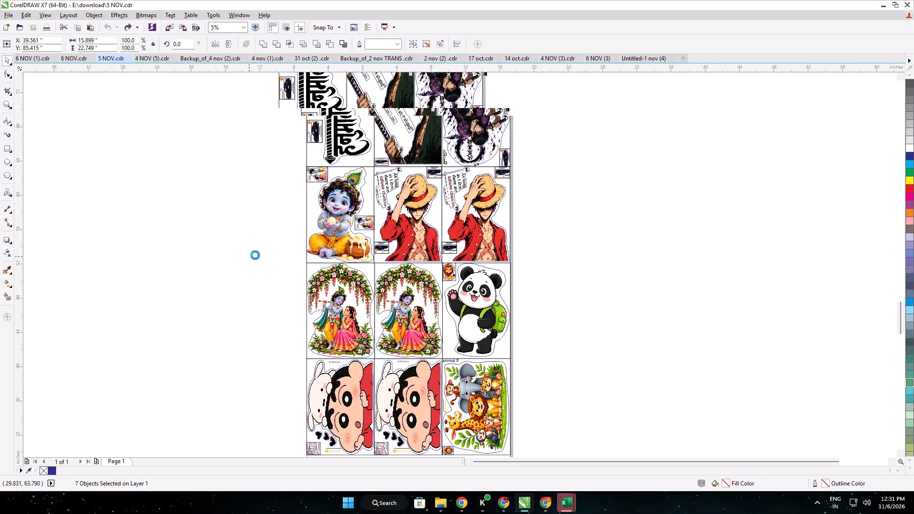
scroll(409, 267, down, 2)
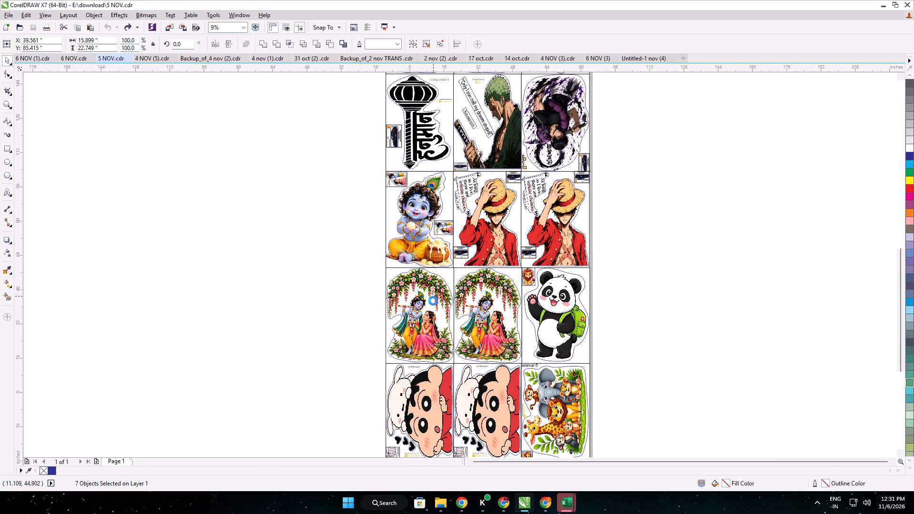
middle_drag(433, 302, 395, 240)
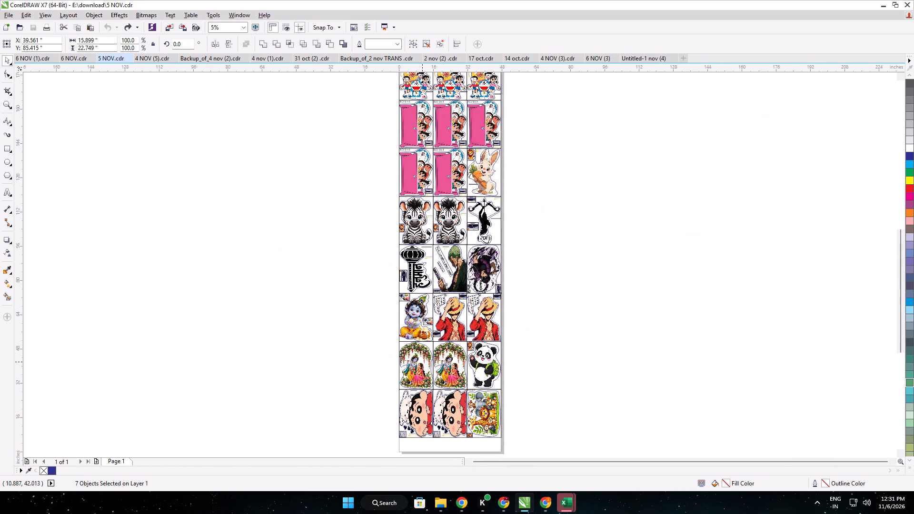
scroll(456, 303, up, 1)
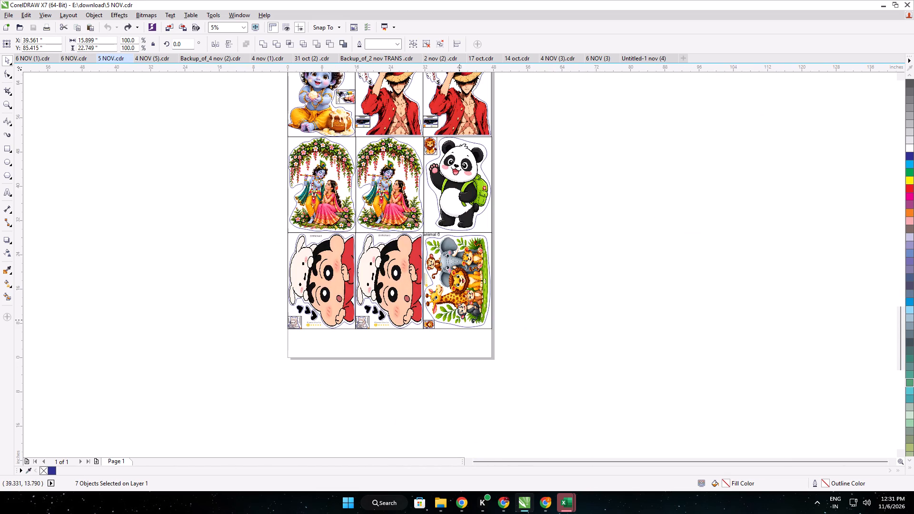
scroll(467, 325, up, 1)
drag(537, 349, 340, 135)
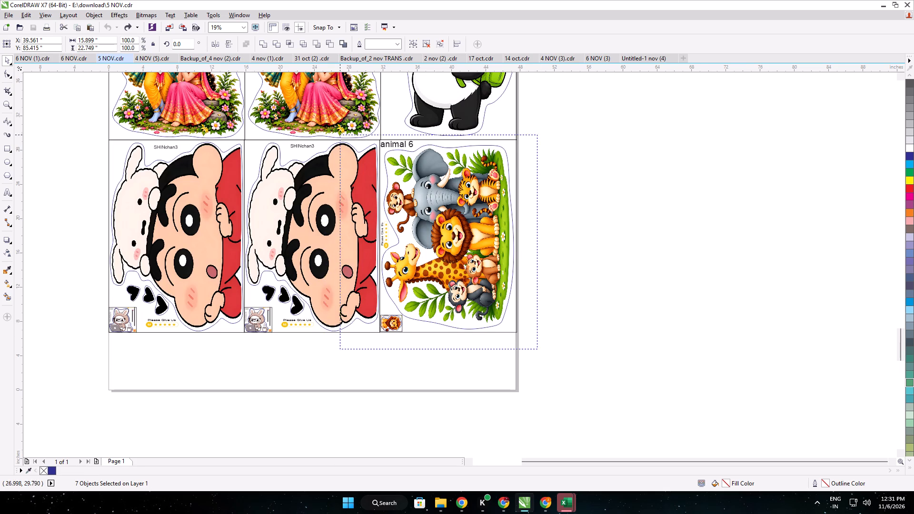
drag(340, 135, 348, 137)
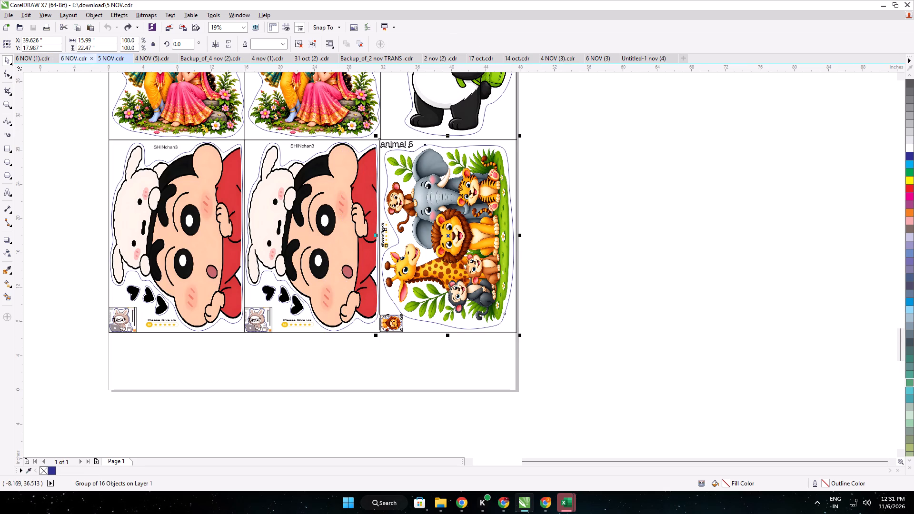
Check the whole 6 NOV layout for animal 6 stickers.
click(76, 54)
scroll(319, 234, down, 1)
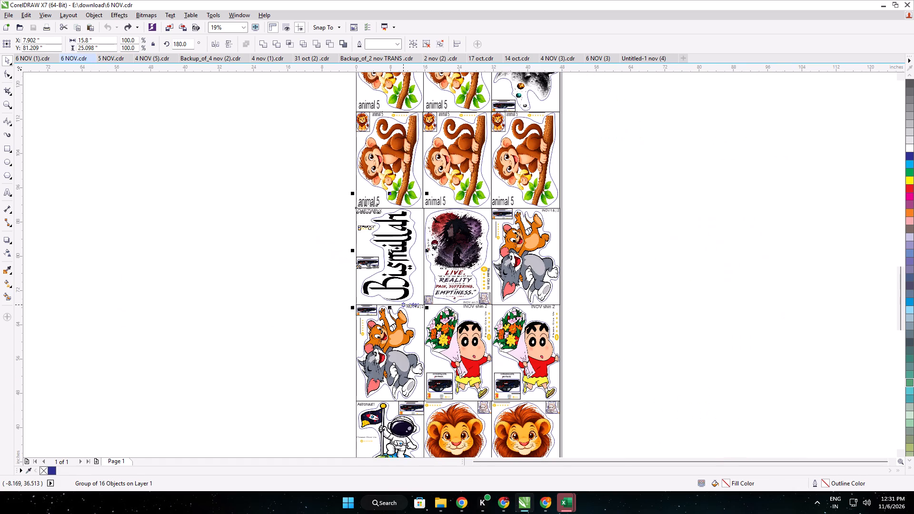
scroll(404, 306, down, 2)
middle_drag(405, 307, 383, 265)
middle_drag(383, 267, 386, 305)
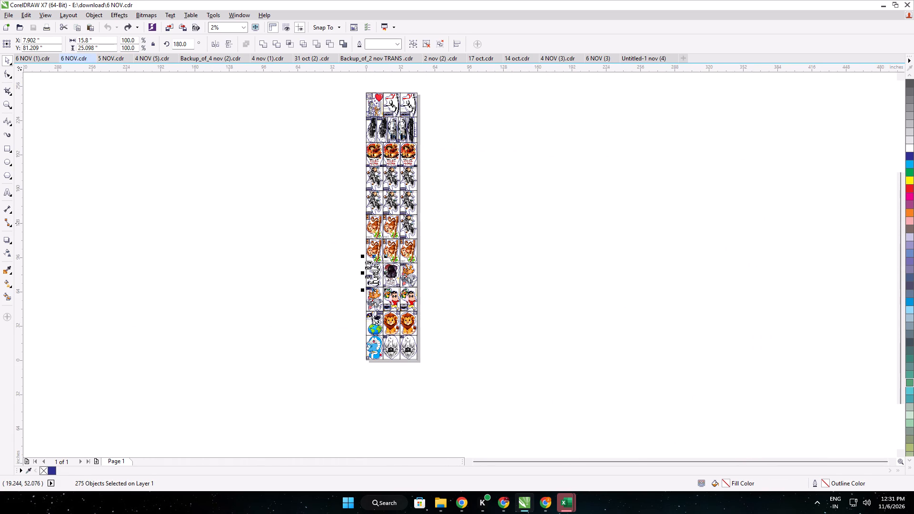
In the 6 NOV (1) layout, copy the two animal 6 stickers beside the grey-and-red anime portrait in the second-lowest row.
click(28, 57)
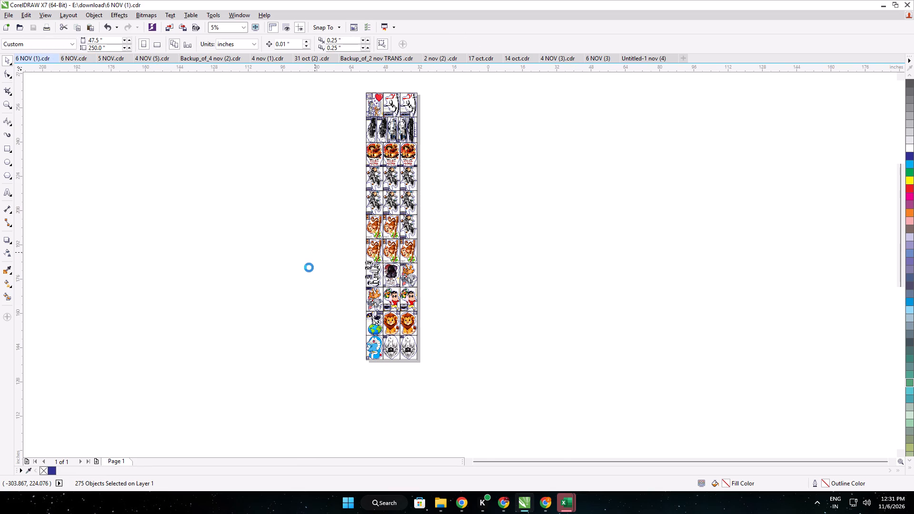
scroll(525, 296, down, 1)
middle_drag(523, 298, 508, 287)
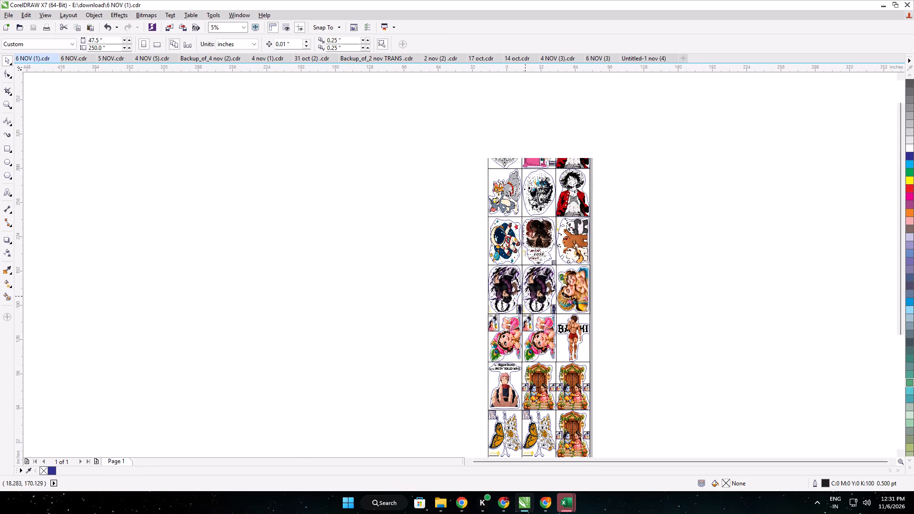
middle_drag(508, 287, 464, 266)
scroll(486, 419, up, 1)
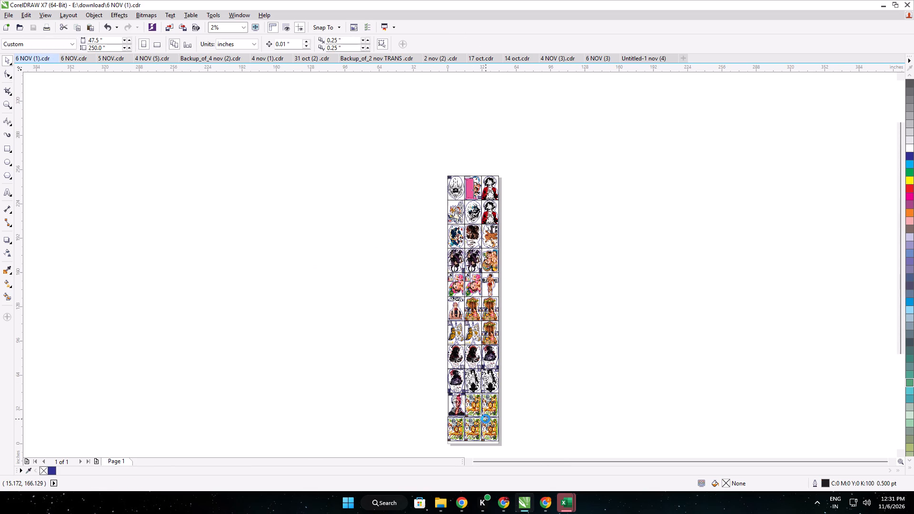
scroll(486, 419, up, 1)
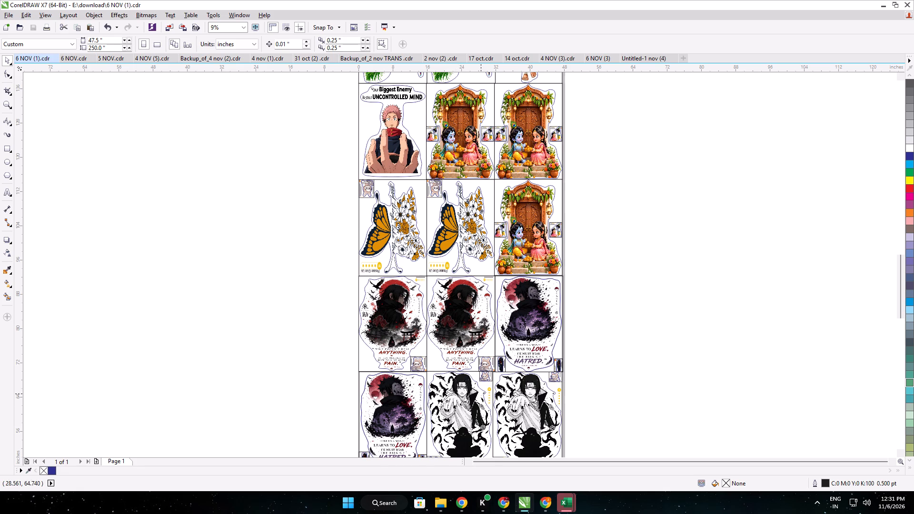
middle_drag(477, 389, 431, 243)
middle_drag(470, 385, 452, 324)
scroll(437, 346, up, 1)
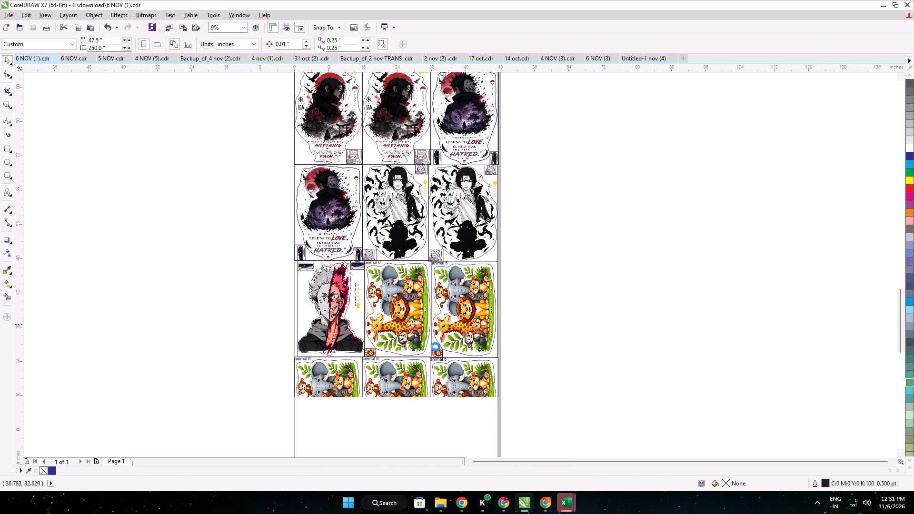
drag(589, 172, 582, 174)
drag(576, 166, 508, 208)
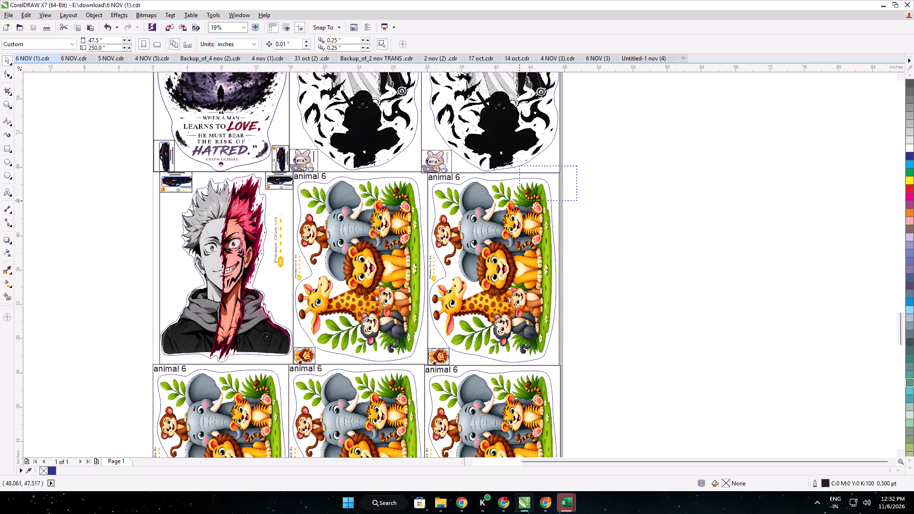
drag(508, 208, 268, 366)
key(ctrl+c)
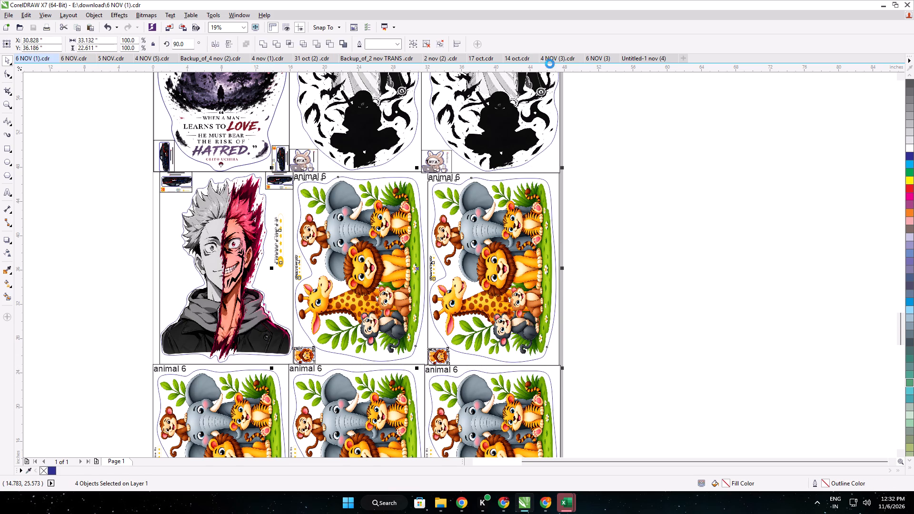
Paste the two copied animal 6 stickers into the Untitled-1 nov (4) layout.
click(636, 61)
click(636, 54)
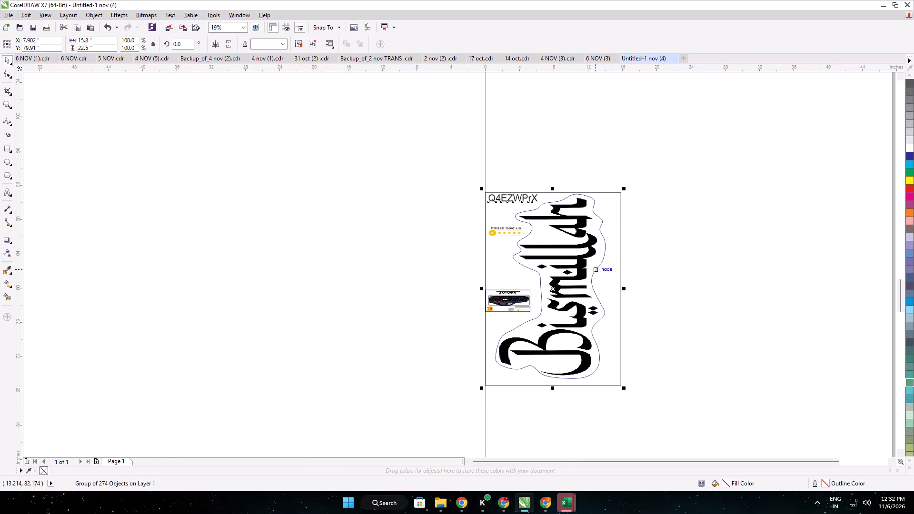
key(ctrl+v)
scroll(600, 267, down, 1)
middle_drag(601, 262, 497, 198)
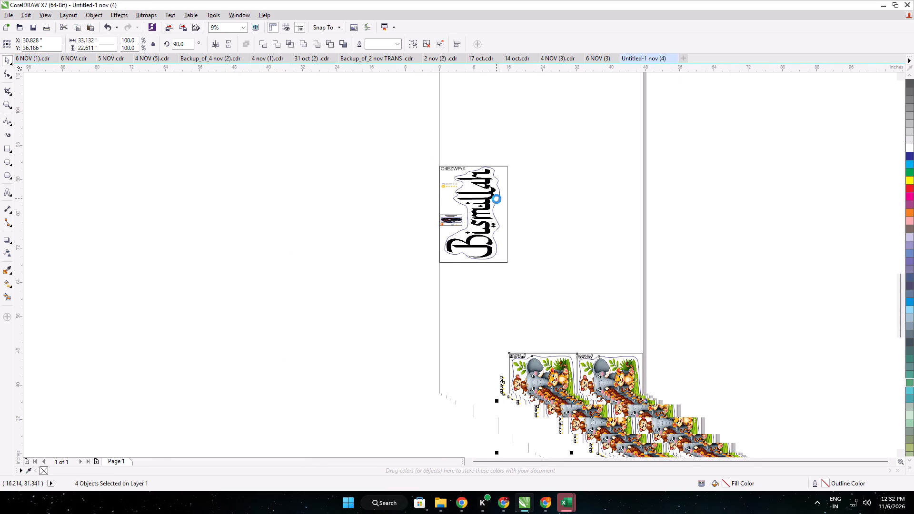
middle_drag(542, 352, 524, 292)
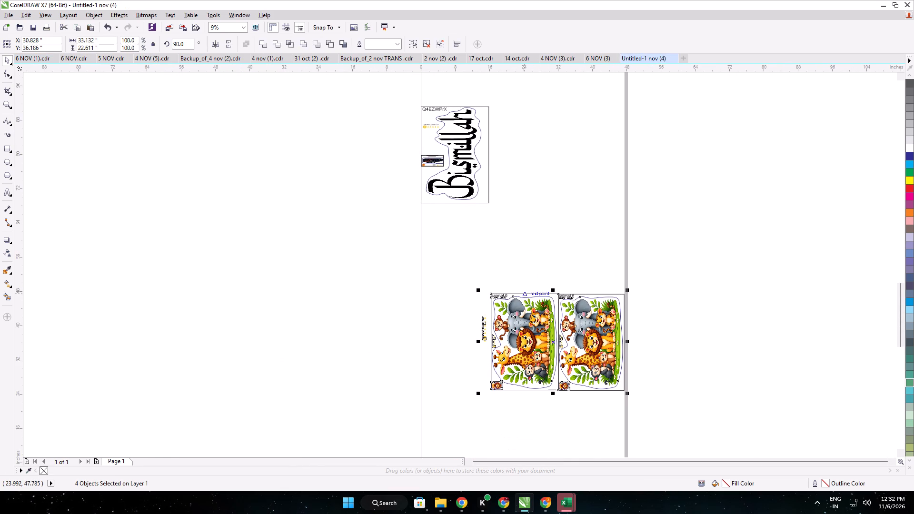
Duplicate the pasted animal 6 pair and move the duplicate up beside the Bismillah sticker, roughly level with its top edge.
key(ctrl+d)
drag(565, 340, 567, 164)
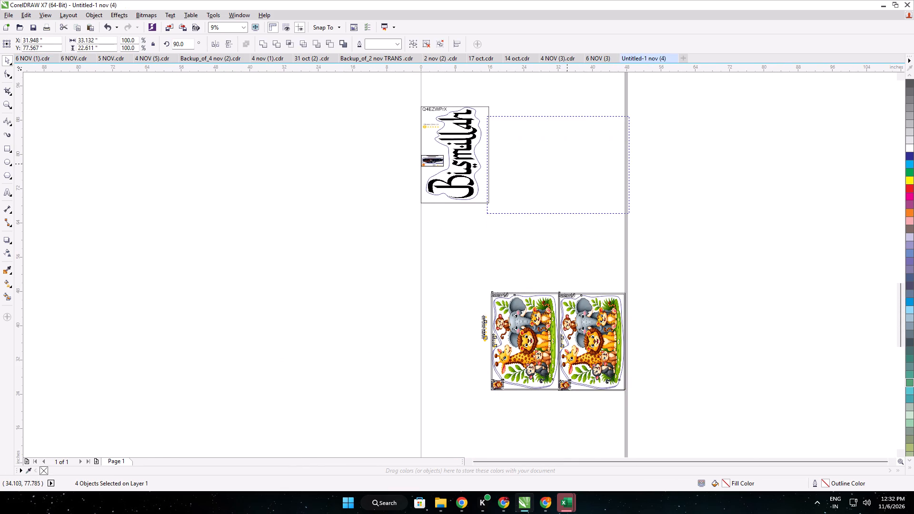
drag(567, 164, 567, 154)
scroll(478, 97, up, 5)
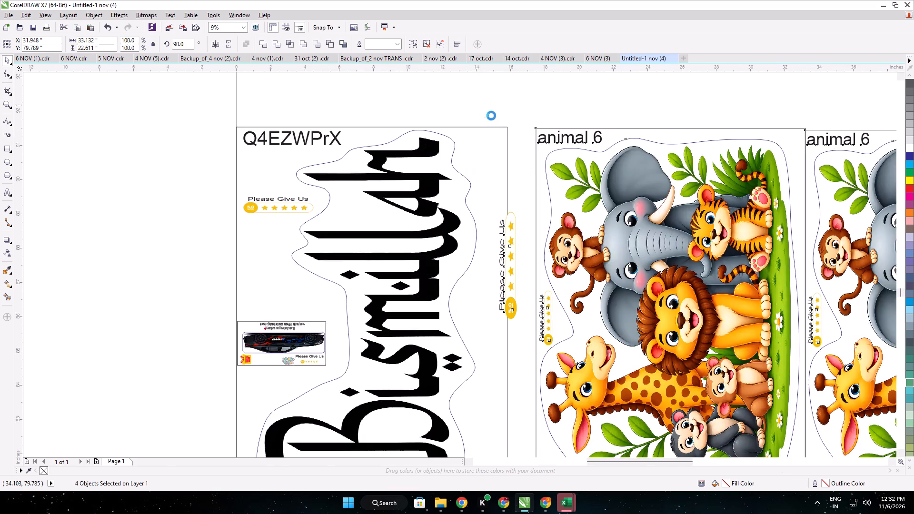
scroll(602, 217, down, 1)
scroll(585, 254, down, 1)
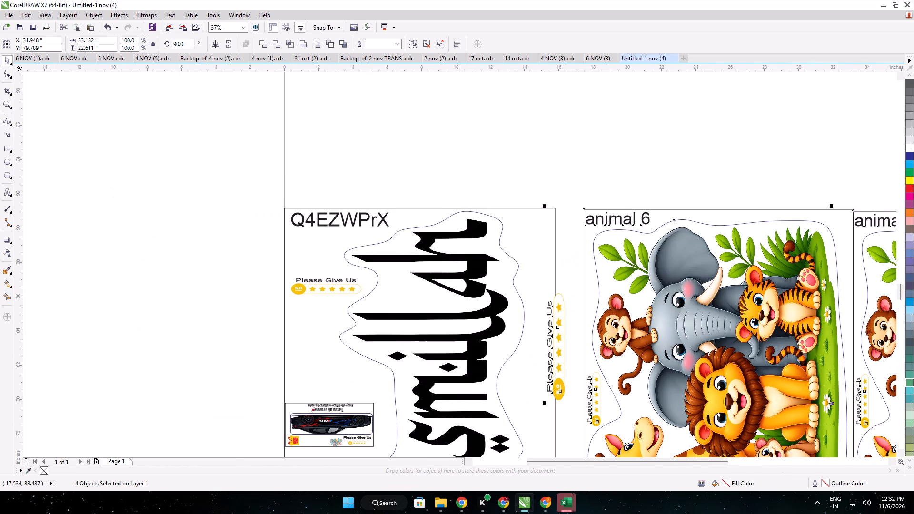
Delete the stray "Please Give Us" rating badge between the Bismillah sticker and the upper animal 6 pair.
middle_drag(481, 315, 483, 188)
scroll(656, 321, down, 1)
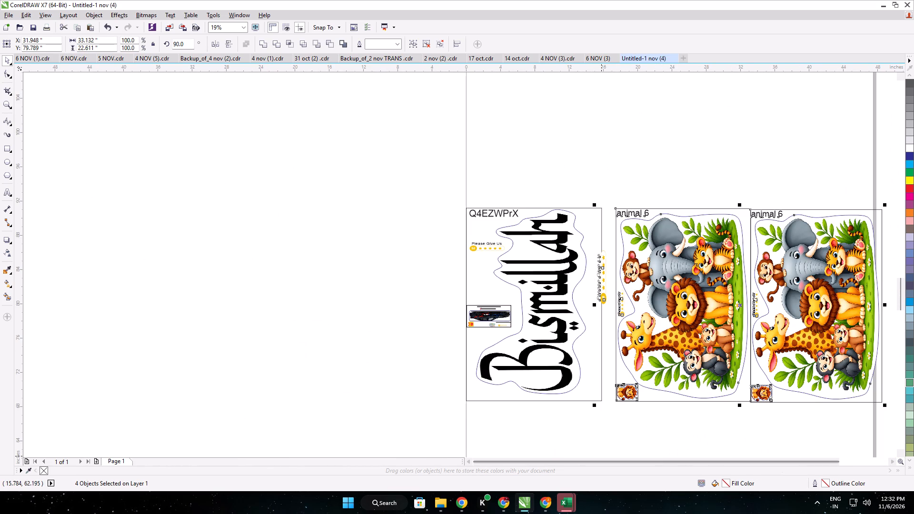
drag(583, 428, 611, 244)
key(Delete)
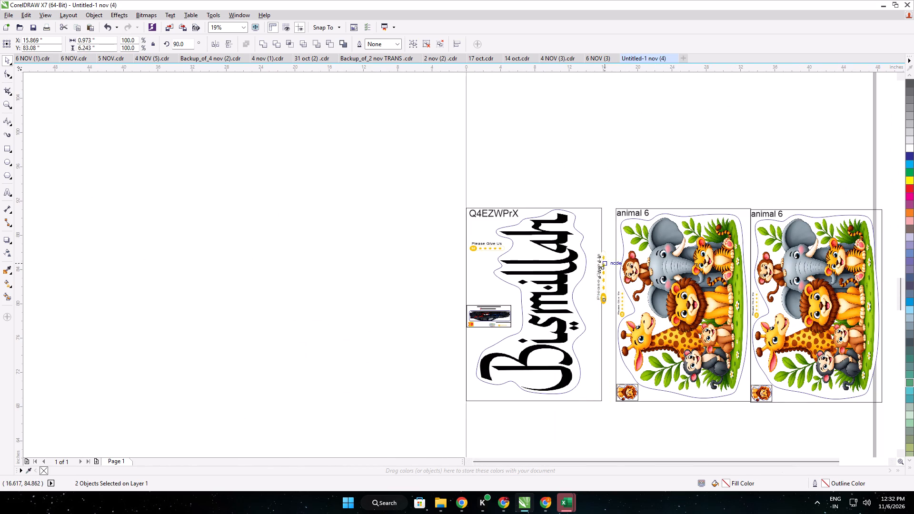
Move the upper animal 6 pair flush against the Bismillah sticker's frame, with the frames' top corners meeting.
scroll(607, 210, down, 1)
drag(765, 190, 606, 359)
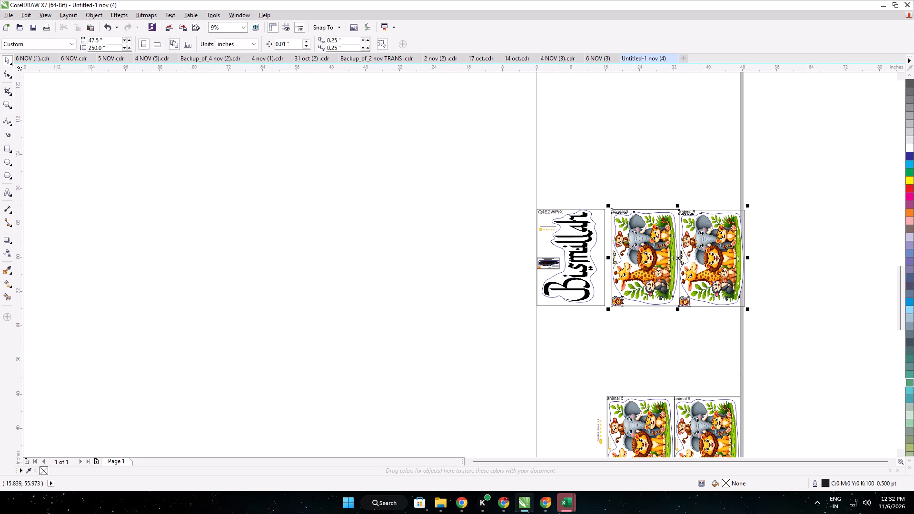
scroll(598, 174, up, 2)
scroll(705, 285, up, 2)
drag(721, 295, 574, 262)
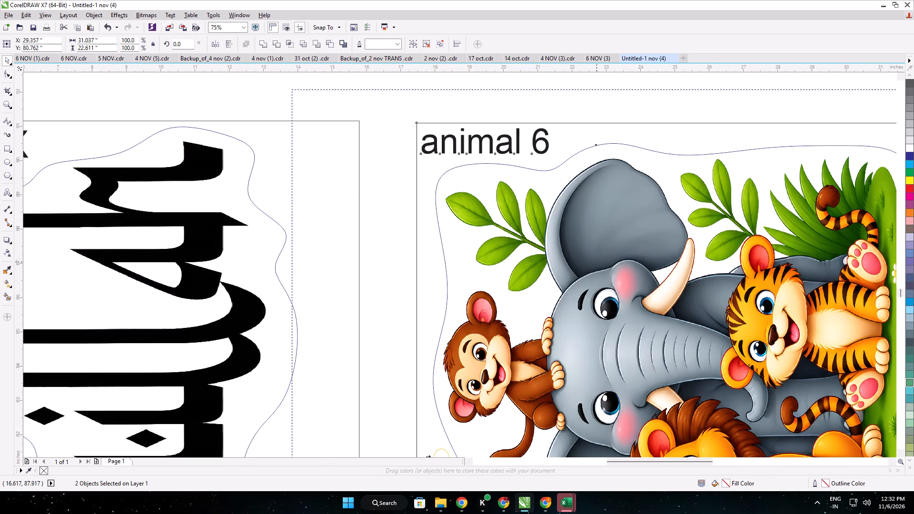
drag(574, 262, 648, 294)
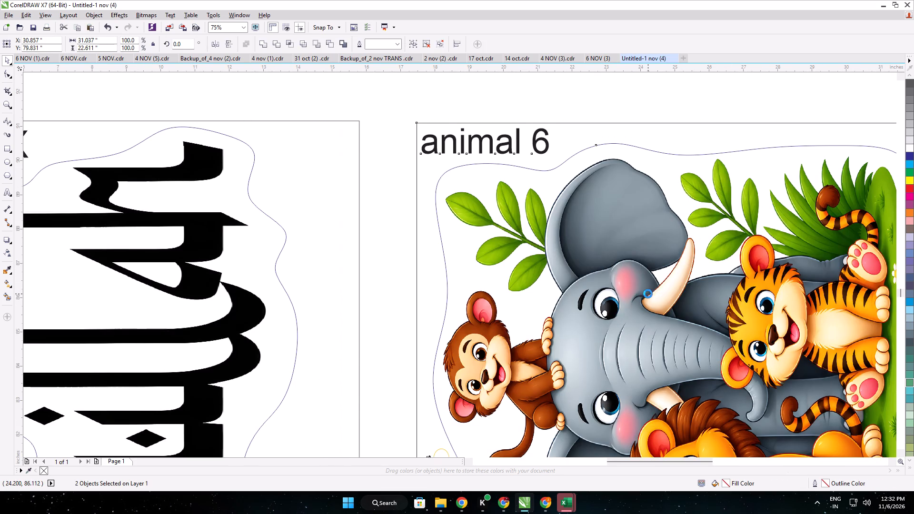
key(Right)
scroll(339, 122, up, 4)
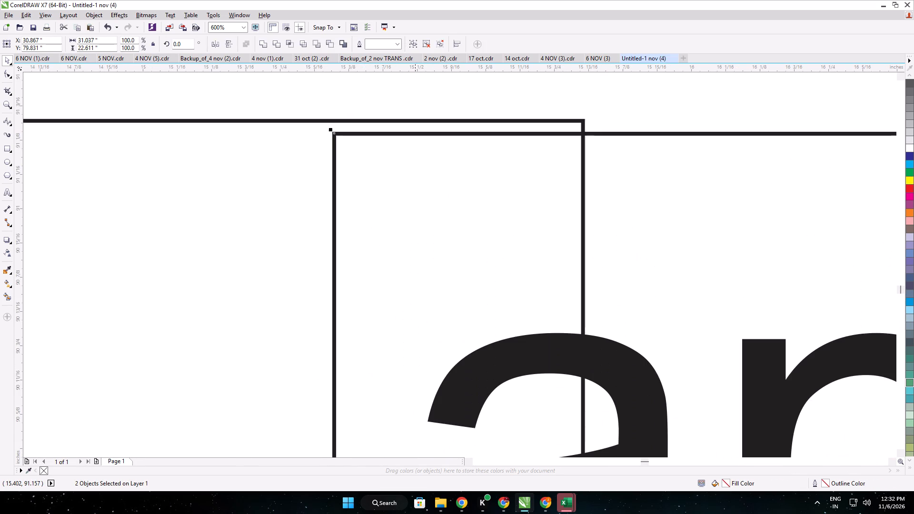
drag(636, 180, 882, 168)
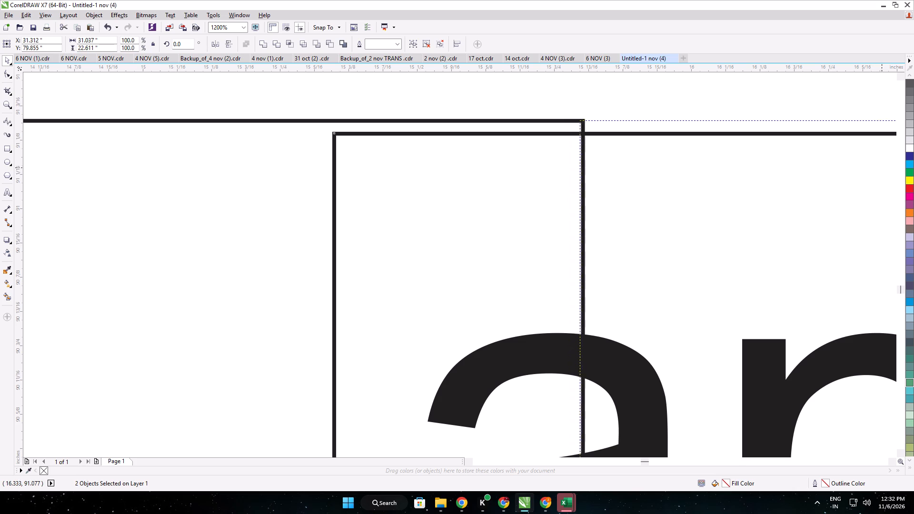
drag(882, 168, 885, 167)
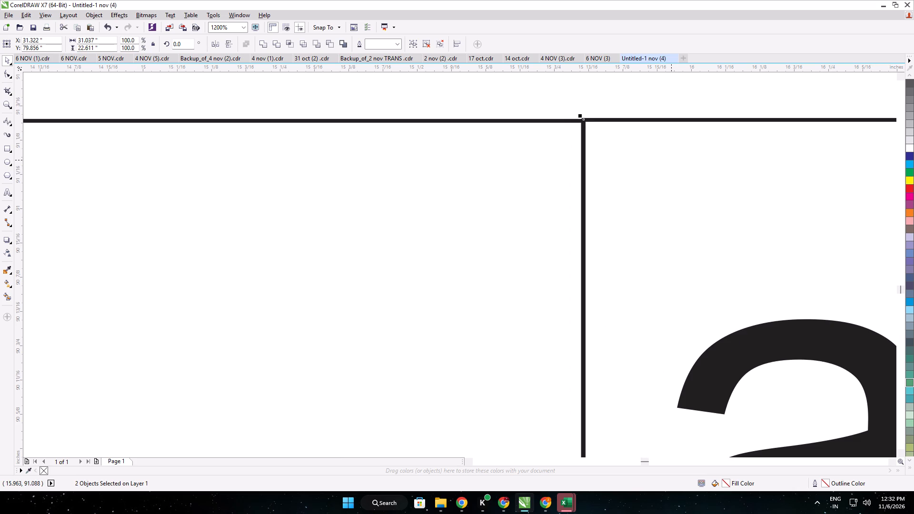
Examine the Bismillah and animal 6 row along its length and the area down to the lower animal 6 pair.
scroll(661, 163, down, 1)
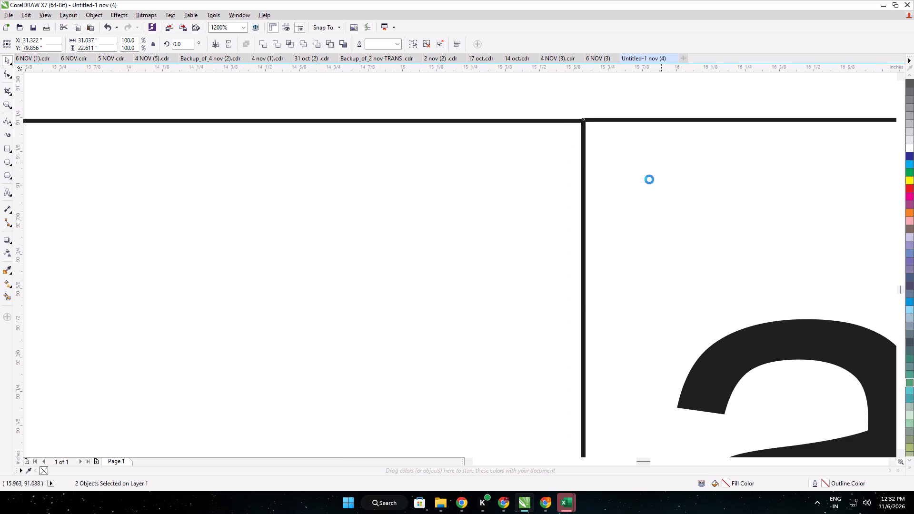
scroll(649, 179, down, 1)
scroll(635, 227, down, 1)
middle_drag(629, 225, 517, 138)
scroll(554, 215, down, 1)
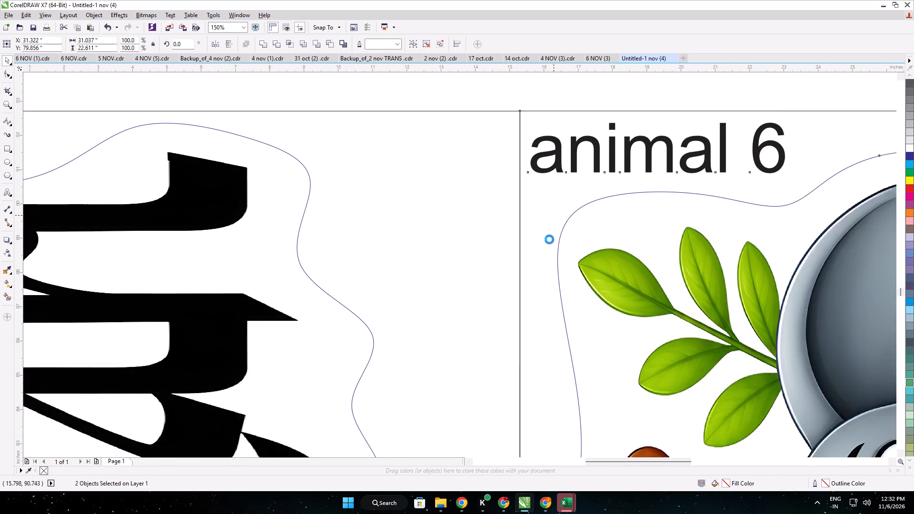
middle_drag(549, 244, 549, 191)
scroll(565, 230, down, 1)
middle_drag(564, 228, 546, 164)
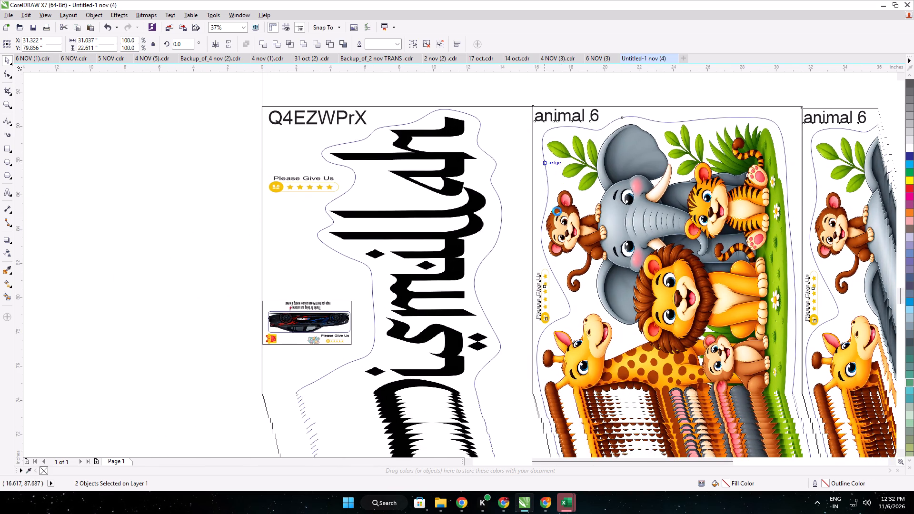
middle_drag(564, 247, 536, 129)
scroll(532, 172, down, 1)
middle_drag(530, 174, 505, 118)
scroll(576, 266, down, 1)
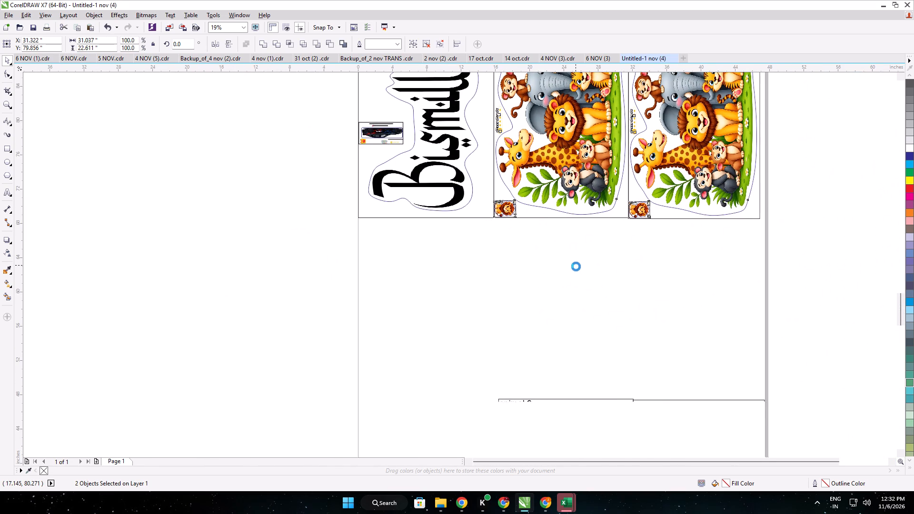
Save the drawing in the Downloads folder under the name 6 nov (4) as a CDR file.
key(ctrl+shift+s)
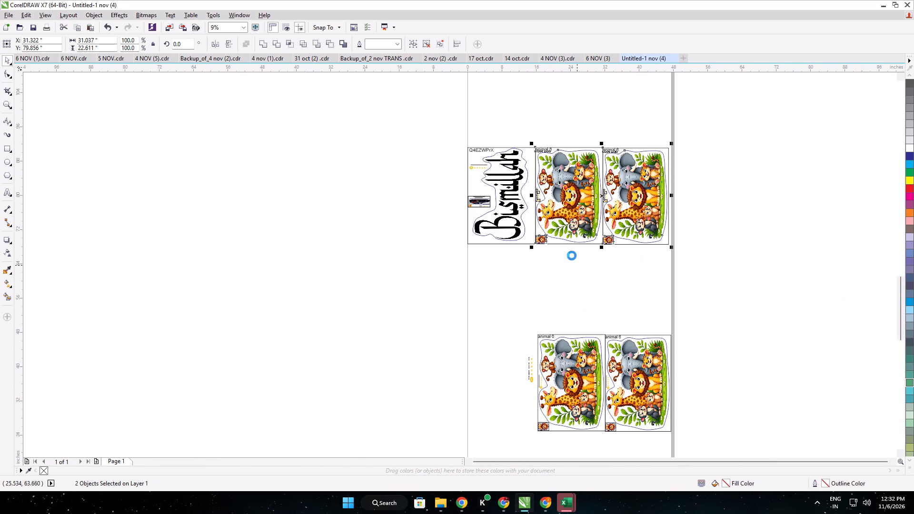
click(385, 293)
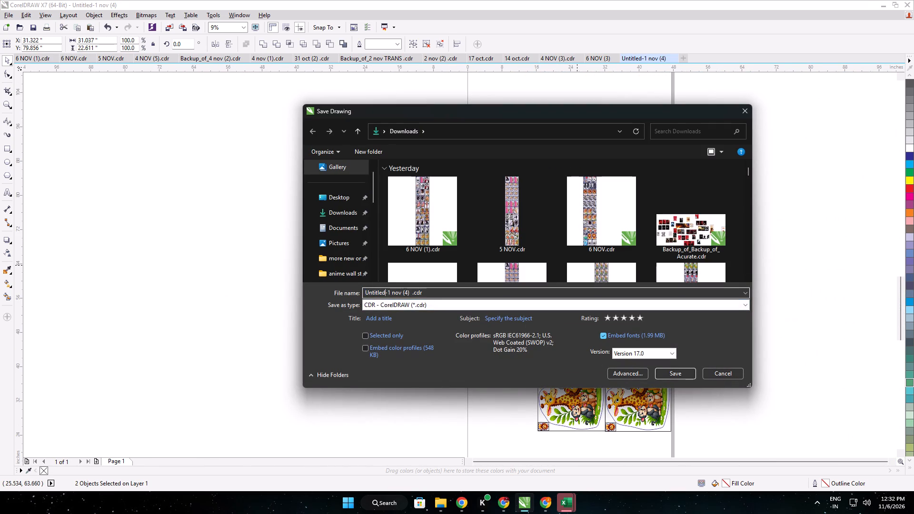
drag(391, 296, 327, 308)
key(BackSpace)
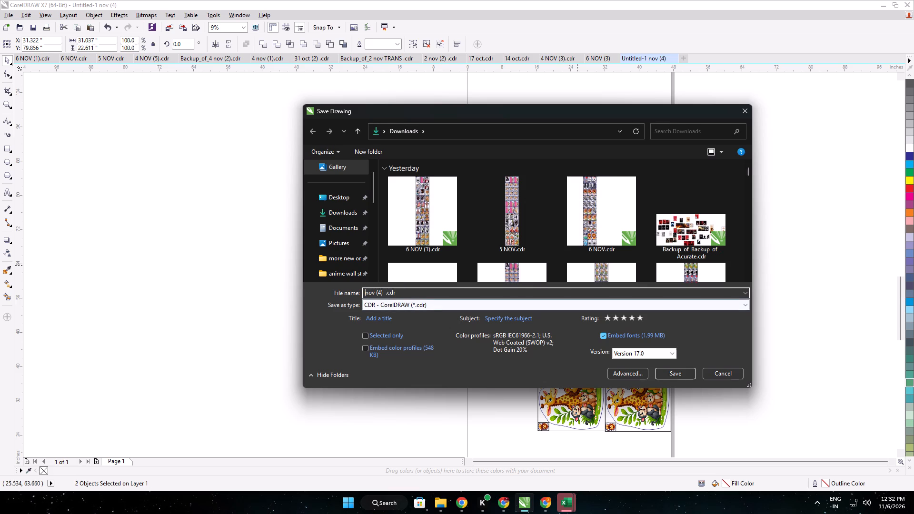
key(6)
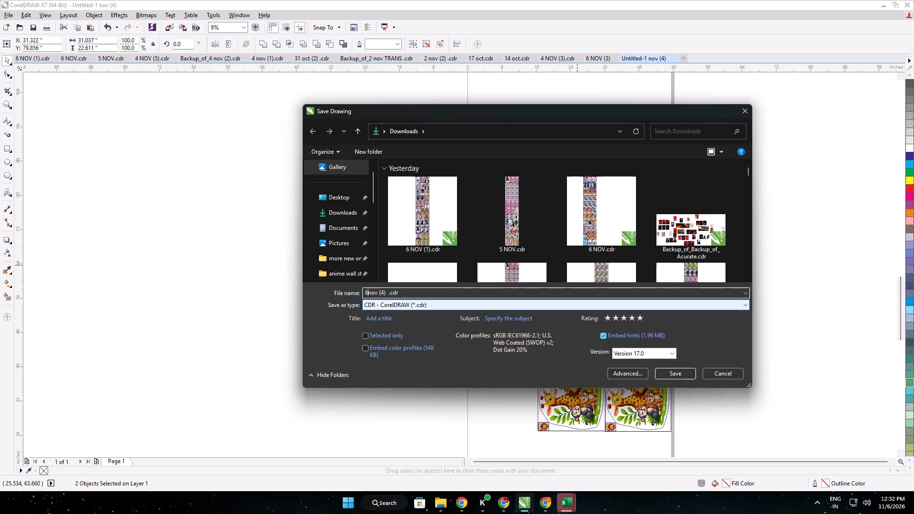
key(space)
key(Return)
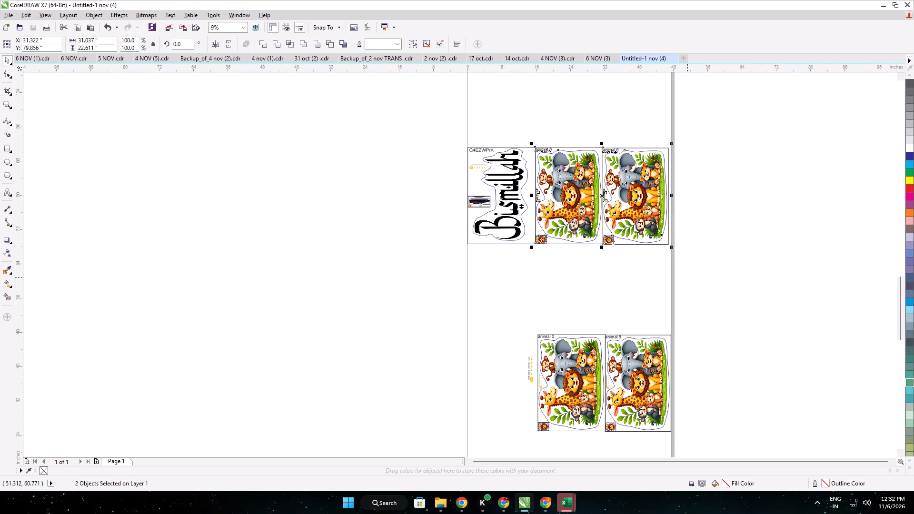
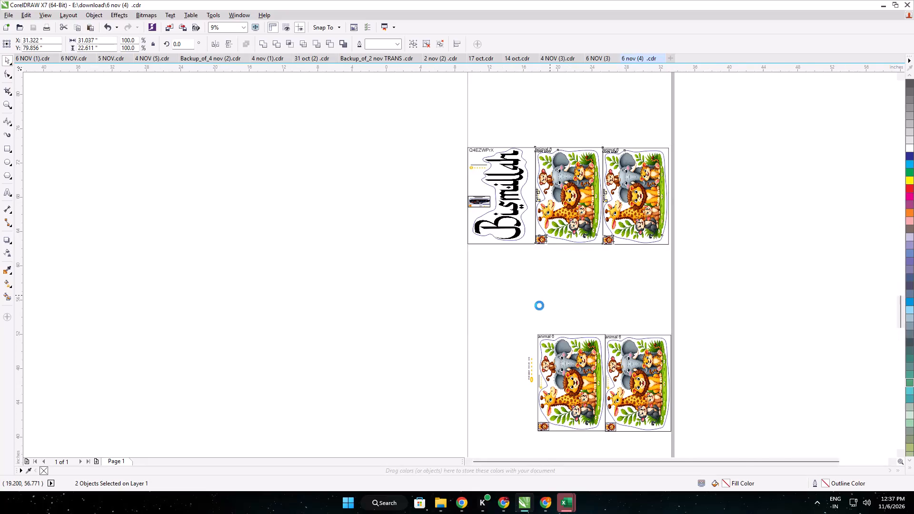
Delete the stray "Please Give Us" rating badge beside the lower animal 6 pair.
middle_drag(490, 352, 500, 271)
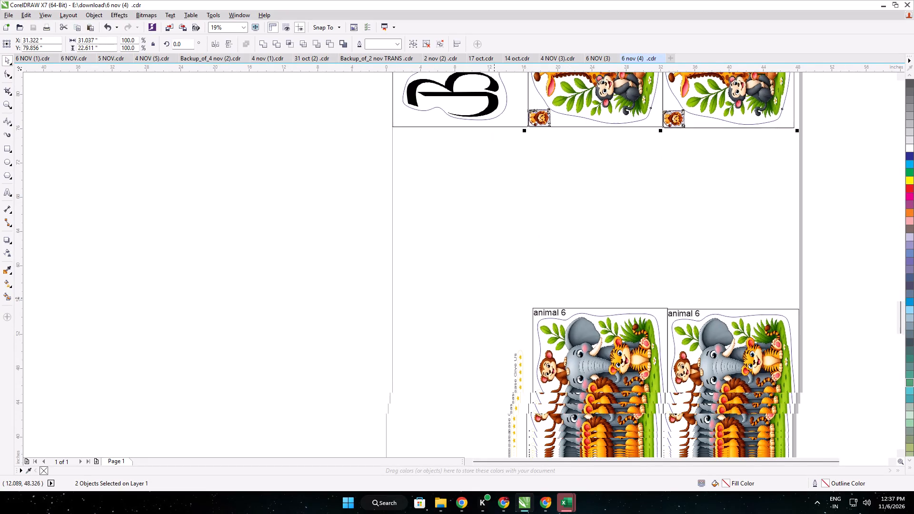
middle_drag(500, 271, 517, 212)
drag(499, 224, 554, 363)
key(Delete)
Move the lower animal 6 pair up to just beneath the upper animal 6 pair.
scroll(561, 352, down, 4)
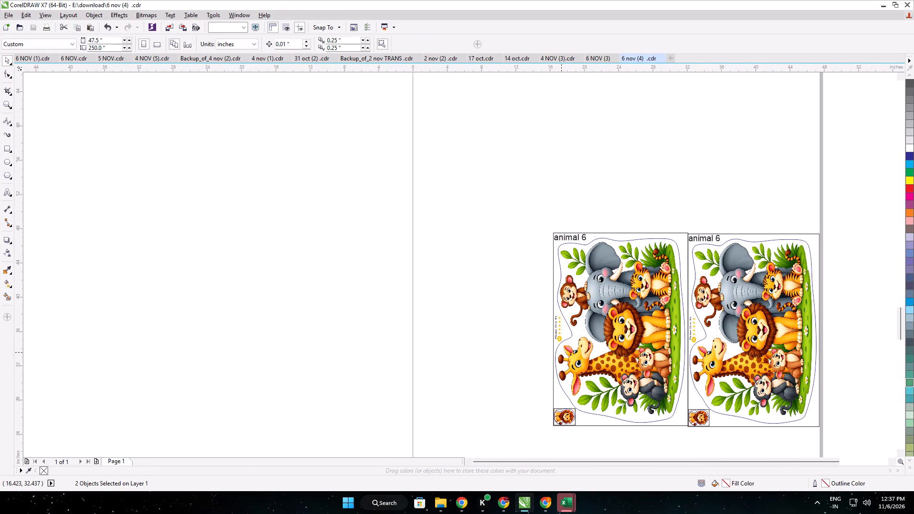
drag(500, 237, 729, 403)
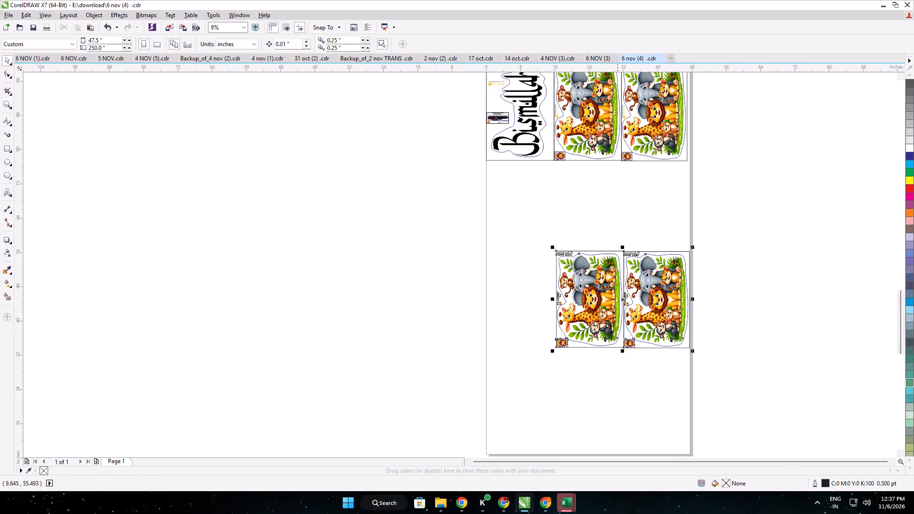
key(Up)
key(Up)
key(Up)
drag(625, 295, 617, 198)
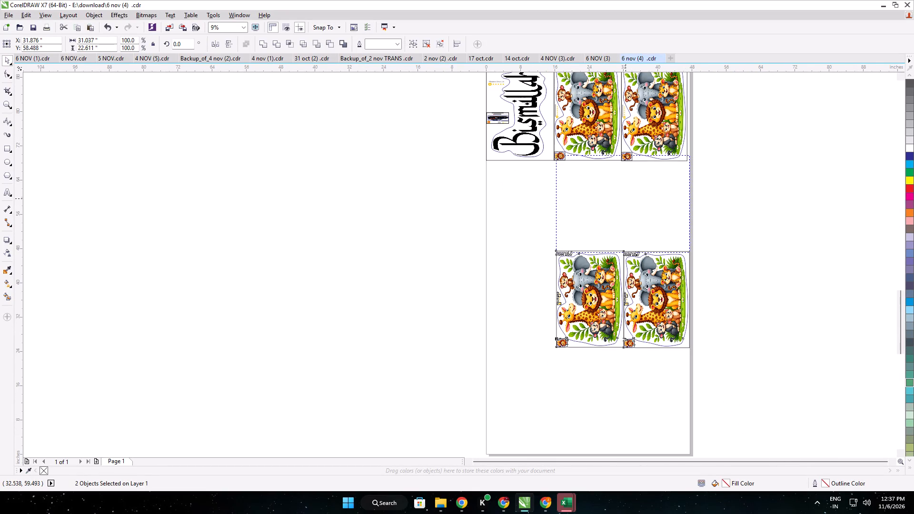
drag(617, 198, 619, 205)
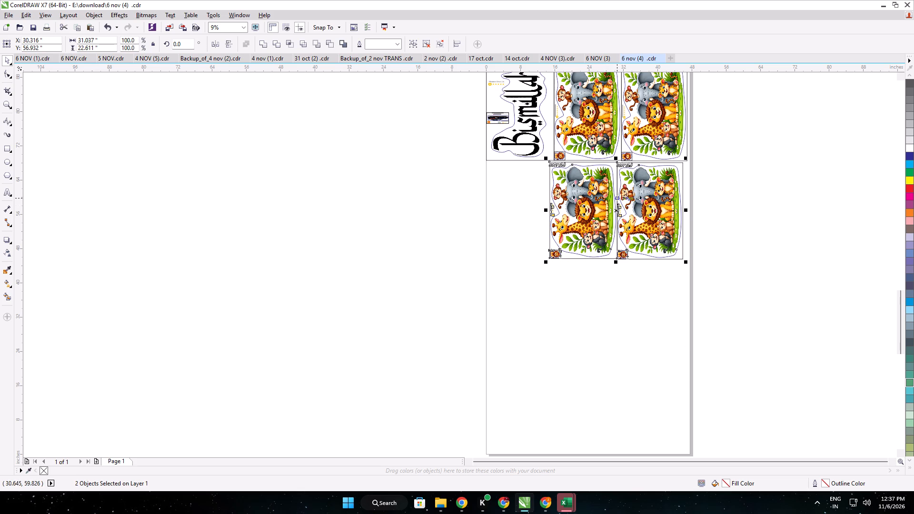
Align the lower animal 6 pair flush with the upper pair, with its top edge on their bottom frame line and the vertical frame edges matching.
scroll(604, 181, up, 3)
middle_drag(633, 205, 626, 333)
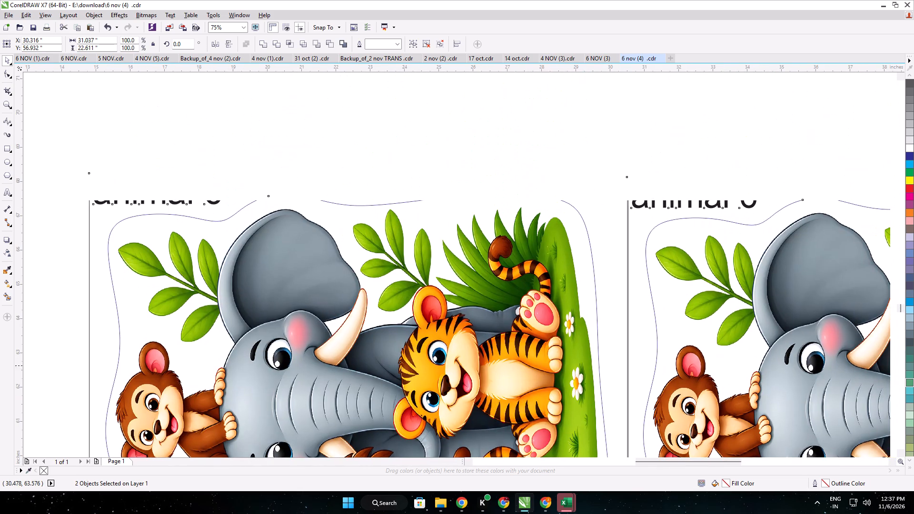
drag(641, 370, 684, 357)
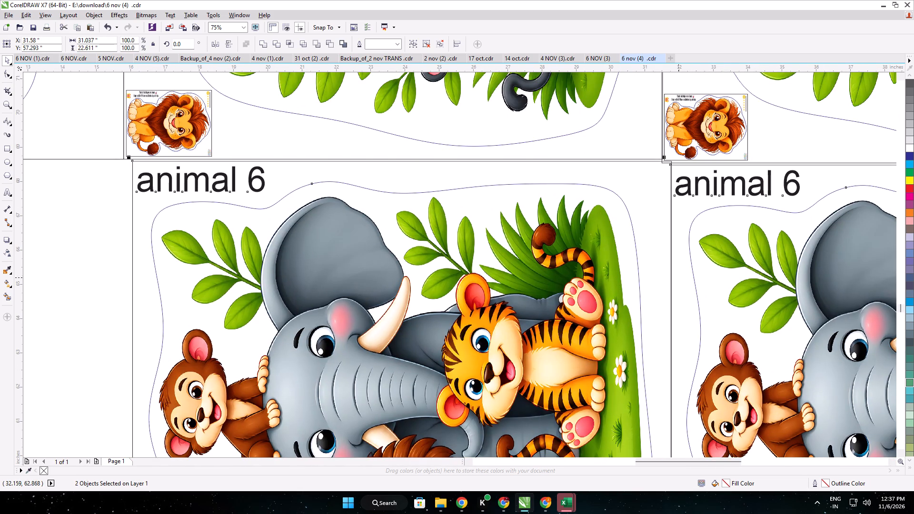
scroll(656, 146, up, 1)
drag(680, 223, 659, 220)
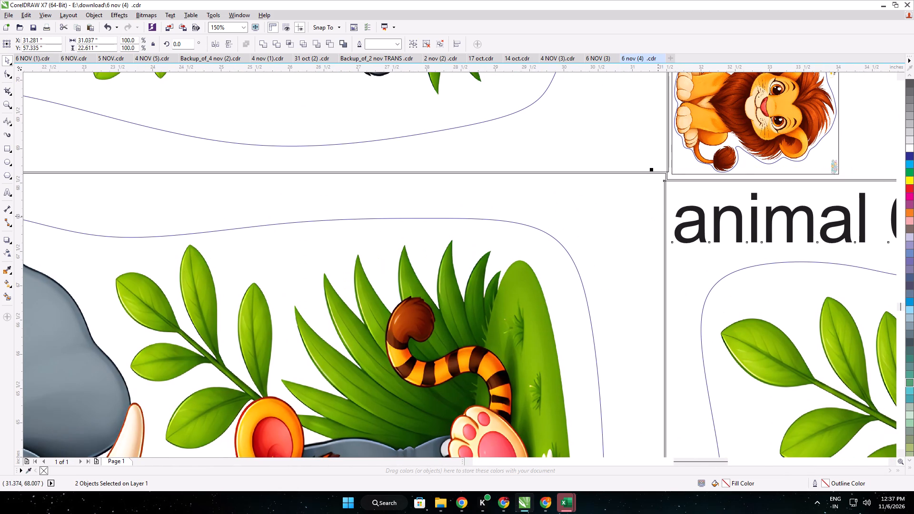
key(Up)
key(Up)
key(Right)
key(Right)
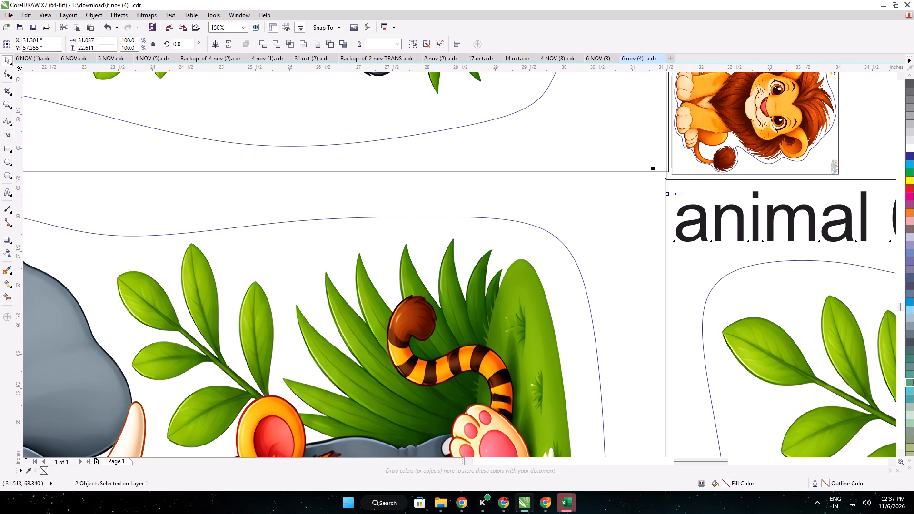
scroll(667, 194, down, 3)
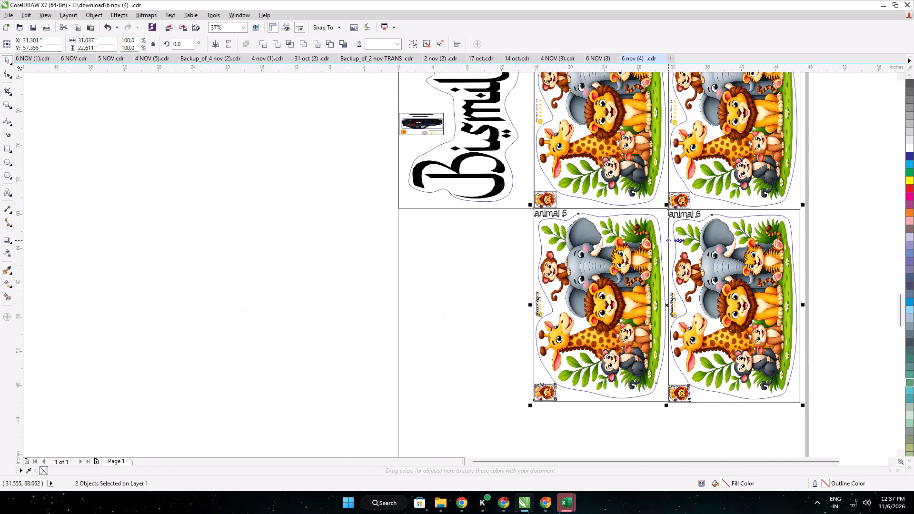
middle_drag(670, 241, 657, 196)
scroll(654, 355, up, 2)
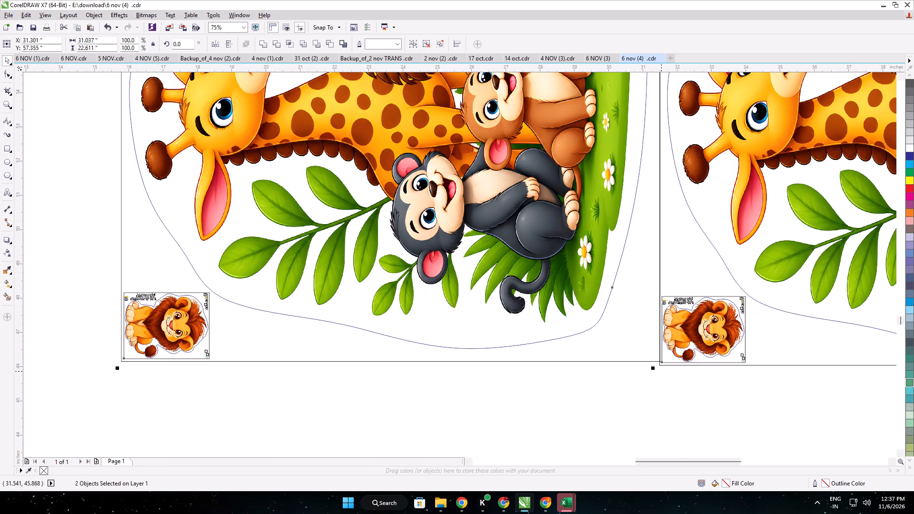
scroll(666, 394, up, 1)
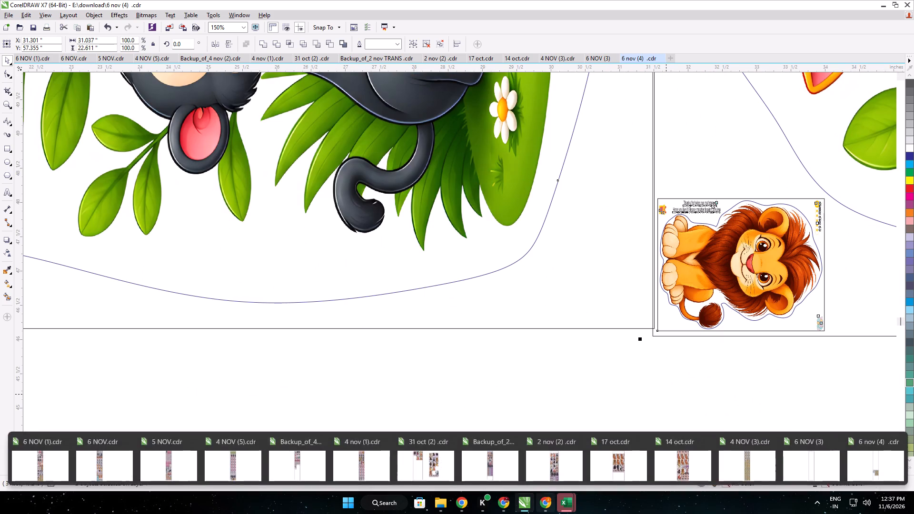
Switch to the Meesho supplier panel in Chrome and accept all the selected animal 6 orders.
click(549, 501)
click(224, 135)
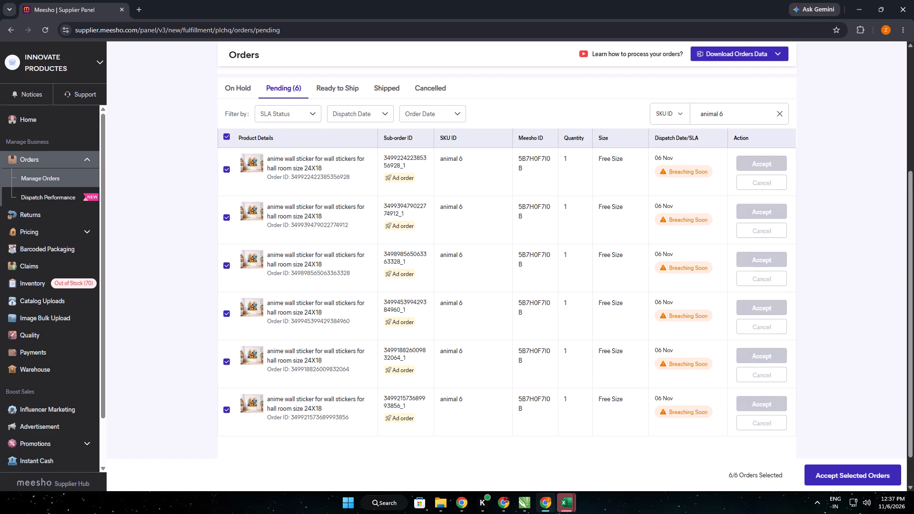
click(874, 471)
click(408, 285)
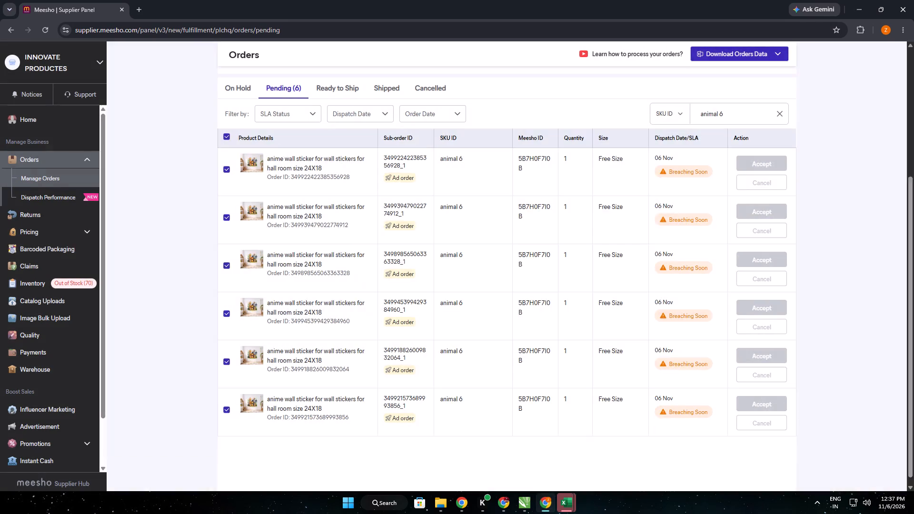
Reload the pending orders and filter them by the SKU ID INOV dino, copied from its order row.
key(ctrl+r)
key(ctrl+r)
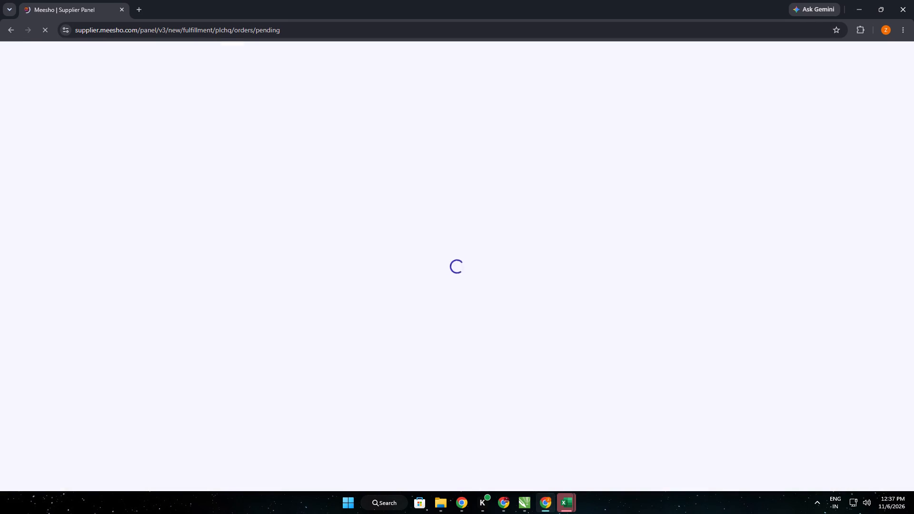
key(ctrl+r)
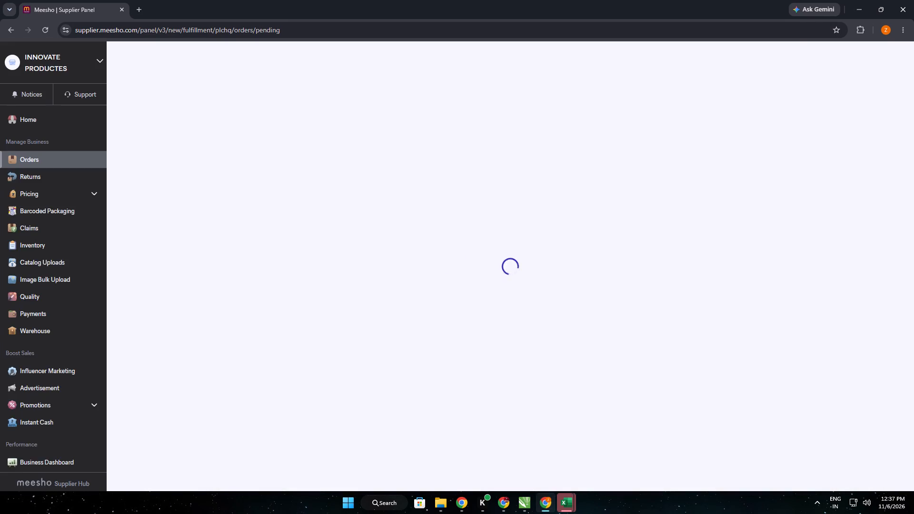
key(ctrl+r)
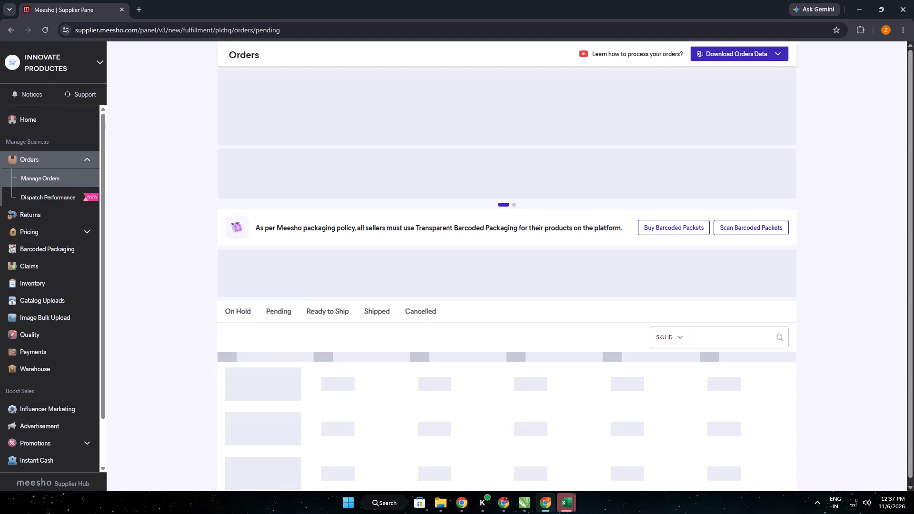
click(402, 299)
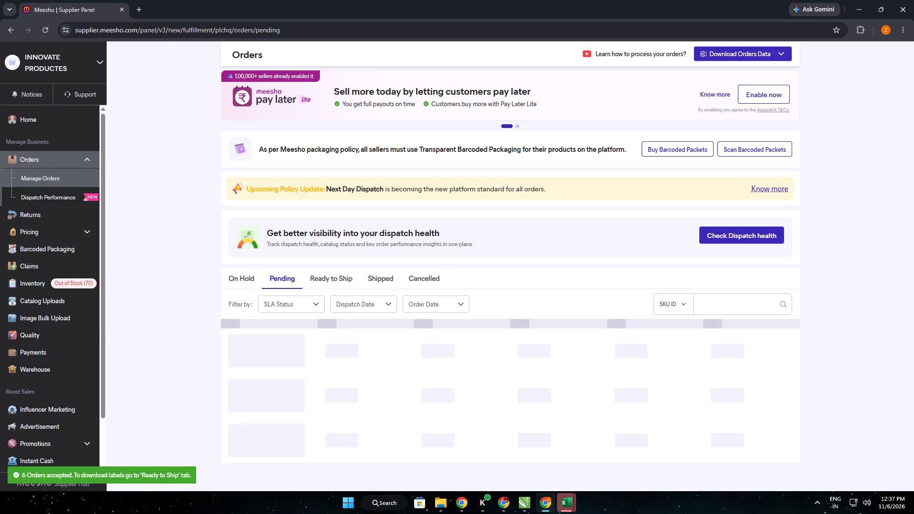
scroll(393, 309, down, 5)
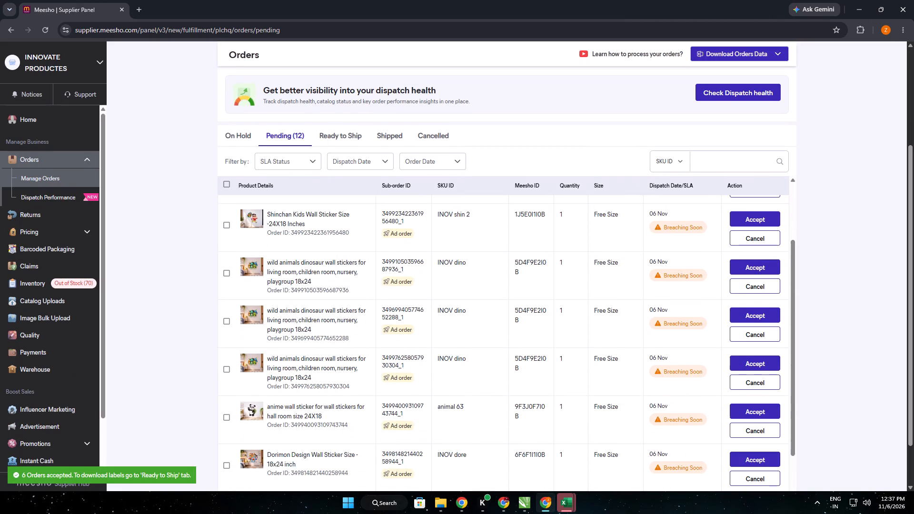
triple_click(459, 273)
key(ctrl+c)
ctrl+click(749, 155)
key(ctrl+v)
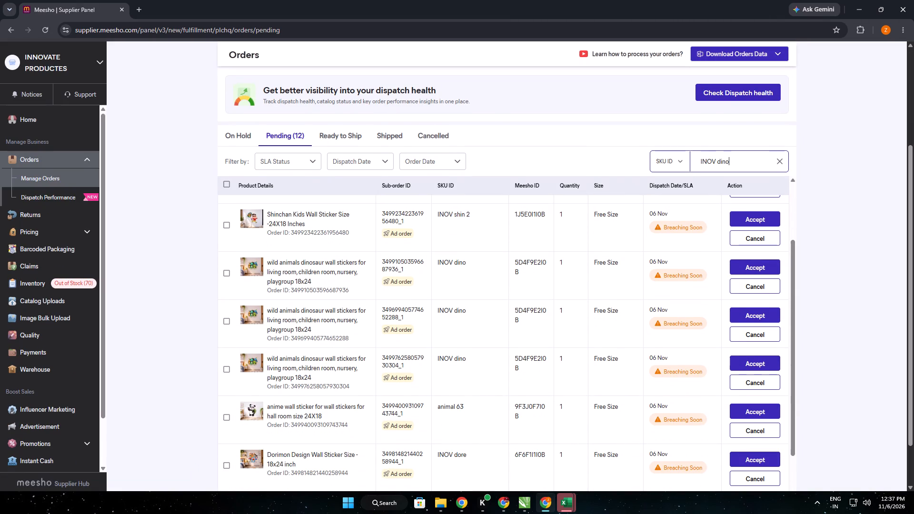
key(Return)
scroll(292, 287, down, 1)
scroll(265, 340, down, 2)
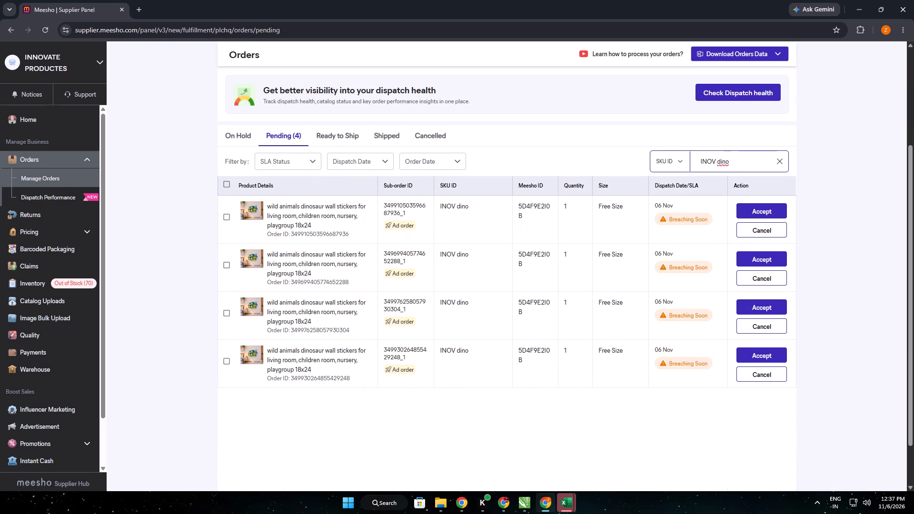
Open the enlarged product image of the first INOV dino order.
click(252, 201)
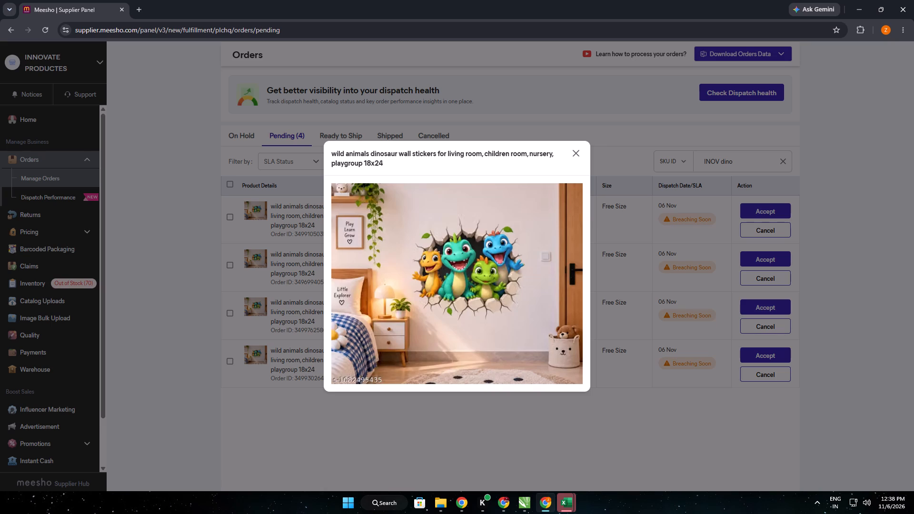
Switch to CorelDRAW and look through the 6 NOV, 6 NOV (1) and 5 NOV layouts for the INOV dino design.
click(529, 502)
scroll(272, 181, down, 1)
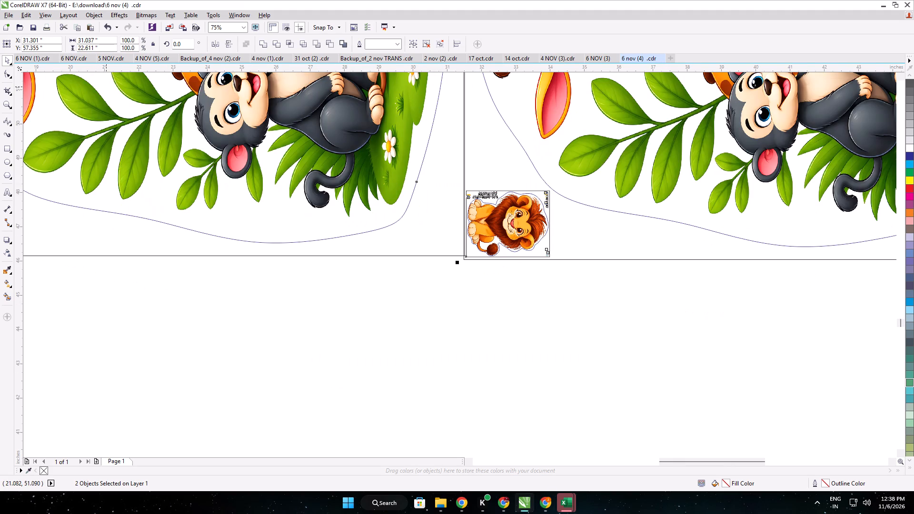
click(80, 58)
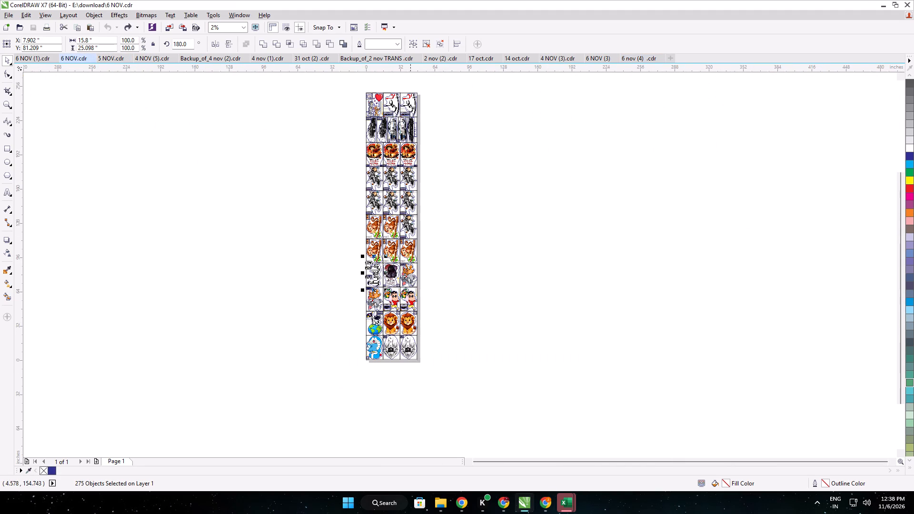
click(36, 60)
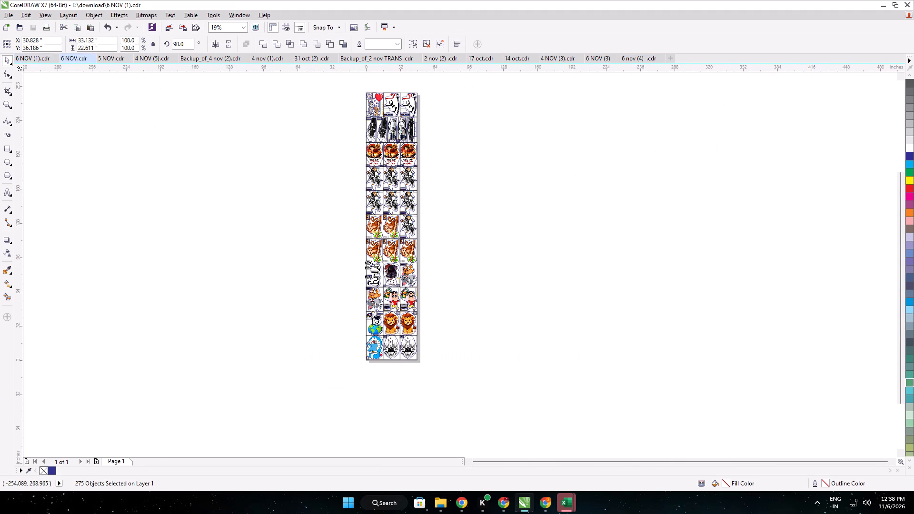
scroll(309, 187, down, 1)
scroll(375, 235, down, 2)
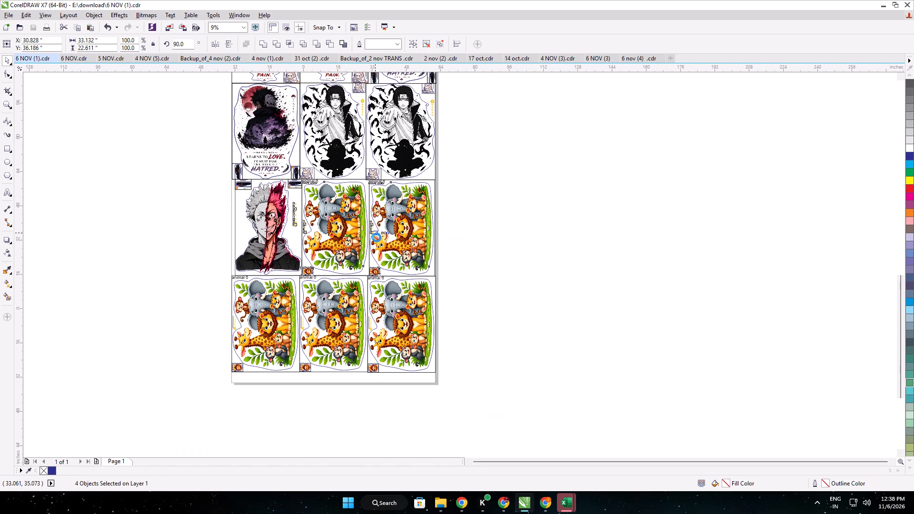
middle_drag(377, 237, 397, 397)
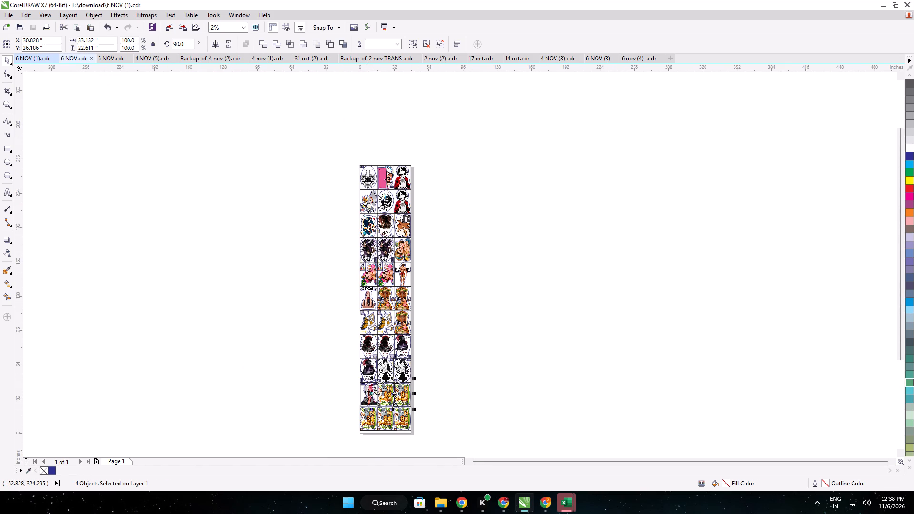
click(112, 57)
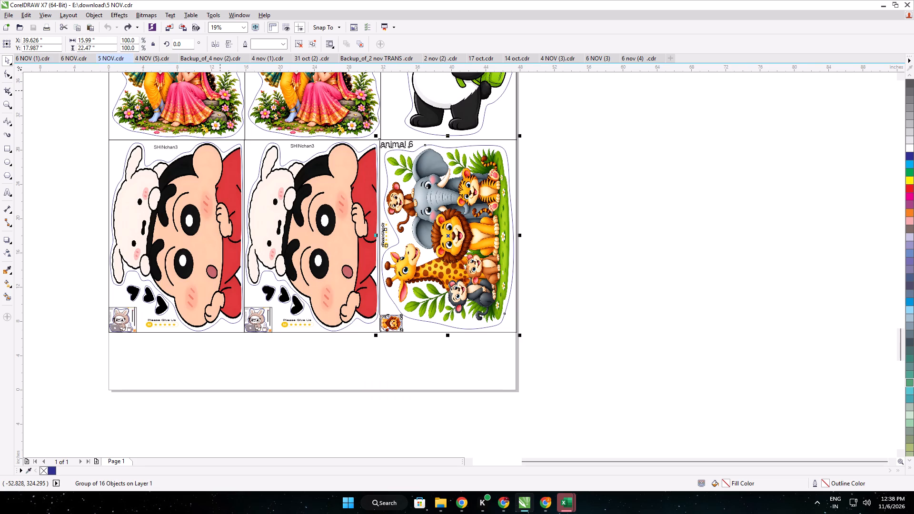
scroll(320, 242, down, 3)
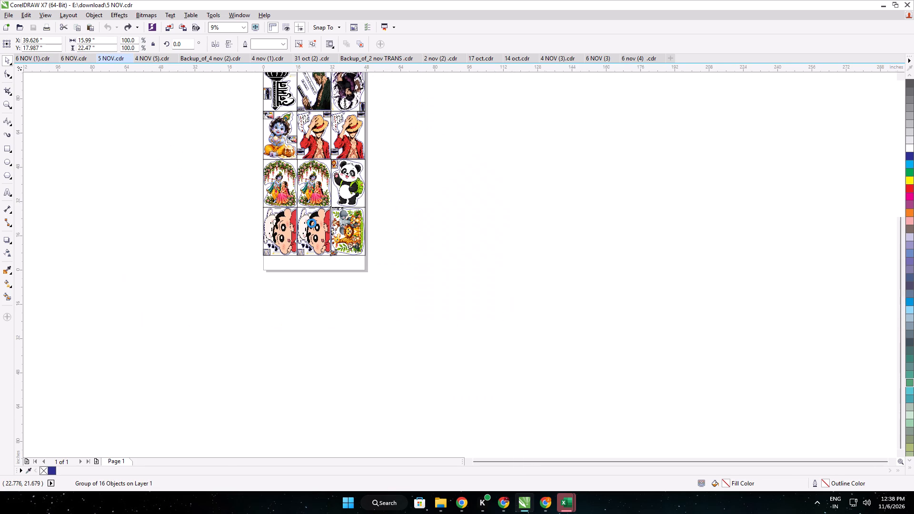
scroll(312, 223, down, 1)
middle_drag(311, 223, 334, 362)
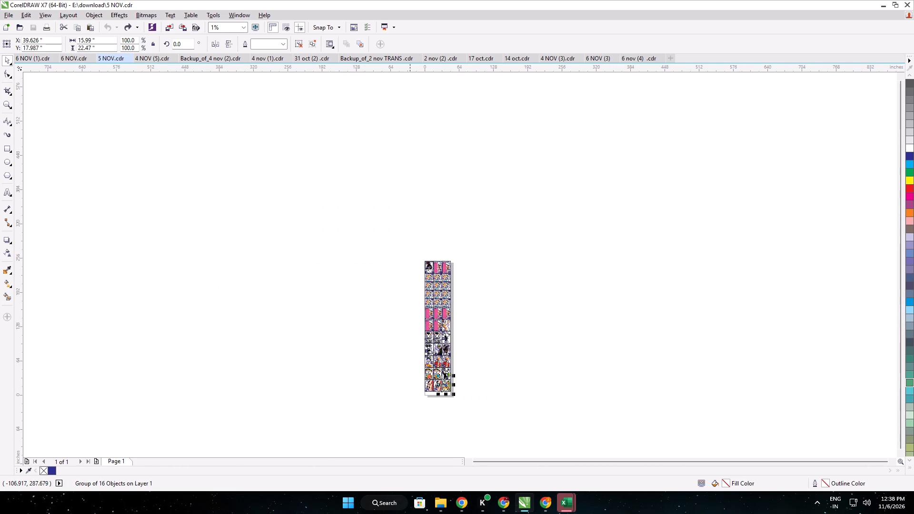
scroll(423, 282, up, 1)
Look through the 4 NOV (5), Backup_of_4 nov (2), 4 nov (1) and 31 oct (2) layouts for the INOV dino design.
click(147, 59)
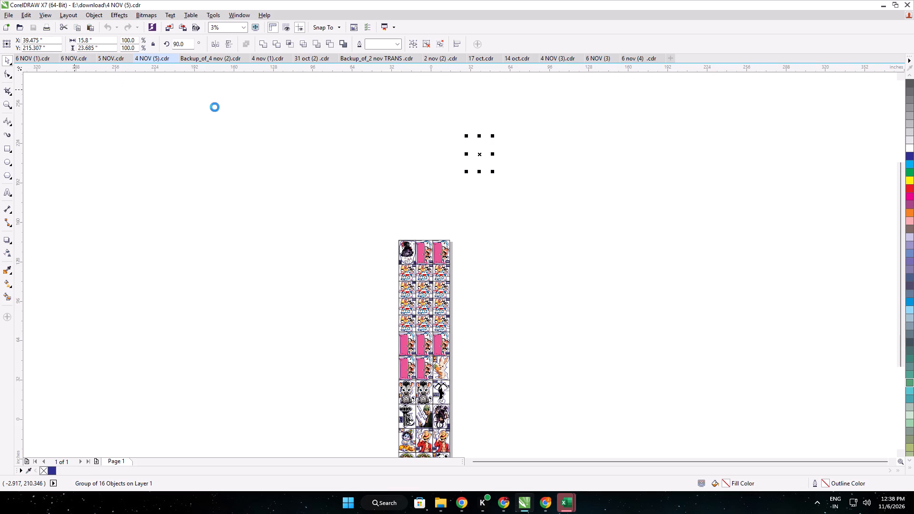
middle_drag(382, 222, 331, 216)
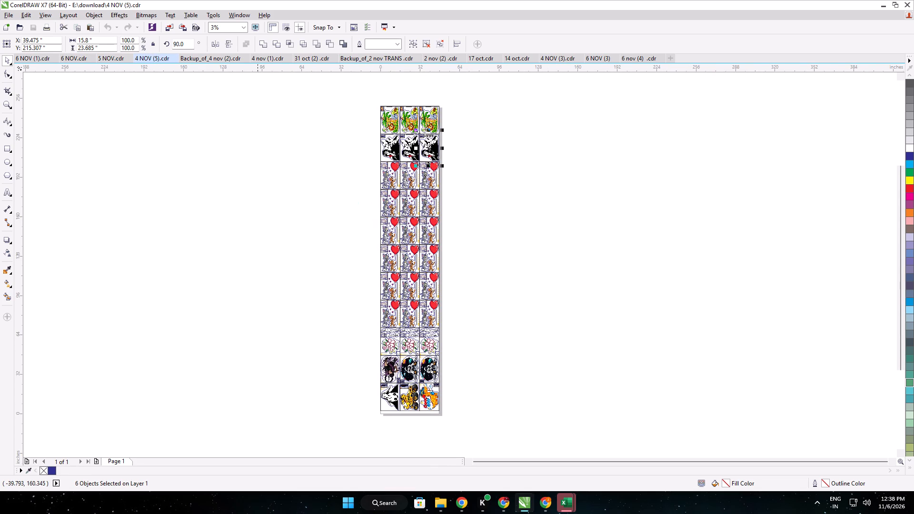
click(198, 57)
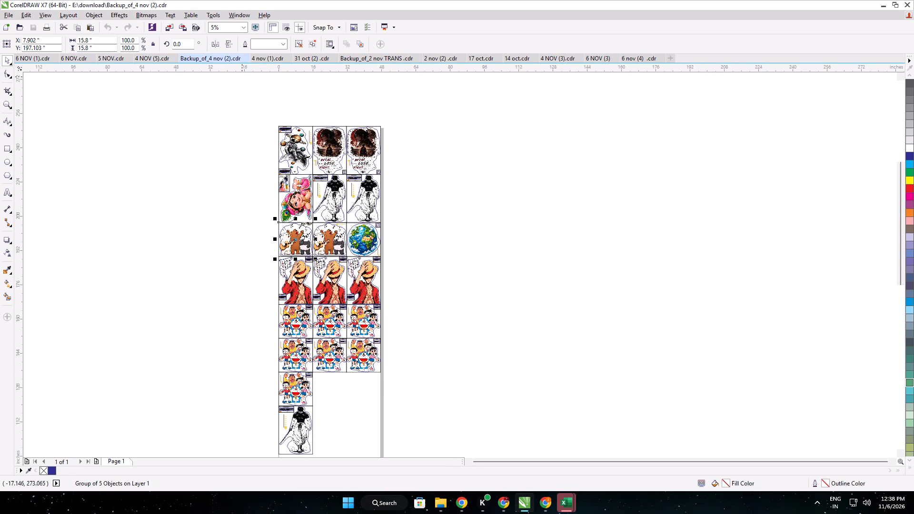
click(262, 59)
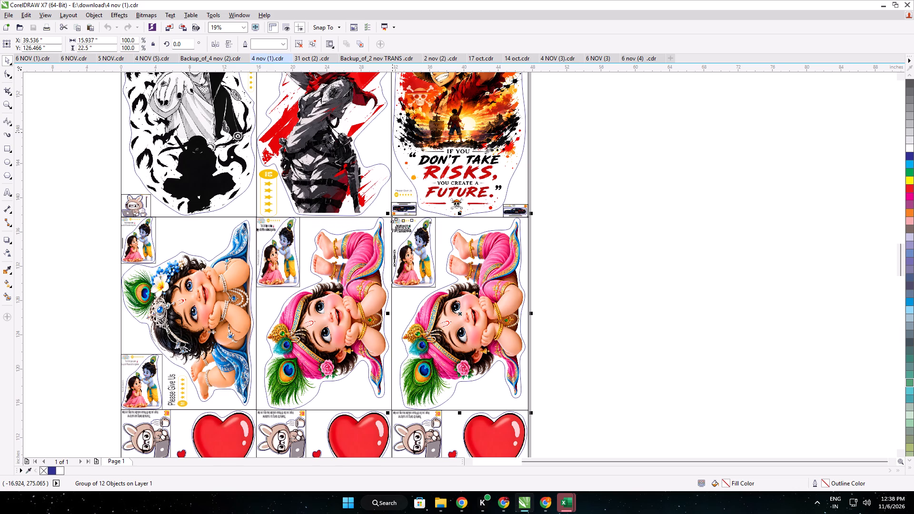
scroll(397, 148, down, 1)
scroll(390, 188, down, 2)
middle_drag(386, 196, 358, 306)
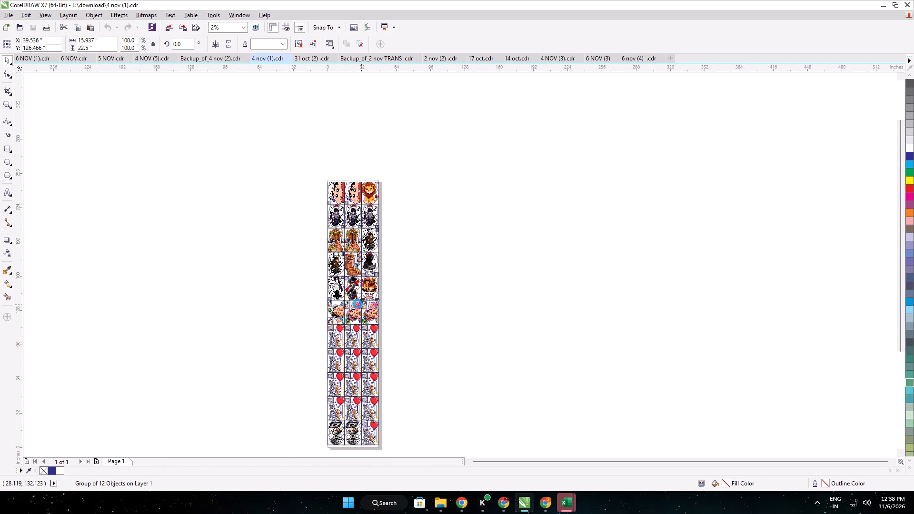
click(307, 61)
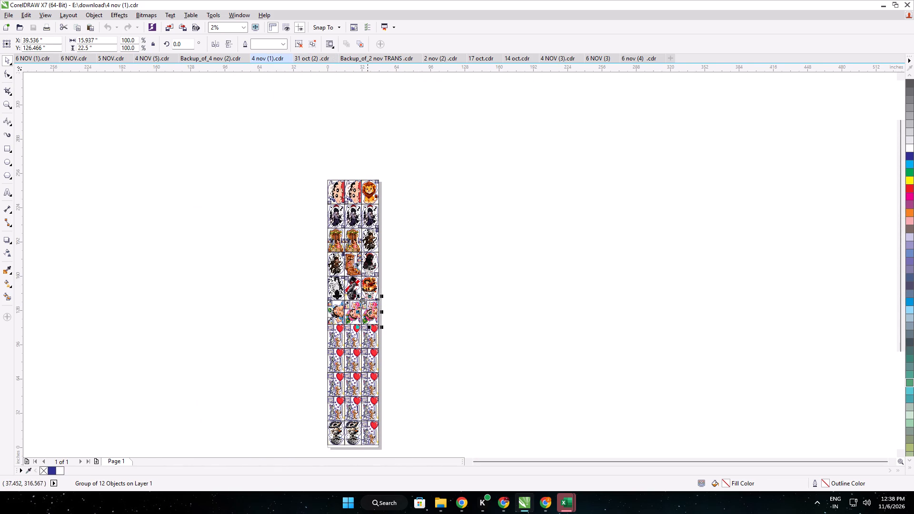
click(315, 56)
scroll(399, 127, down, 1)
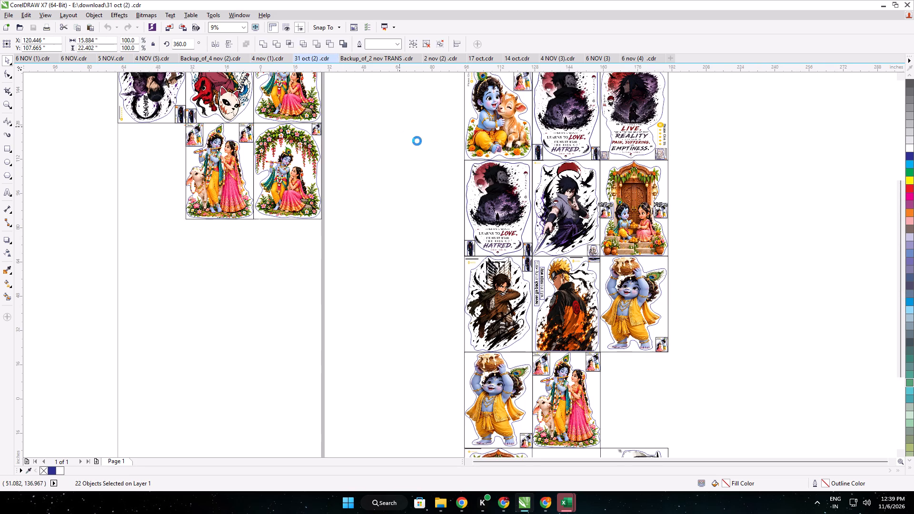
scroll(318, 71, down, 1)
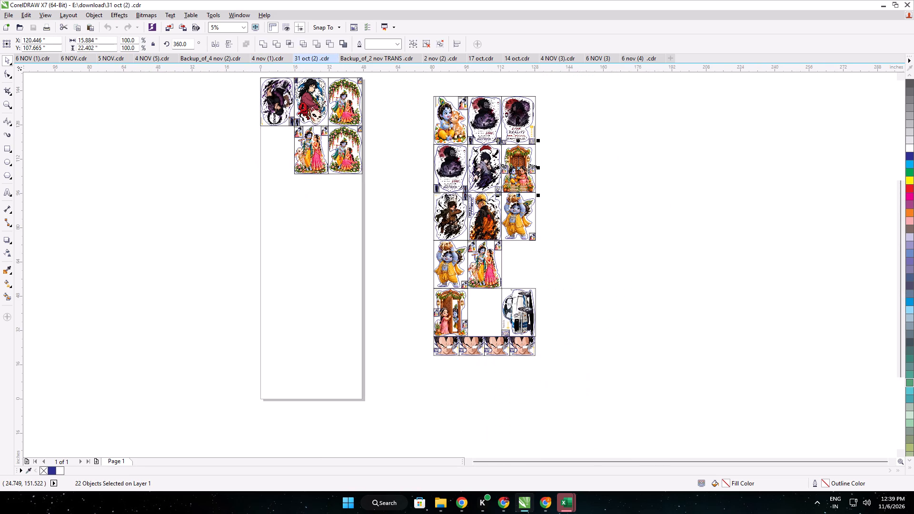
Check the Backup_of_2 nov TRANS, 2 nov (2), 4 NOV (3), 6 NOV (3) and 14 oct layouts for the INOV dino design.
click(358, 58)
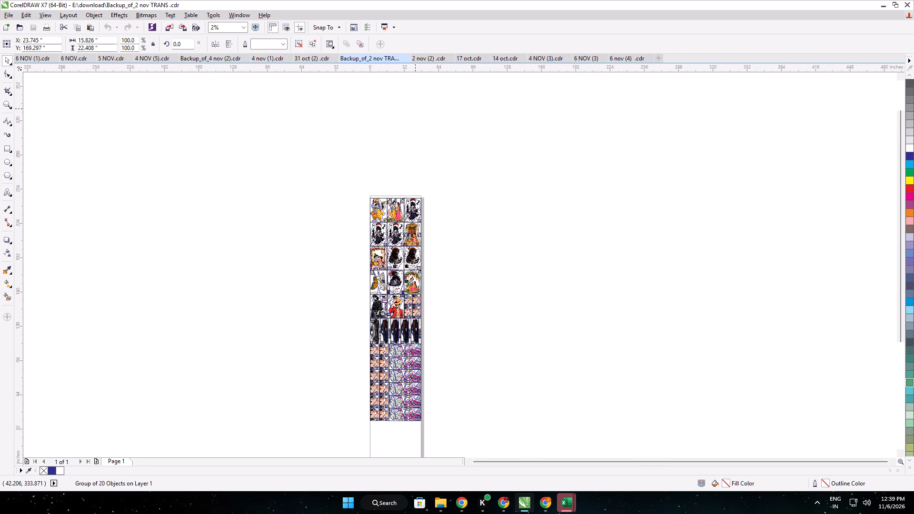
click(429, 54)
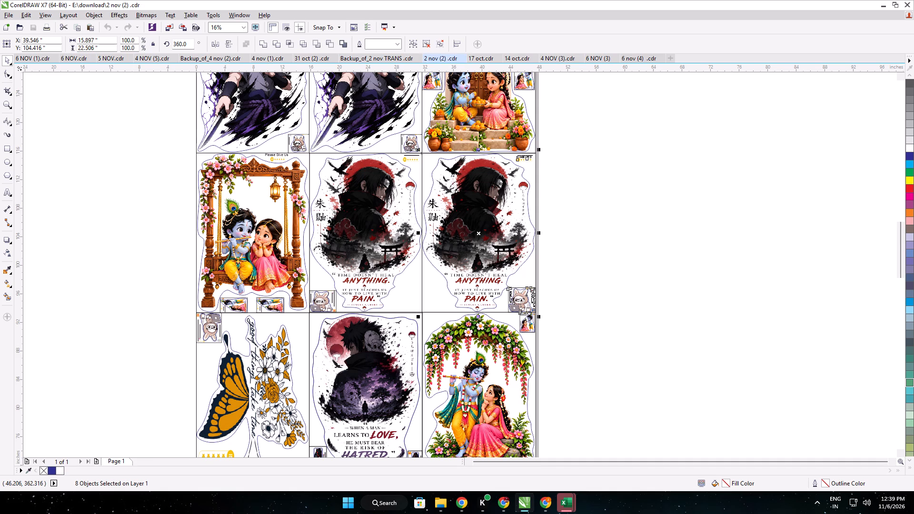
scroll(454, 127, down, 2)
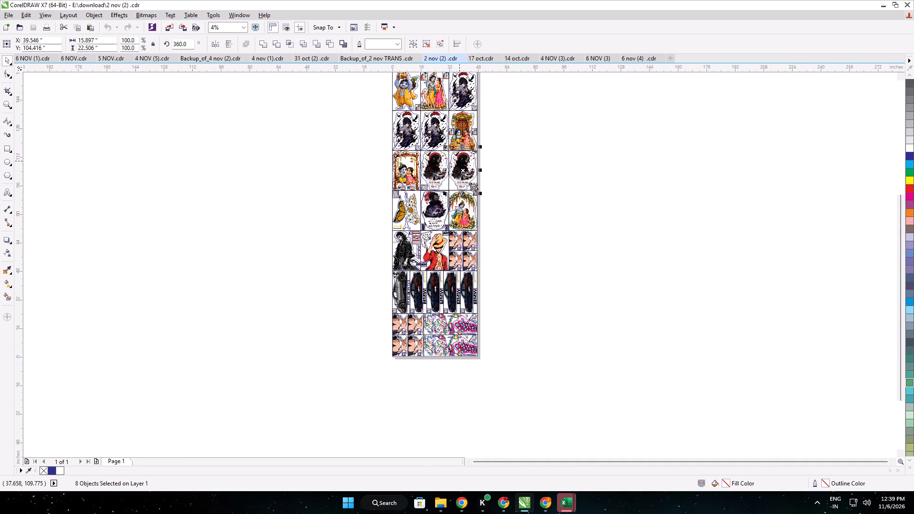
scroll(459, 163, down, 1)
middle_drag(458, 165, 449, 184)
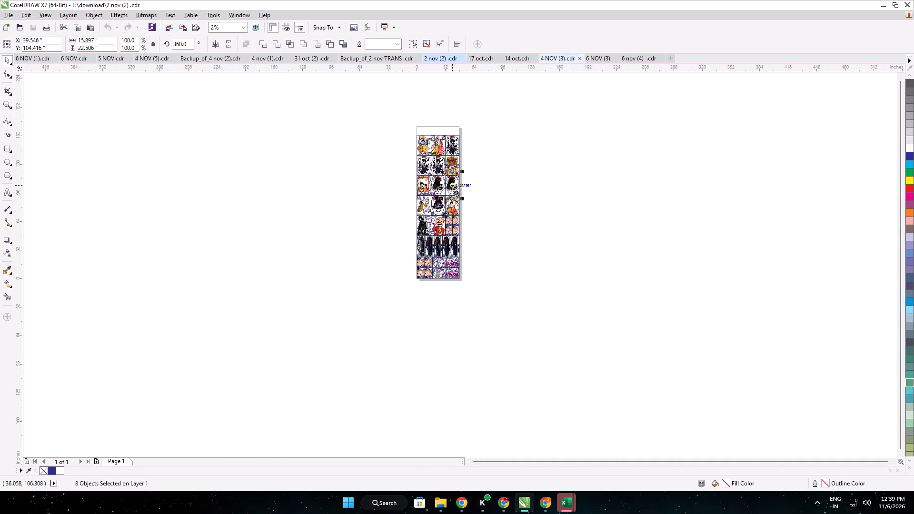
click(553, 54)
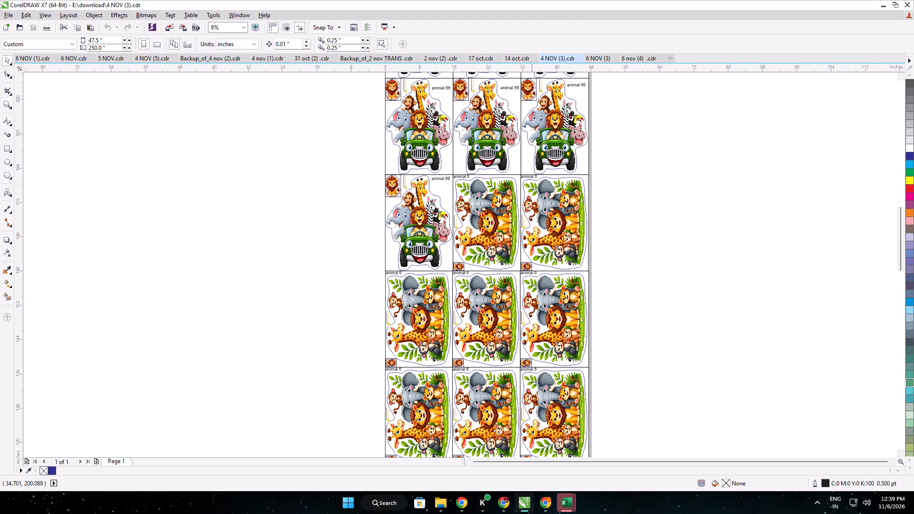
scroll(530, 136, down, 1)
middle_drag(513, 181, 479, 284)
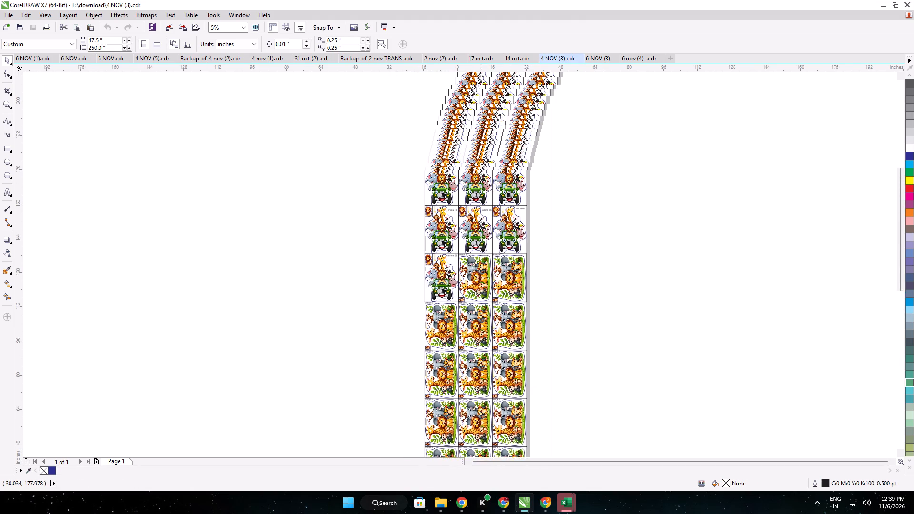
middle_drag(479, 284, 473, 306)
scroll(472, 291, down, 1)
middle_drag(472, 292, 482, 110)
scroll(472, 292, down, 1)
scroll(482, 143, up, 1)
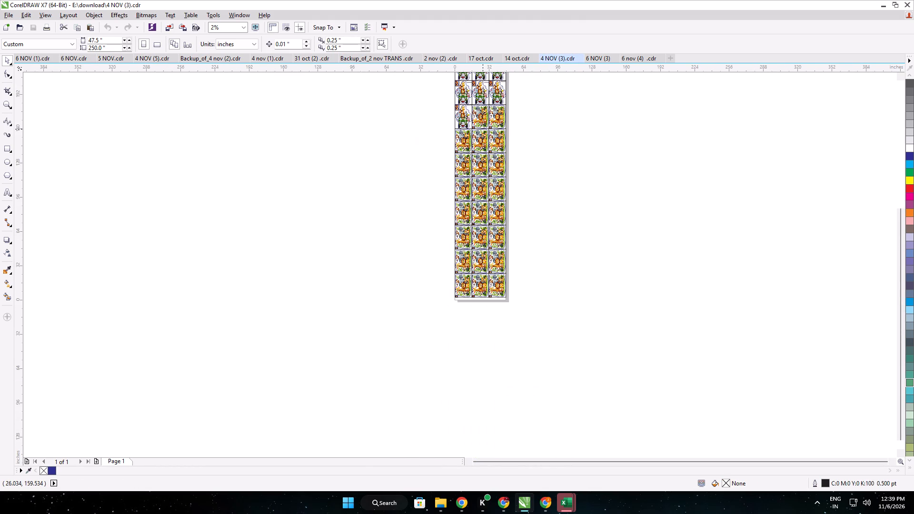
click(594, 52)
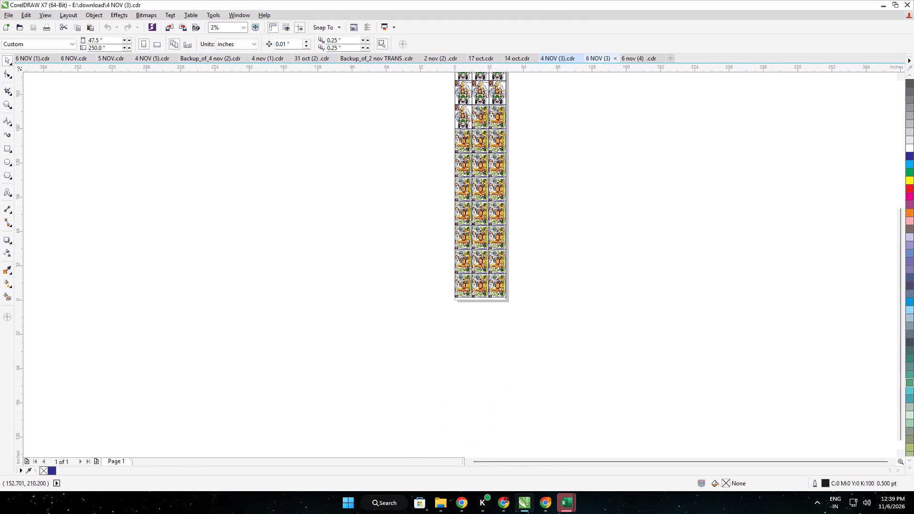
click(592, 60)
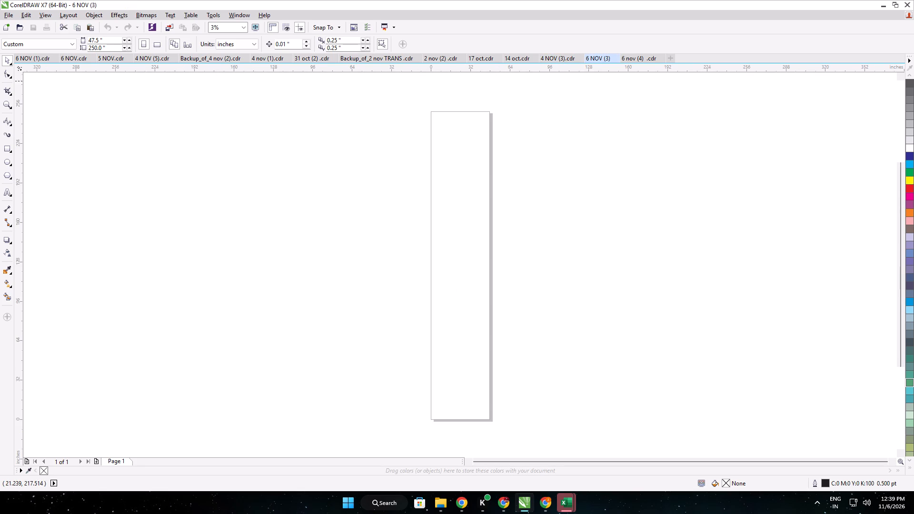
click(557, 54)
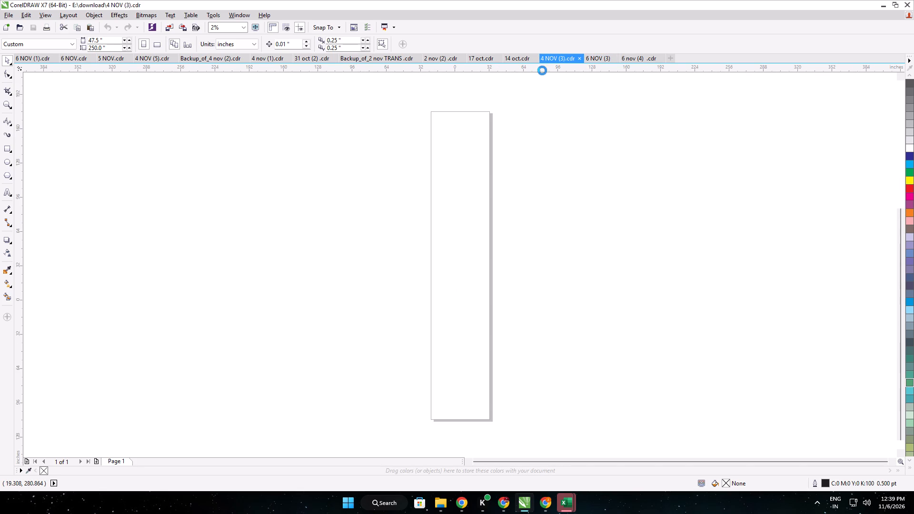
middle_drag(398, 172, 394, 225)
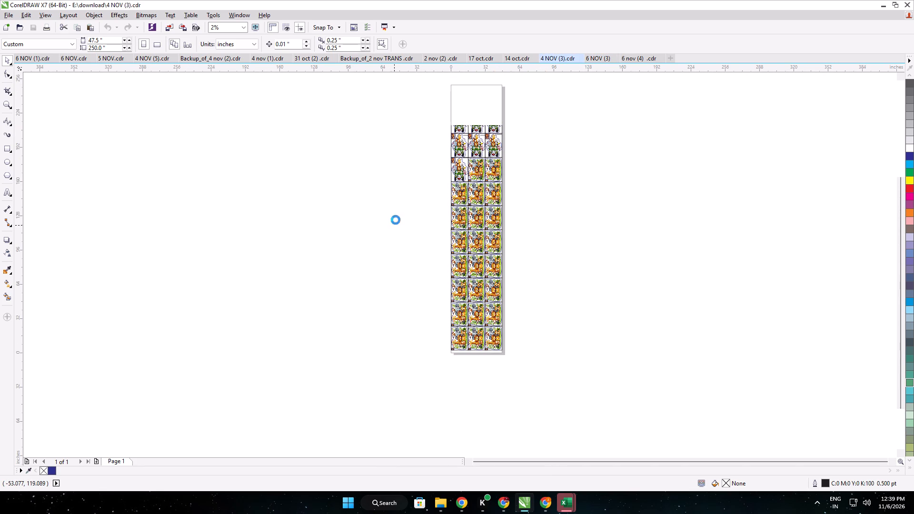
click(517, 56)
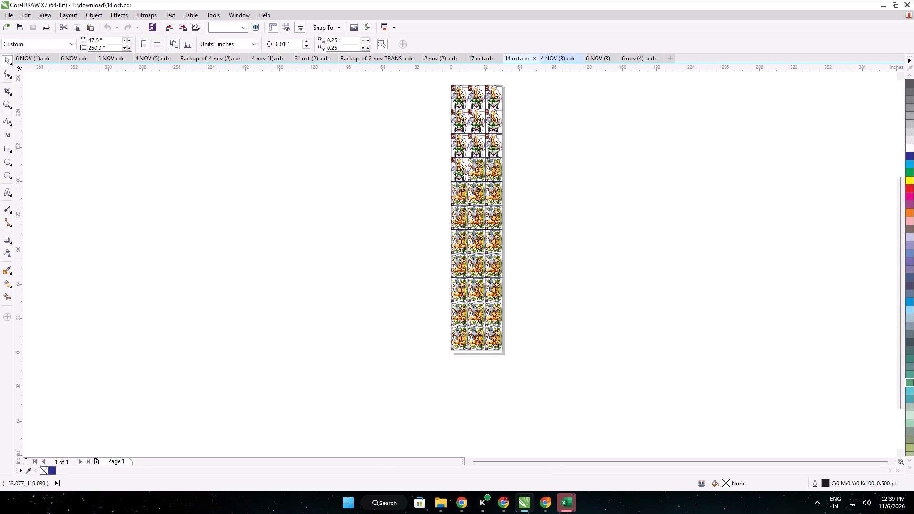
Recheck the open layouts for the dino design, from 6 NOV (1) through 2 nov (2), plus 4 NOV (3).
click(27, 60)
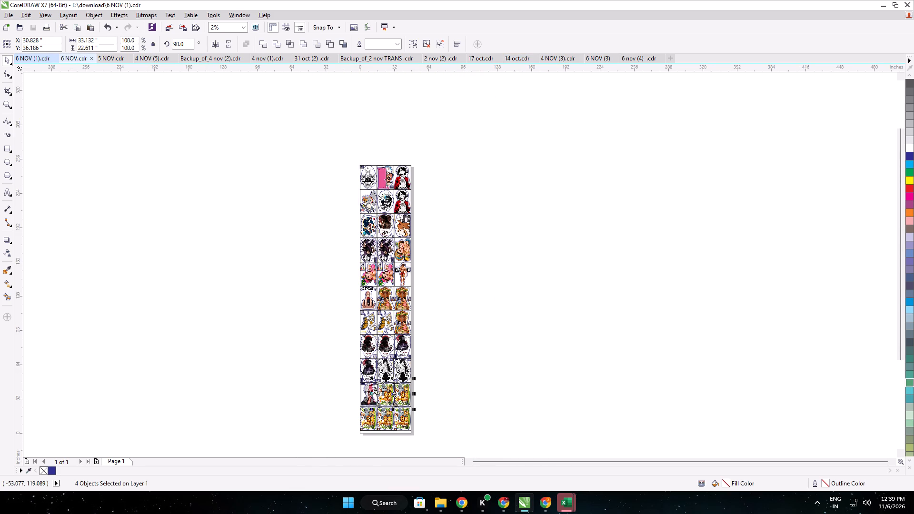
click(70, 57)
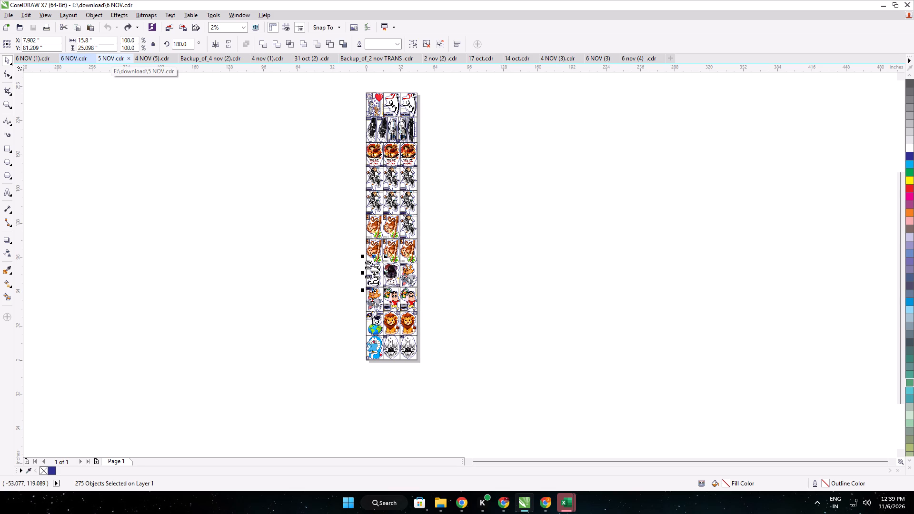
click(106, 57)
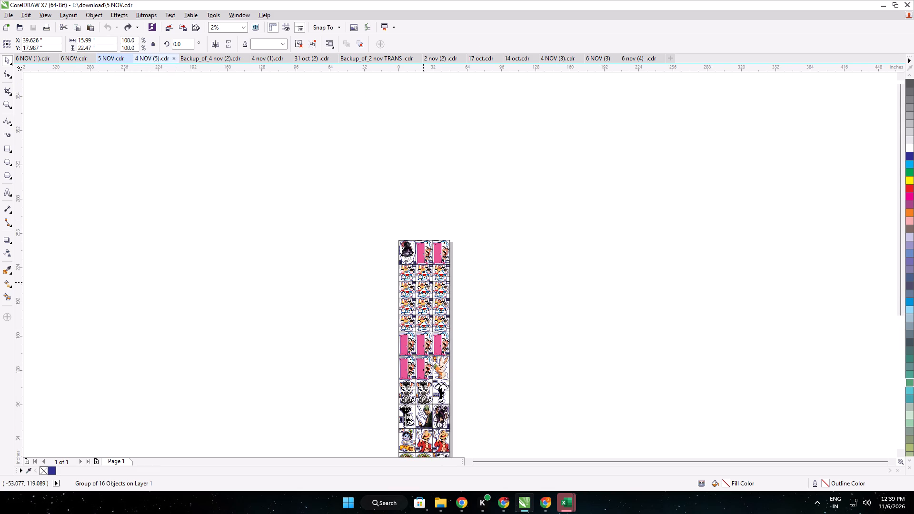
middle_drag(168, 108, 150, 79)
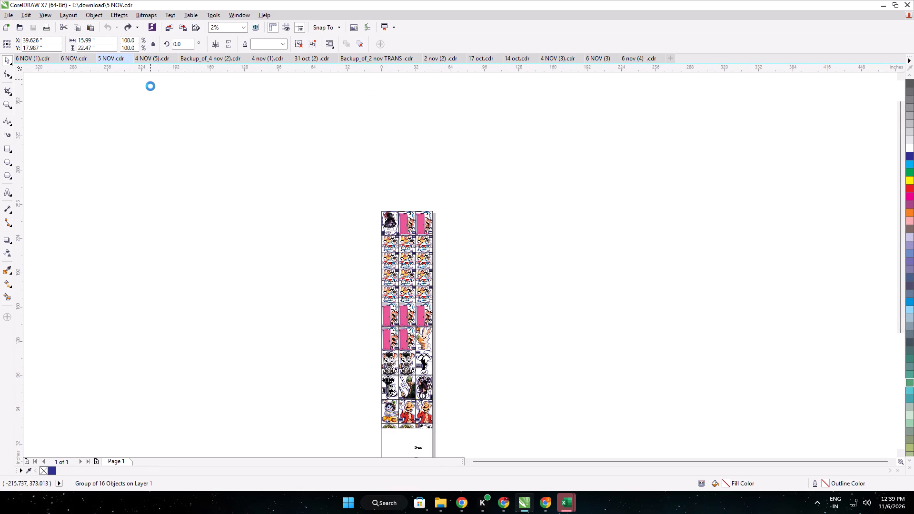
middle_drag(158, 110, 139, 87)
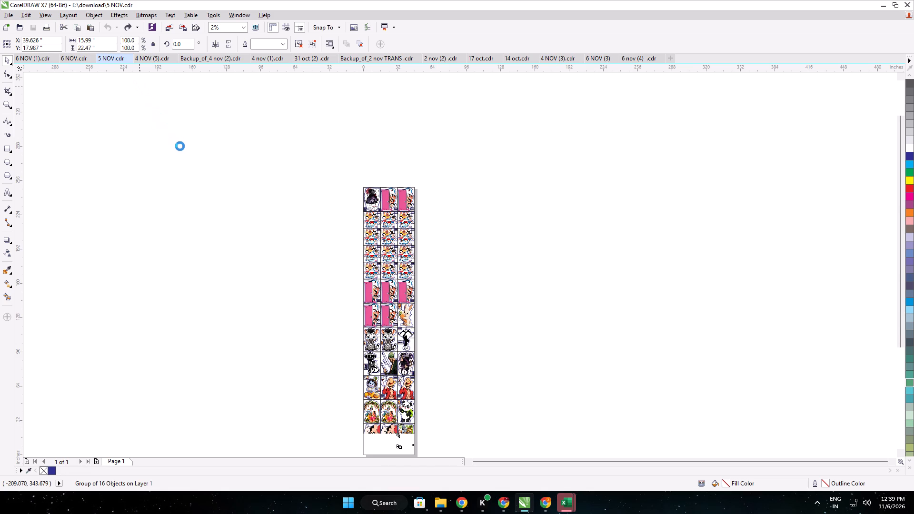
middle_drag(179, 143, 170, 117)
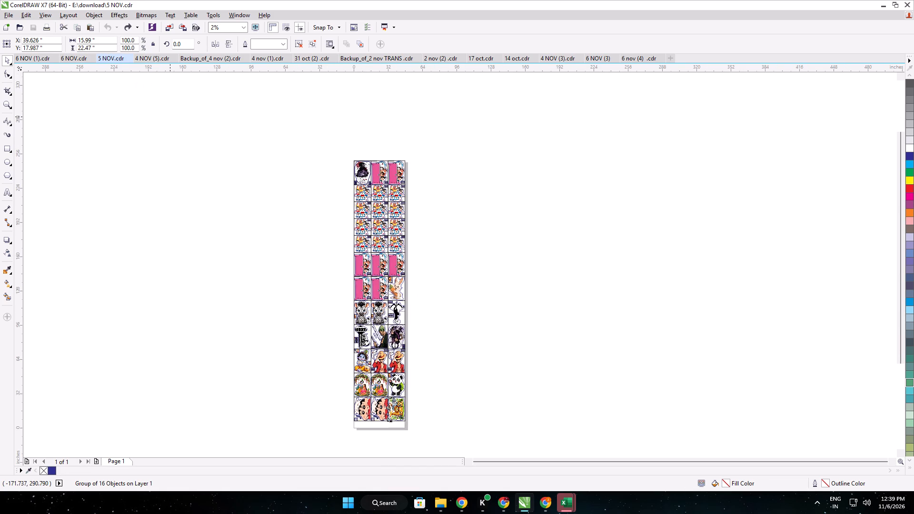
click(154, 57)
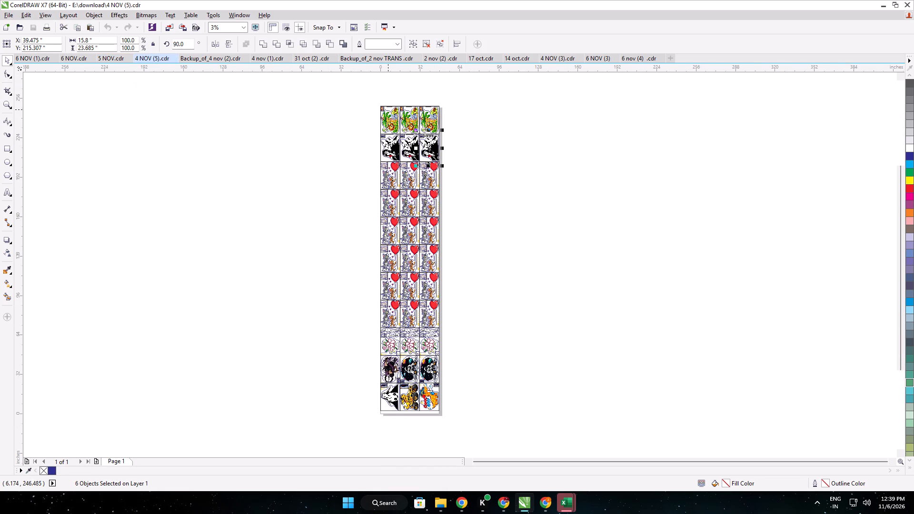
scroll(388, 109, up, 1)
scroll(351, 119, down, 1)
click(212, 59)
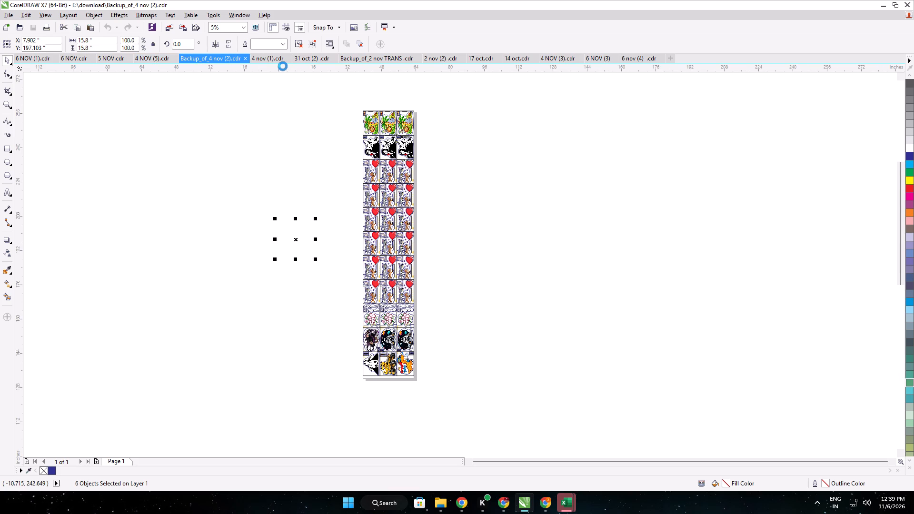
click(269, 57)
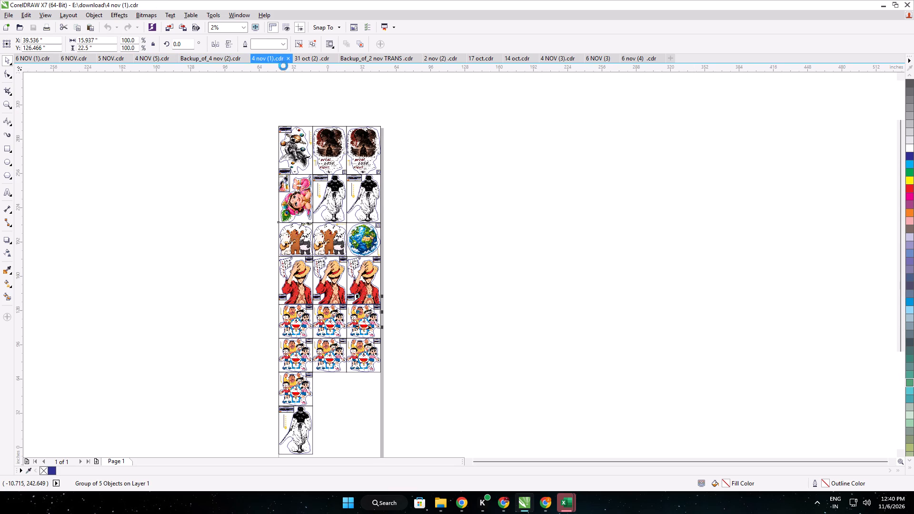
click(308, 54)
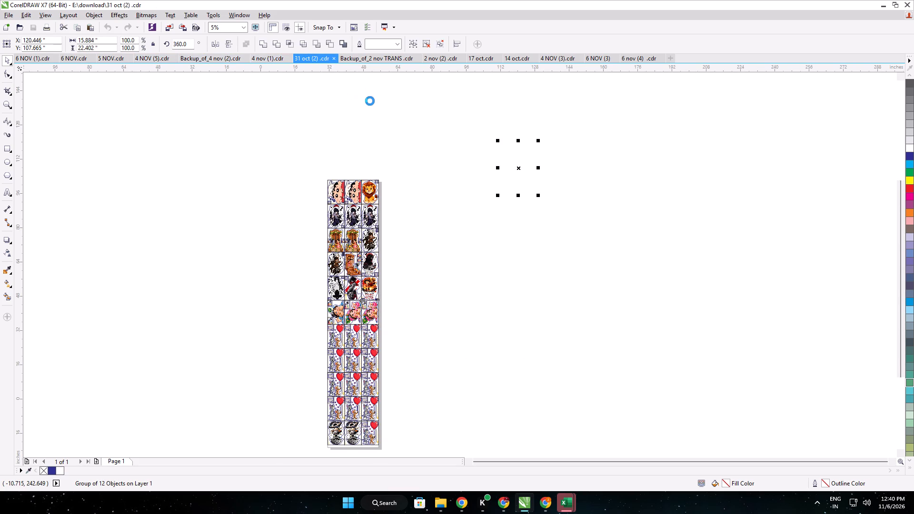
click(375, 57)
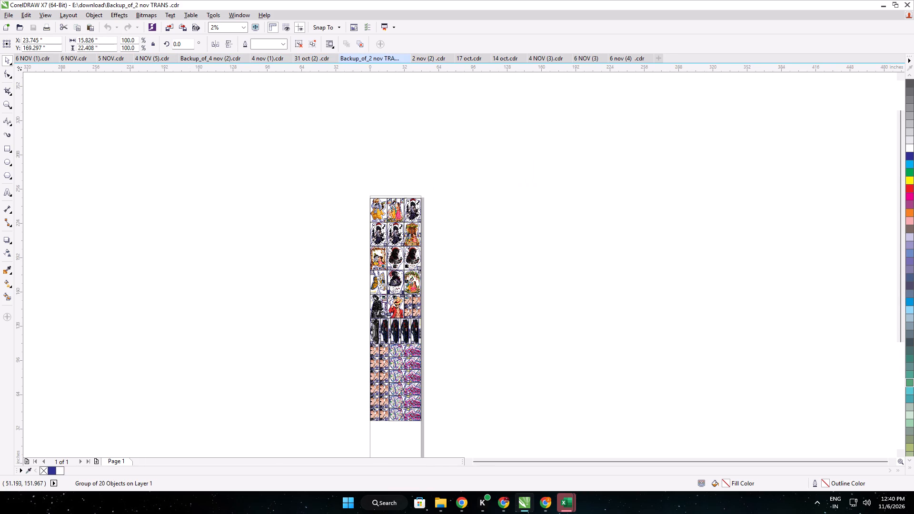
click(427, 66)
click(427, 60)
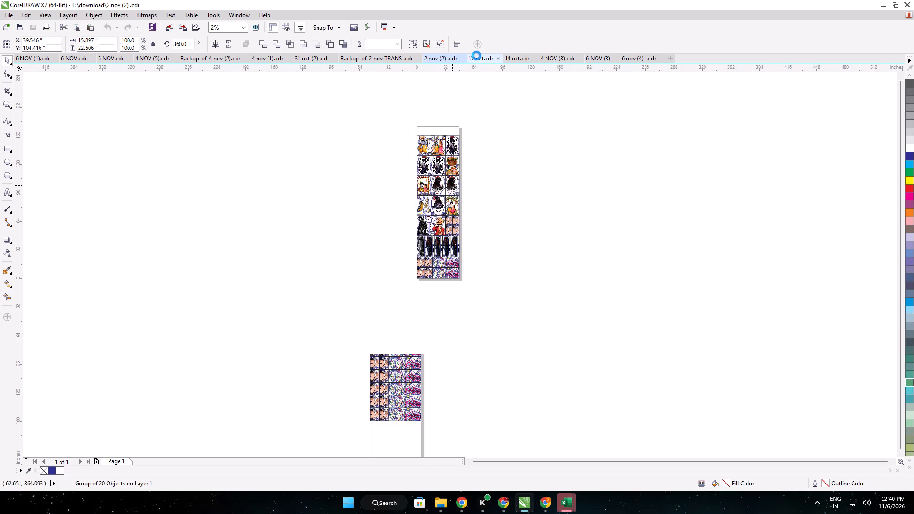
click(557, 59)
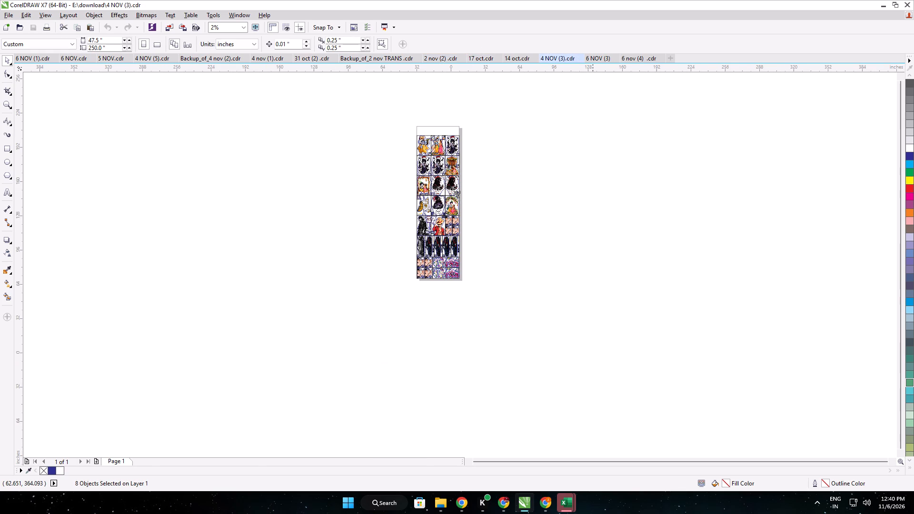
Leave CorelDRAW for the desktop and bring up the open File Explorer Downloads windows.
click(913, 513)
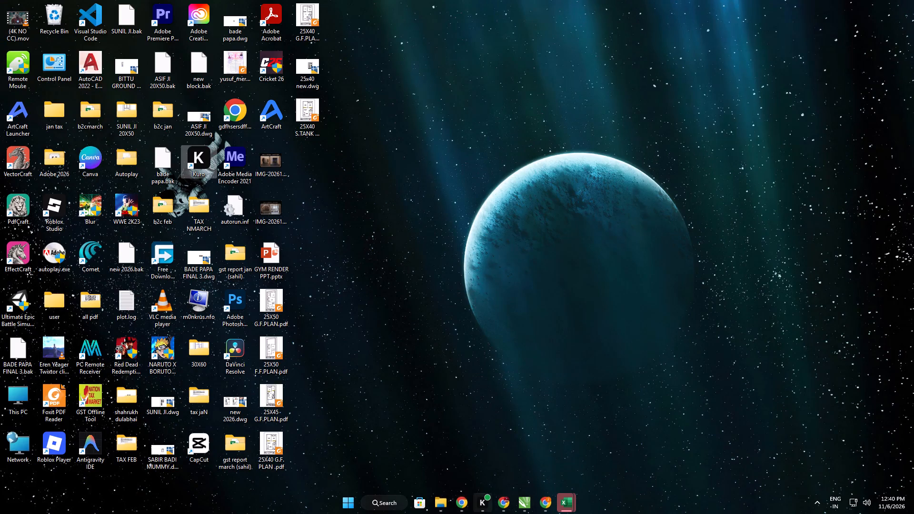
click(441, 502)
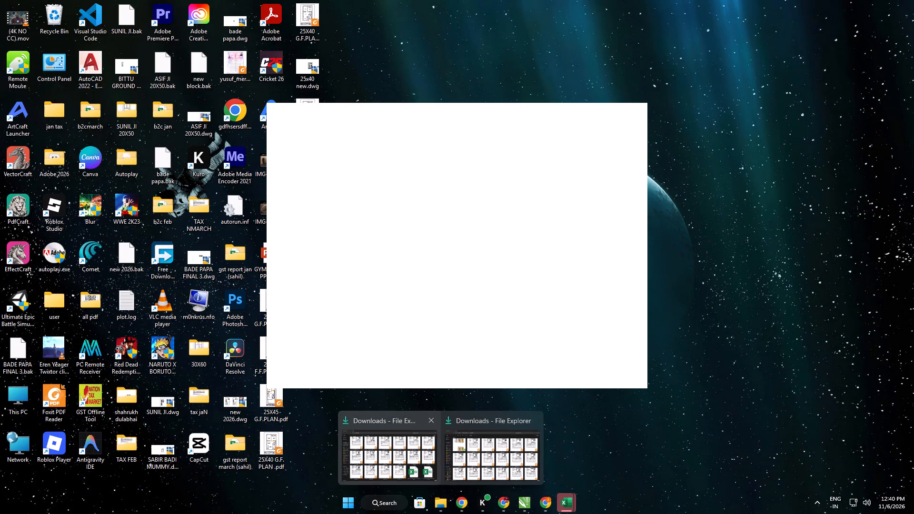
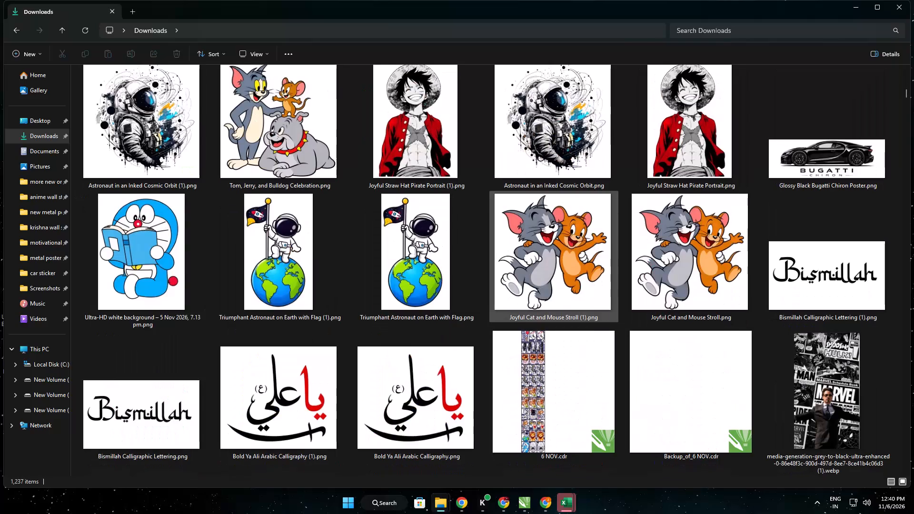
Find the 4 NOV (4).cdr layout in Downloads and open it in CorelDRAW.
scroll(564, 285, down, 1)
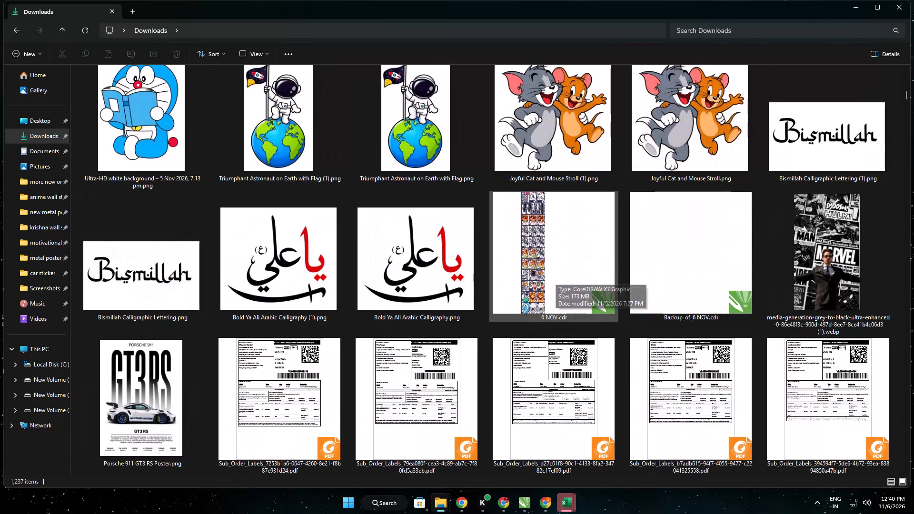
scroll(670, 277, down, 1)
scroll(543, 304, down, 1)
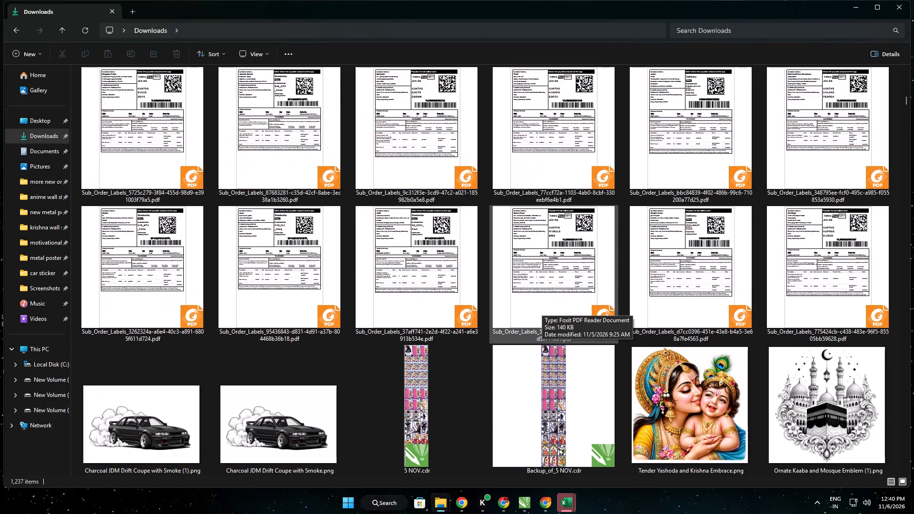
scroll(541, 306, down, 1)
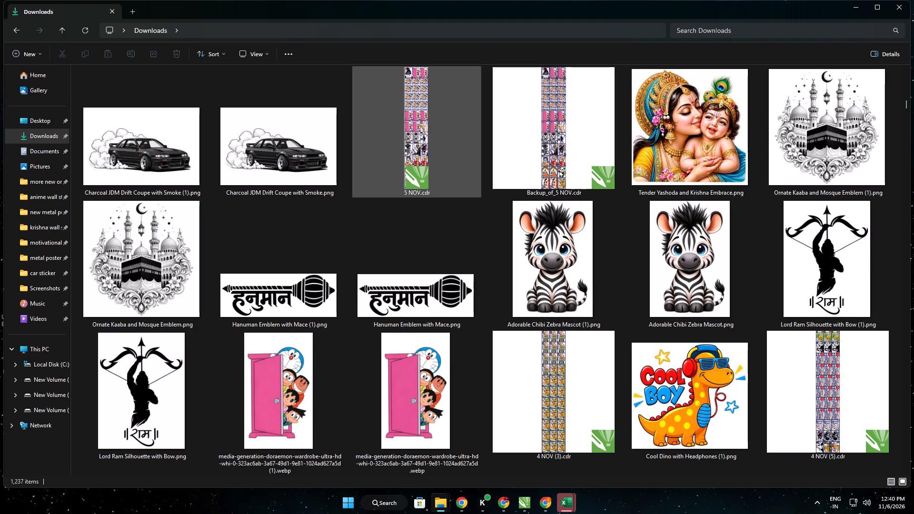
scroll(481, 164, up, 2)
scroll(480, 168, down, 2)
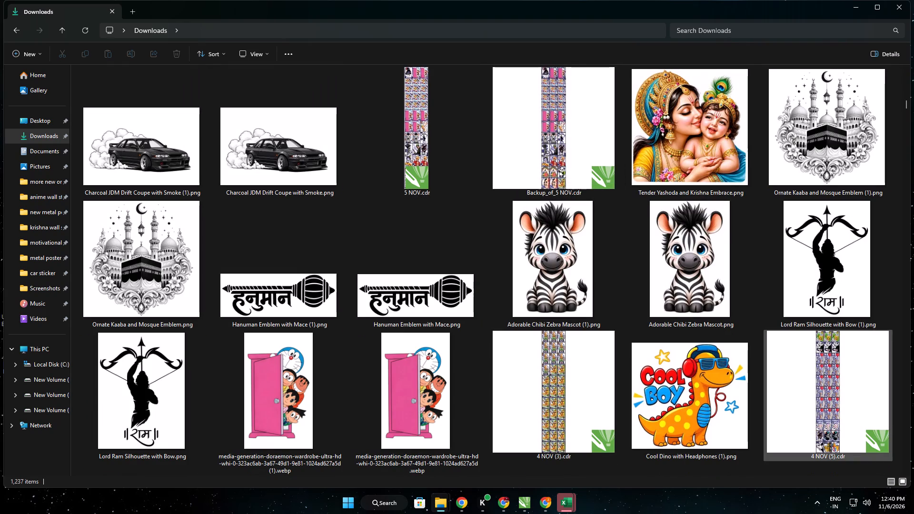
scroll(822, 356, down, 1)
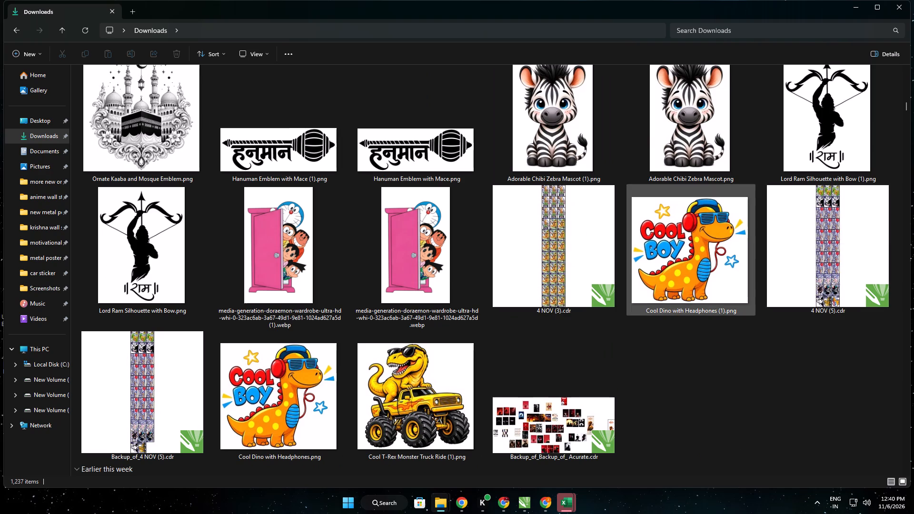
scroll(729, 295, down, 1)
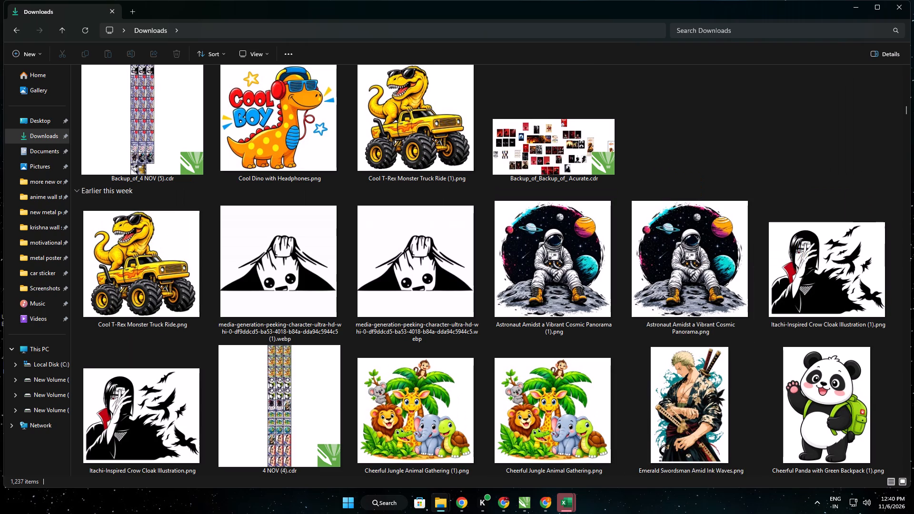
double_click(326, 403)
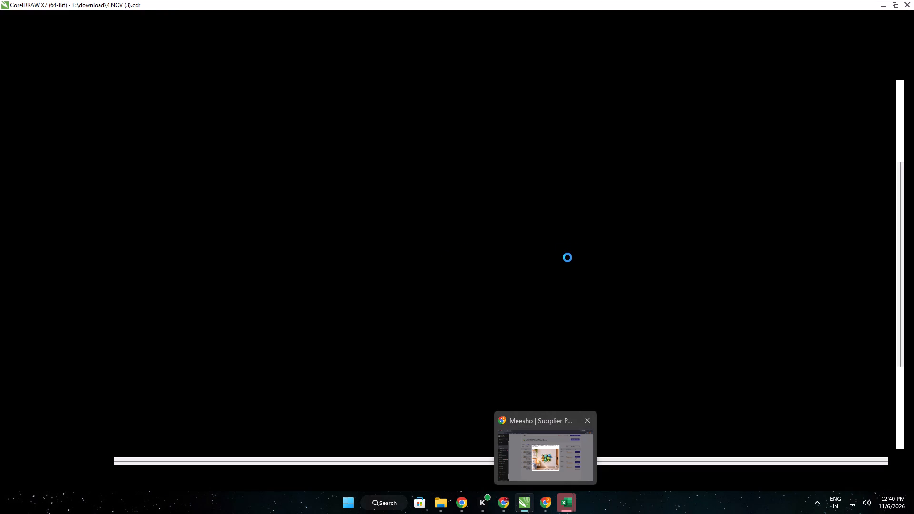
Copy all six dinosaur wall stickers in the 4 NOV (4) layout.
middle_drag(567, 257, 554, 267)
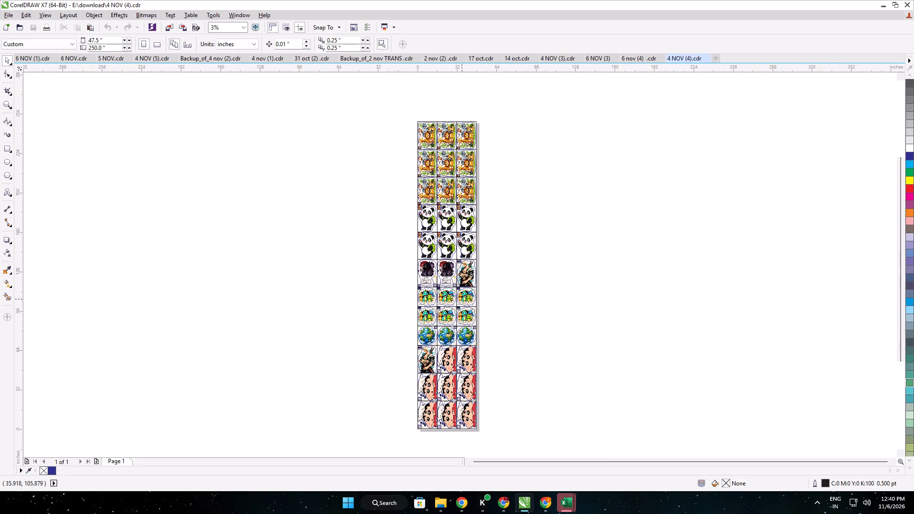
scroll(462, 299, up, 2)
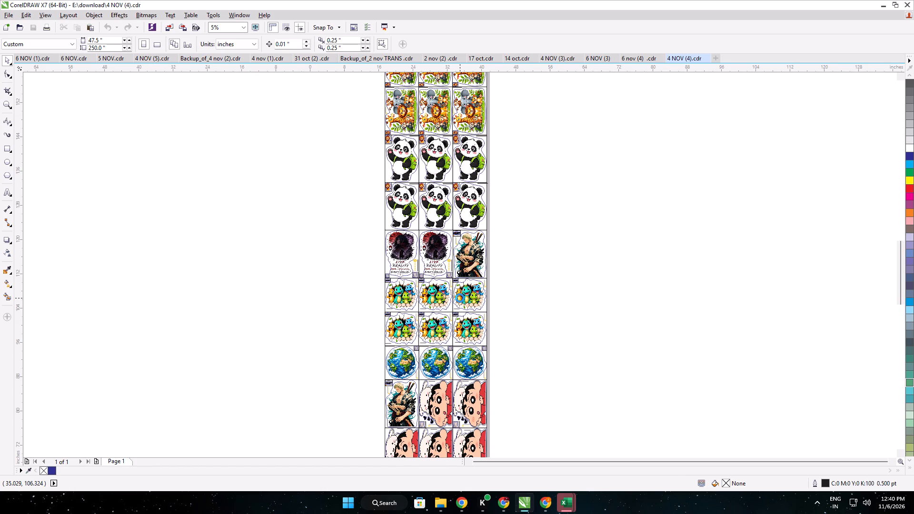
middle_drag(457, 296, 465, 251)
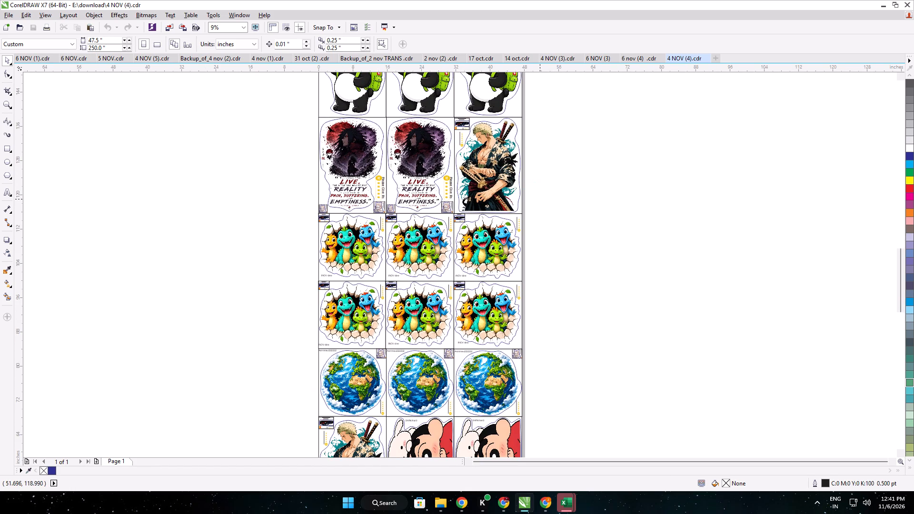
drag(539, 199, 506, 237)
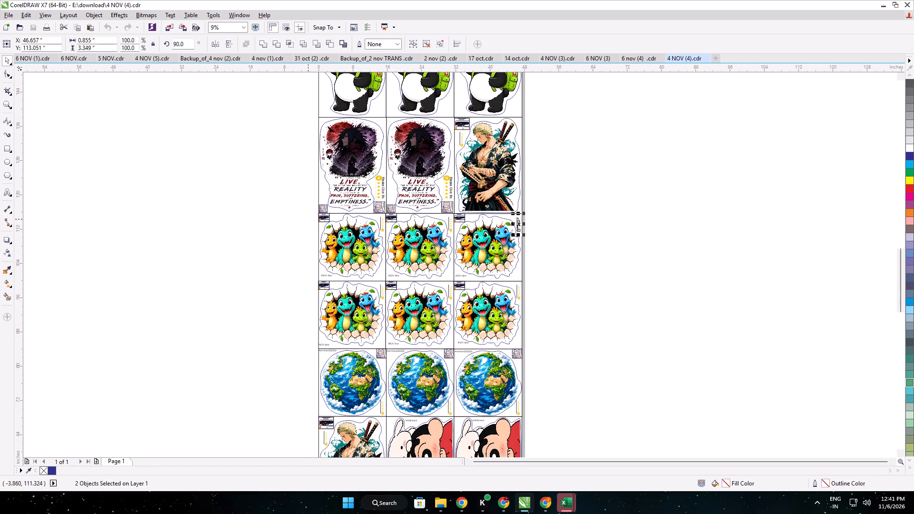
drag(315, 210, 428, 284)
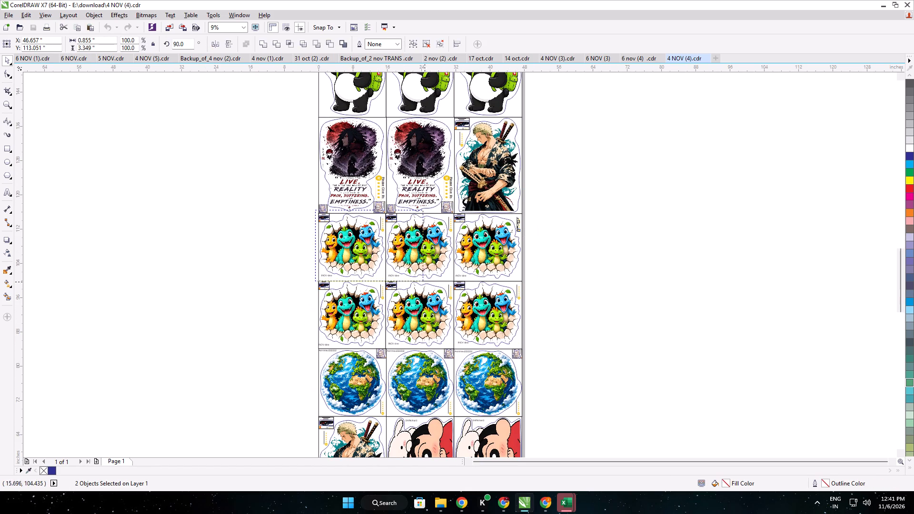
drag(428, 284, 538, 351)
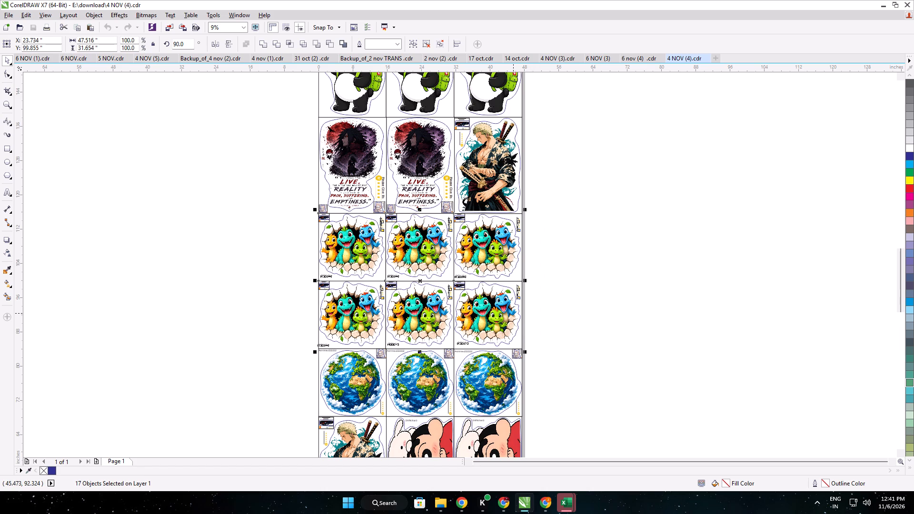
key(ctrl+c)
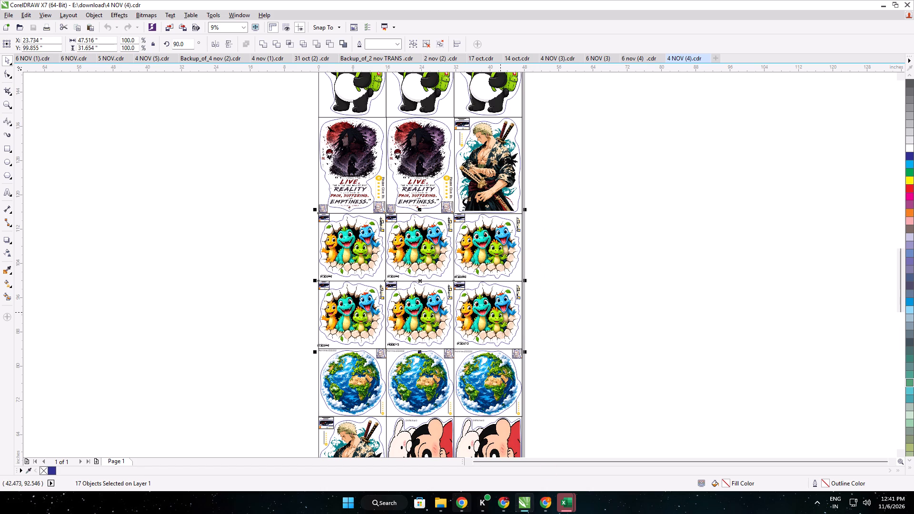
Check the pending INOV dino orders in the Meesho supplier panel in Chrome and close the product image preview.
click(464, 506)
scroll(340, 262, down, 1)
scroll(340, 264, up, 4)
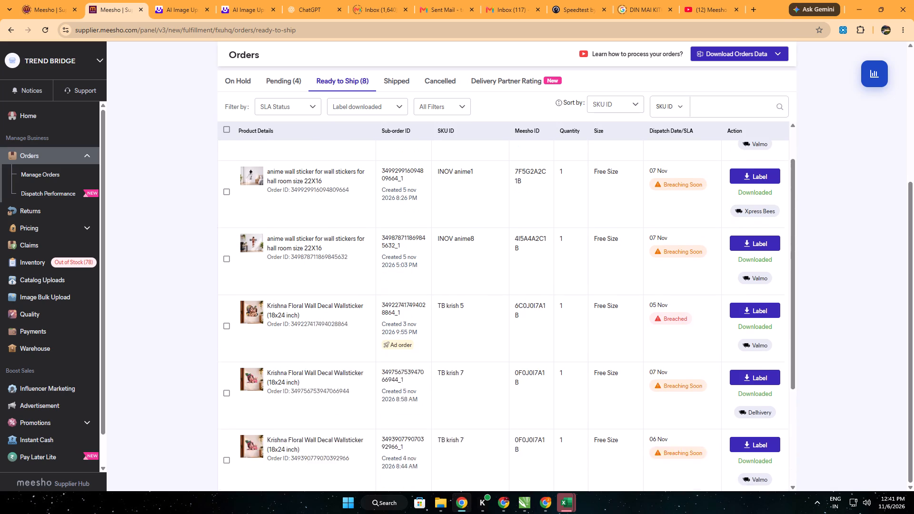
scroll(340, 265, up, 6)
scroll(340, 265, down, 1)
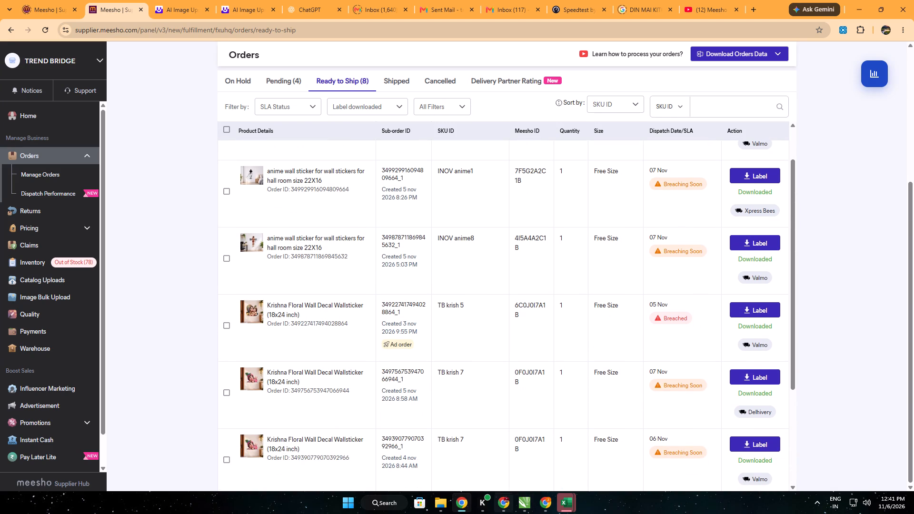
click(544, 501)
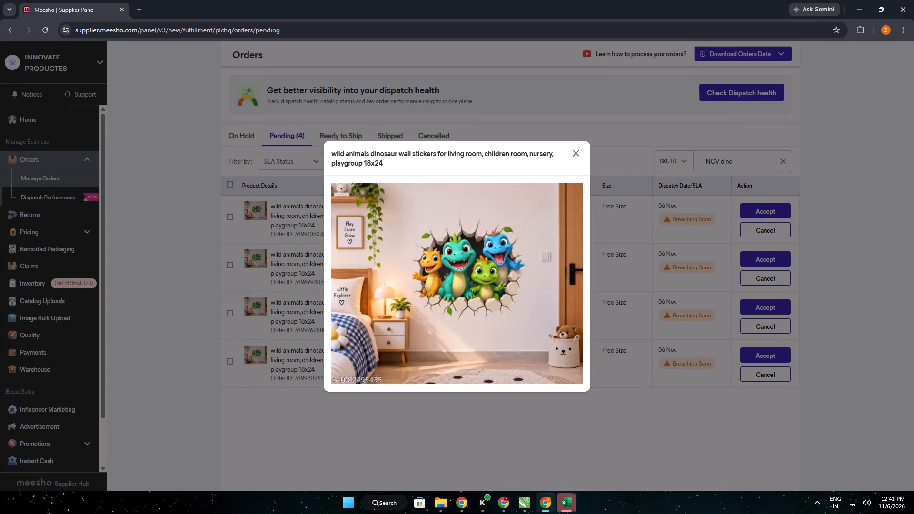
click(575, 151)
Back in CorelDRAW, copy the two-by-two block of four dinosaur stickers from the second and third columns of 4 NOV (4).
click(523, 504)
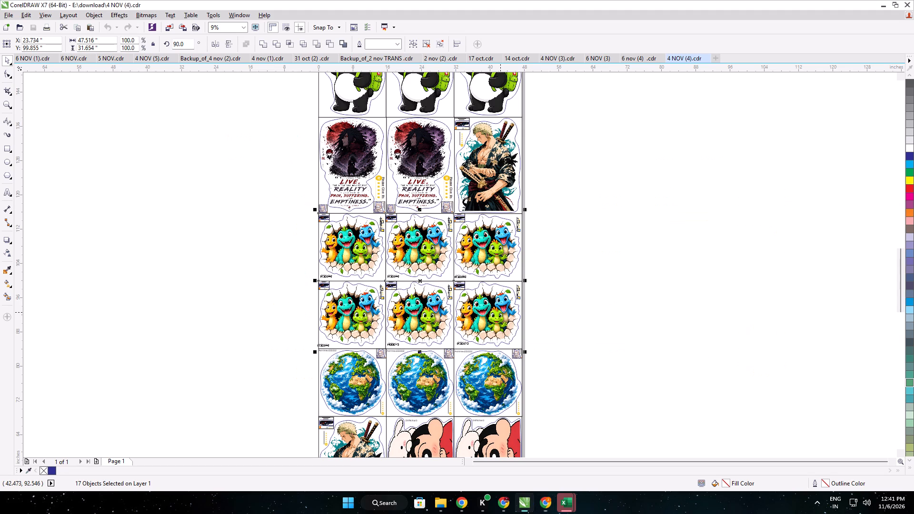
click(547, 238)
drag(533, 202, 415, 340)
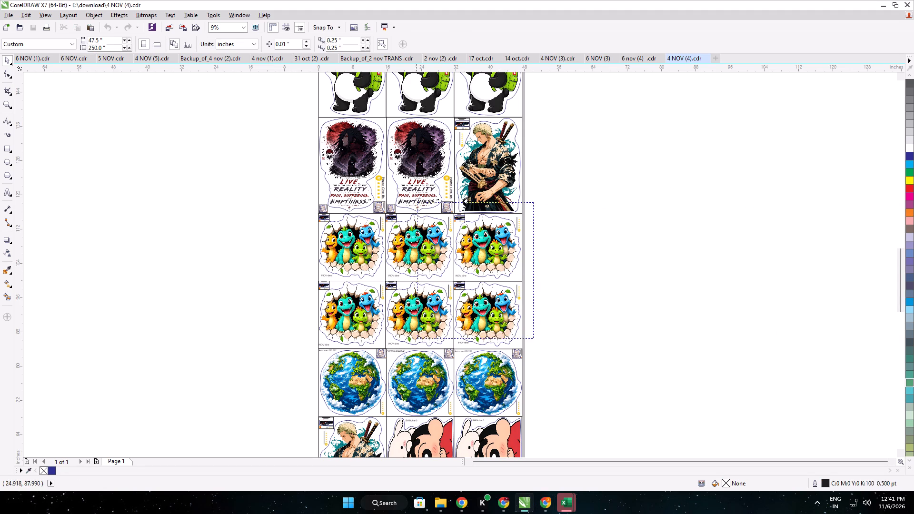
drag(415, 340, 715, 297)
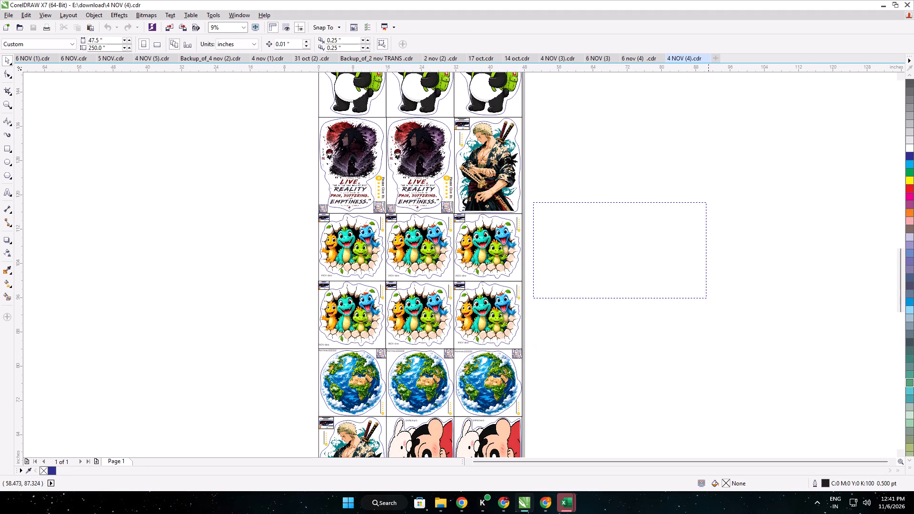
drag(715, 297, 735, 289)
drag(528, 210, 380, 309)
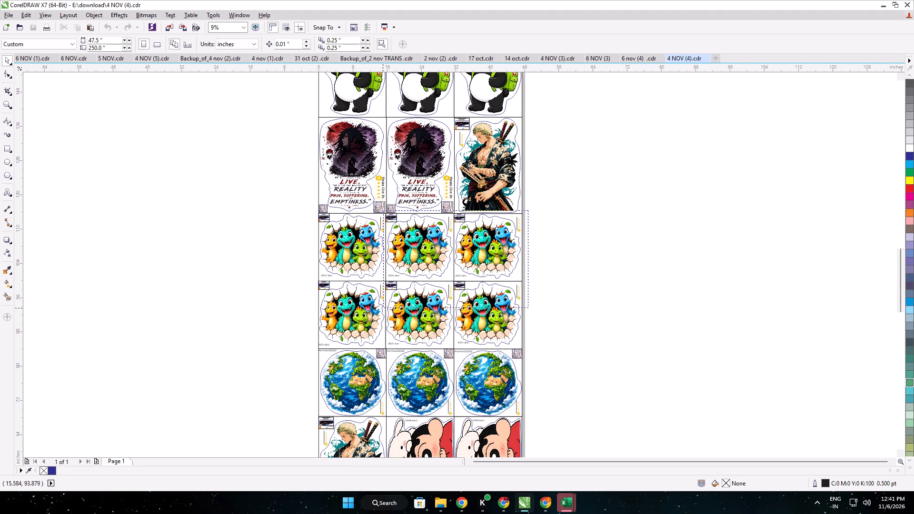
drag(380, 309, 378, 351)
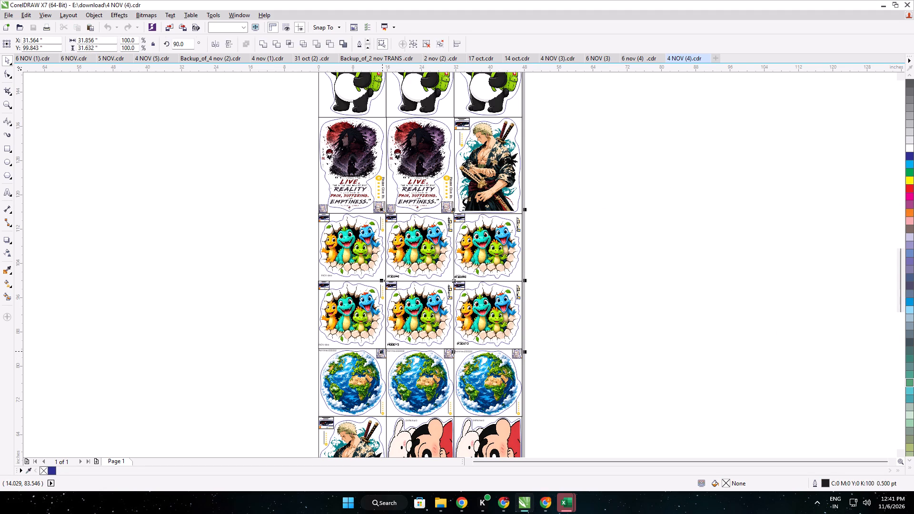
key(ctrl+c)
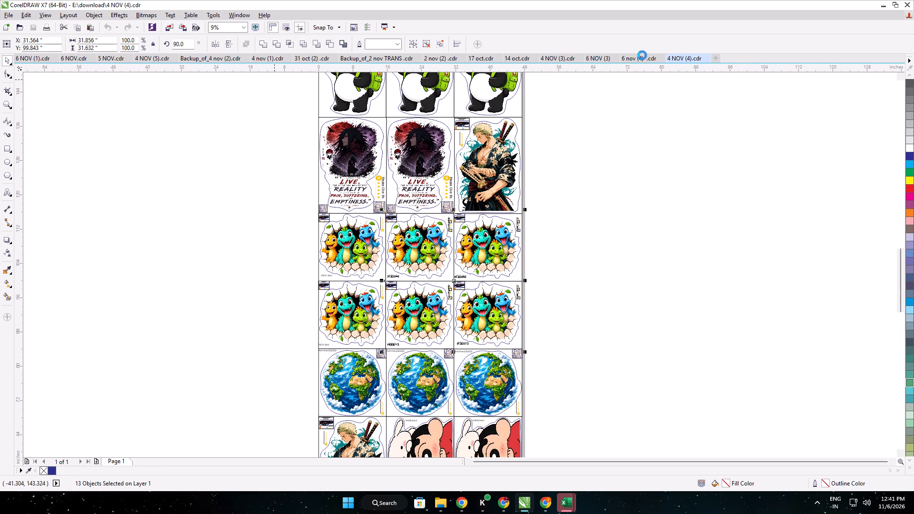
Paste the four dinosaur stickers into the 6 nov (4) layout and place them over the empty area below the animal 6 stickers.
click(636, 60)
click(630, 60)
key(ctrl+v)
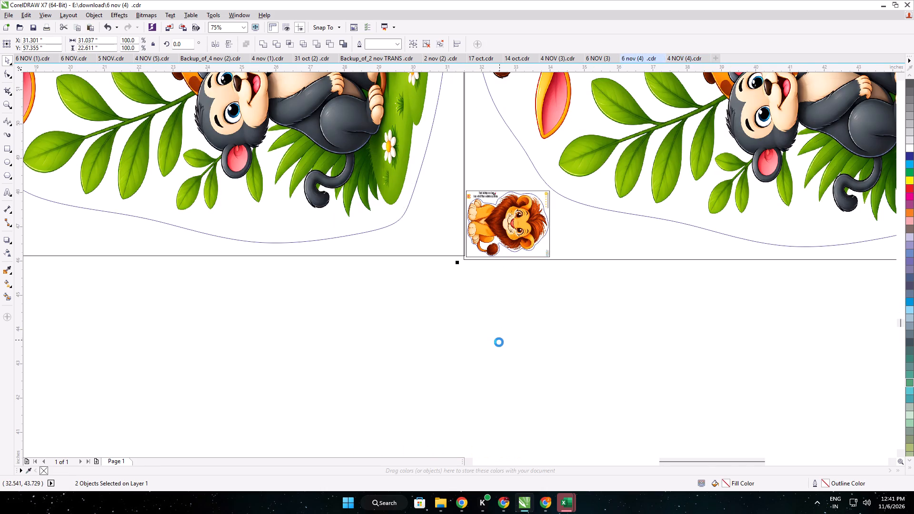
scroll(499, 346, down, 3)
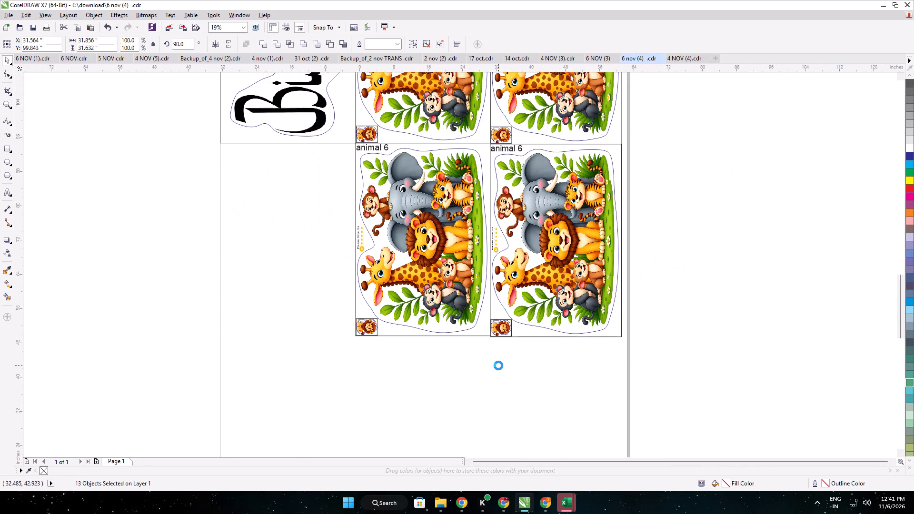
middle_click(496, 365)
drag(497, 153, 505, 423)
middle_drag(499, 413, 493, 352)
middle_drag(494, 351, 497, 330)
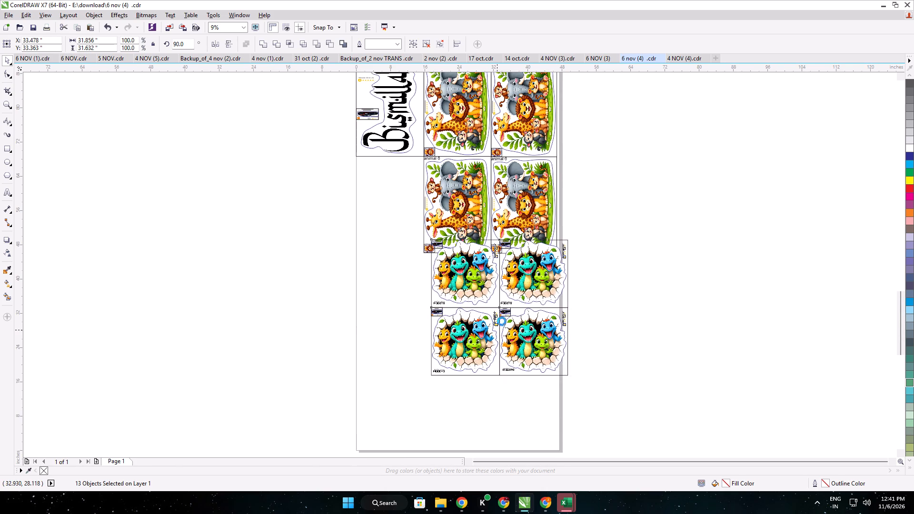
drag(502, 306, 496, 319)
Move the dinosaur block just below the bottom animal 6 stickers, with its middle divider near the line between their columns.
scroll(493, 236, up, 2)
scroll(477, 281, up, 1)
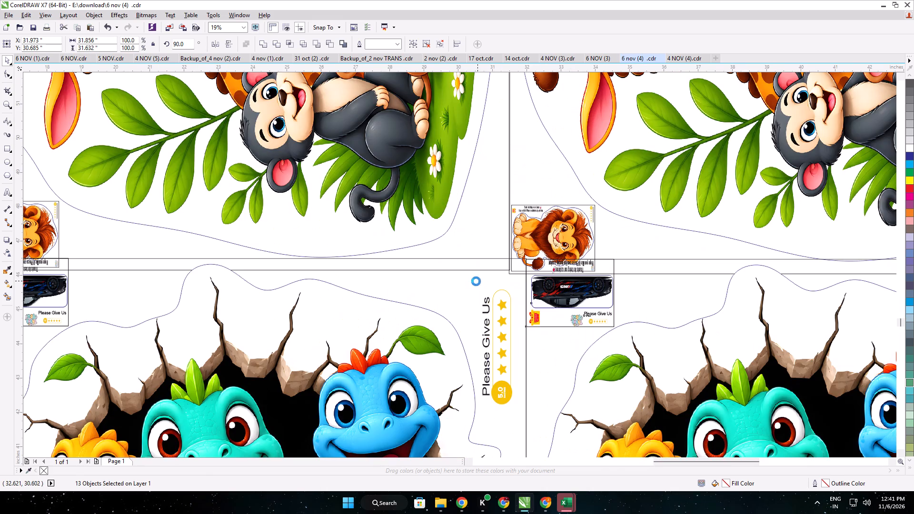
drag(537, 368, 506, 382)
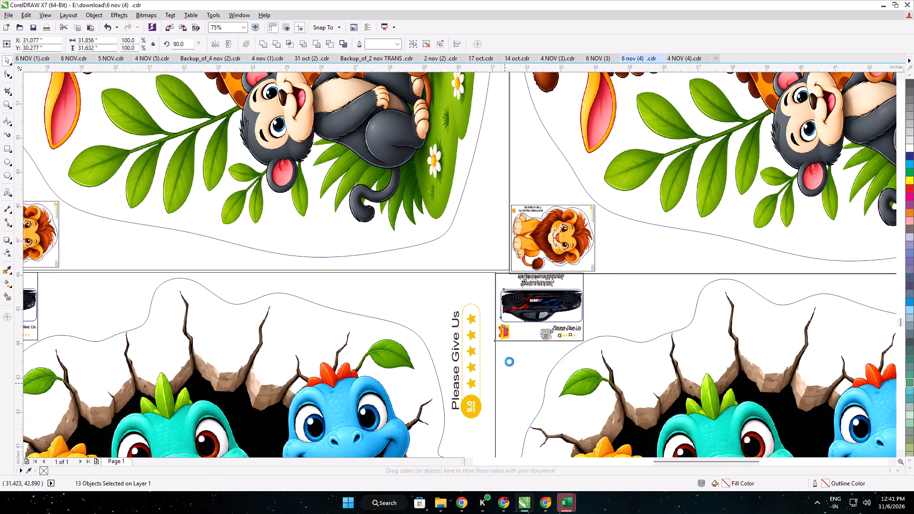
key(Left)
key(Right)
key(Right)
key(Right)
key(Right)
key(Right)
key(Right)
key(Right)
key(Right)
key(Right)
key(Right)
scroll(516, 262, up, 1)
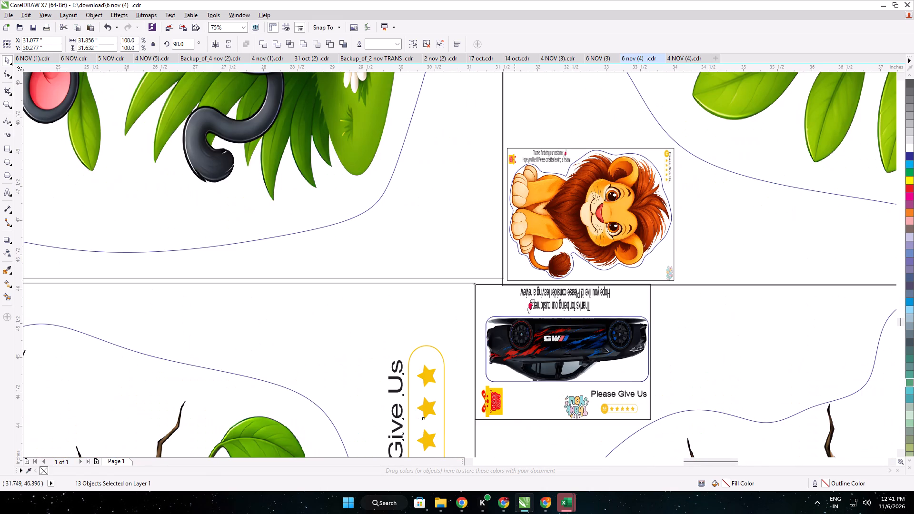
drag(487, 339, 536, 342)
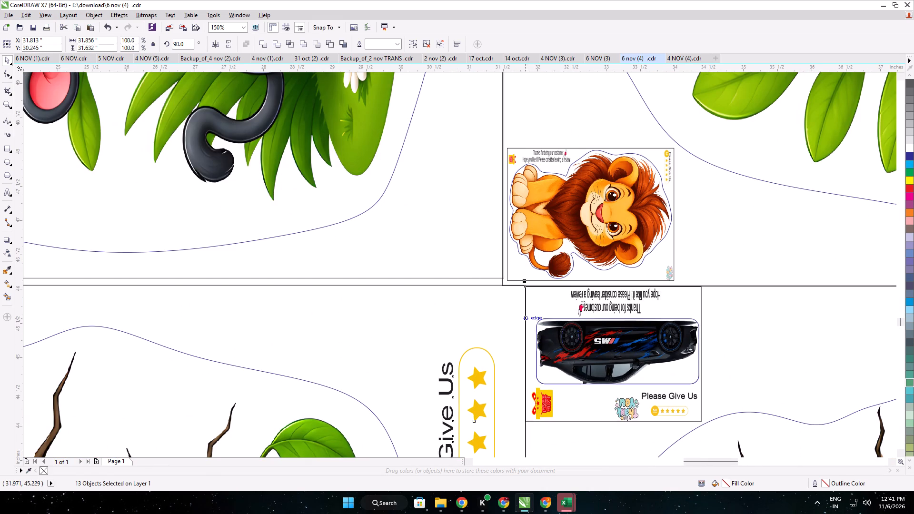
drag(517, 313, 487, 315)
click(486, 314)
Nudge the dinosaur block to about X 31.466, Y 30.248 inches, against the animal 6 sticker's lower edge and column line.
key(Left)
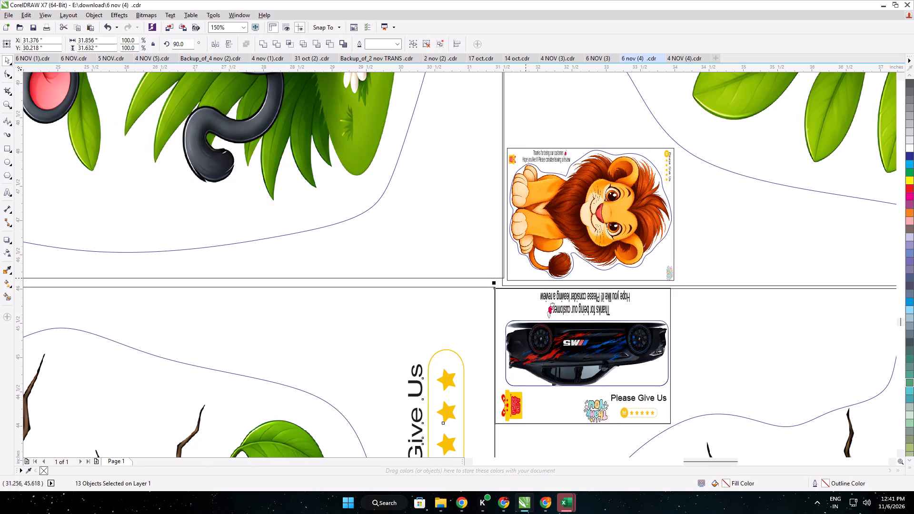
key(Right)
key(Up)
key(Right)
key(Right)
key(Right)
key(Right)
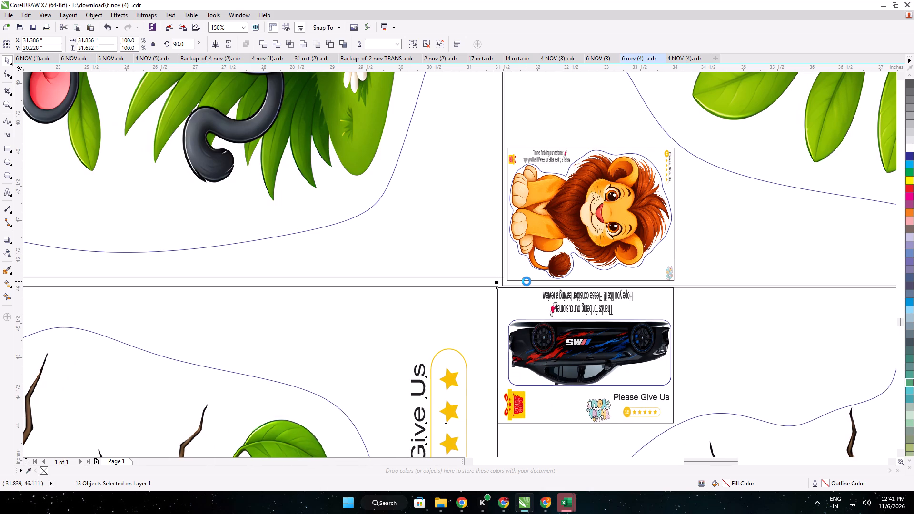
key(Right)
key(Right)
key(Right)
key(Right)
key(Right)
scroll(500, 281, up, 1)
key(Right)
key(Up)
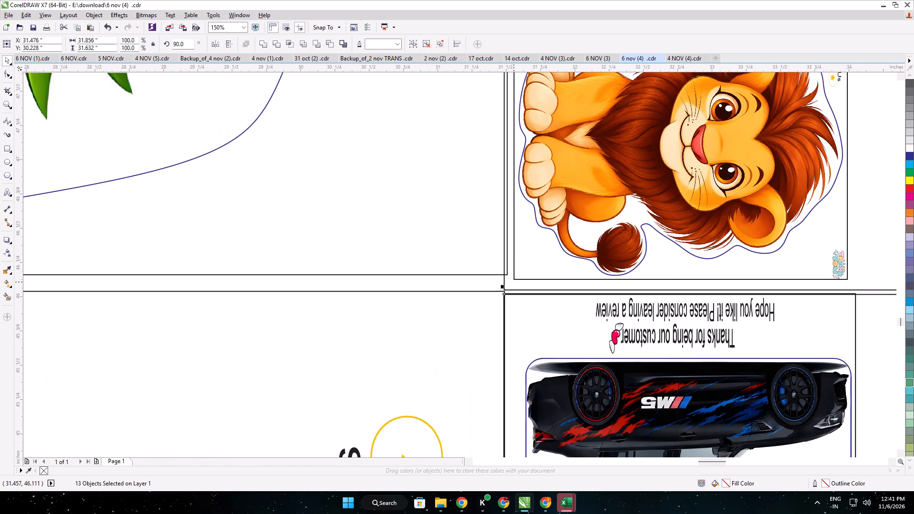
key(Up)
key(Left)
key(Up)
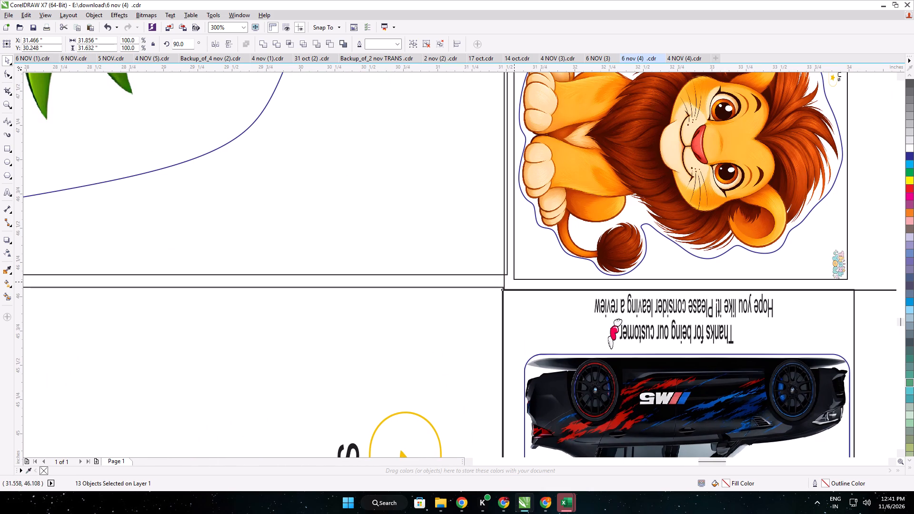
Nudge the dinosaur block up to Y 30.288 inches, closing the gap to the animal 6 stickers above.
key(Up)
key(Up)
key(Up)
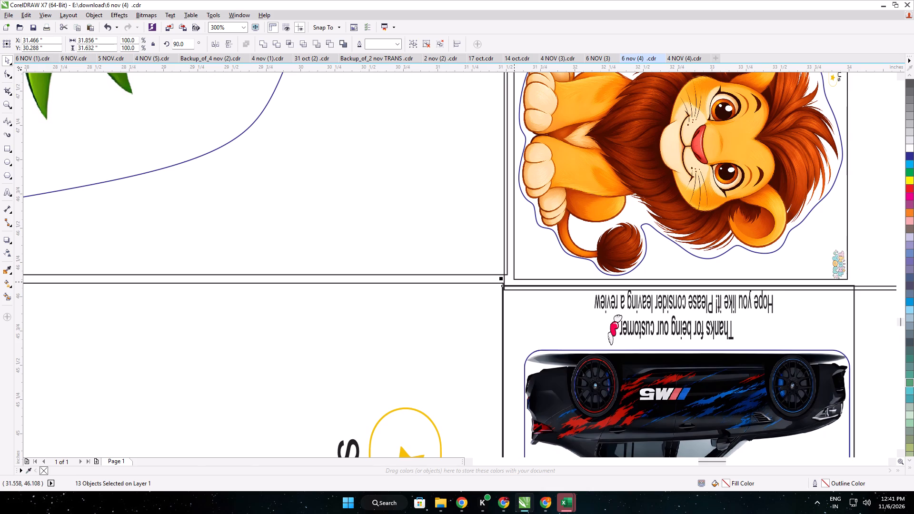
scroll(514, 282, down, 4)
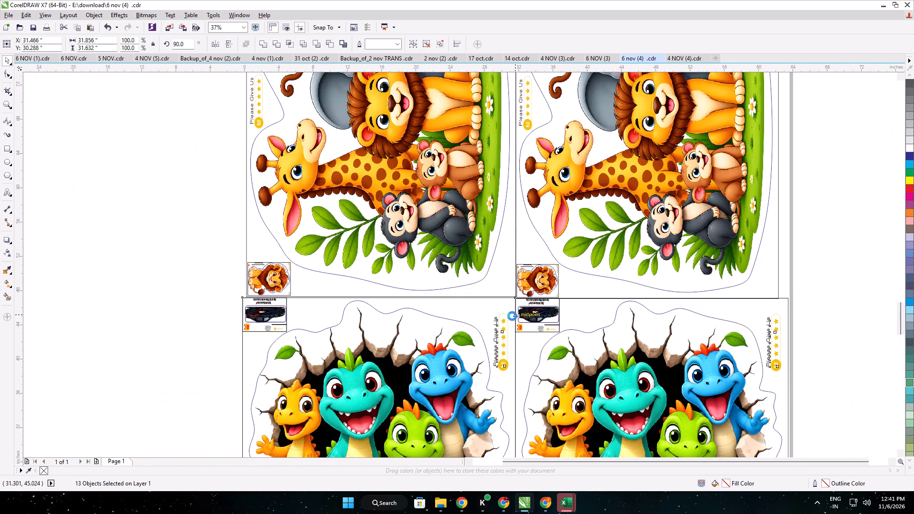
scroll(512, 316, down, 1)
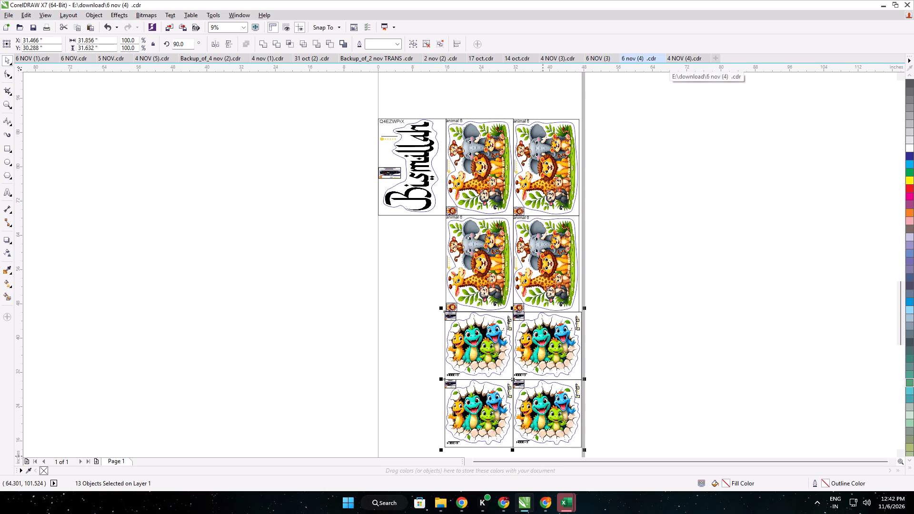
Switch to the Meesho supplier panel, accept all four pending INOV dino orders, refresh the page and dismiss the acceptance notice.
click(553, 499)
click(536, 446)
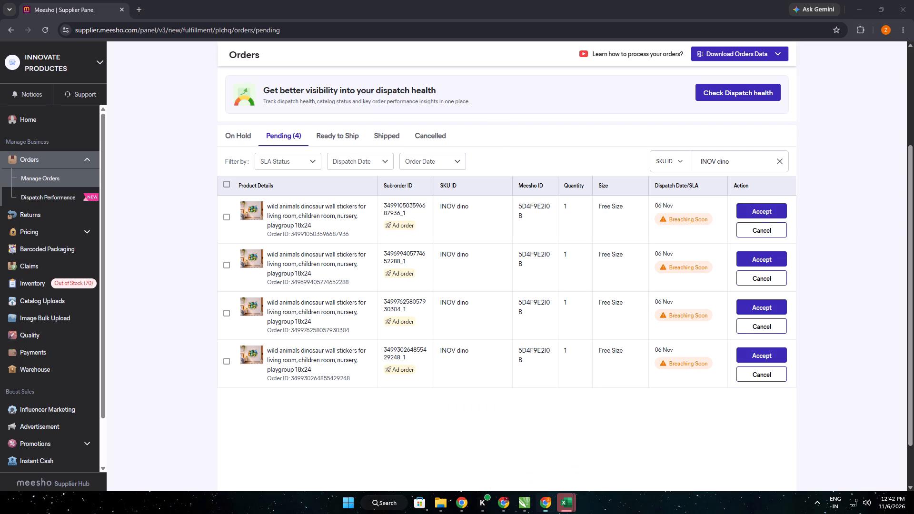
click(227, 184)
click(838, 470)
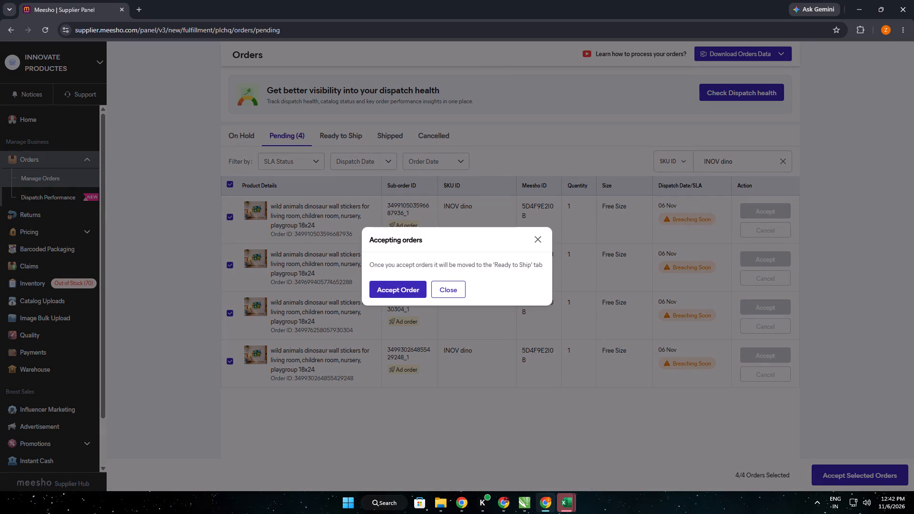
click(414, 284)
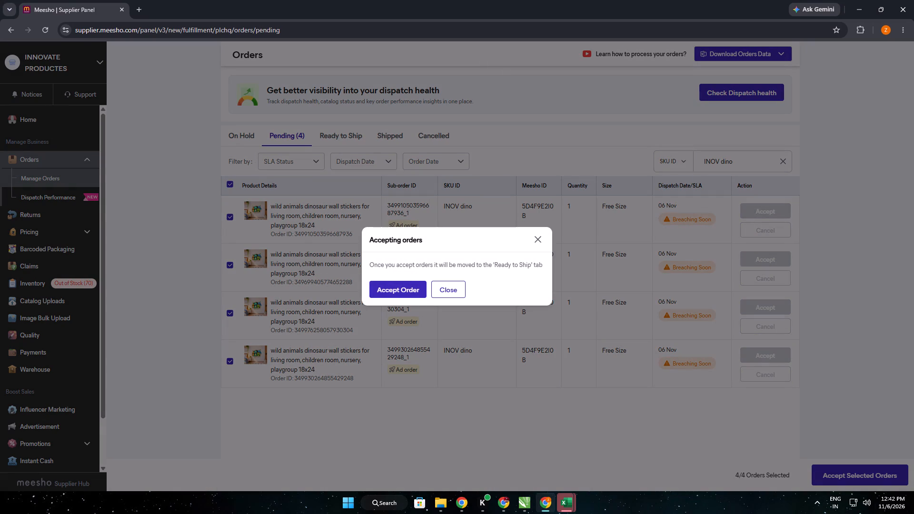
click(406, 290)
click(409, 287)
key(ctrl+r)
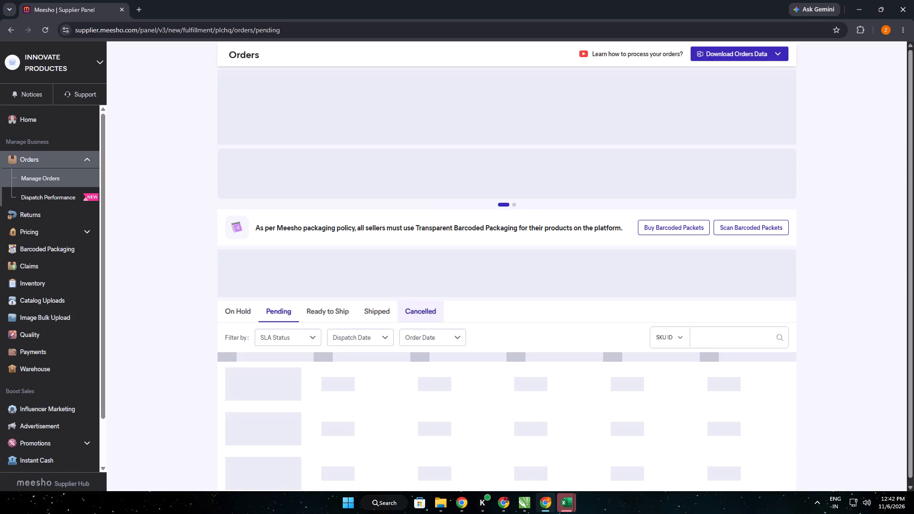
key(ctrl+r)
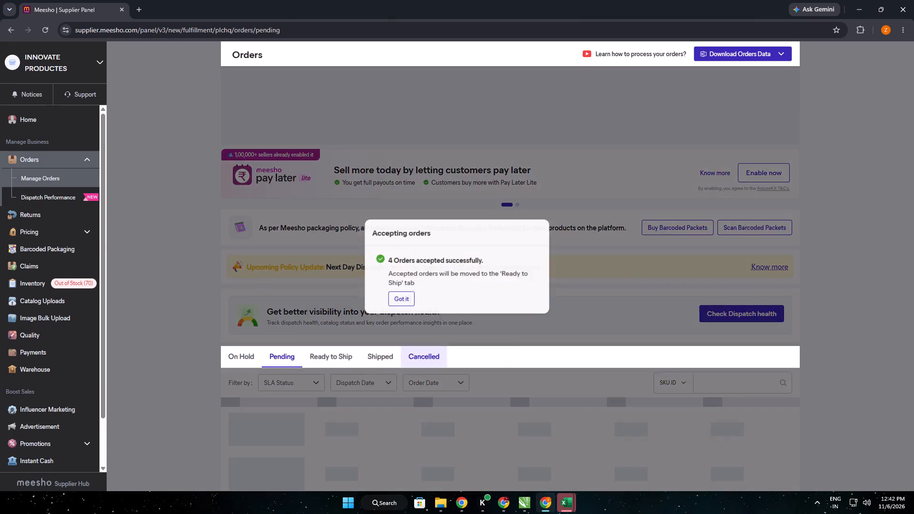
click(393, 302)
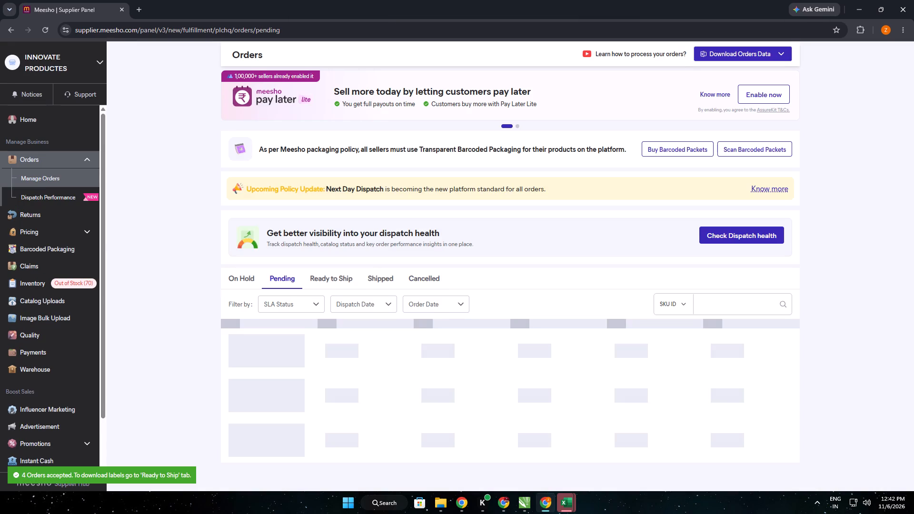
Reload the unfiltered pending orders and review which SKUs still need processing.
scroll(373, 313, down, 5)
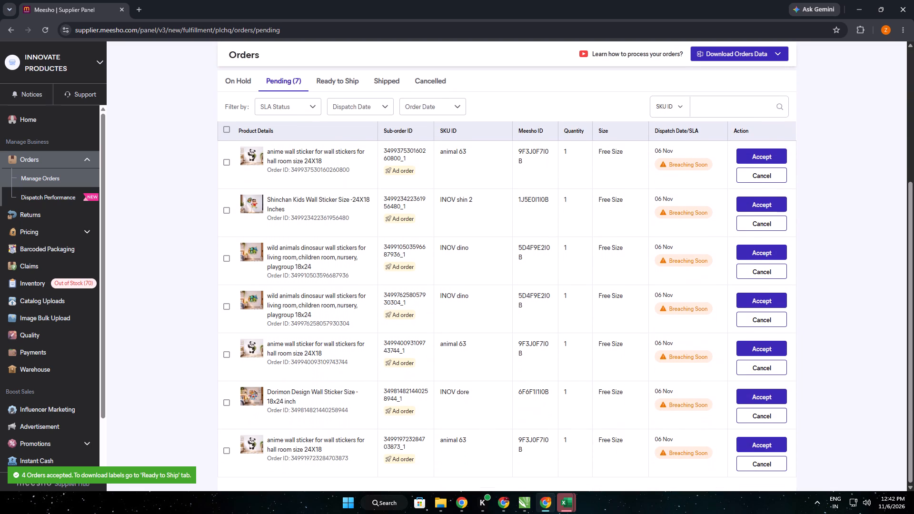
scroll(373, 318, down, 1)
key(ctrl+r)
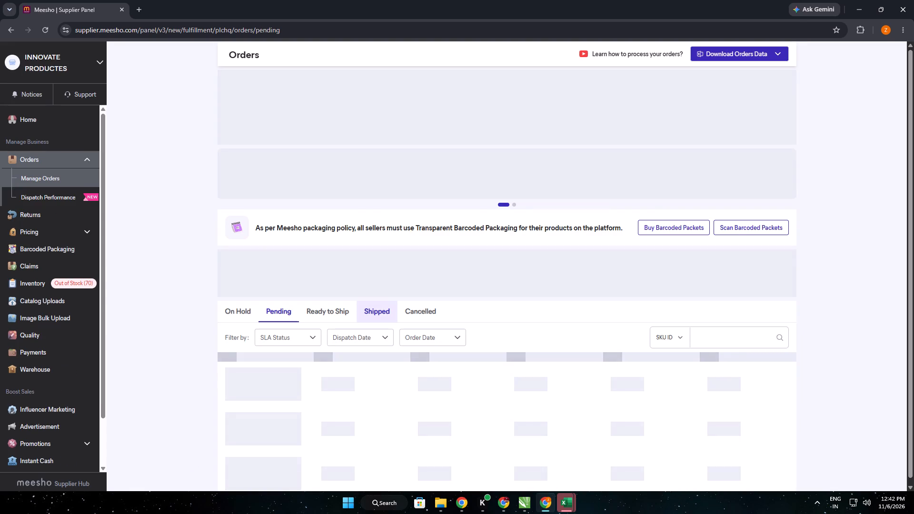
key(ctrl+r)
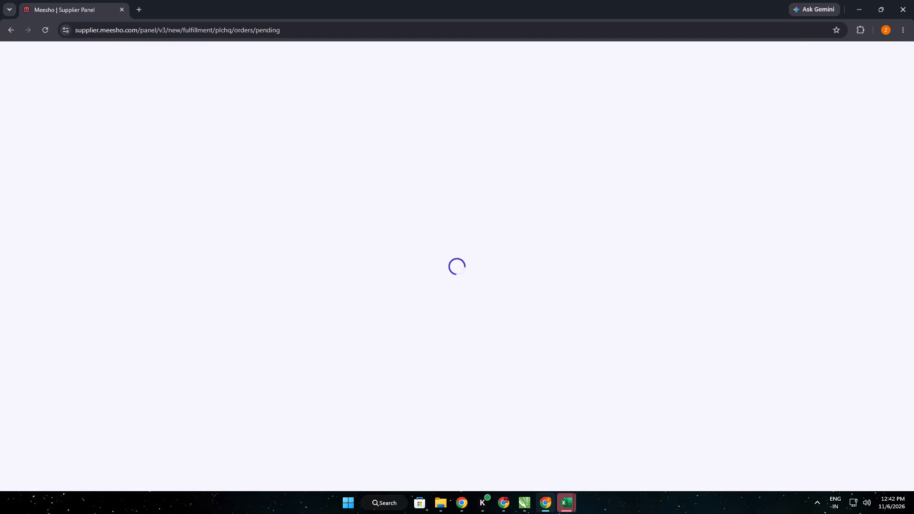
scroll(387, 326, down, 3)
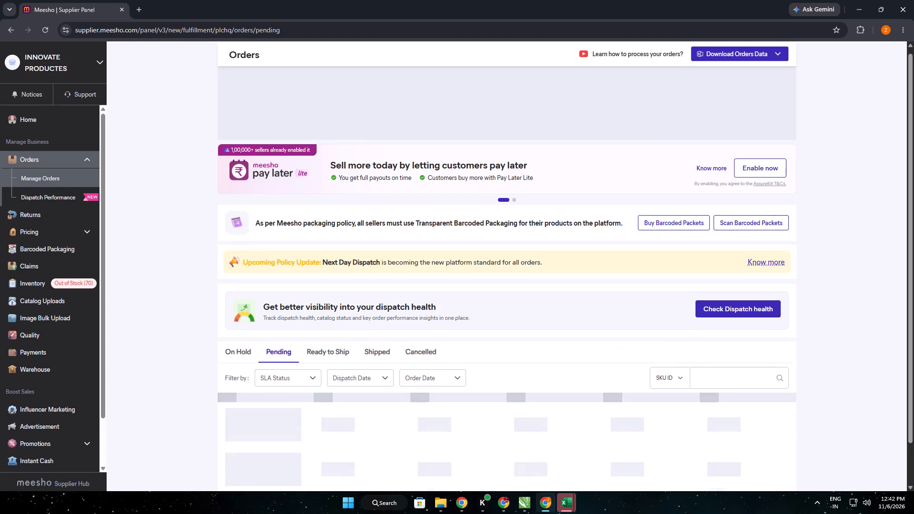
scroll(383, 332, down, 5)
scroll(387, 322, up, 1)
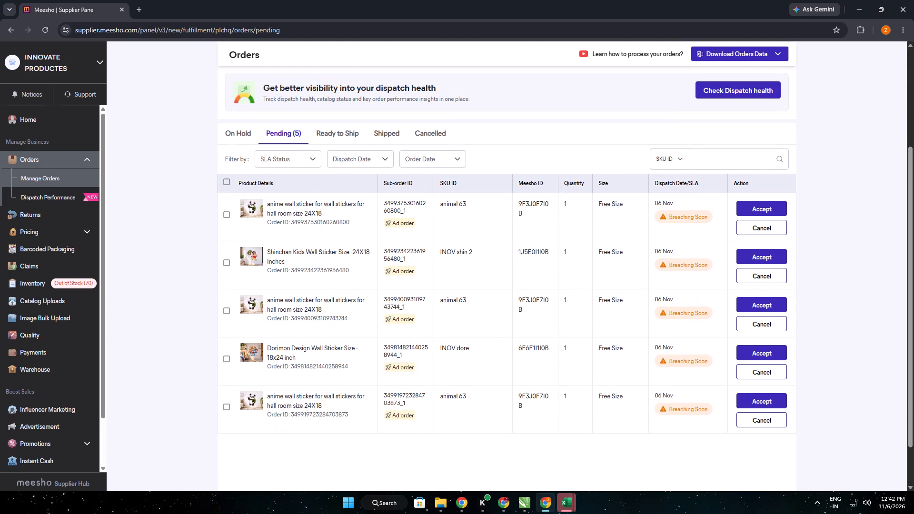
Filter the pending orders by SKU ID animal 63, using the SKU copied from the order list.
click(447, 305)
double_click(445, 306)
ctrl+double_click(444, 306)
key(ctrl+c)
ctrl+click(709, 163)
key(ctrl+v)
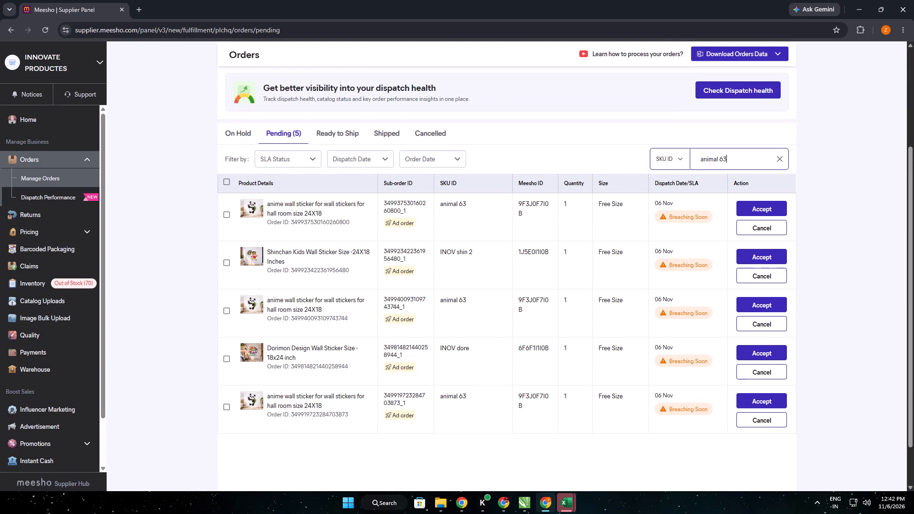
key(Return)
scroll(410, 354, down, 1)
scroll(436, 385, down, 2)
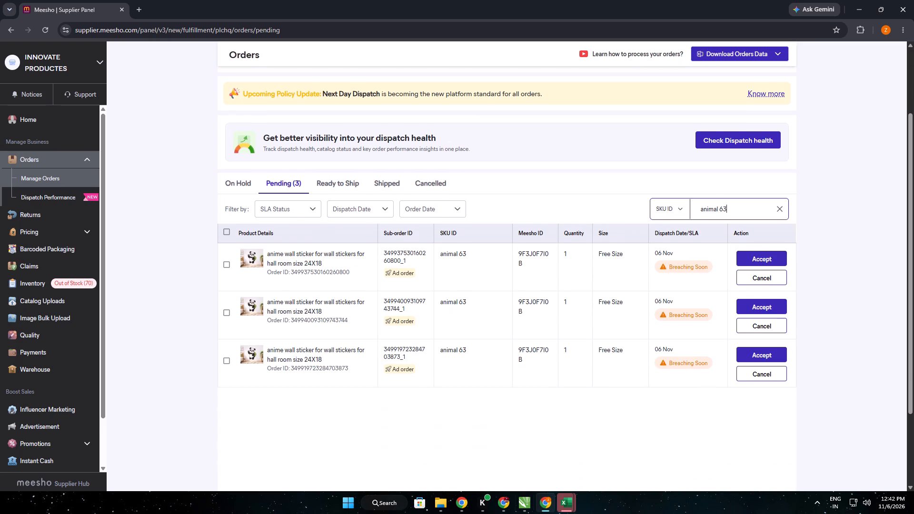
In CorelDRAW, look through the 4 NOV (5) and 5 NOV layouts for the panda sticker matching animal 63.
click(527, 463)
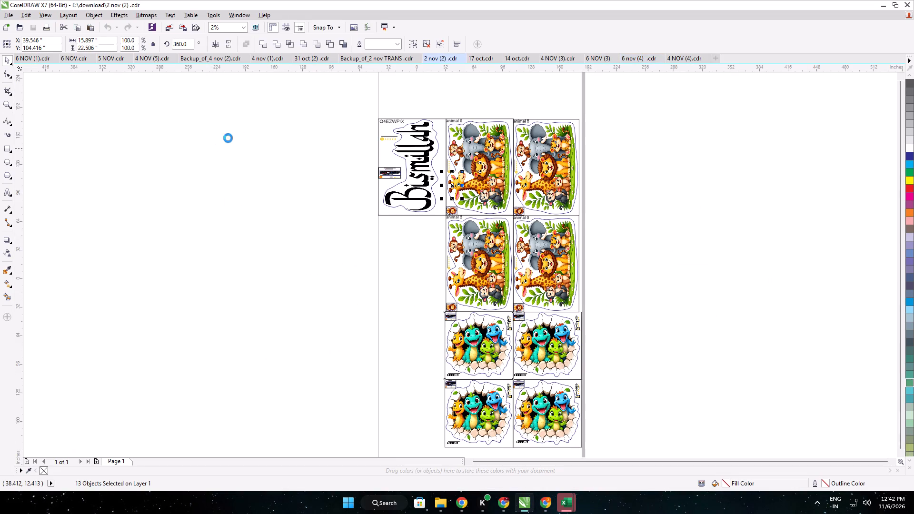
click(146, 58)
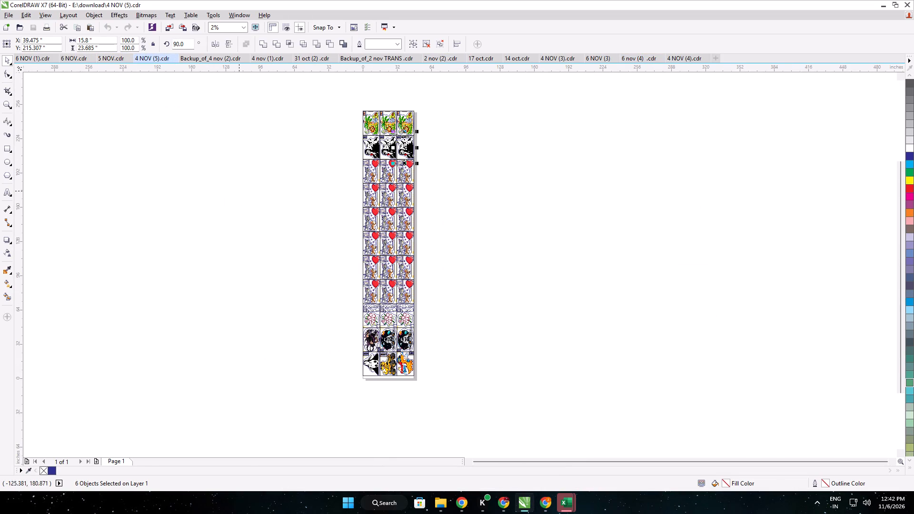
click(102, 60)
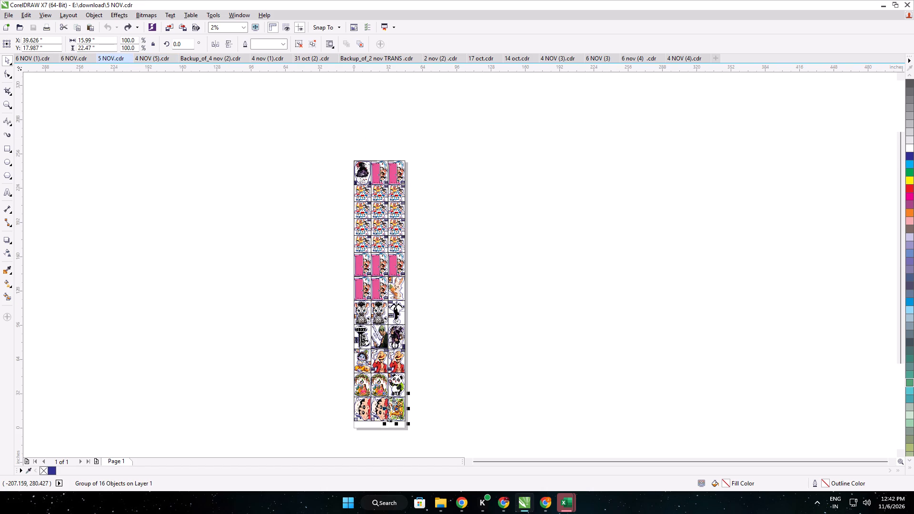
scroll(392, 378, up, 1)
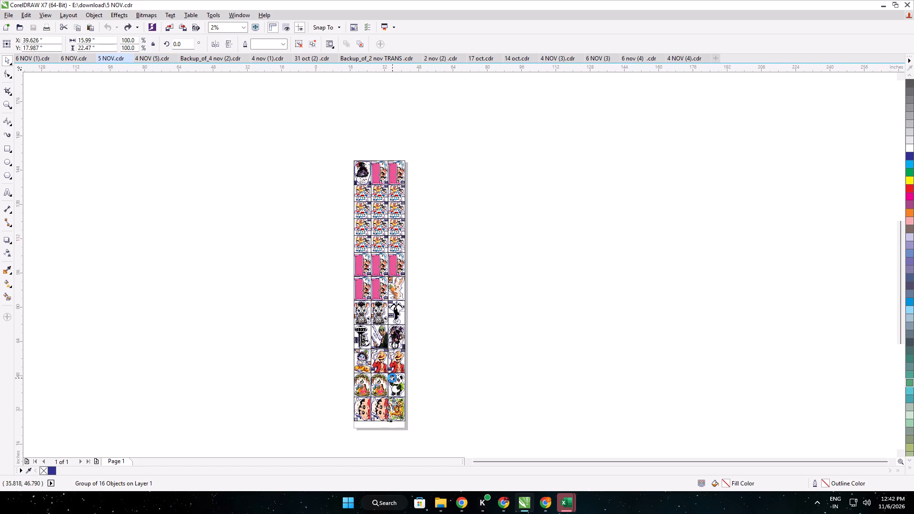
scroll(392, 378, up, 2)
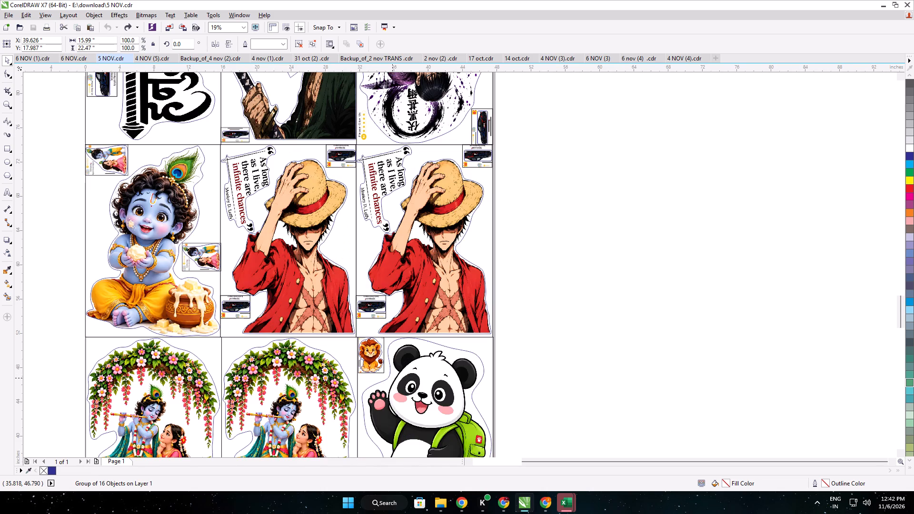
scroll(392, 378, up, 2)
middle_drag(389, 375, 402, 168)
scroll(417, 200, down, 2)
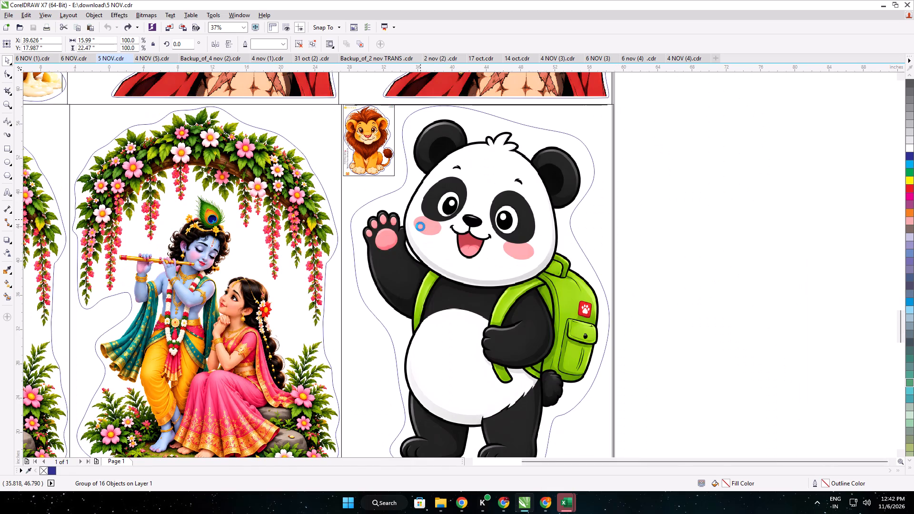
middle_drag(420, 225, 416, 203)
Return to the Meesho pending list and recheck the animal 63 orders against the panda design.
click(467, 502)
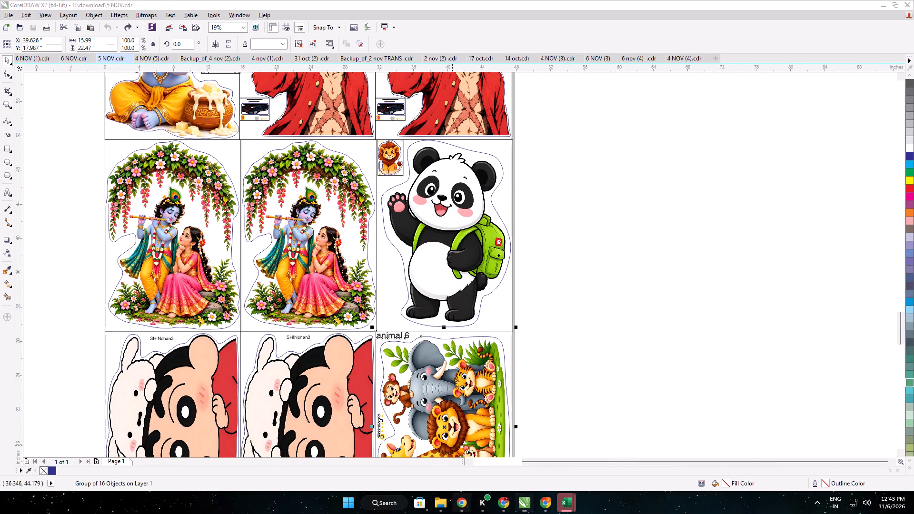
scroll(236, 247, down, 4)
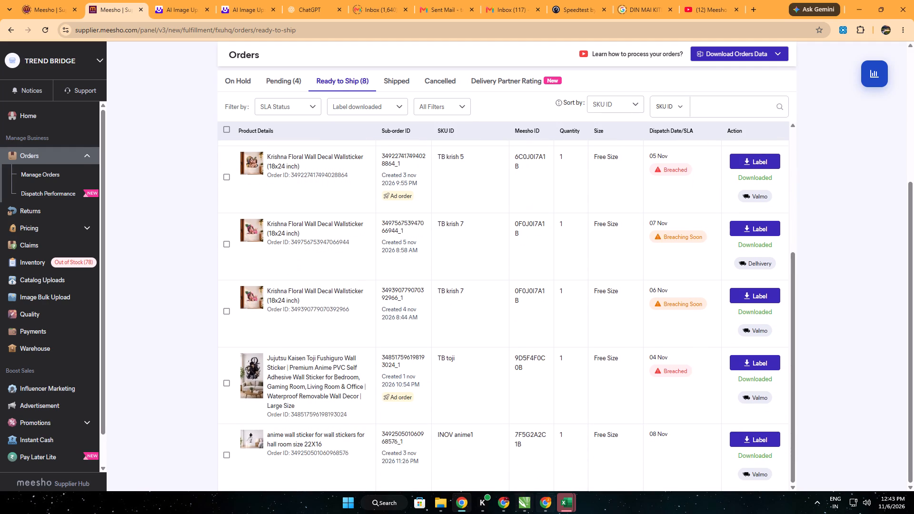
click(554, 499)
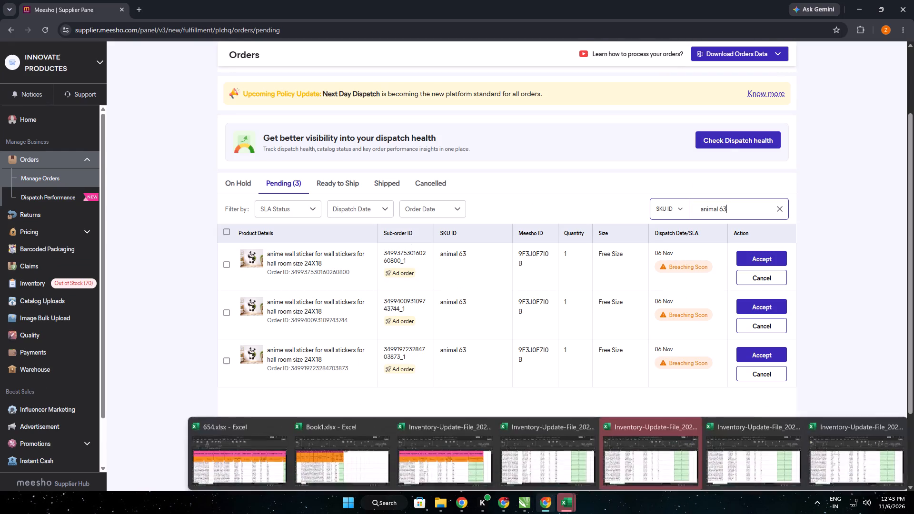
click(548, 507)
Back in CorelDRAW, copy the panda sticker with its small lion card from the third column of 5 NOV.
click(521, 504)
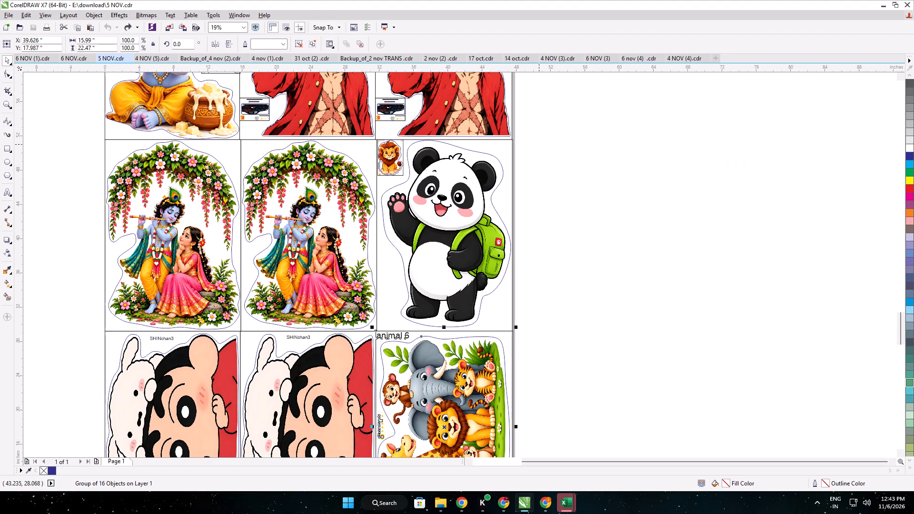
drag(528, 137, 356, 336)
key(ctrl+c)
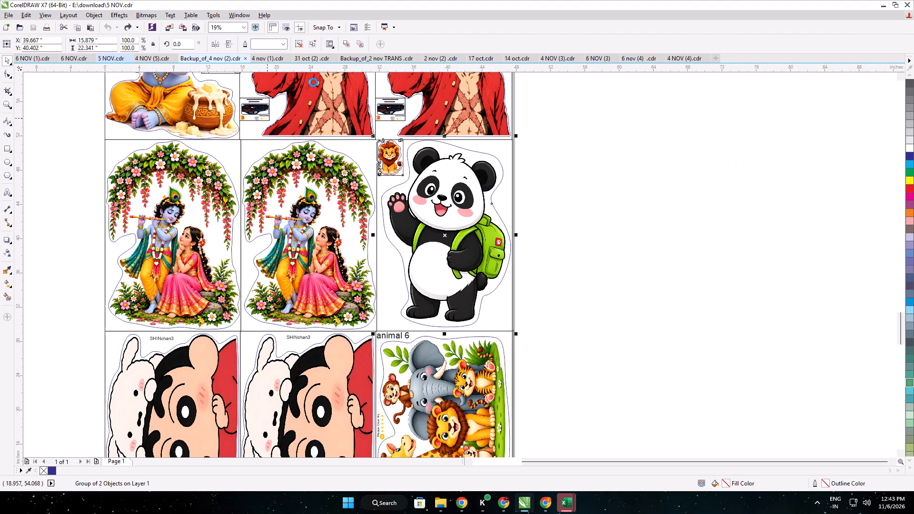
Paste the panda sticker into 6 nov (4) and move it toward the empty first column, about X 18.302, Y 46.413 inches.
click(634, 59)
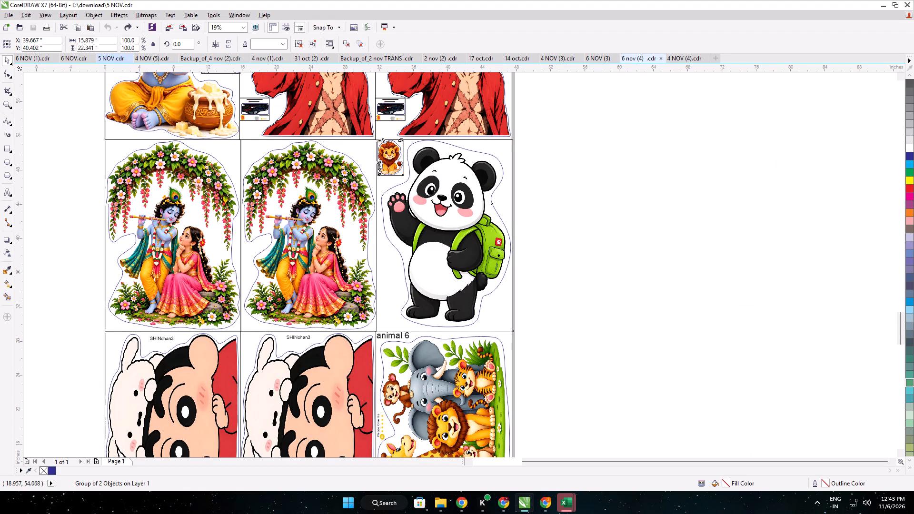
key(ctrl+v)
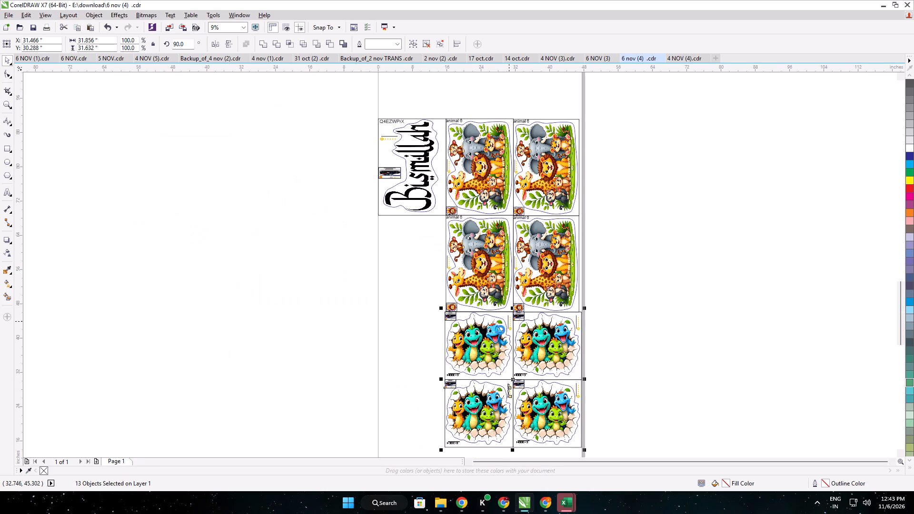
scroll(488, 348, down, 1)
middle_drag(487, 339, 499, 280)
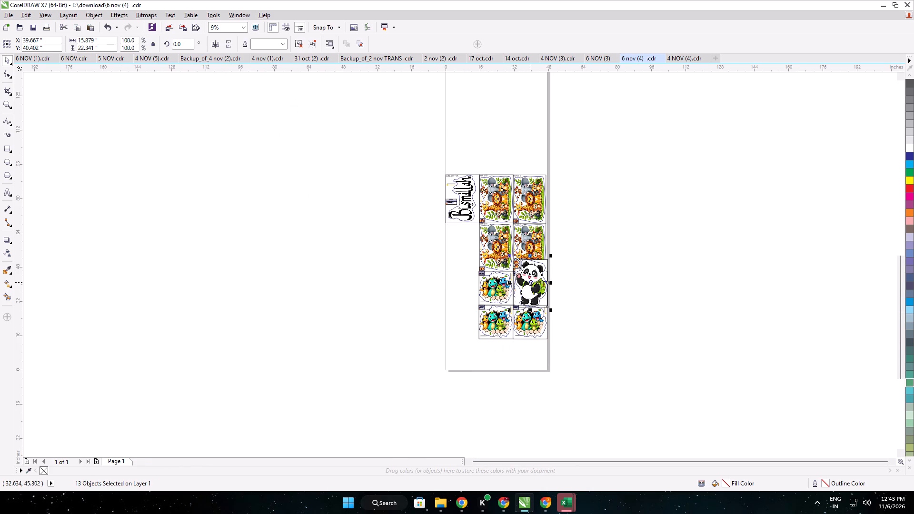
drag(529, 283, 485, 270)
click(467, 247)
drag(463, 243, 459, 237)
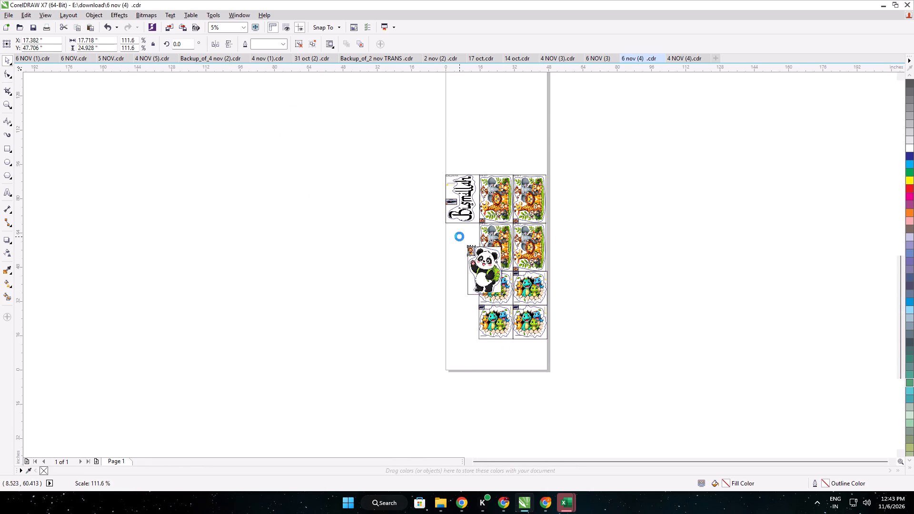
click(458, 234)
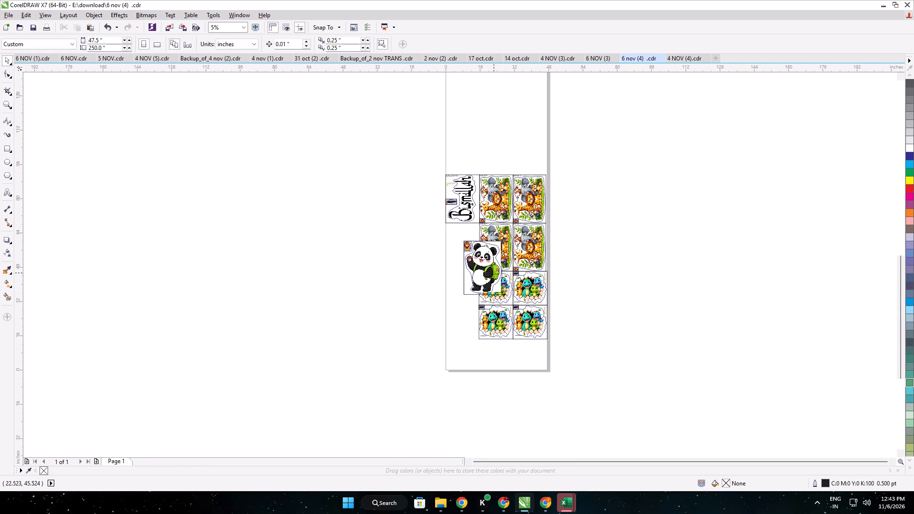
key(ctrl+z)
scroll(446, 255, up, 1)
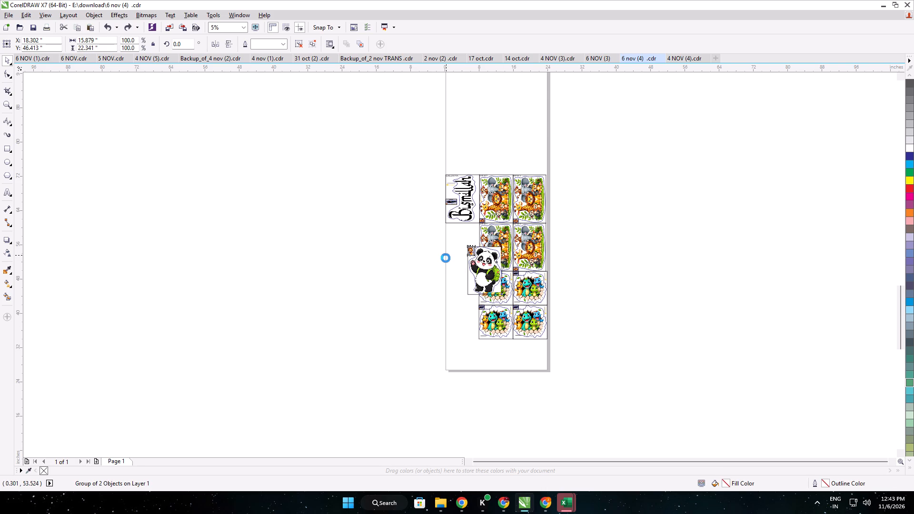
Move the panda sticker into the first column beneath the Bismillah sticker, flush with its neighbours, at X 7.844, Y 57.488 inches.
scroll(477, 270, up, 1)
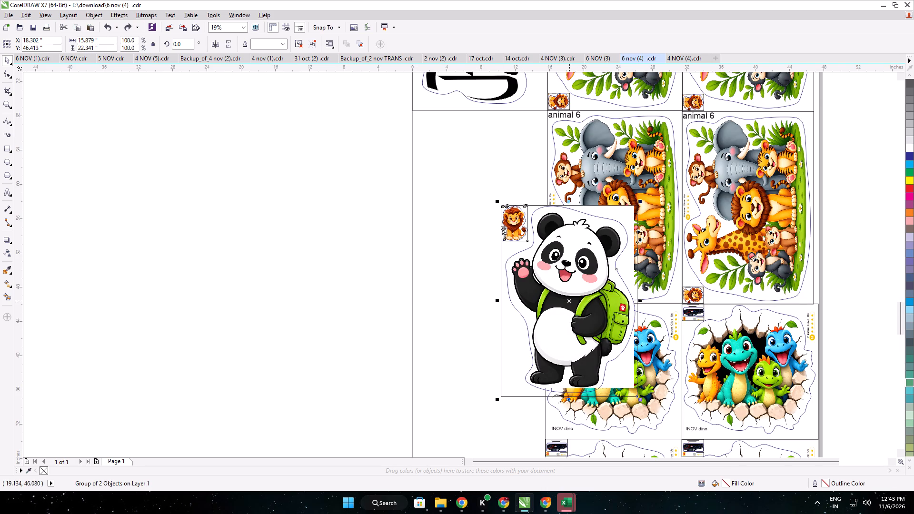
drag(569, 300, 478, 208)
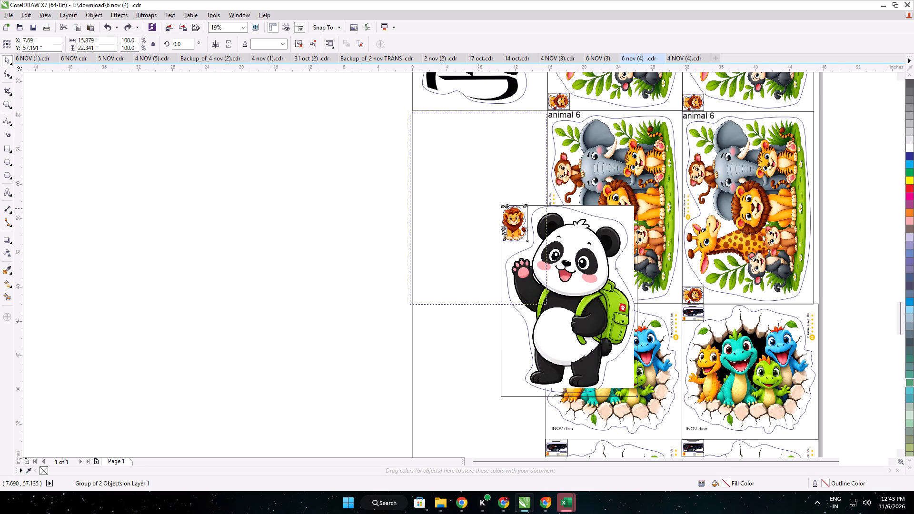
drag(478, 208, 478, 207)
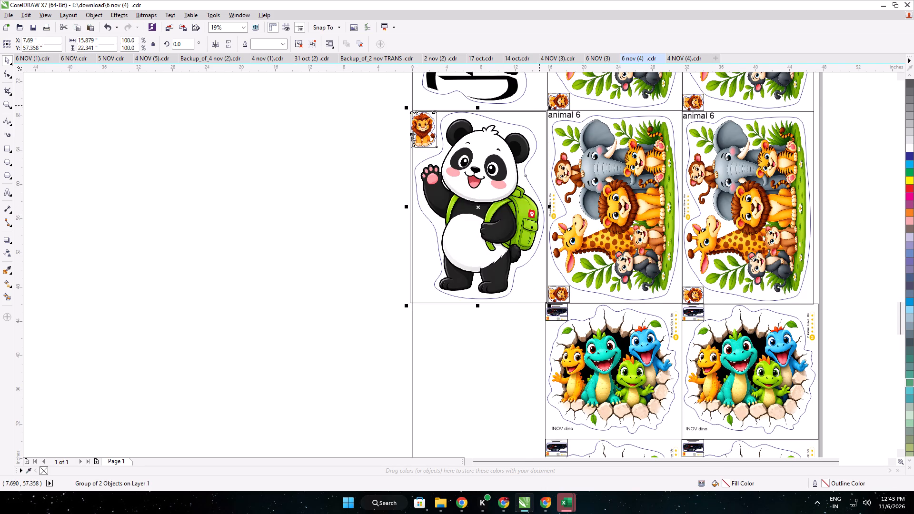
scroll(534, 110, up, 4)
scroll(537, 154, up, 1)
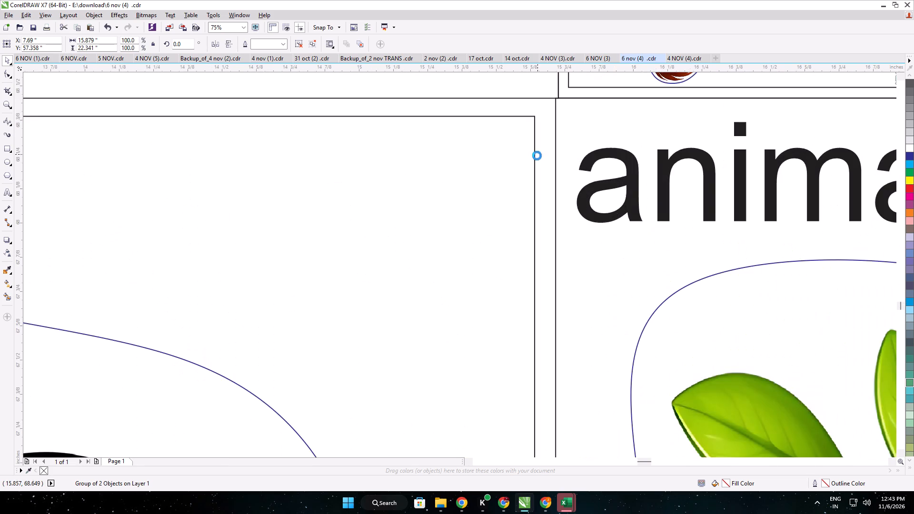
drag(511, 170, 551, 168)
middle_drag(551, 171, 557, 279)
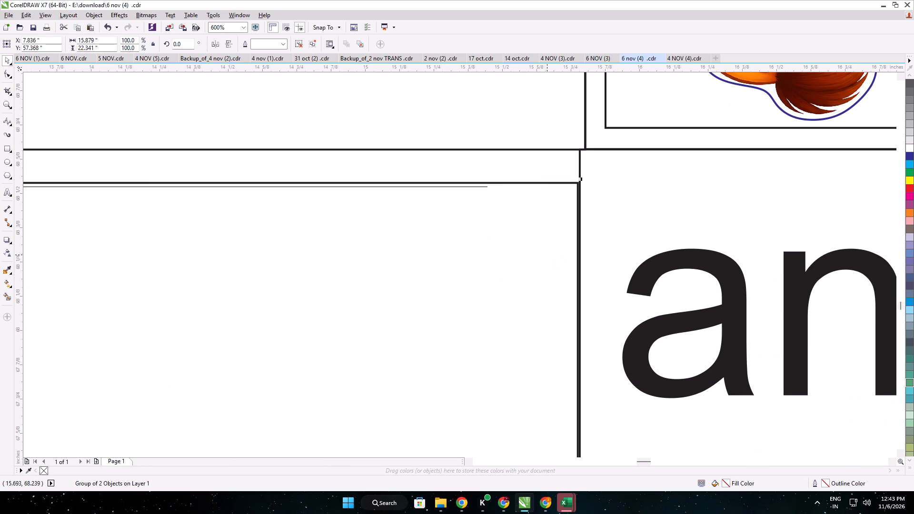
drag(547, 255, 549, 222)
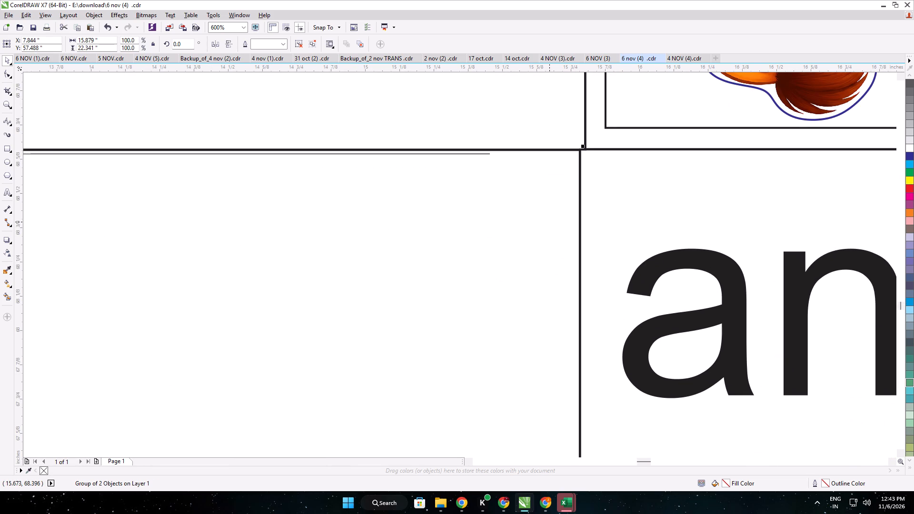
Duplicate the panda sticker and place the copy directly below the first one, at about X 7.844, Y 34.948 inches.
scroll(553, 205, down, 4)
scroll(554, 287, down, 3)
middle_drag(543, 316, 575, 189)
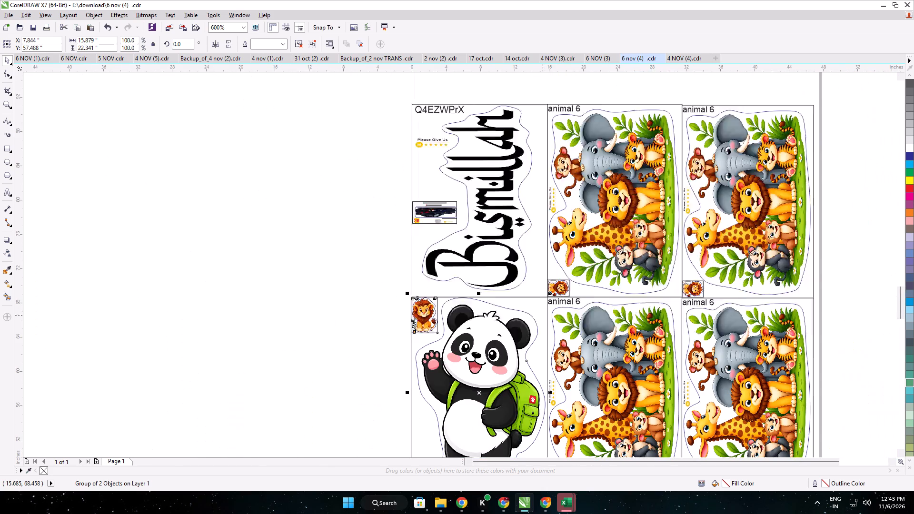
middle_drag(575, 189, 577, 183)
middle_drag(542, 322, 546, 237)
scroll(559, 296, up, 1)
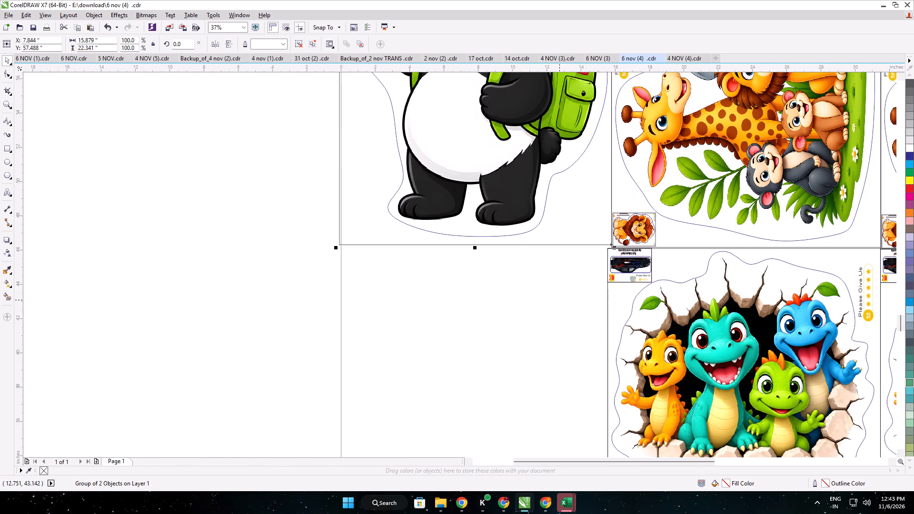
scroll(559, 300, down, 1)
middle_drag(559, 300, 590, 176)
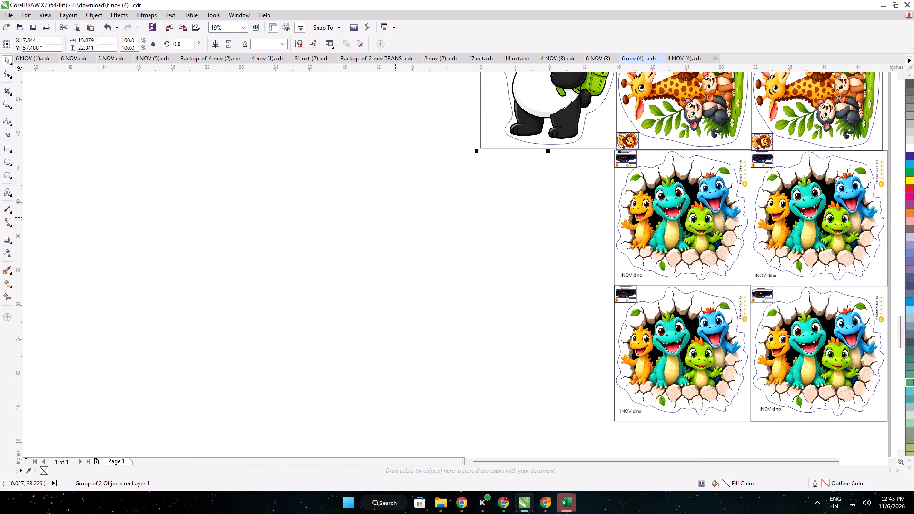
key(ctrl+c)
key(ctrl+v)
middle_drag(538, 198, 514, 317)
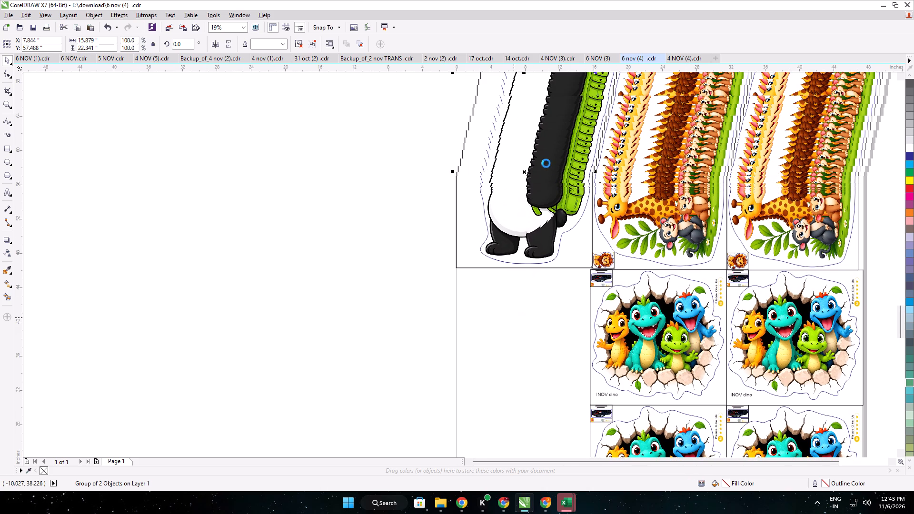
drag(523, 171, 536, 368)
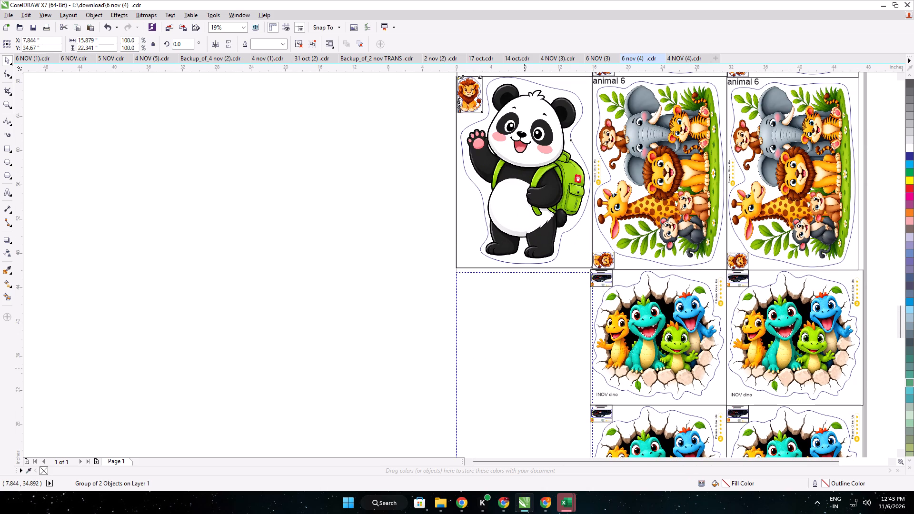
drag(536, 368, 536, 365)
ctrl+click(536, 365)
Nudge the second panda sticker up against the first panda's lower frame edge, to Y 35.148 inches.
scroll(595, 263, up, 2)
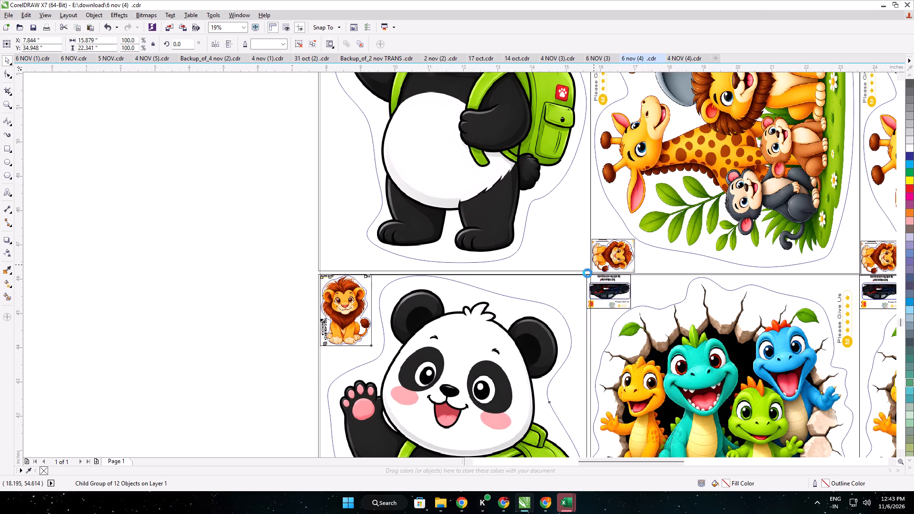
scroll(587, 273, up, 2)
key(Up)
key(Up)
key(Up)
key(Up)
key(Up)
key(Up)
key(Up)
key(Up)
key(Up)
key(Up)
key(Up)
key(Up)
key(Up)
key(Up)
key(Up)
key(Up)
key(Up)
key(Up)
key(Up)
key(Up)
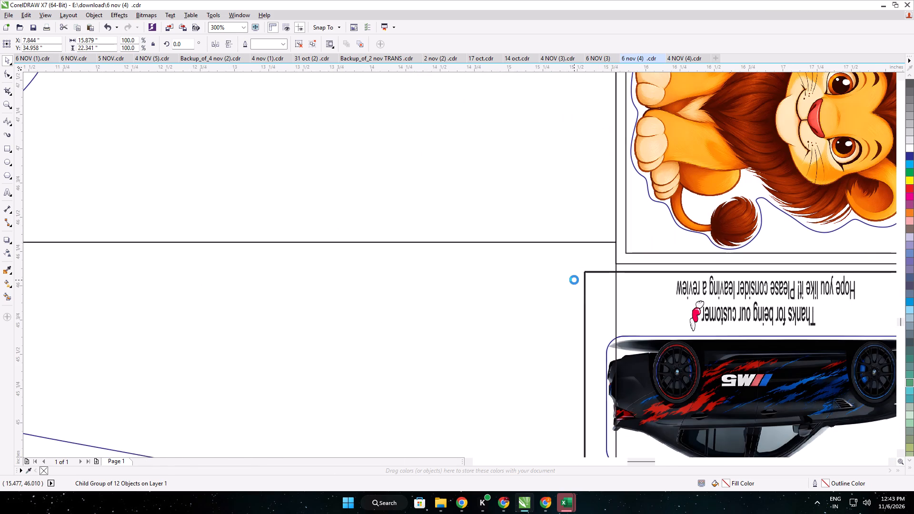
key(Down)
key(Down)
key(Down)
key(Down)
key(Down)
key(Down)
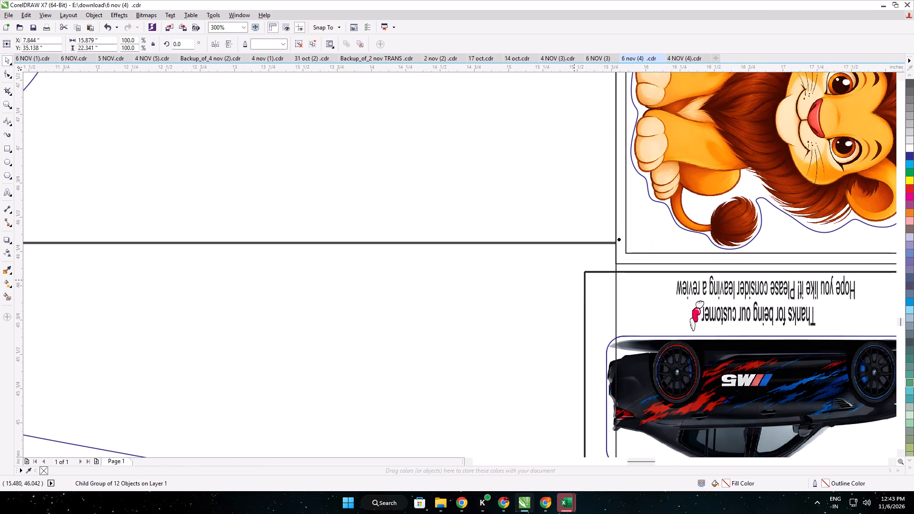
key(Up)
Nudge the second panda sticker sideways between the page edge and the dino stickers, ending at X 7.834 inches.
scroll(574, 281, down, 4)
middle_drag(562, 356, 586, 202)
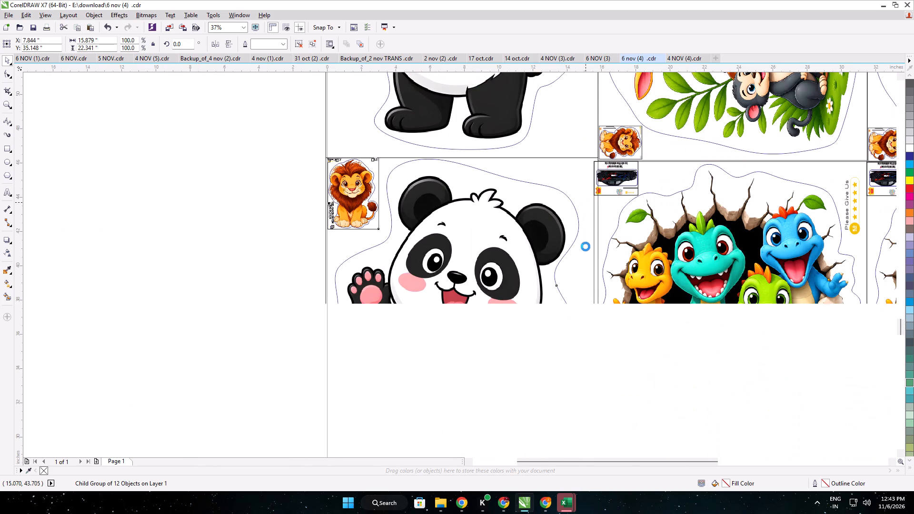
middle_drag(584, 241, 582, 192)
middle_drag(585, 225, 586, 179)
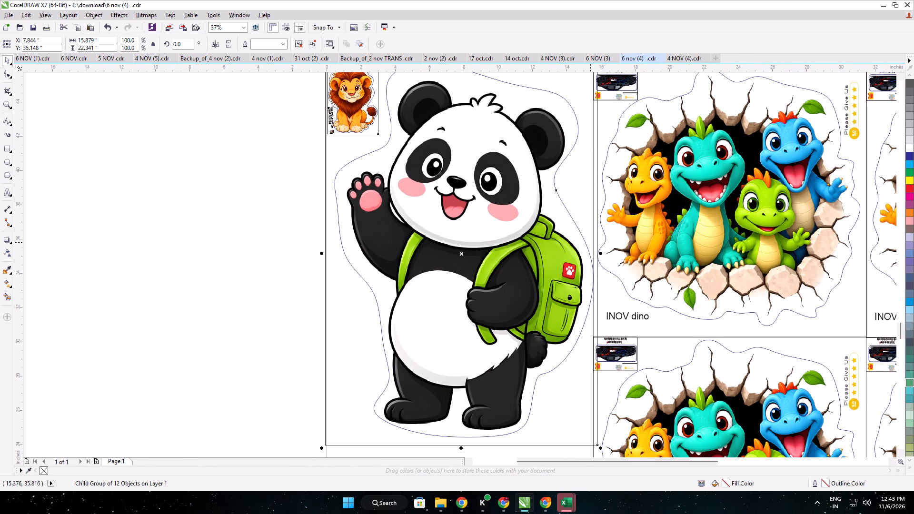
key(Left)
key(Left)
key(Left)
key(Left)
middle_drag(577, 209, 571, 462)
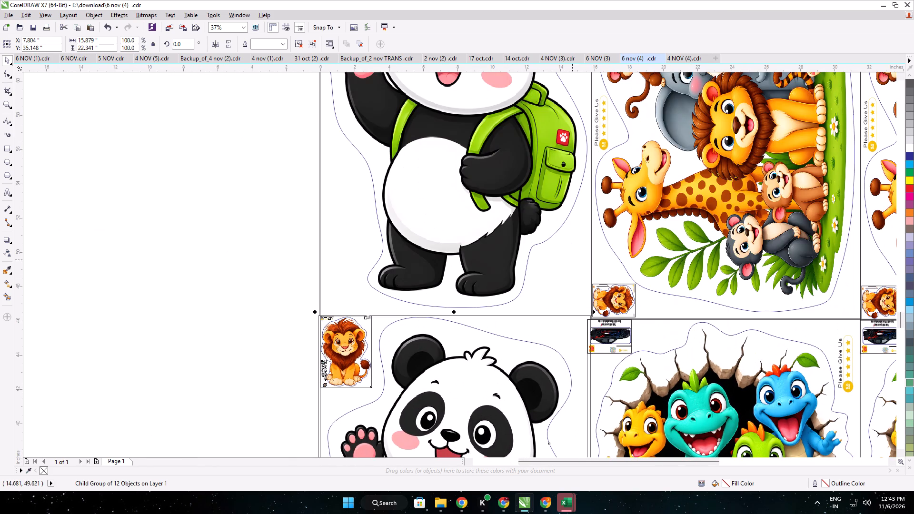
key(Left)
key(Left)
key(Left)
key(Left)
key(Left)
key(Left)
key(Left)
key(Right)
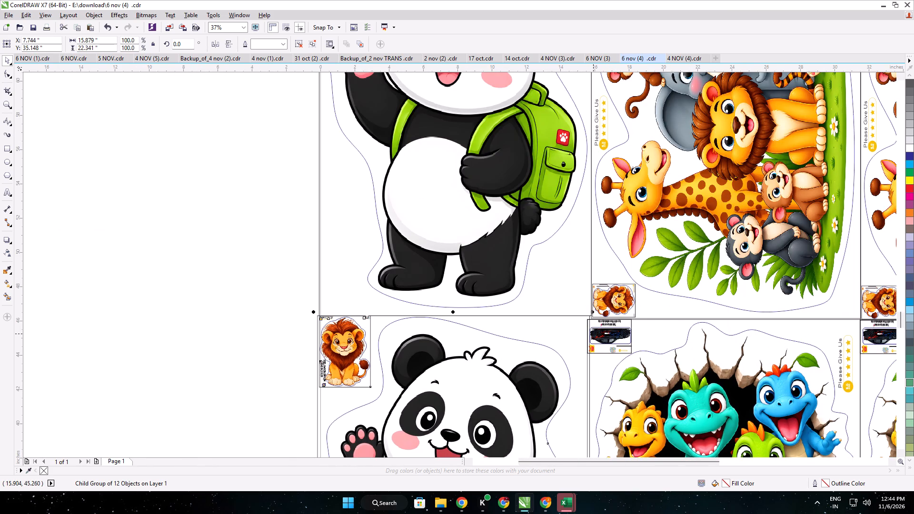
key(Right)
scroll(588, 340, up, 4)
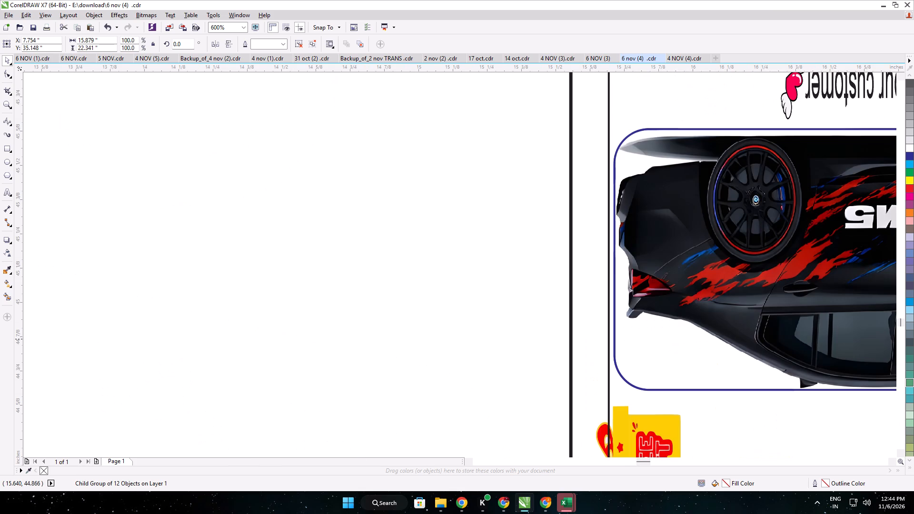
key(Left)
key(Left)
key(Left)
key(Right)
scroll(595, 341, down, 3)
middle_drag(594, 347, 585, 384)
key(Right)
key(Right)
key(Right)
key(Right)
key(Right)
key(Right)
key(Right)
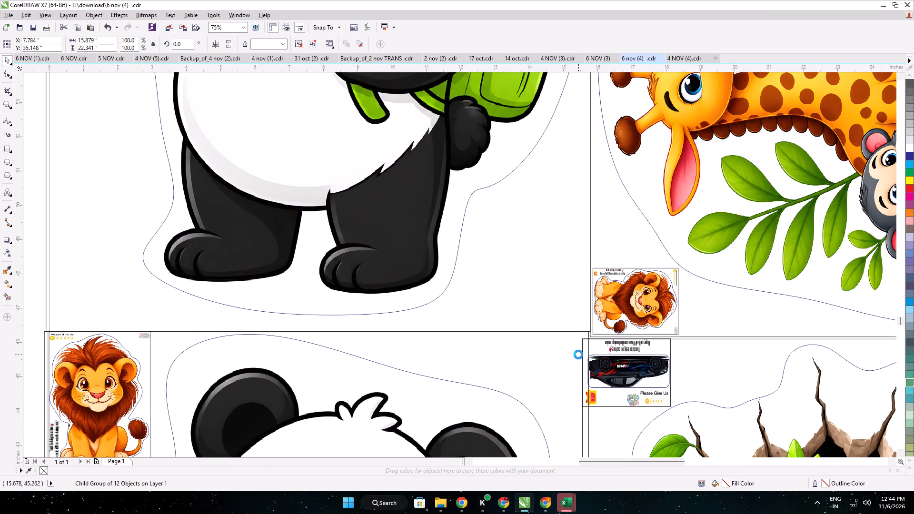
key(Right)
key(Right)
key(Right)
scroll(577, 355, down, 1)
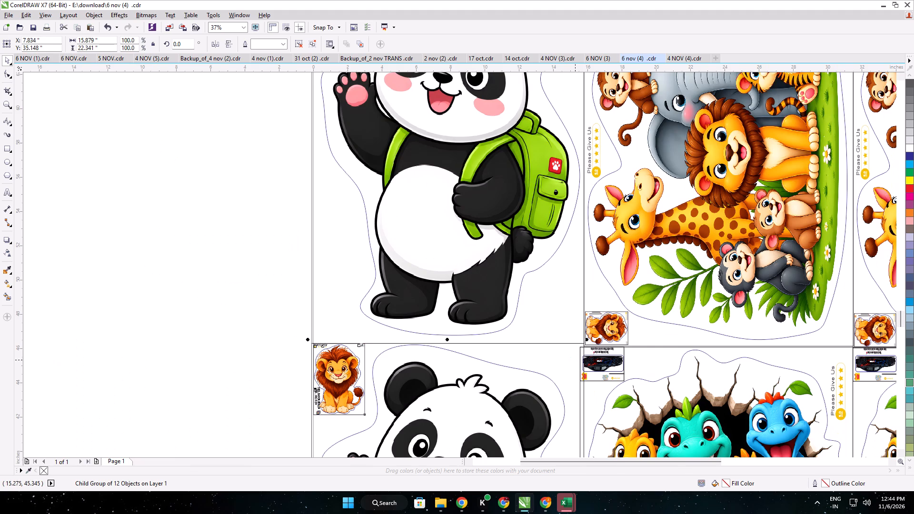
Narrow the second panda sticker to a width of 15.658 inches so its frame meets the adjacent dino stickers.
middle_drag(575, 356, 574, 253)
middle_drag(578, 324, 579, 252)
middle_drag(589, 326, 588, 275)
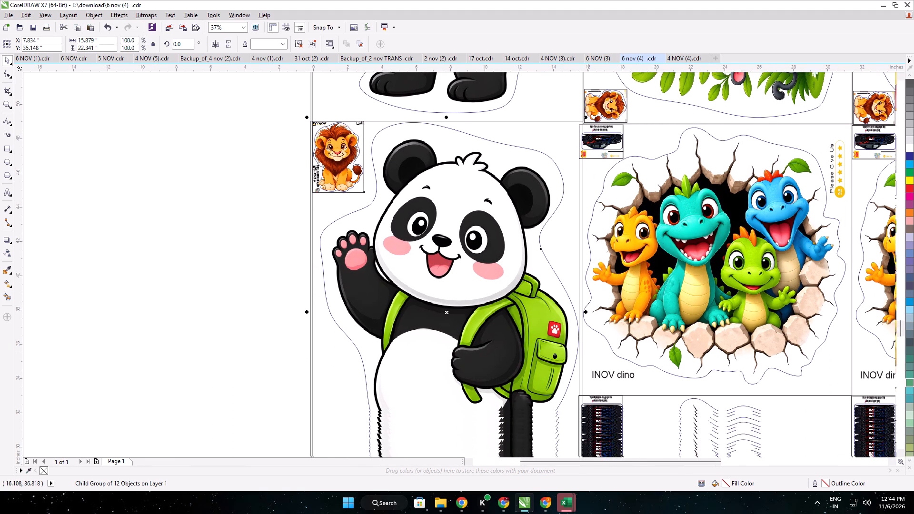
middle_drag(588, 275, 588, 267)
scroll(577, 346, up, 1)
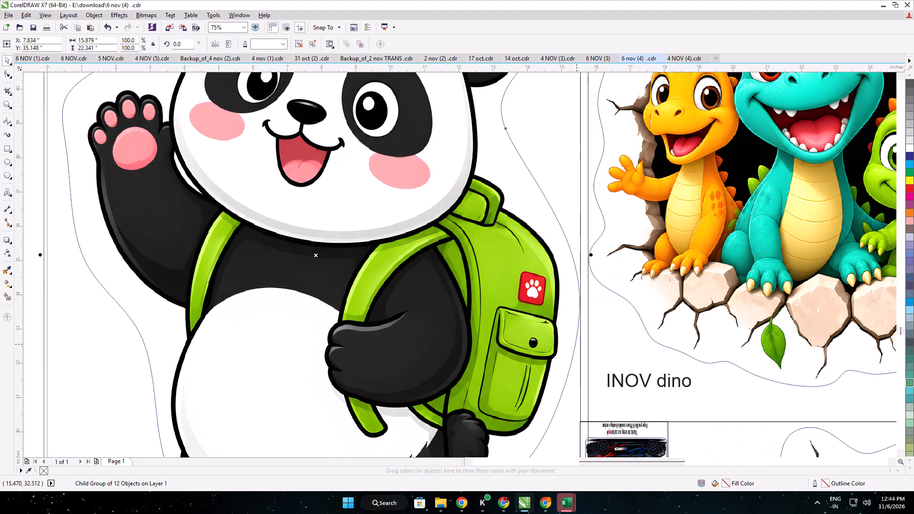
drag(592, 256, 582, 256)
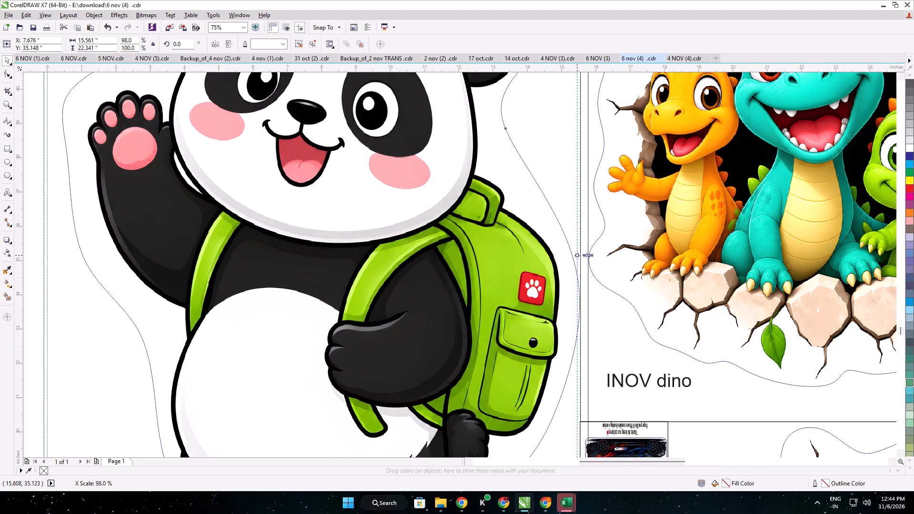
drag(582, 256, 584, 258)
scroll(584, 258, down, 2)
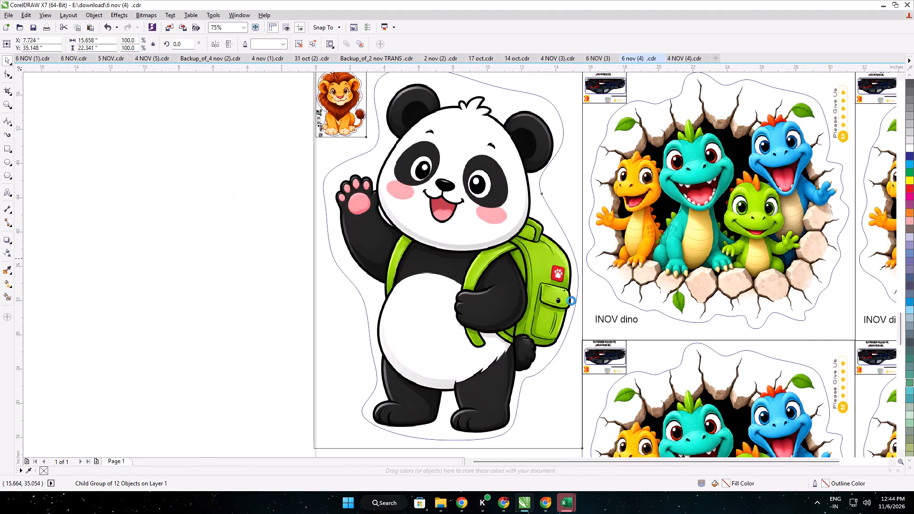
Examine the second panda's edges, the whole sticker layout and the remaining free space at the page's lower end.
middle_drag(558, 326, 579, 226)
scroll(583, 236, up, 2)
middle_drag(587, 227, 569, 300)
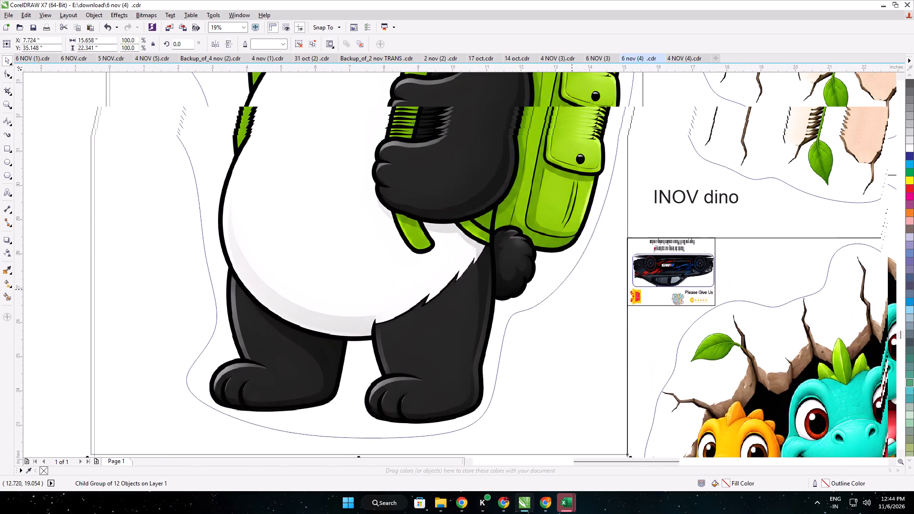
middle_drag(569, 300, 566, 351)
scroll(604, 292, down, 2)
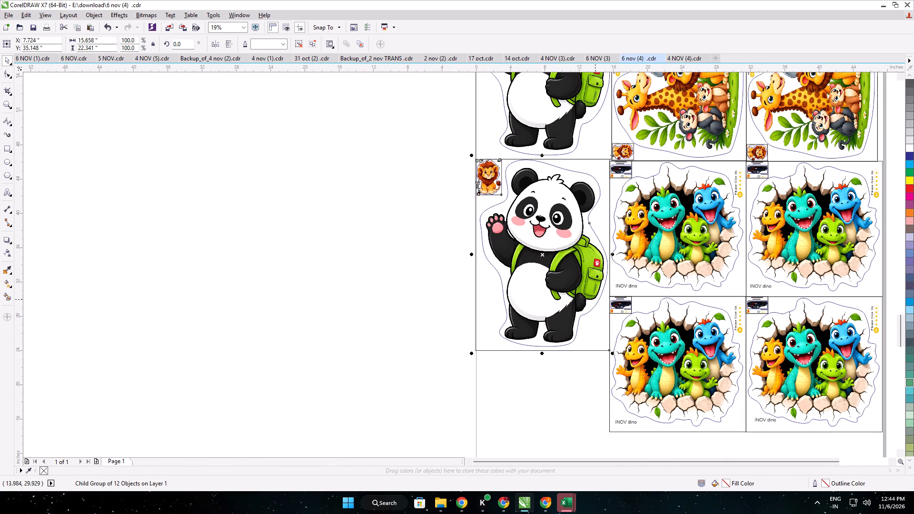
middle_drag(590, 299, 558, 306)
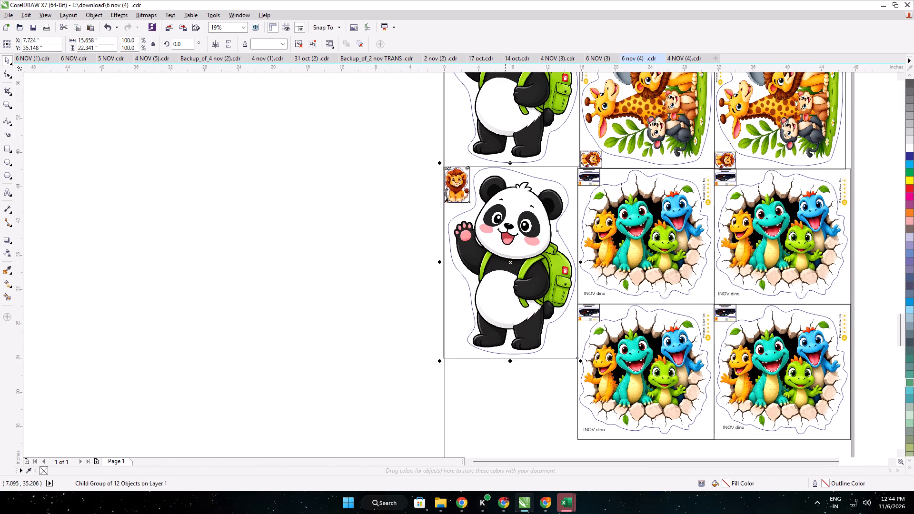
scroll(519, 265, down, 2)
middle_drag(519, 270, 547, 393)
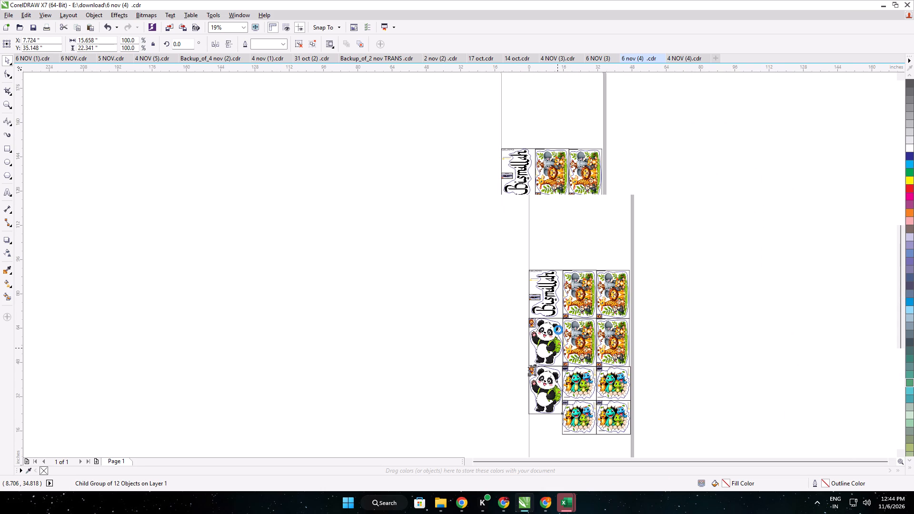
scroll(549, 282, up, 2)
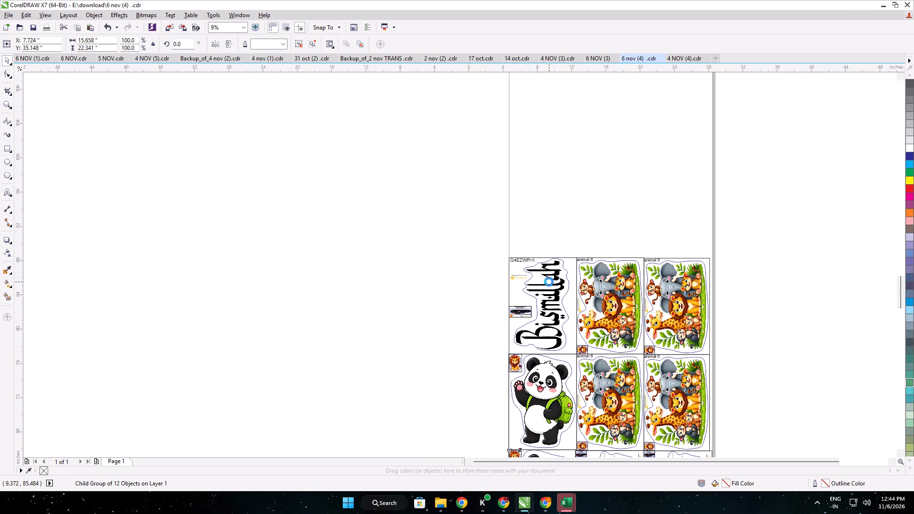
scroll(546, 295, down, 1)
middle_drag(542, 291, 544, 188)
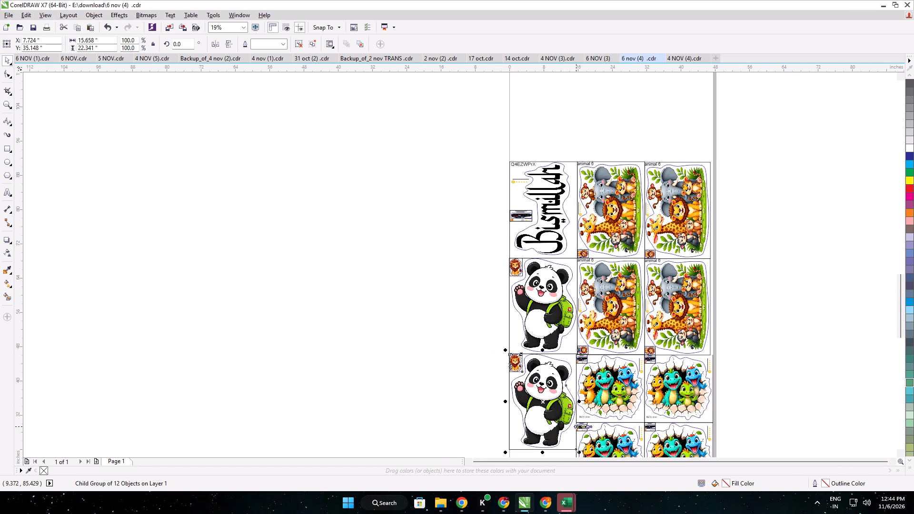
middle_drag(572, 408, 565, 295)
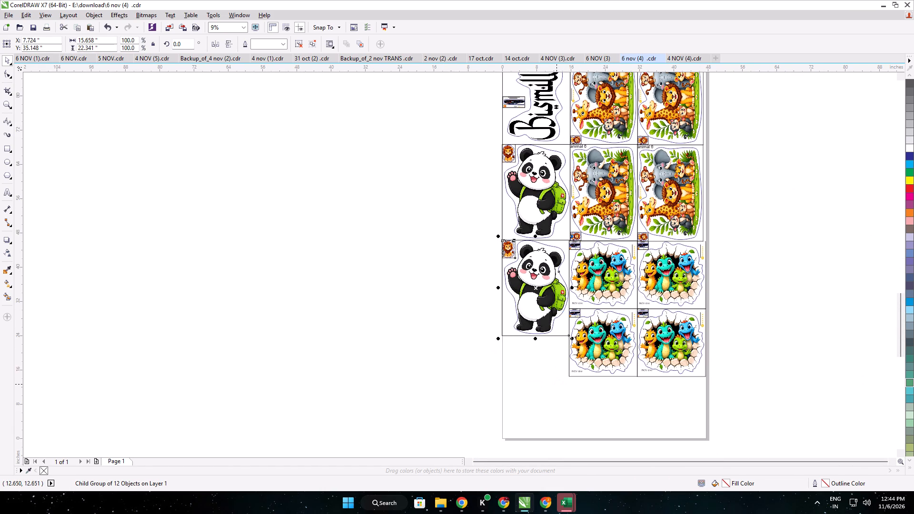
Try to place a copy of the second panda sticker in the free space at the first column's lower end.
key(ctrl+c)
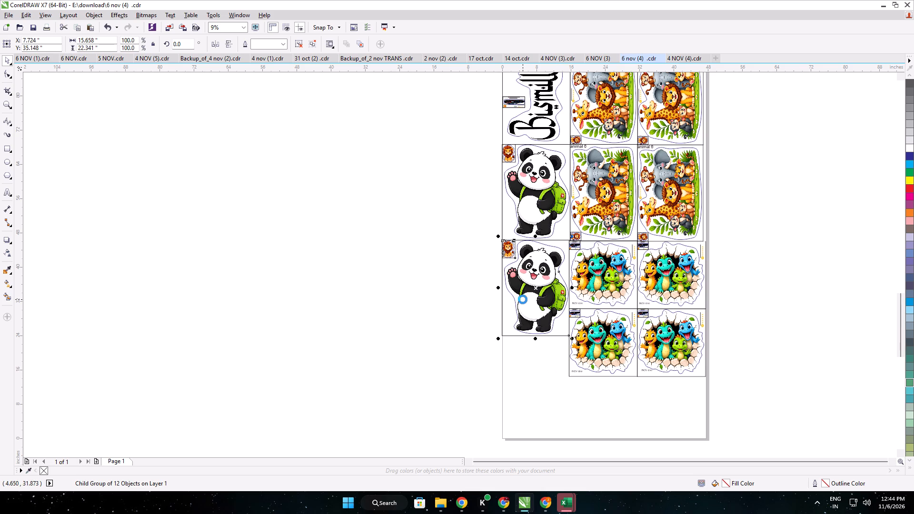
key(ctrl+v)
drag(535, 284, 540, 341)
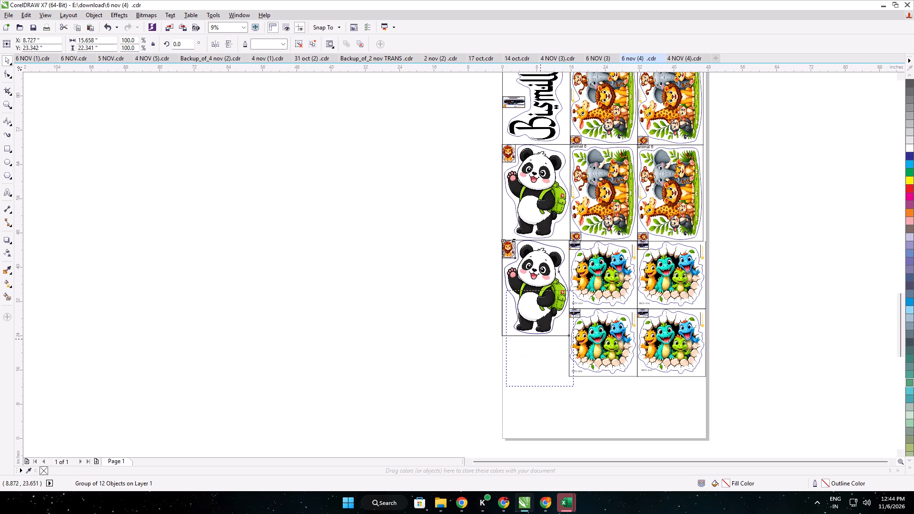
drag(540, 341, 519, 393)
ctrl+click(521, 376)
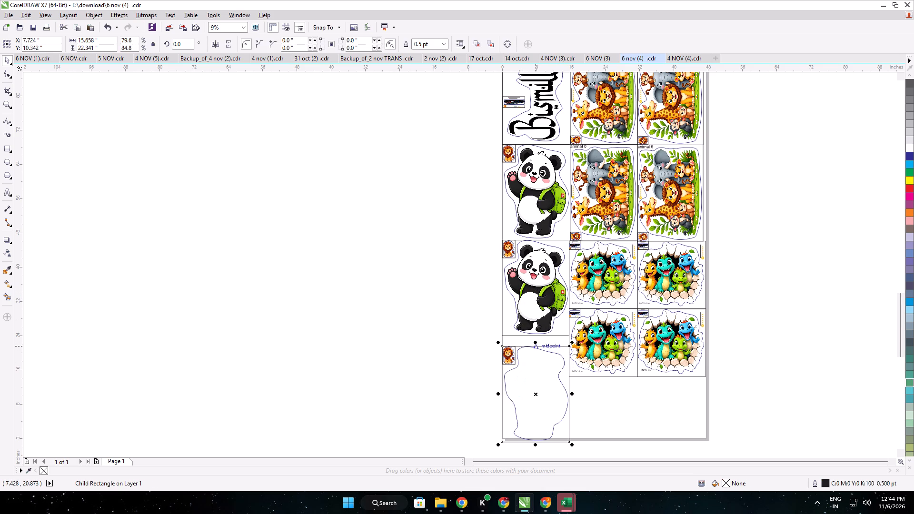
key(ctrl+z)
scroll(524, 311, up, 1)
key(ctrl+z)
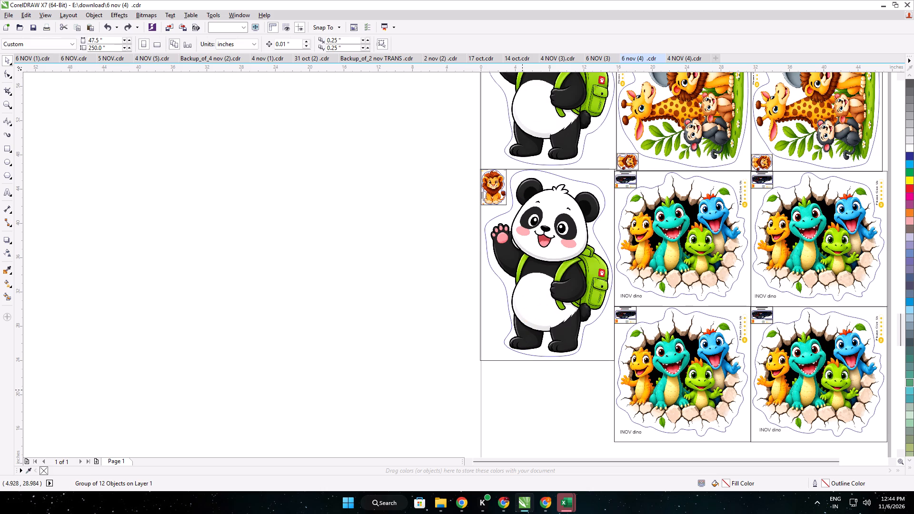
Delete the second panda sticker in the first column, beside the dino stickers.
middle_drag(523, 391, 522, 336)
drag(452, 356, 586, 257)
scroll(607, 209, down, 1)
middle_drag(601, 218, 586, 257)
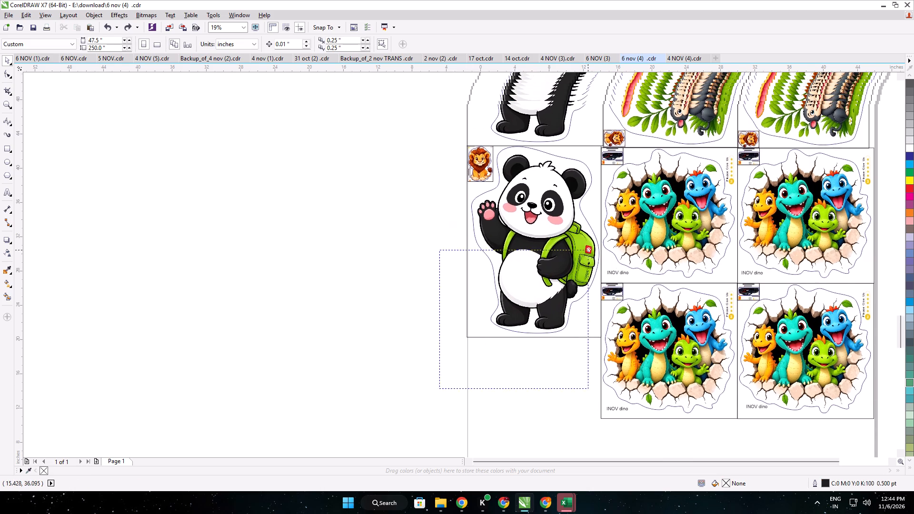
middle_drag(586, 257, 541, 426)
drag(586, 257, 561, 320)
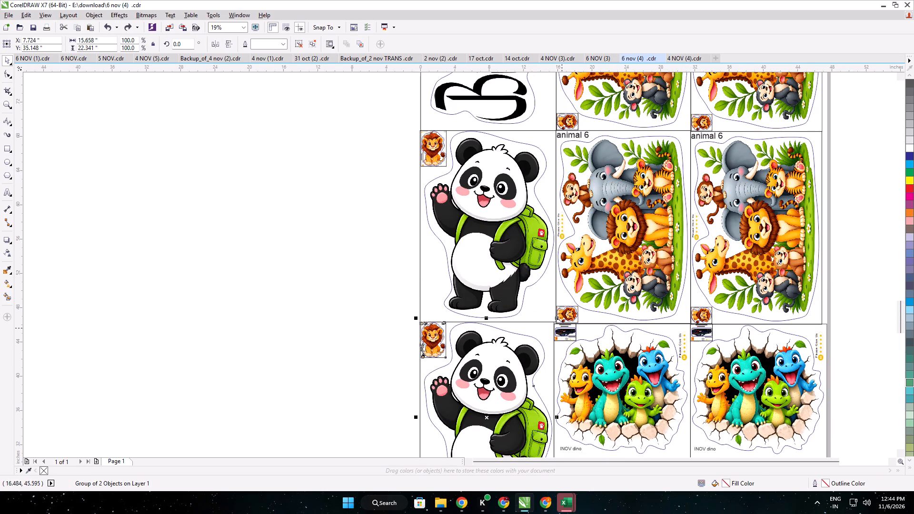
key(Delete)
Move the second column's lower dino sticker into the first column, under the remaining panda sticker and beside the upper dino row.
scroll(551, 376, down, 2)
middle_drag(541, 399, 538, 281)
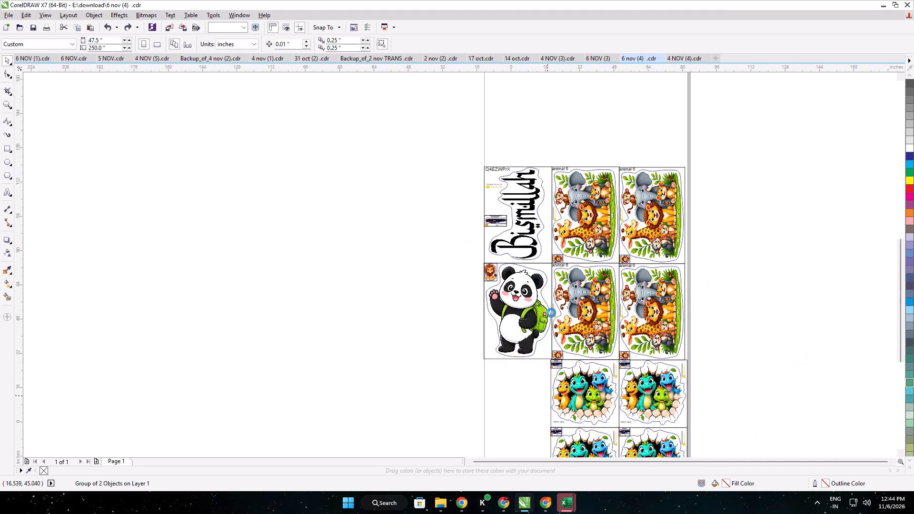
middle_drag(558, 326, 560, 291)
scroll(544, 229, up, 1)
middle_drag(543, 234, 542, 270)
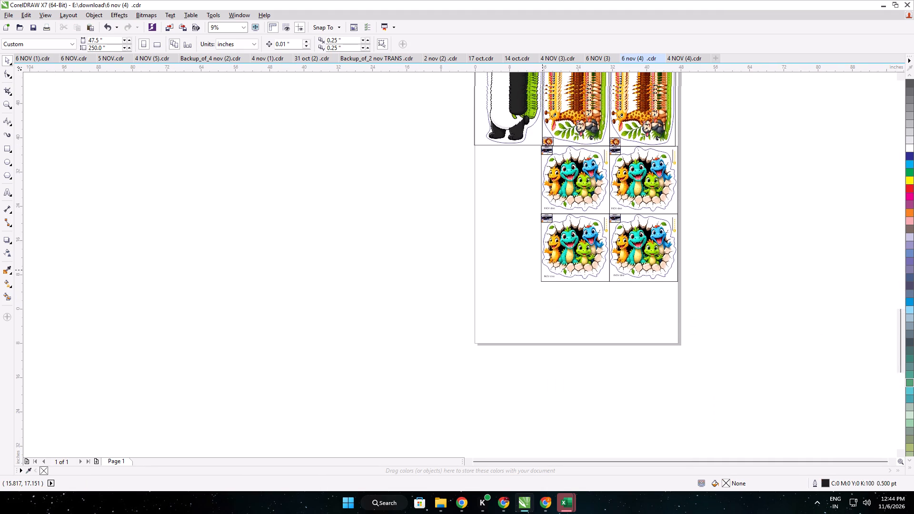
middle_drag(542, 270, 542, 275)
scroll(542, 277, up, 1)
drag(518, 335, 678, 158)
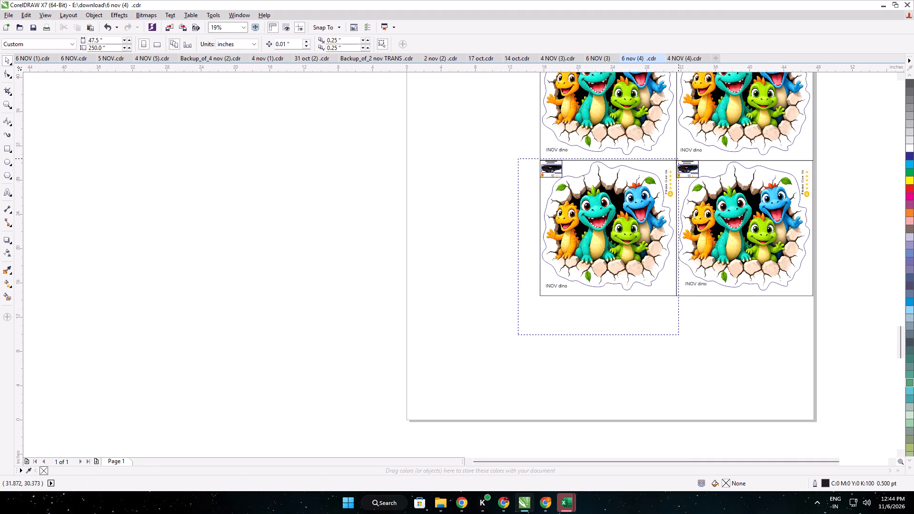
drag(678, 158, 677, 156)
scroll(603, 239, down, 1)
middle_drag(599, 250, 598, 260)
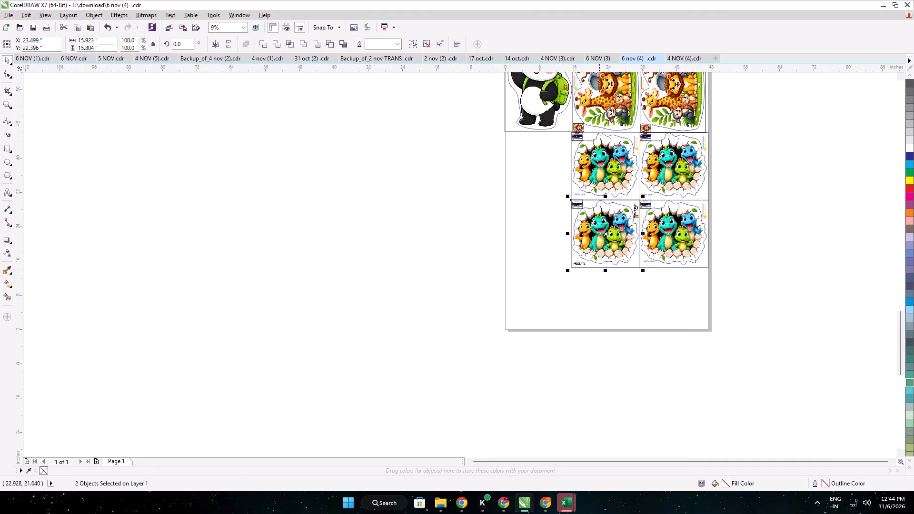
middle_drag(598, 260, 597, 280)
drag(604, 262, 534, 196)
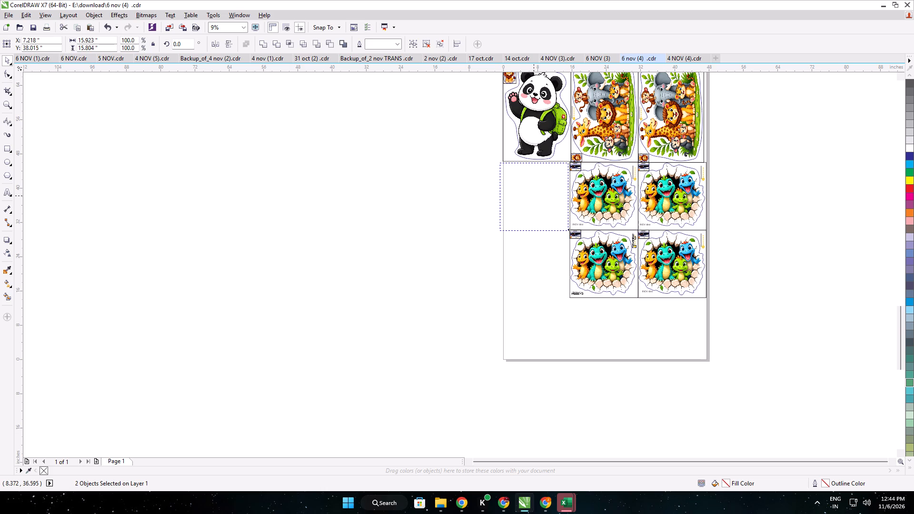
drag(534, 196, 535, 196)
Nudge the moved dino sticker upward toward the panda sticker's lower frame edge.
scroll(565, 154, up, 4)
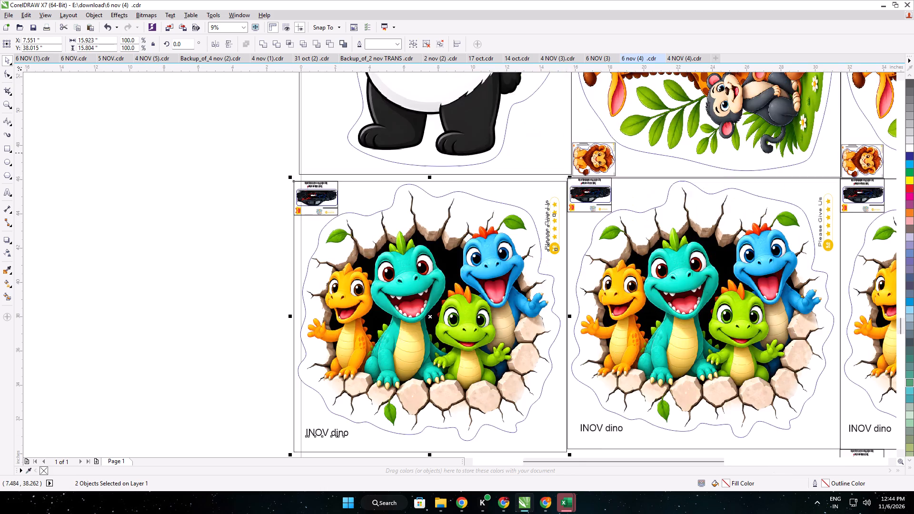
key(Up)
key(Up)
key(Up)
key(Up)
key(Up)
key(Up)
key(Up)
key(Up)
key(Up)
key(Up)
key(Up)
key(Up)
key(Up)
key(Up)
key(Up)
key(Up)
key(Up)
key(Up)
key(Up)
key(Up)
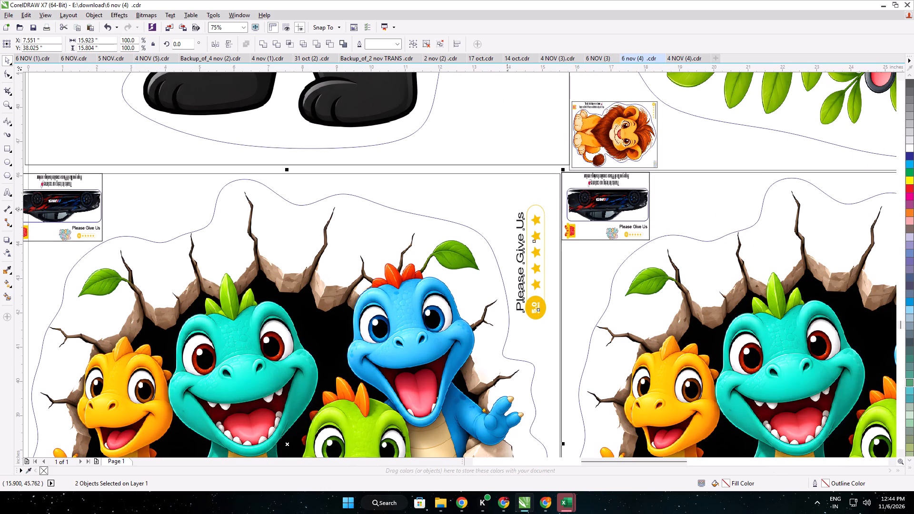
Shift the moved dino sticker to X 7.662 inches and bring it up close beneath the panda's frame.
drag(505, 212, 516, 208)
click(515, 208)
drag(512, 207, 511, 208)
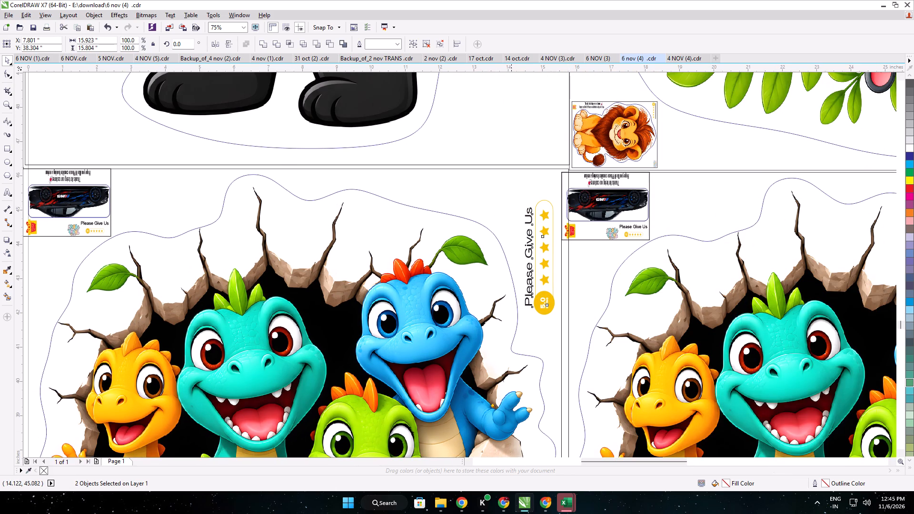
drag(511, 208, 507, 214)
click(507, 212)
key(Up)
key(Up)
key(Up)
key(Up)
key(Up)
key(Up)
key(Up)
key(Up)
key(Up)
key(Up)
key(Up)
key(Up)
key(Up)
key(Up)
key(Up)
key(Up)
key(Up)
key(Up)
key(Up)
key(Up)
Fine-align the first-column dino sticker with the adjacent dino frame, ending at X 7.602 and Y 38.2 inches.
scroll(552, 162, up, 1)
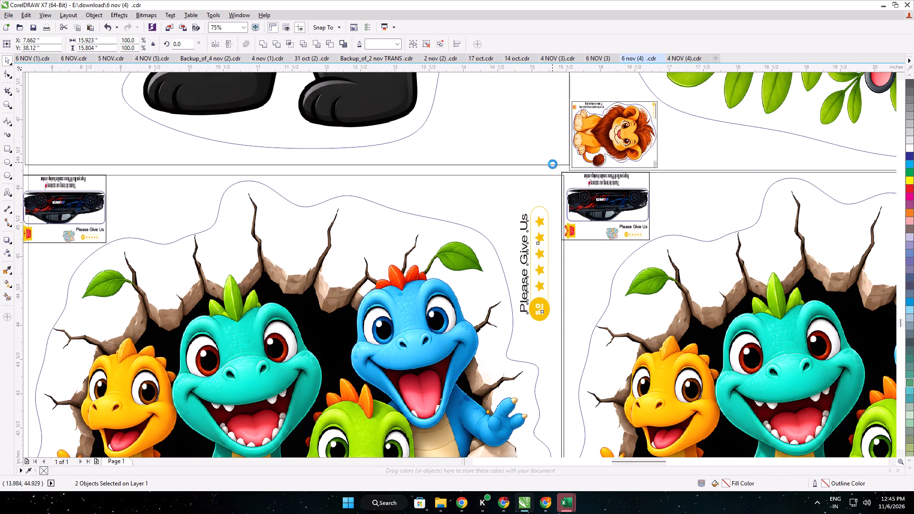
scroll(556, 168, up, 1)
key(Up)
key(Down)
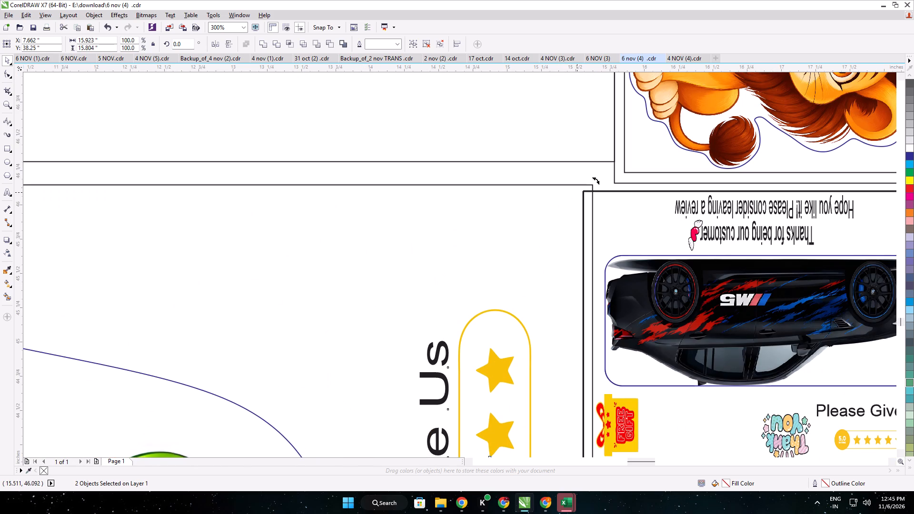
key(Down)
key(Down)
key(Down)
key(Down)
key(Down)
key(Left)
key(Left)
key(Left)
key(Left)
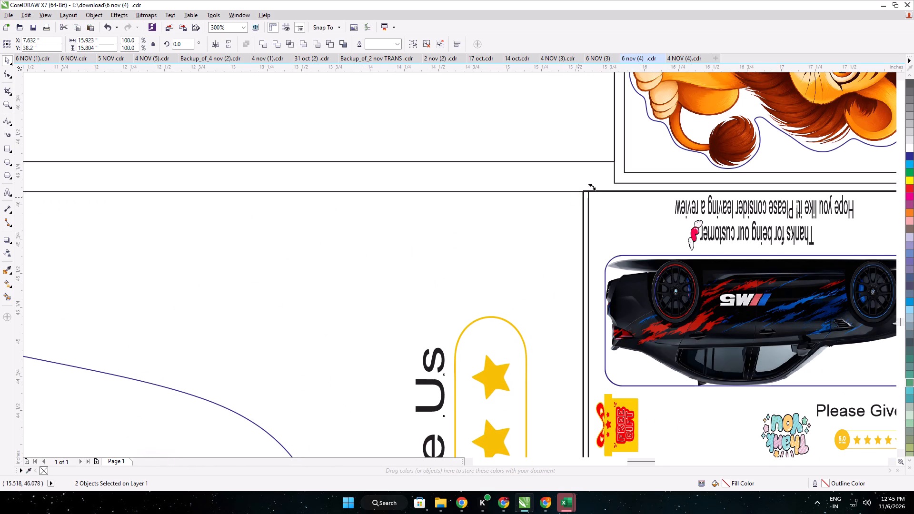
key(Left)
key(Left)
scroll(576, 208, down, 3)
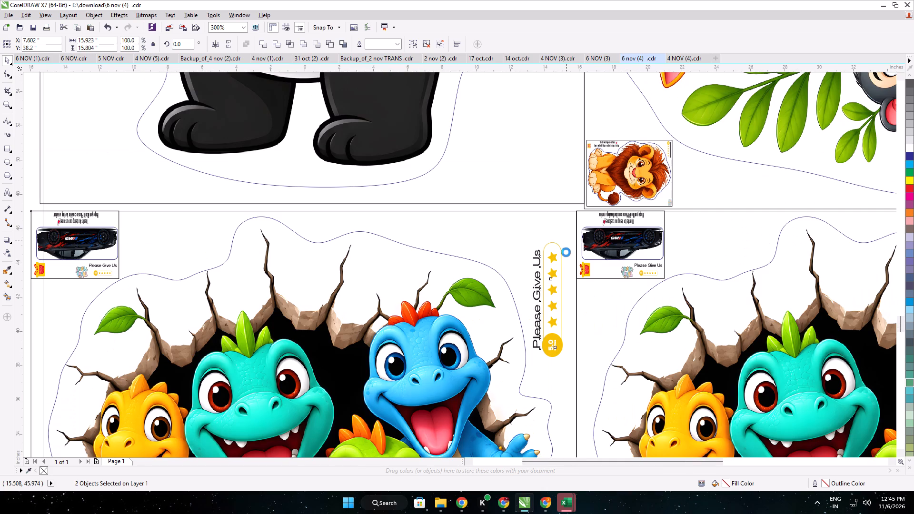
Delete the leftover lower dino sticker in the third column, leaving a single row of three.
middle_drag(565, 257, 566, 204)
middle_drag(586, 285, 586, 194)
middle_drag(614, 275, 614, 219)
scroll(649, 333, down, 1)
middle_drag(654, 346, 607, 264)
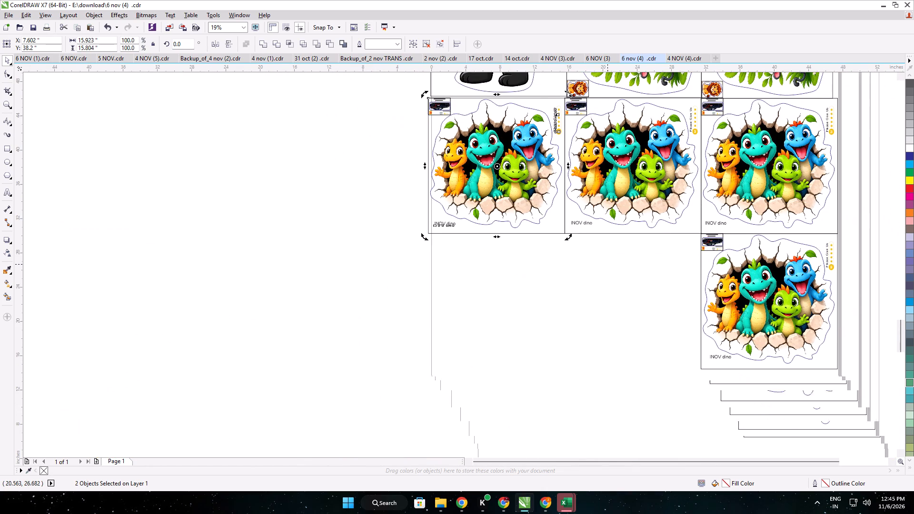
middle_drag(607, 264, 607, 264)
drag(650, 400, 841, 239)
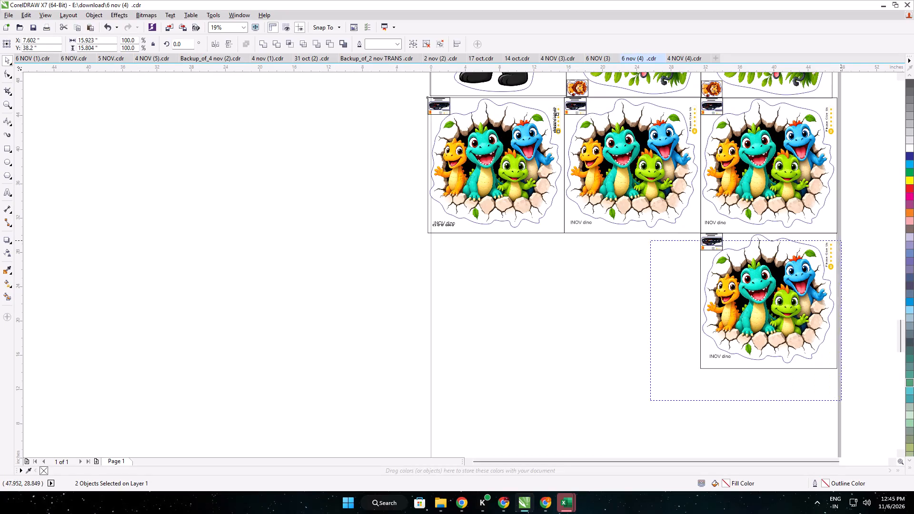
drag(841, 239, 840, 230)
key(Delete)
click(712, 281)
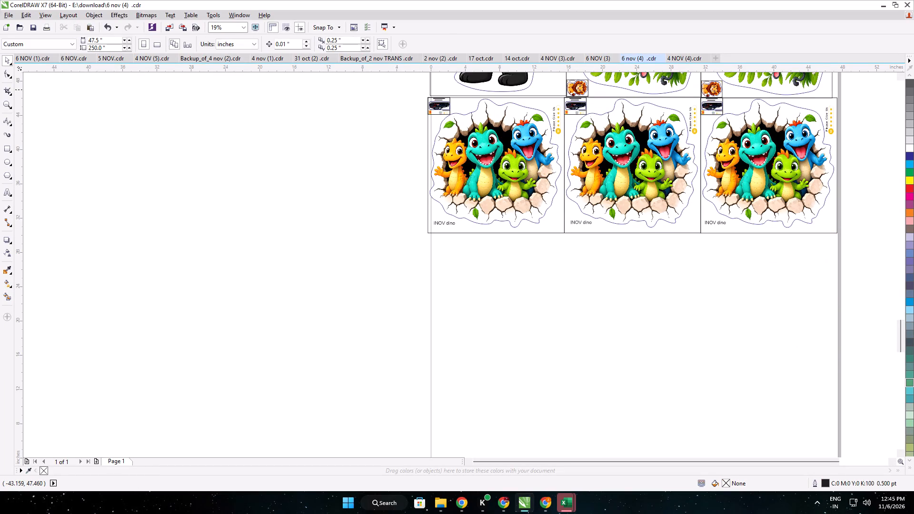
Copy the panda sticker and place the copy below the third-column dino sticker, at about X 39.416, Y 18.929 inches.
scroll(387, 181, down, 1)
middle_drag(390, 188, 385, 198)
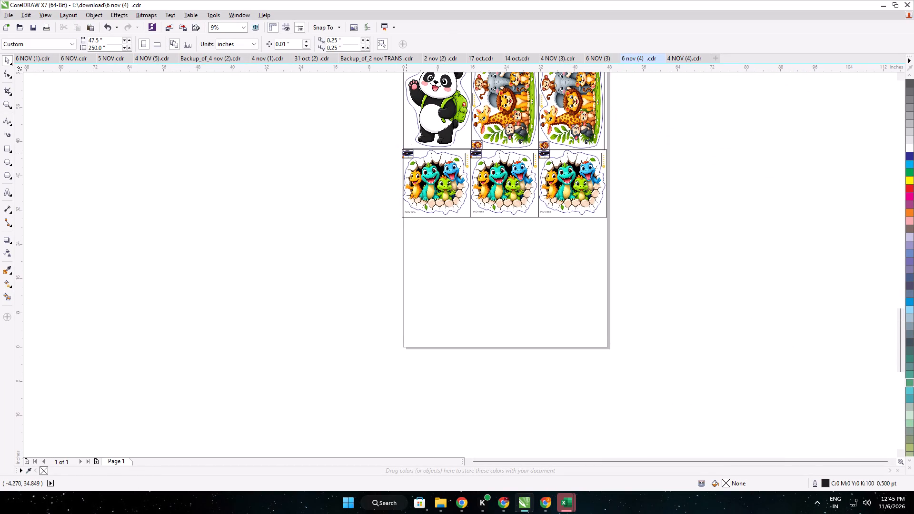
middle_drag(404, 148, 399, 188)
scroll(383, 159, up, 1)
middle_drag(387, 168, 403, 260)
drag(401, 123, 458, 169)
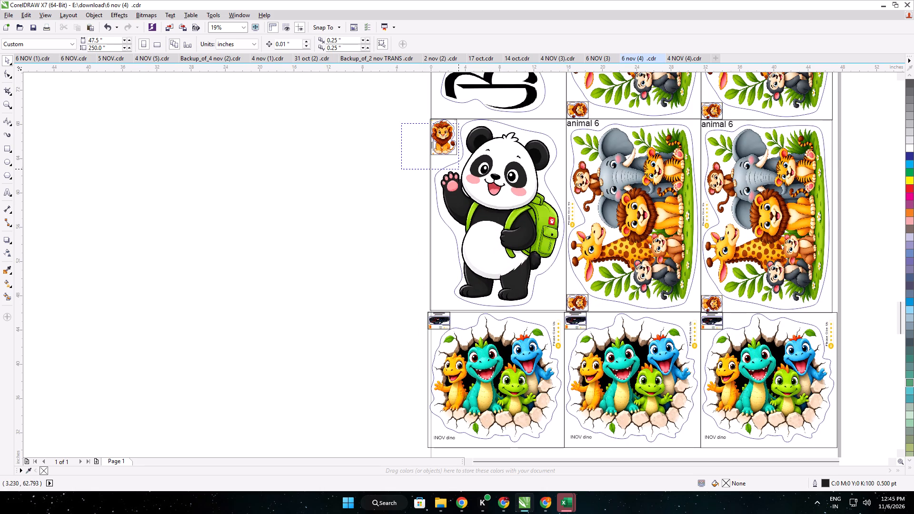
drag(458, 169, 458, 169)
drag(413, 117, 576, 316)
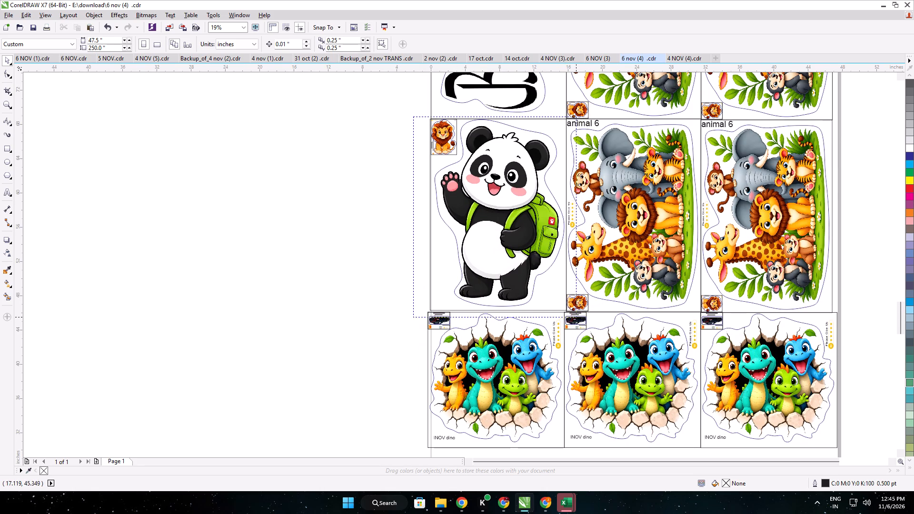
drag(576, 316, 573, 314)
key(ctrl+c)
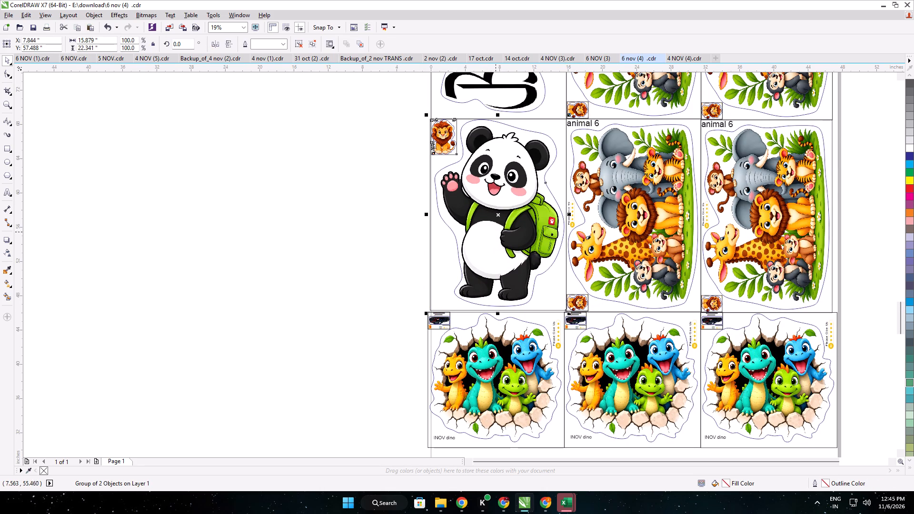
key(ctrl+v)
scroll(498, 226, down, 1)
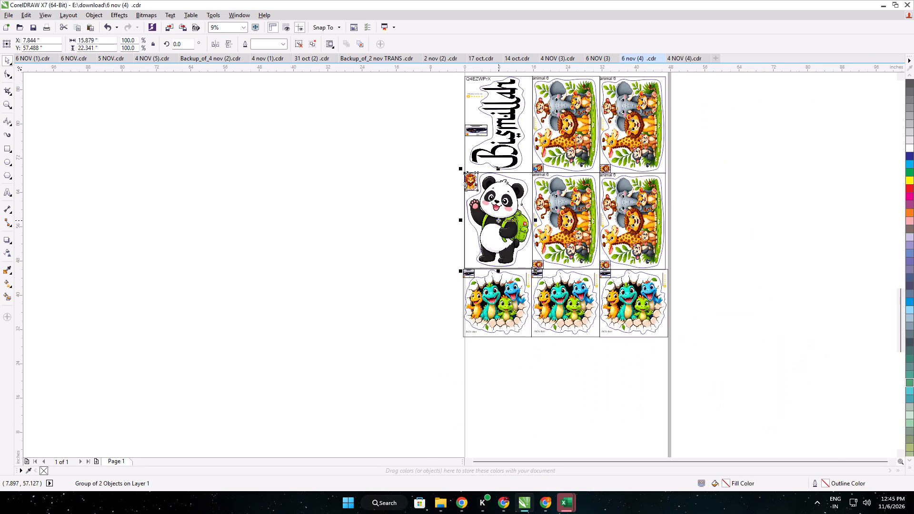
drag(498, 219, 634, 382)
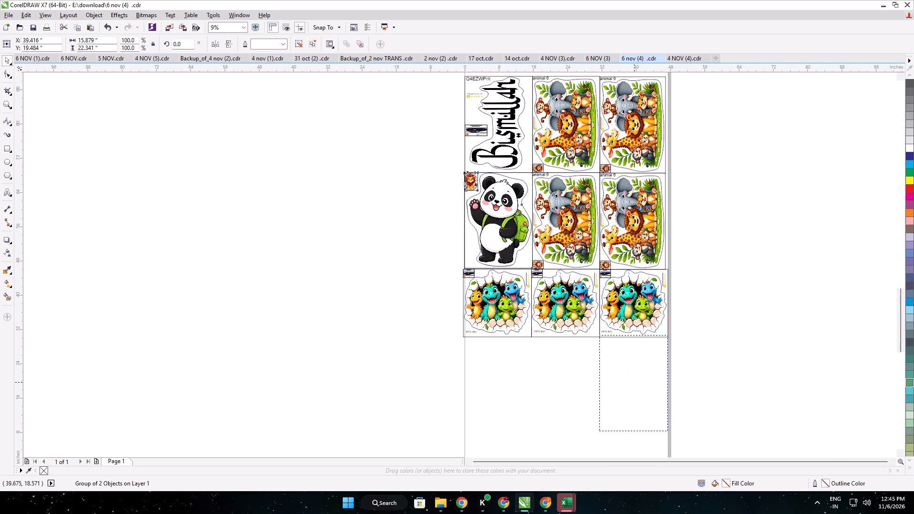
drag(634, 382, 634, 385)
Nudge the third-column panda copy up against the dino sticker's lower frame edge, to Y 19.179 inches.
scroll(637, 333, up, 3)
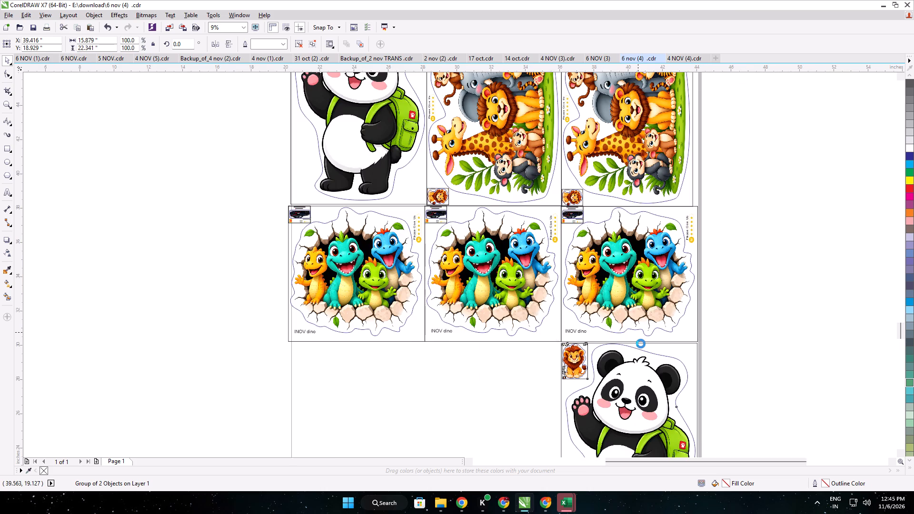
scroll(641, 344, up, 1)
key(Up)
key(Up)
key(Up)
key(Up)
key(Up)
key(Up)
key(Up)
key(Up)
key(Up)
key(Up)
key(Up)
key(Up)
key(Up)
key(Up)
key(Up)
key(Up)
key(Up)
key(Up)
key(Up)
key(Up)
scroll(641, 344, up, 1)
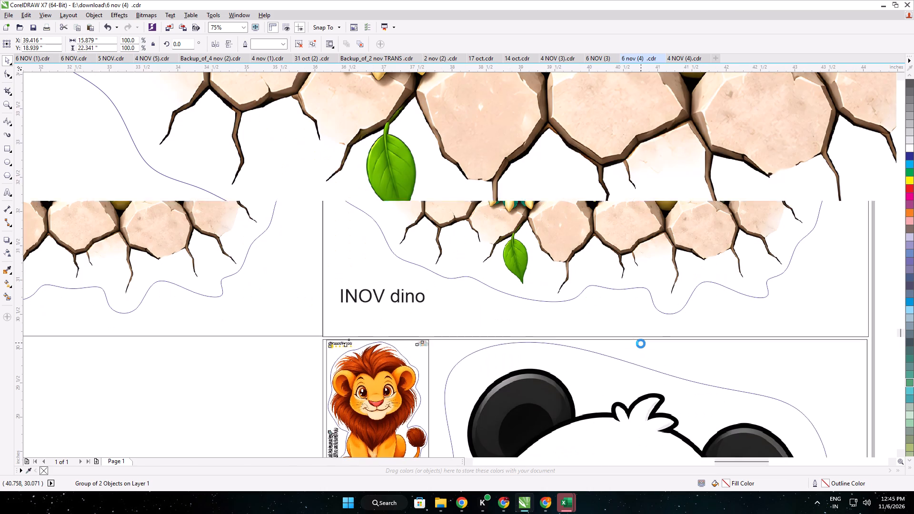
key(Up)
key(Down)
key(Up)
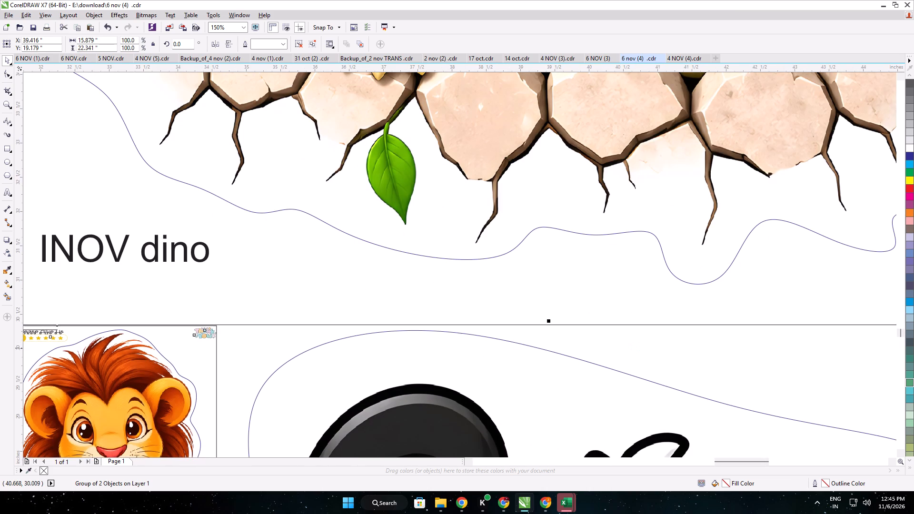
Duplicate the third-column panda and place the duplicate below the middle dino sticker, at about X 23.555, Y 19.206 inches.
scroll(632, 350, down, 4)
middle_drag(608, 388, 663, 222)
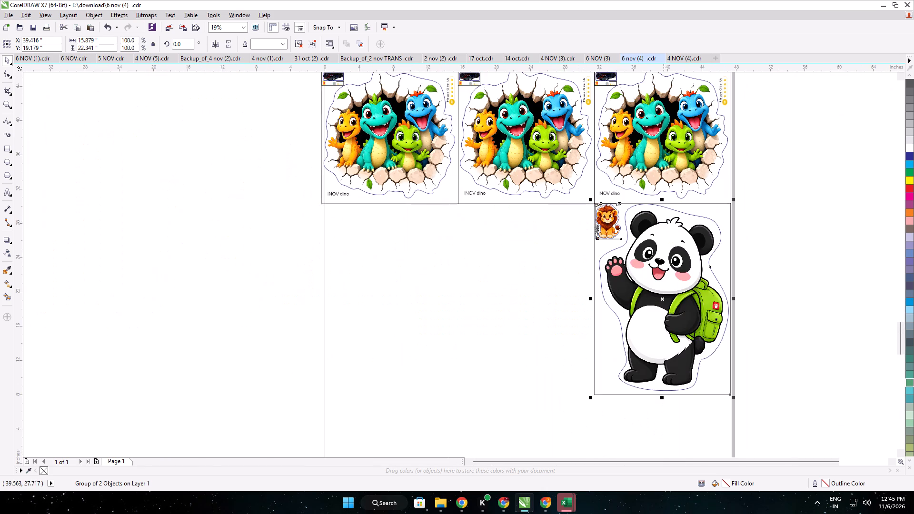
key(ctrl+d)
drag(660, 235, 625, 253)
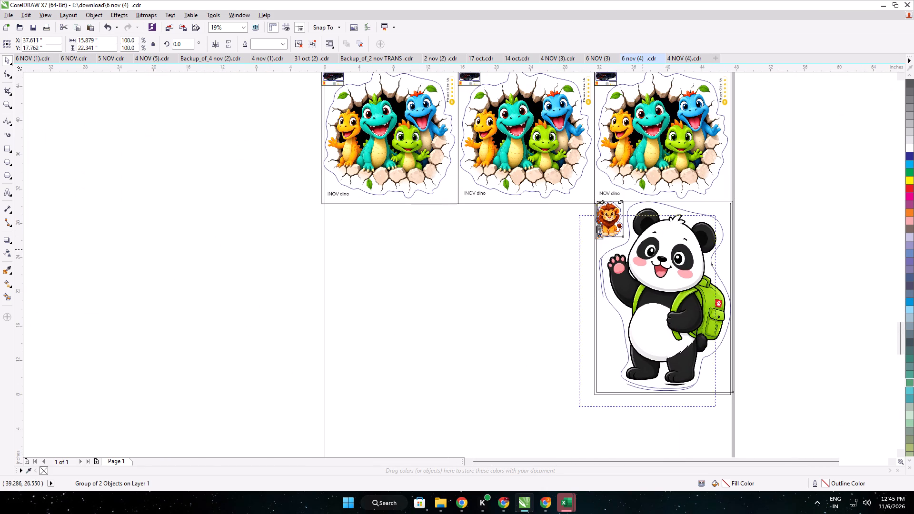
drag(625, 253, 522, 237)
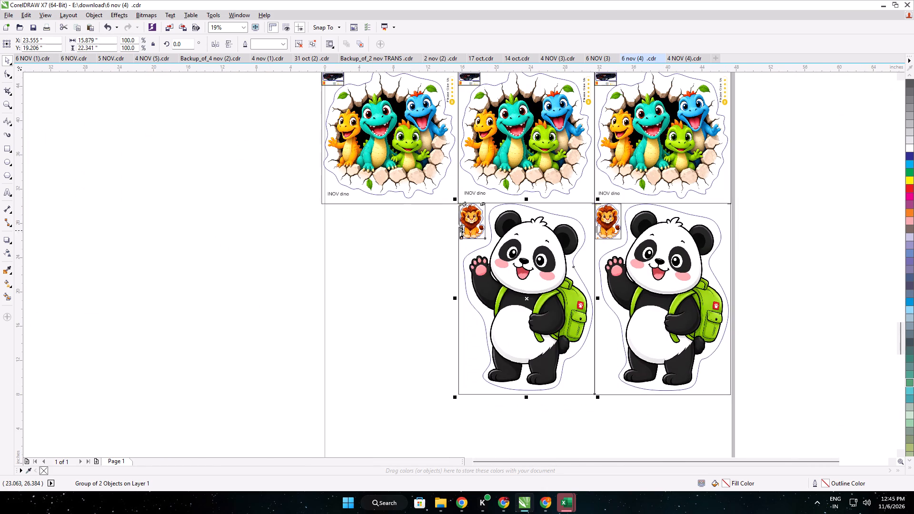
Fine-align the middle panda sticker with the neighbouring panda and dino frames, ending at X 23.535 and Y 19.176 inches.
scroll(585, 197, up, 4)
key(Down)
key(Down)
key(Down)
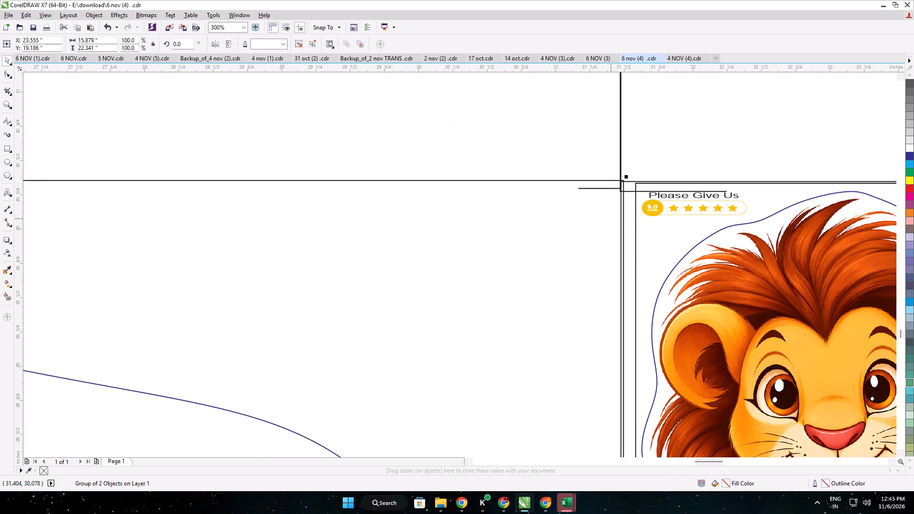
key(Left)
key(Down)
key(Up)
key(Left)
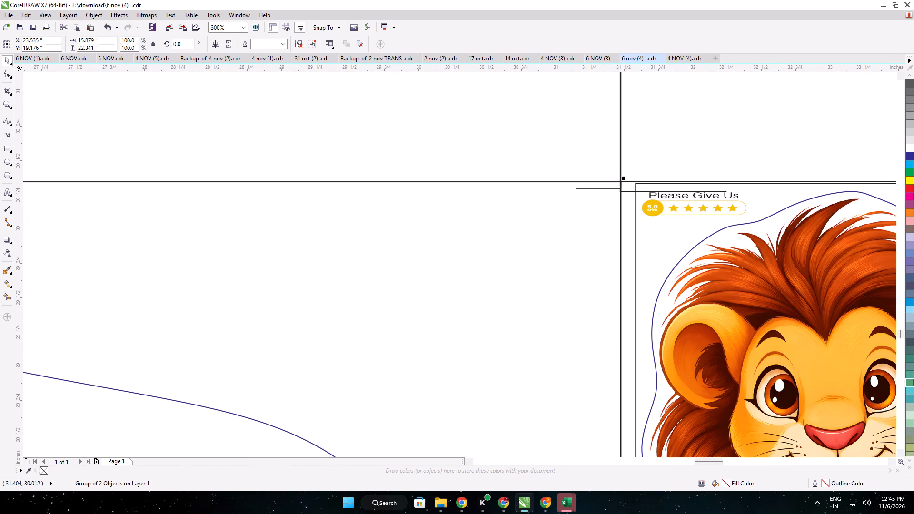
Save the layout in Downloads under its existing name, 6 nov (4) .cdr.
scroll(610, 235, down, 3)
scroll(600, 299, down, 1)
middle_drag(600, 307, 620, 191)
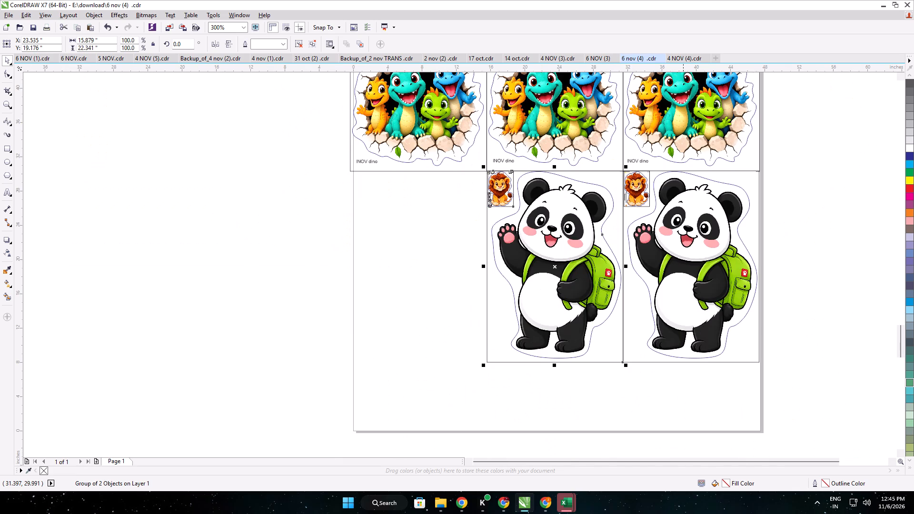
key(ctrl+shift+s)
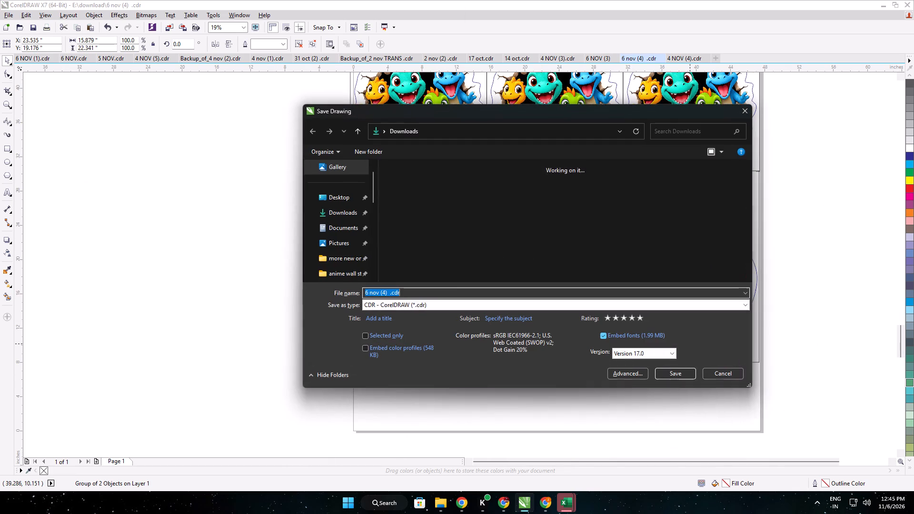
key(Return)
click(478, 247)
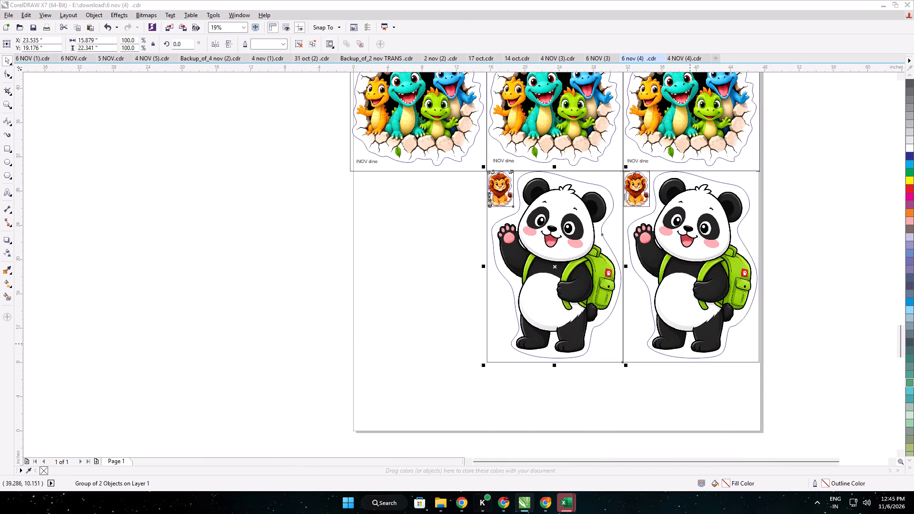
Switch to the INNOVATE PRODUCTES Meesho panel in Chrome and accept all three selected pending animal 63 orders.
click(457, 505)
scroll(354, 376, down, 2)
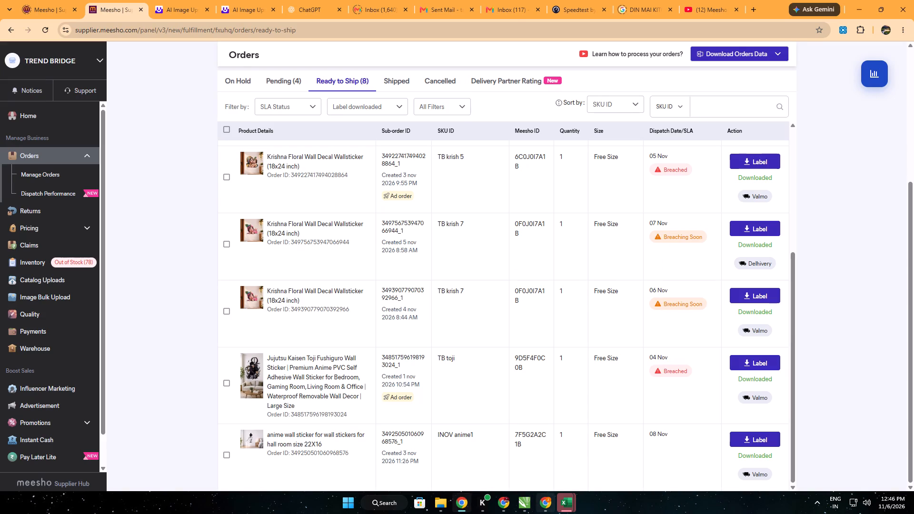
click(550, 505)
click(226, 231)
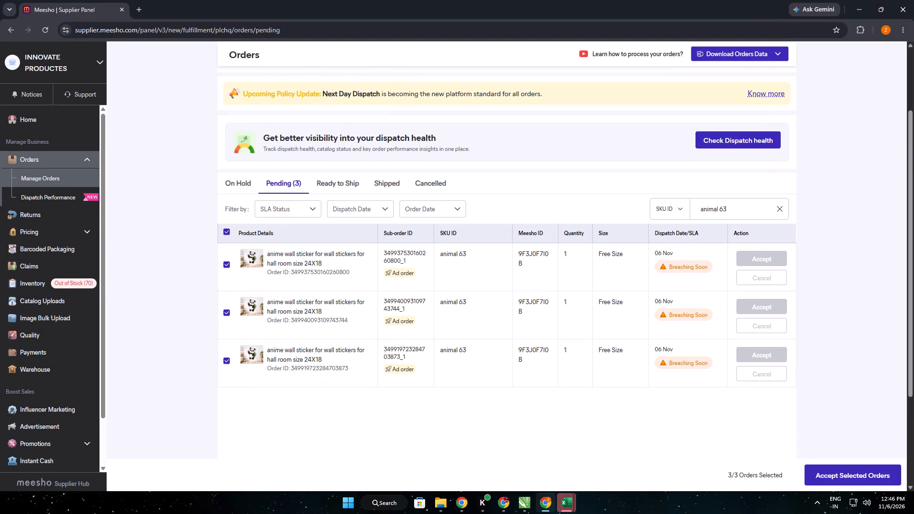
click(833, 473)
click(412, 291)
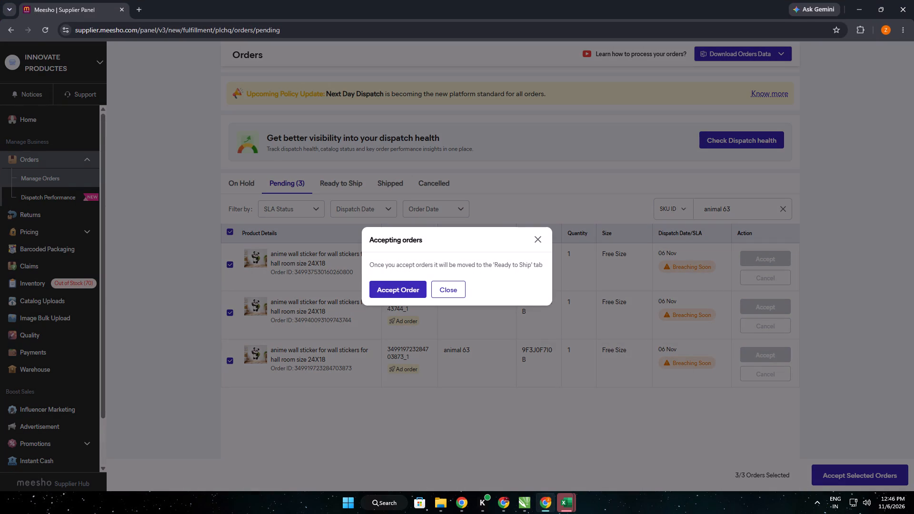
key(ctrl+r)
key(ctrl+r)
key(ctrl+r)
key(ctrl+r)
key(ctrl+r)
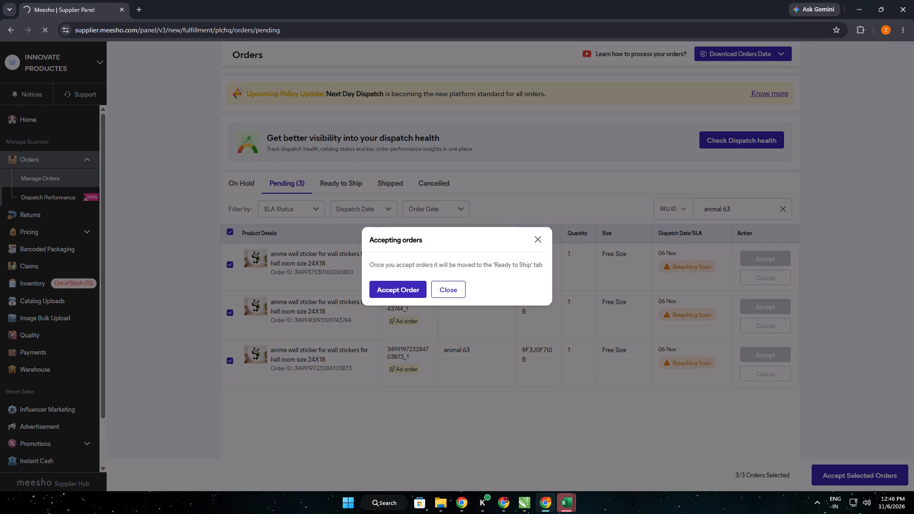
click(418, 294)
key(ctrl+r)
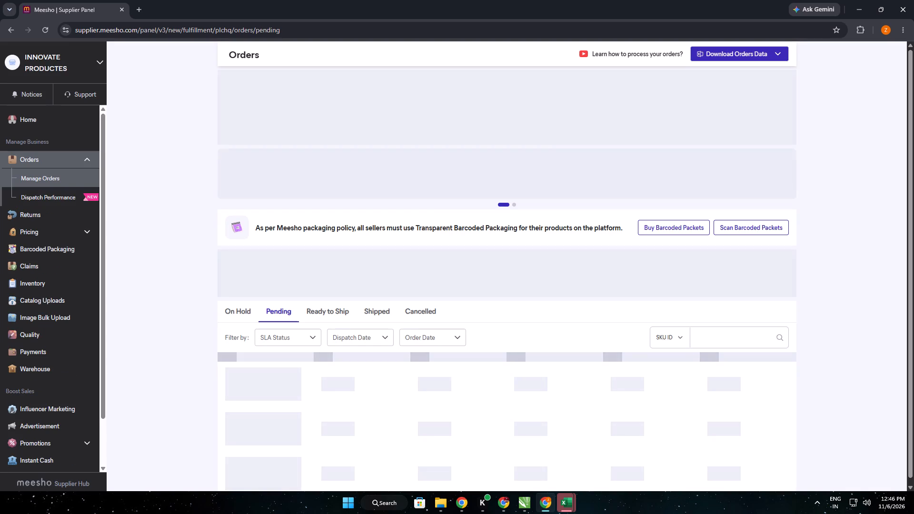
click(406, 297)
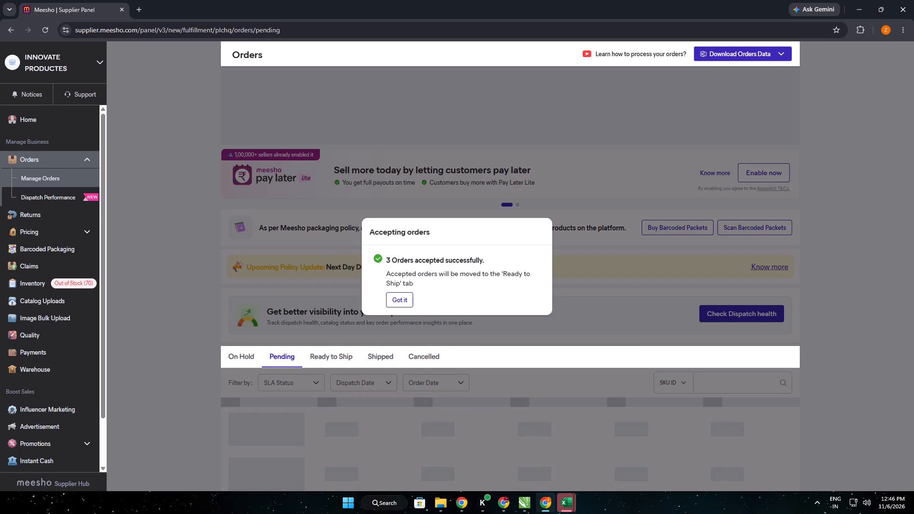
click(394, 299)
Refresh the pending orders list and check which SKUs remain to process.
scroll(336, 335, down, 1)
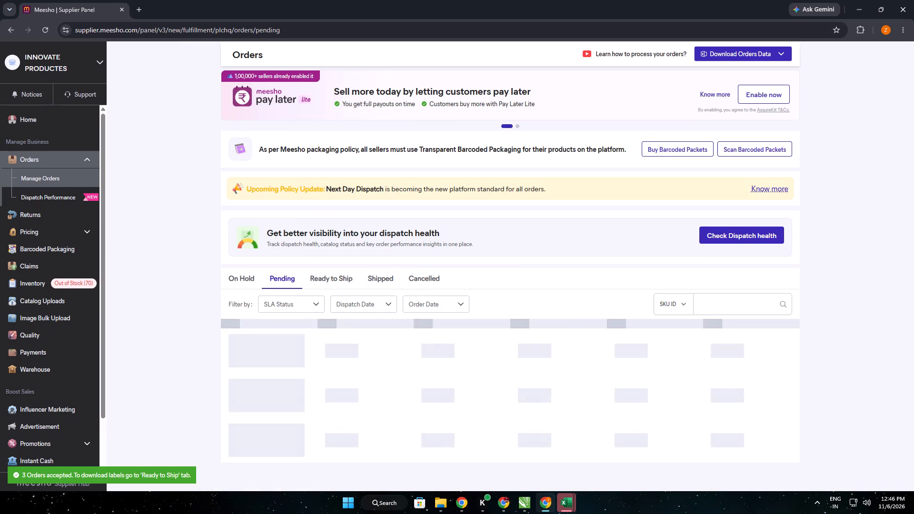
scroll(333, 334, down, 1)
scroll(392, 322, down, 1)
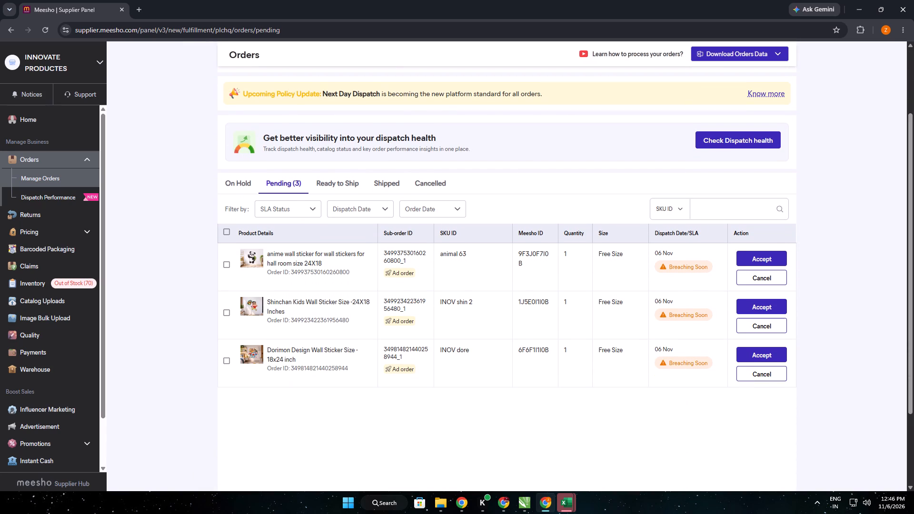
key(ctrl+r)
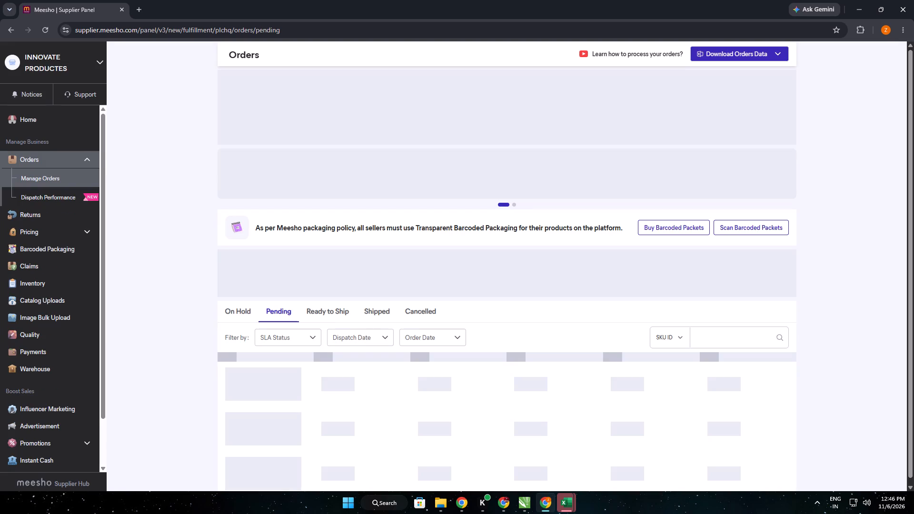
scroll(475, 380, down, 1)
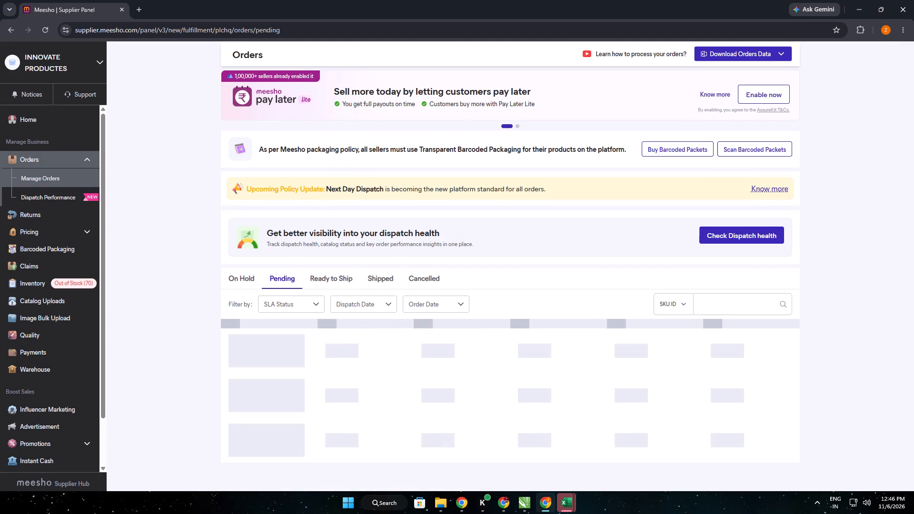
scroll(389, 350, down, 1)
scroll(329, 354, down, 1)
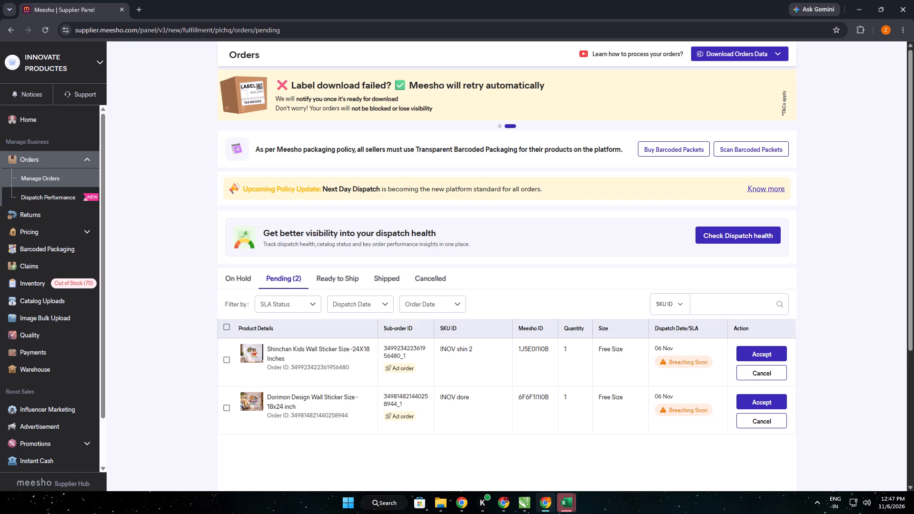
Switch to CorelDRAW and look through the 6 NOV, 5 NOV, 4 NOV (5) and Backup_of_4 nov (2) layouts for the remaining ordered designs.
click(530, 504)
scroll(404, 292, down, 1)
middle_drag(403, 290, 402, 345)
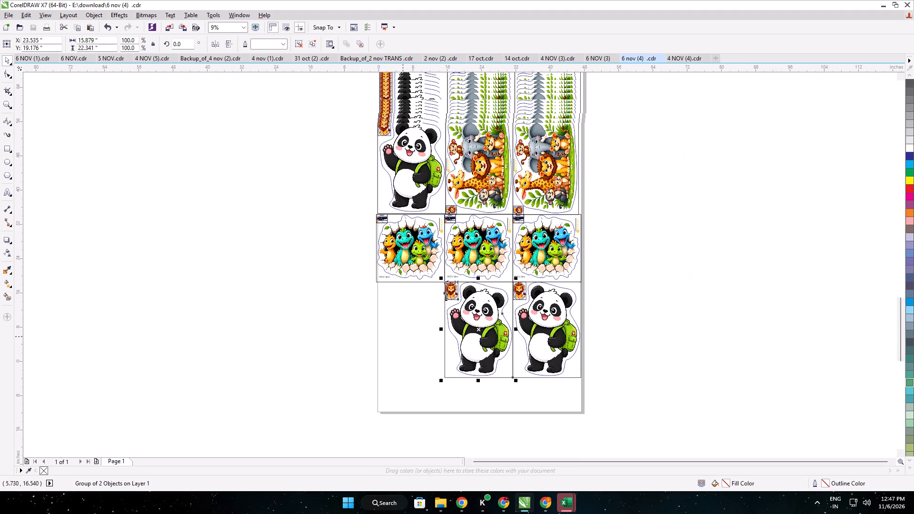
middle_drag(402, 345, 405, 378)
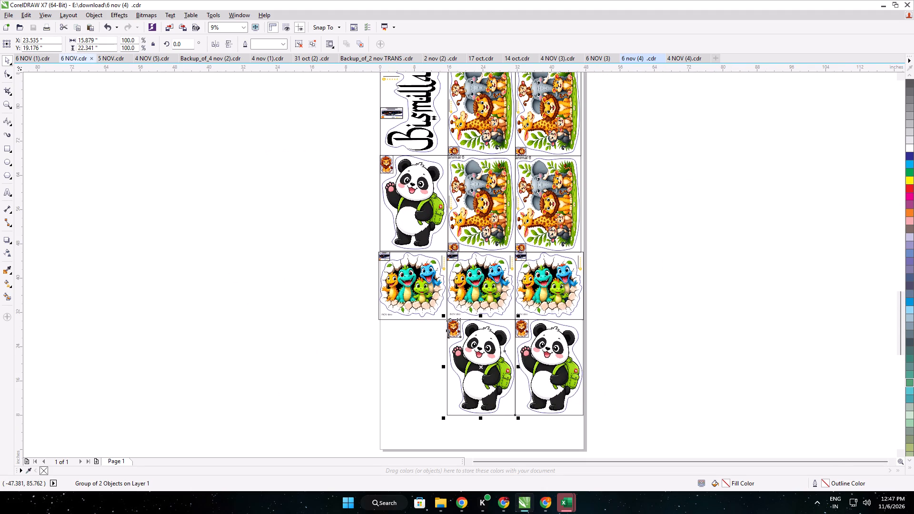
click(78, 59)
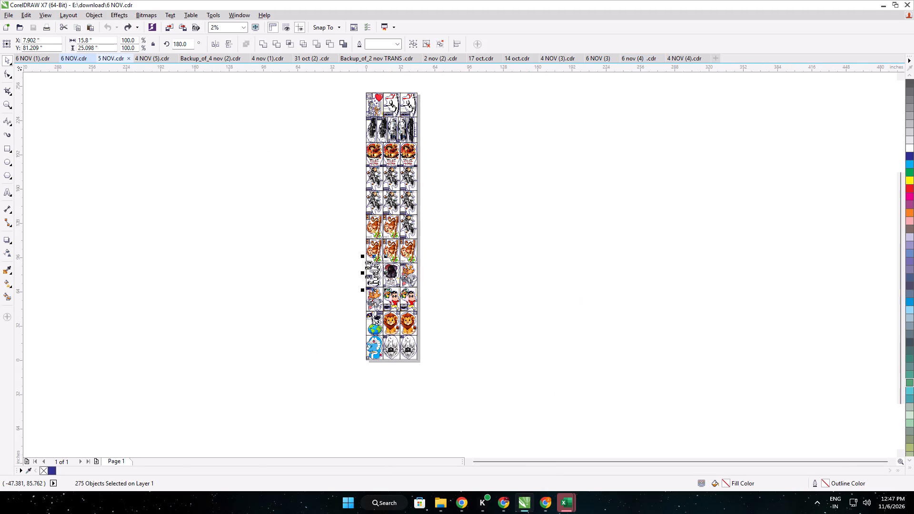
click(105, 58)
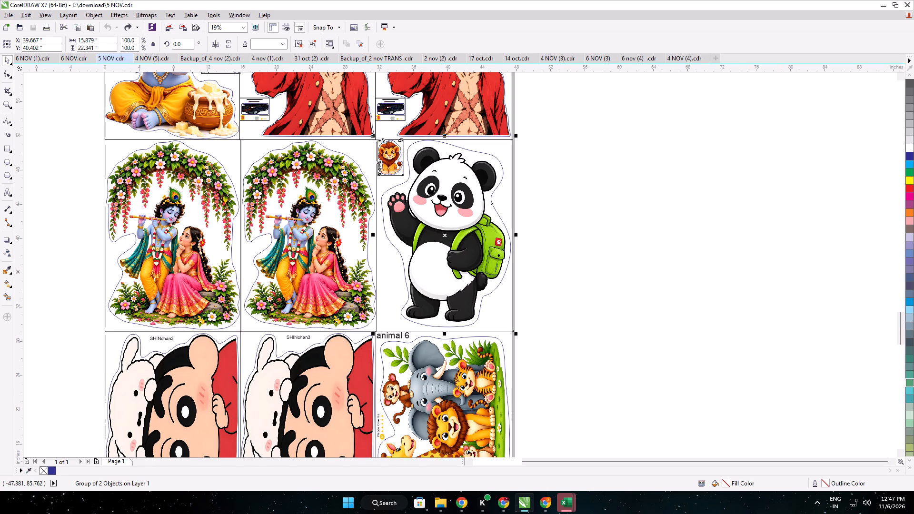
scroll(126, 60, down, 2)
click(158, 58)
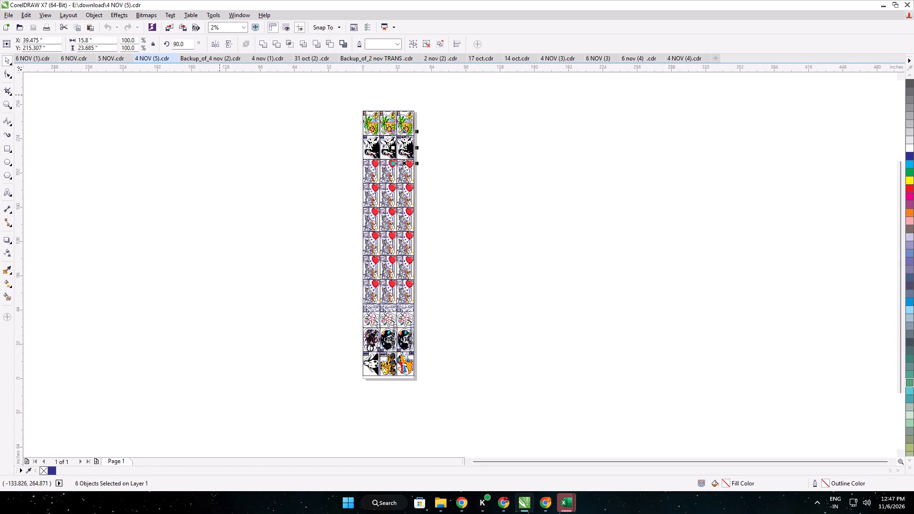
click(196, 56)
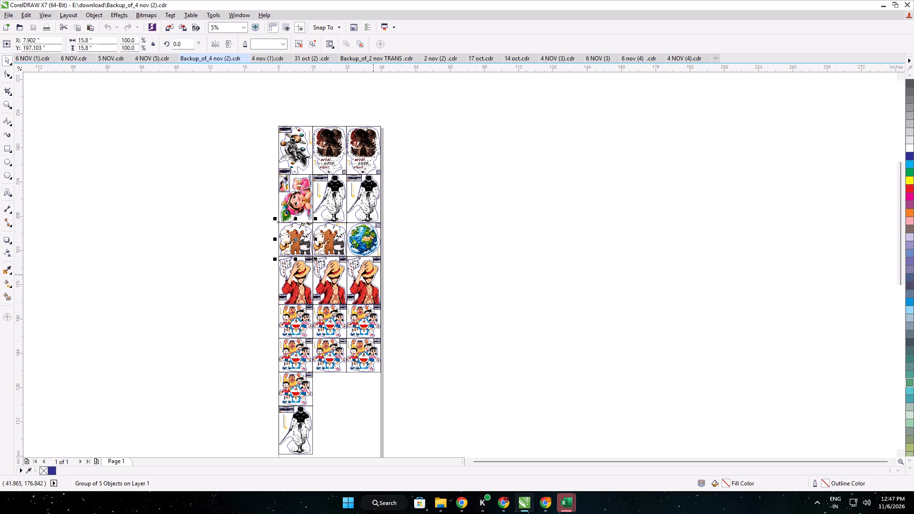
scroll(358, 331, up, 1)
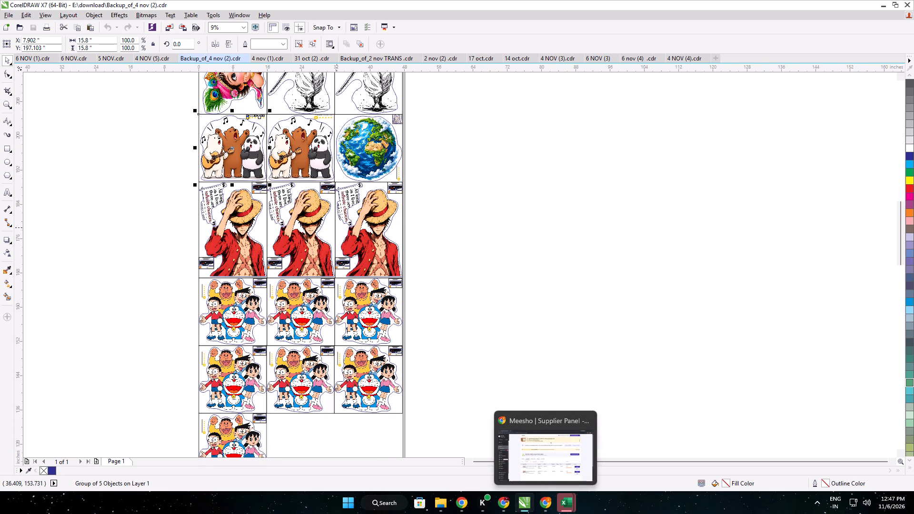
Return to the Meesho pending orders in Chrome and view the enlarged product image of the INOV dore order.
click(543, 512)
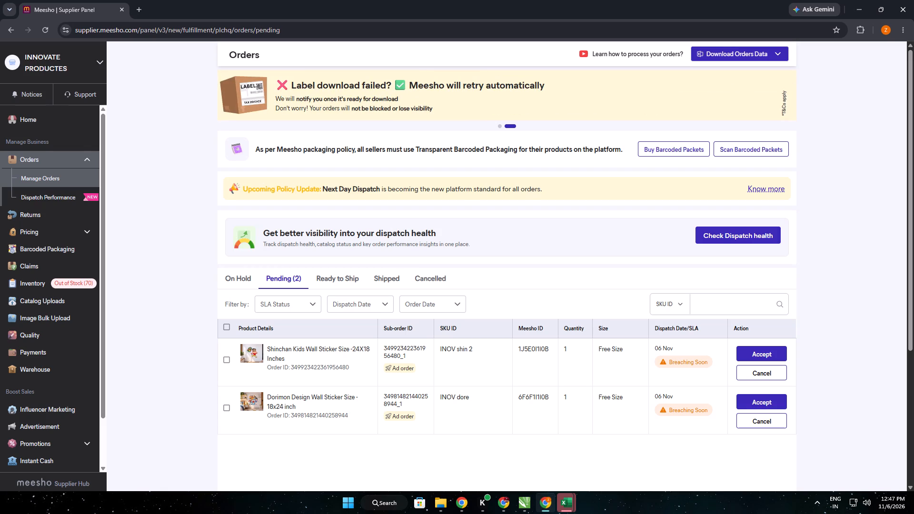
drag(249, 403, 255, 410)
click(260, 406)
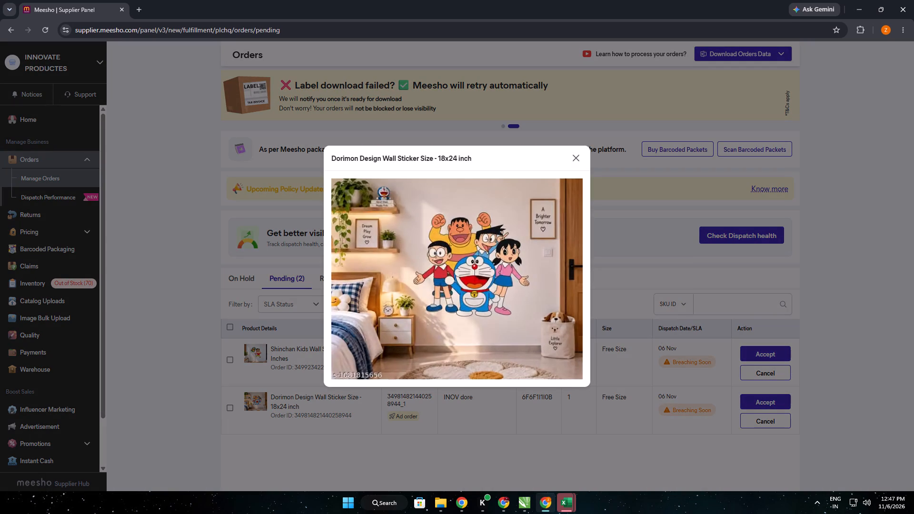
Copy the third-column Doraemon group sticker below the red-shirt row in Backup_of_4 nov (2).cdr and paste it into 6 nov (4) .cdr.
click(522, 498)
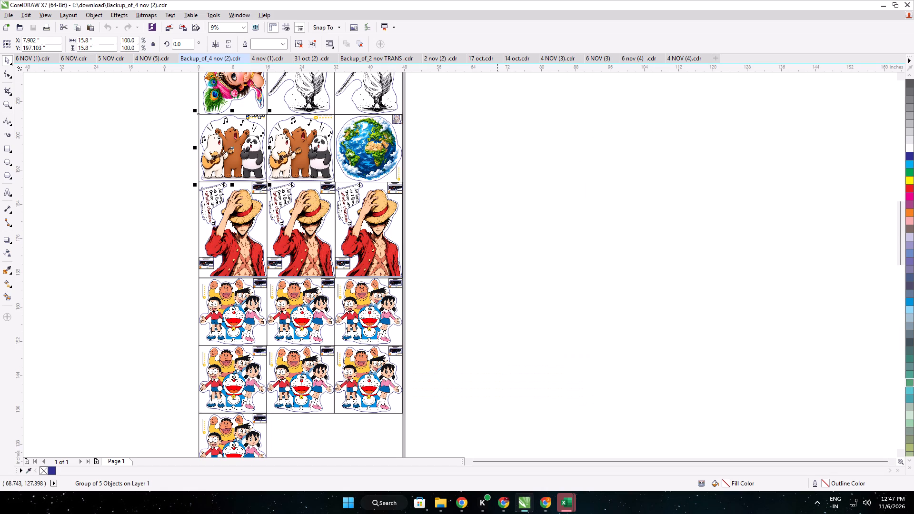
drag(407, 275, 312, 346)
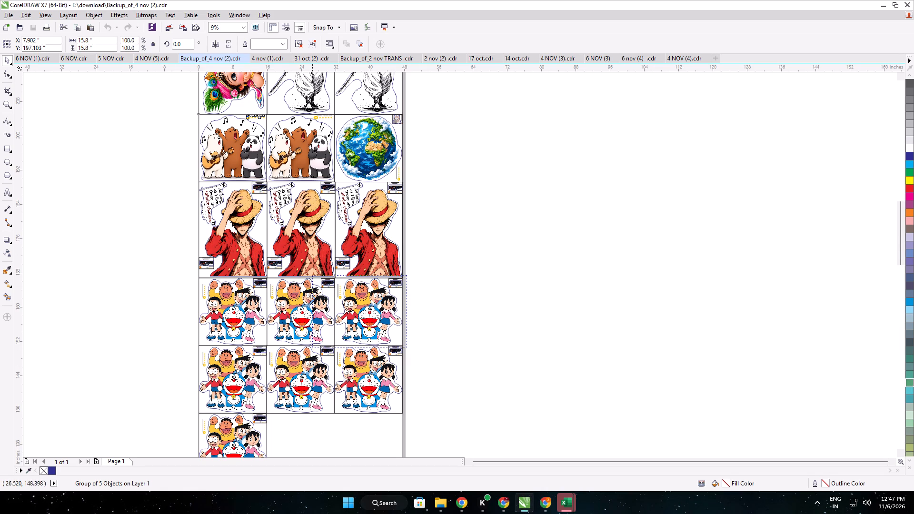
drag(312, 346, 324, 349)
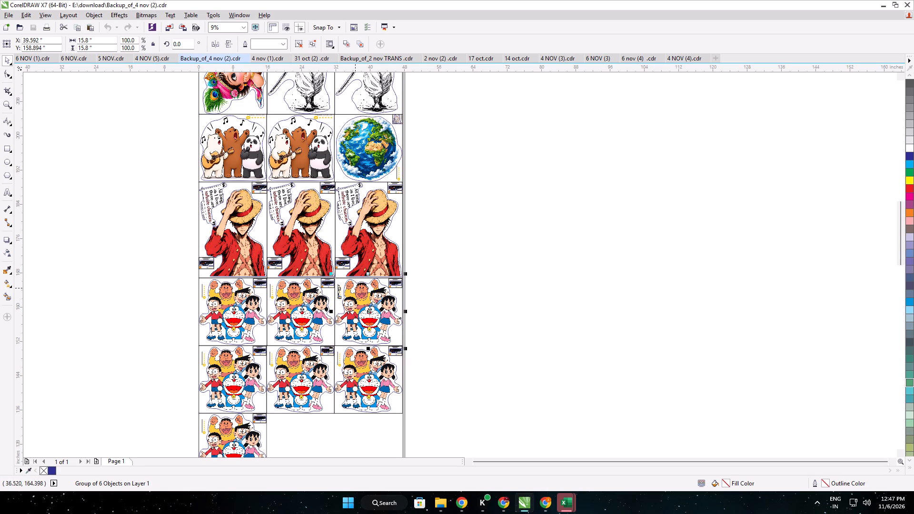
key(ctrl+c)
drag(677, 64, 673, 57)
drag(636, 60, 636, 66)
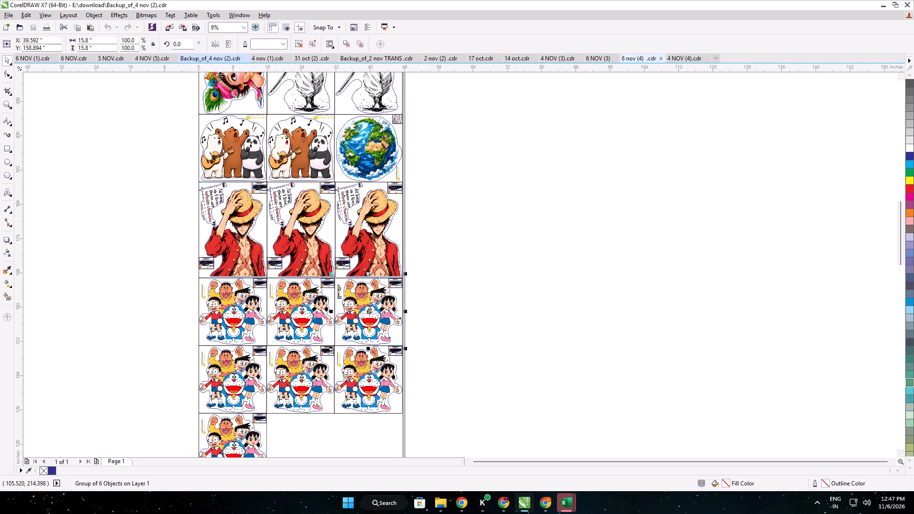
click(632, 59)
key(ctrl+v)
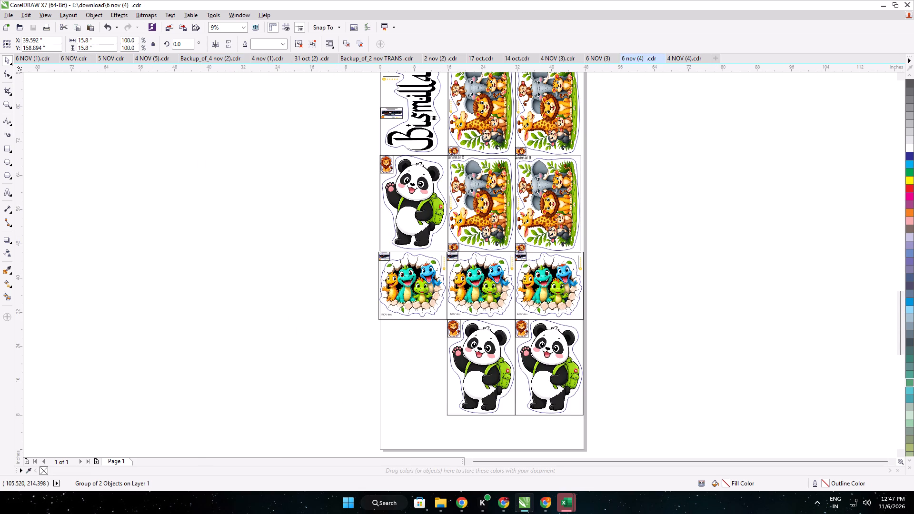
Move the pasted Doraemon sticker into the empty first-column space below the dino row, at about X 8.259, Y 22.894 inches.
scroll(112, 78, down, 1)
middle_drag(332, 221, 424, 361)
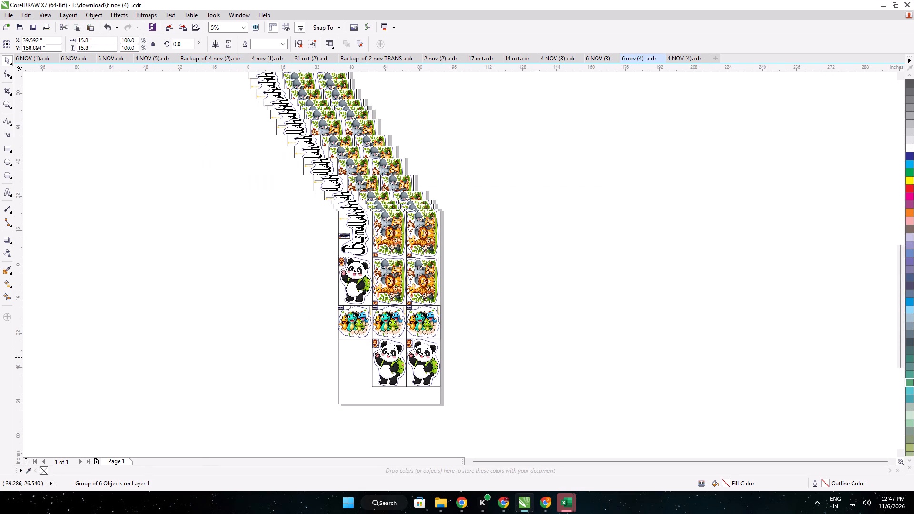
middle_drag(424, 361, 427, 365)
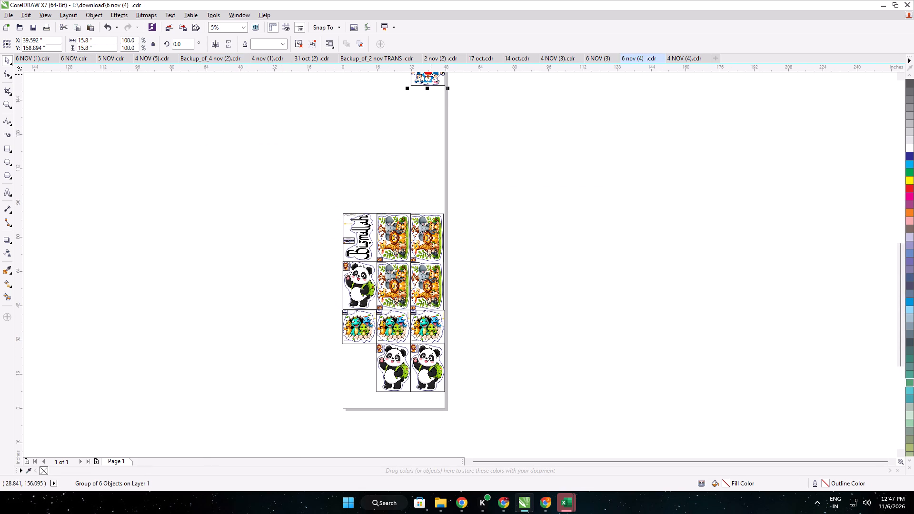
drag(431, 77, 358, 373)
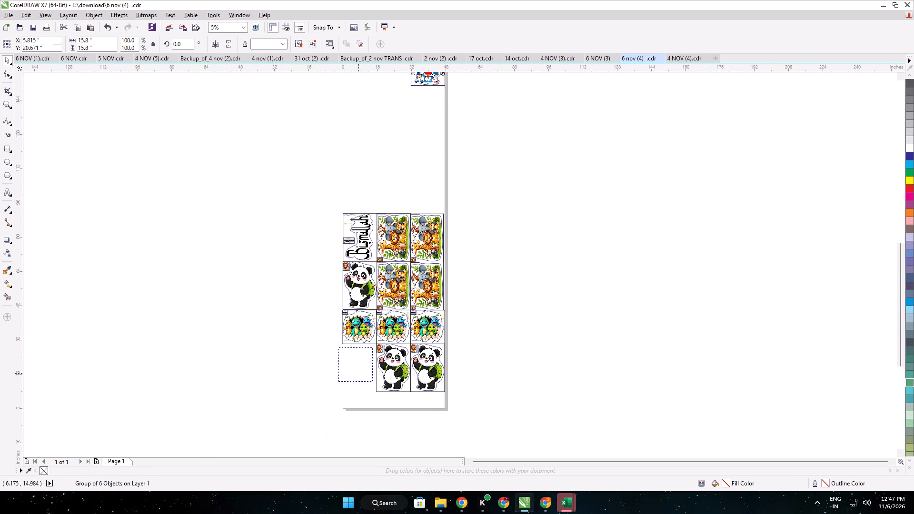
drag(358, 373, 364, 368)
Shift the Doraemon sticker closer to the first-column dino frame's alignment, to about X 7.765, Y 22.614 inches.
scroll(369, 339, up, 4)
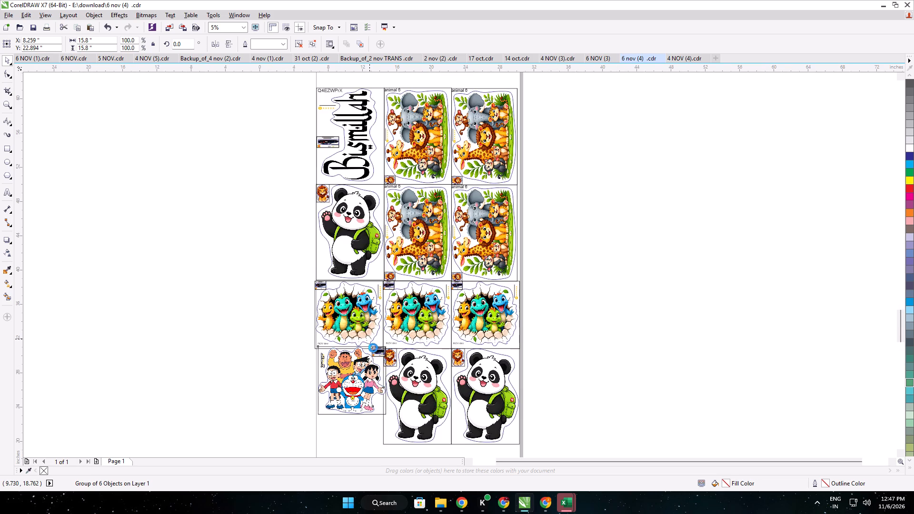
scroll(373, 349, up, 1)
drag(372, 401, 360, 411)
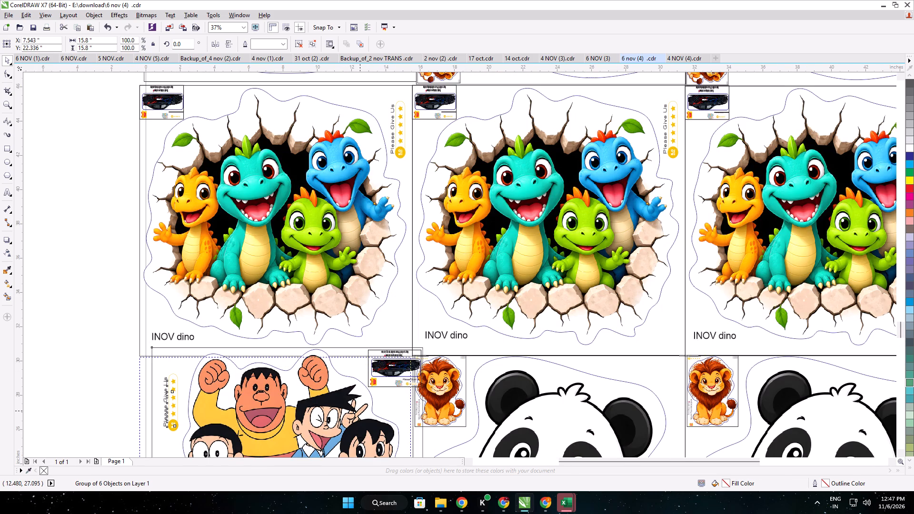
drag(360, 411, 364, 406)
Nudge the Doraemon sticker down beneath the first-column dino frame to Y 22.414 inches.
key(Down)
key(Down)
key(Down)
key(Down)
key(Down)
key(Down)
key(Down)
key(Down)
key(Down)
key(Down)
key(Down)
key(Down)
key(Down)
key(Down)
key(Down)
key(Down)
key(Down)
key(Down)
key(Down)
key(Down)
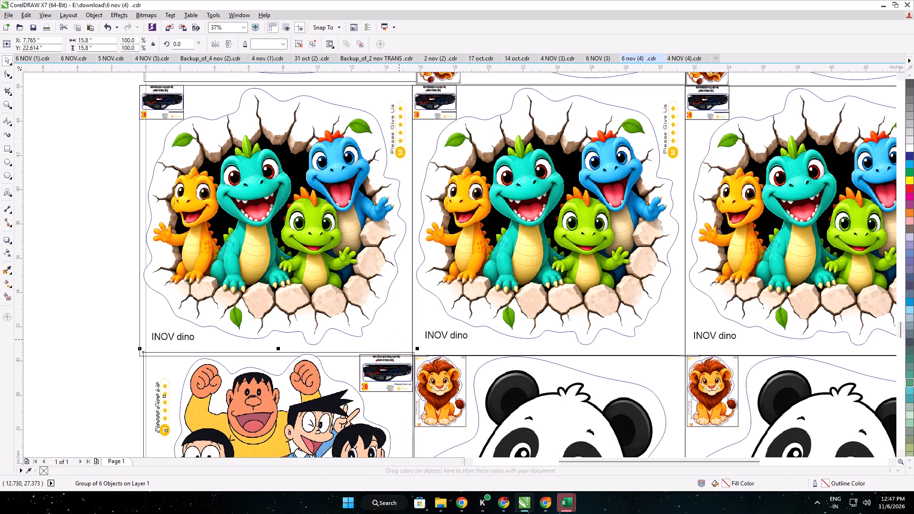
Fine-tune the Doraemon sticker's horizontal alignment with the dino frame above, ending at X 7.695 inches.
scroll(407, 345, up, 2)
key(Left)
key(Left)
key(Left)
key(Left)
key(Left)
key(Left)
key(Left)
key(Left)
key(Left)
key(Left)
key(Left)
key(Left)
key(Left)
key(Left)
key(Left)
key(Left)
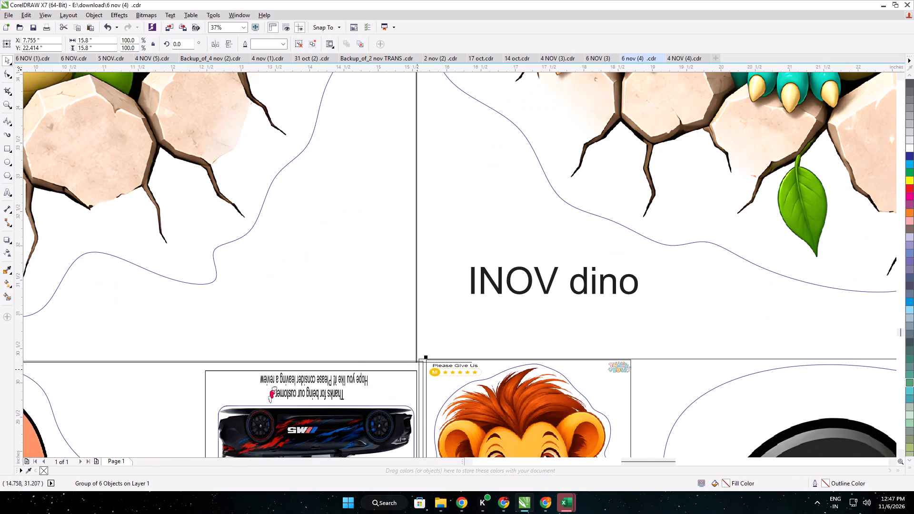
key(Left)
key(Right)
key(Right)
key(Right)
key(Right)
key(Right)
key(Right)
key(Right)
key(Right)
key(Right)
key(Right)
key(Right)
key(Right)
key(Right)
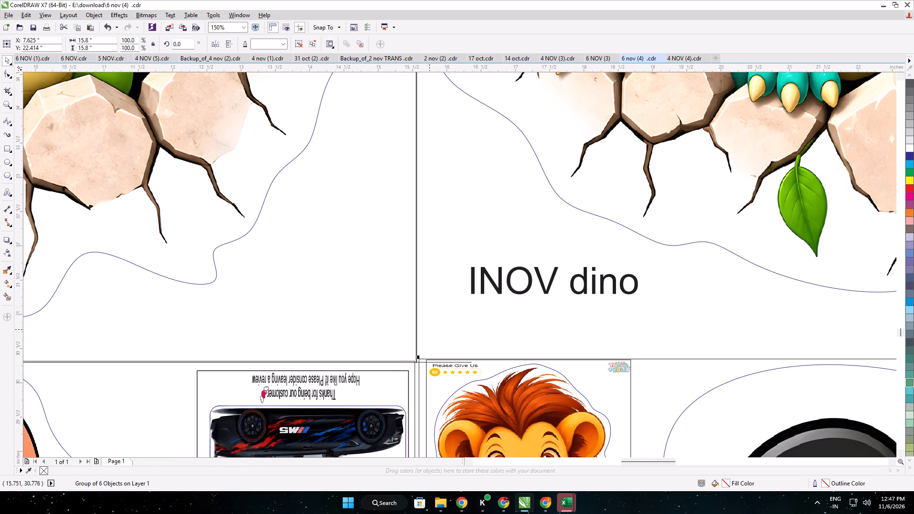
key(Left)
key(Left)
key(Left)
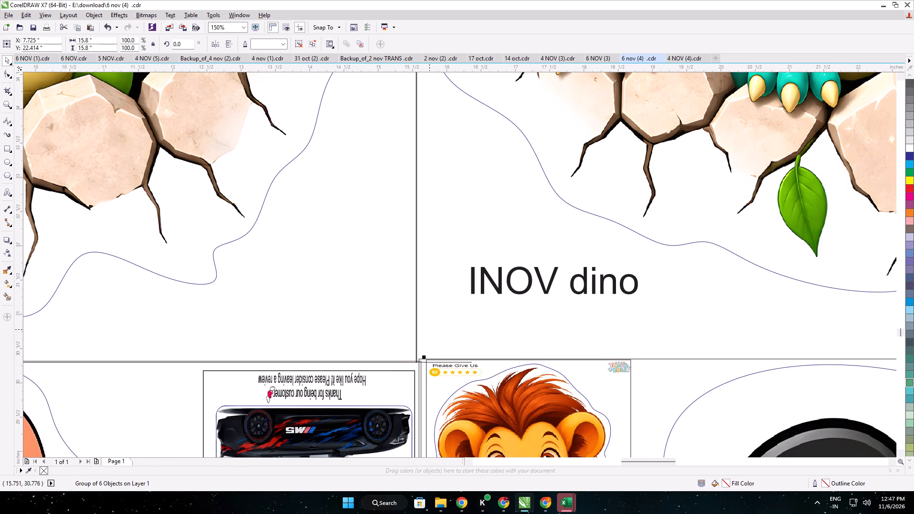
key(Left)
key(Left)
Save the layout to Downloads as 6 nov (4) .cdr in Version 17.0, replacing the existing file.
scroll(429, 332, down, 4)
scroll(401, 389, down, 2)
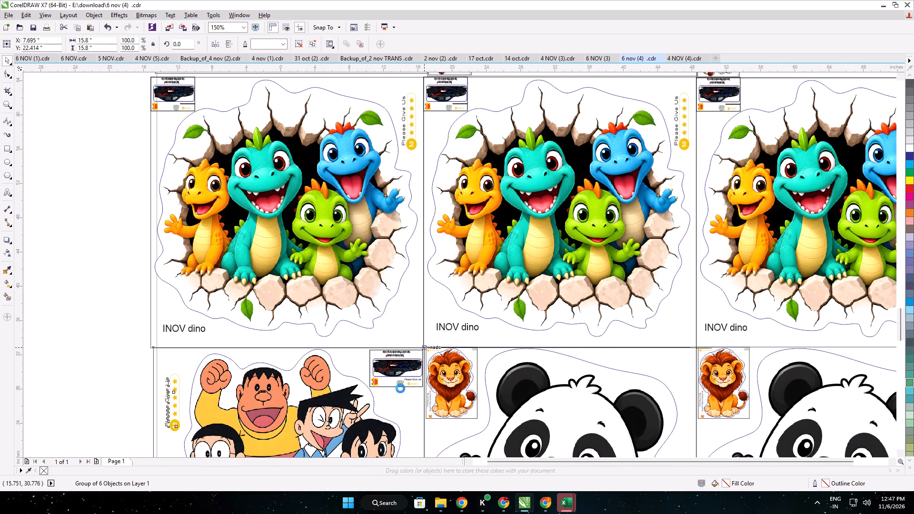
middle_drag(385, 403, 378, 504)
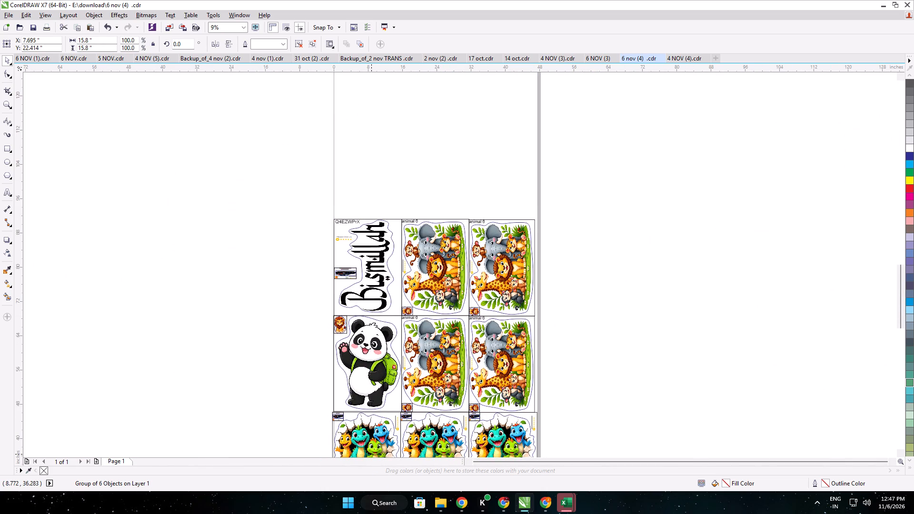
key(ctrl+shift+s)
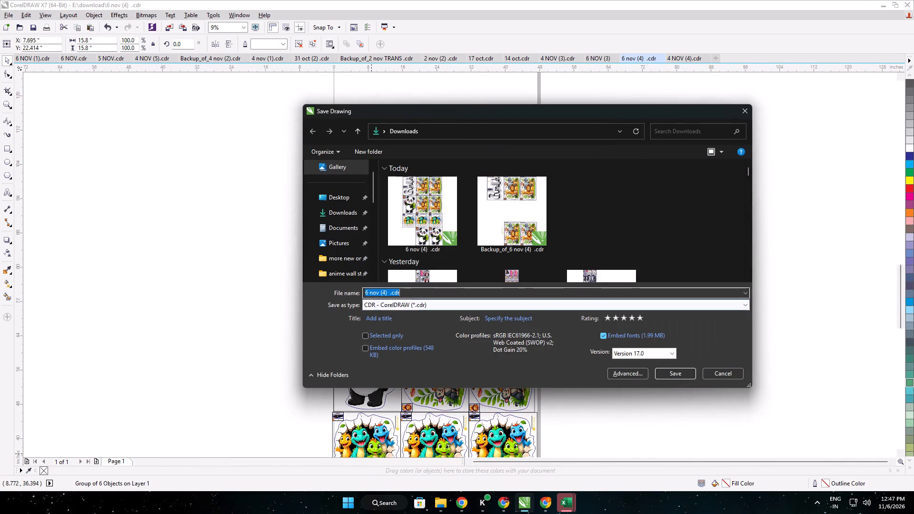
click(668, 375)
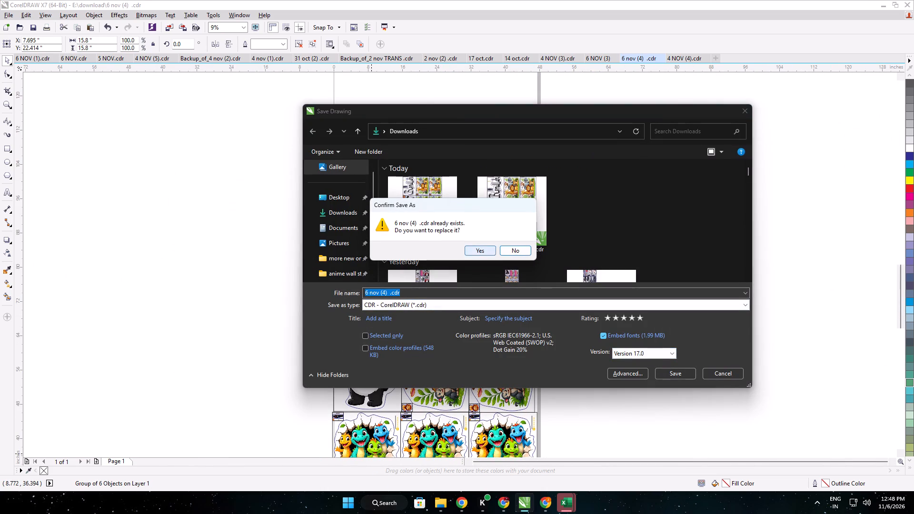
click(479, 250)
Switch to Chrome, open the TREND BRIDGE supplier home page and dismiss the Flash Sale pop-up.
click(458, 510)
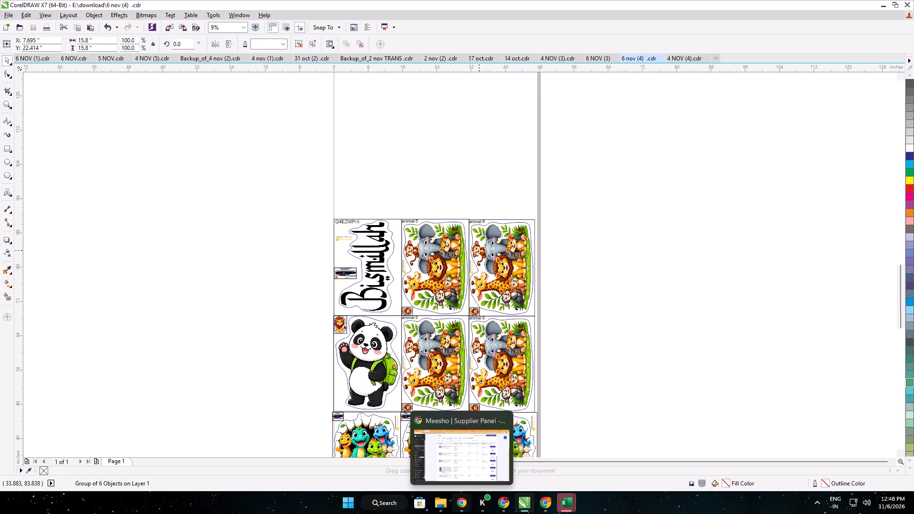
scroll(203, 205, down, 2)
click(33, 108)
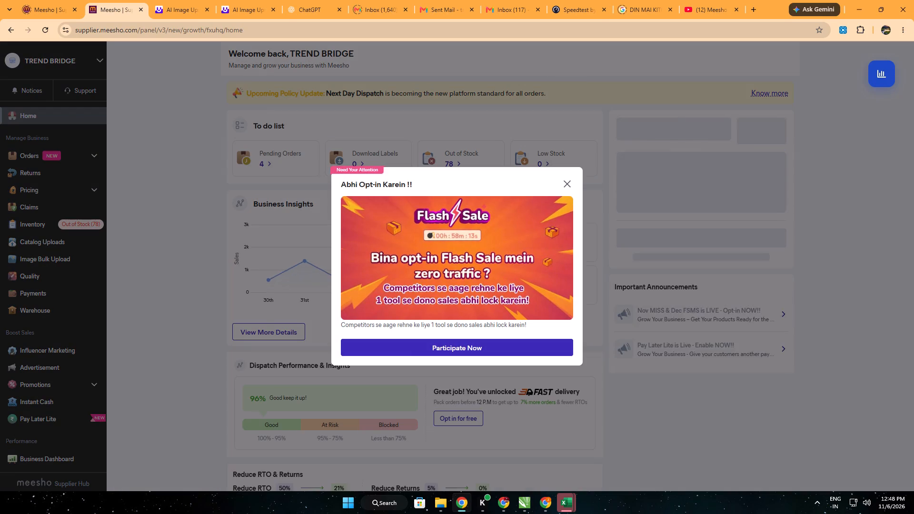
click(570, 186)
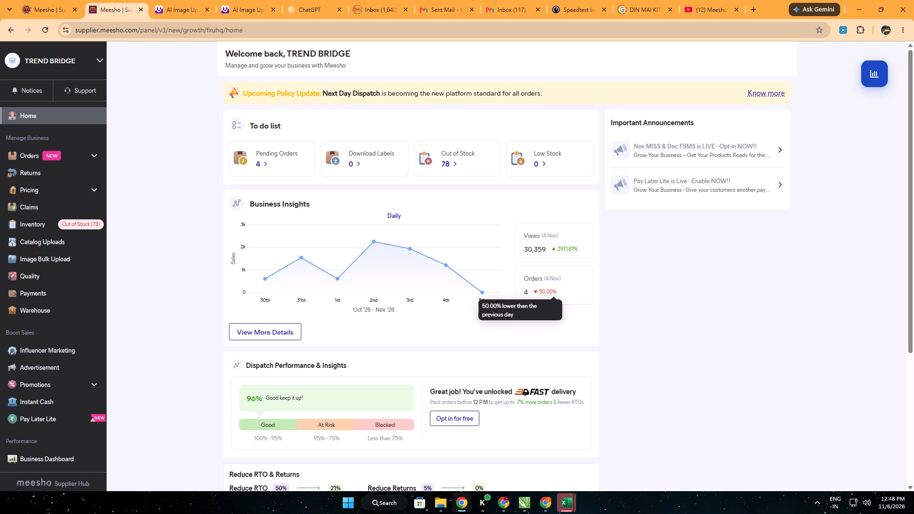
Switch to the INNOVATE PRODUCTES Meesho window, close the enlarged product image and open its home page.
click(541, 508)
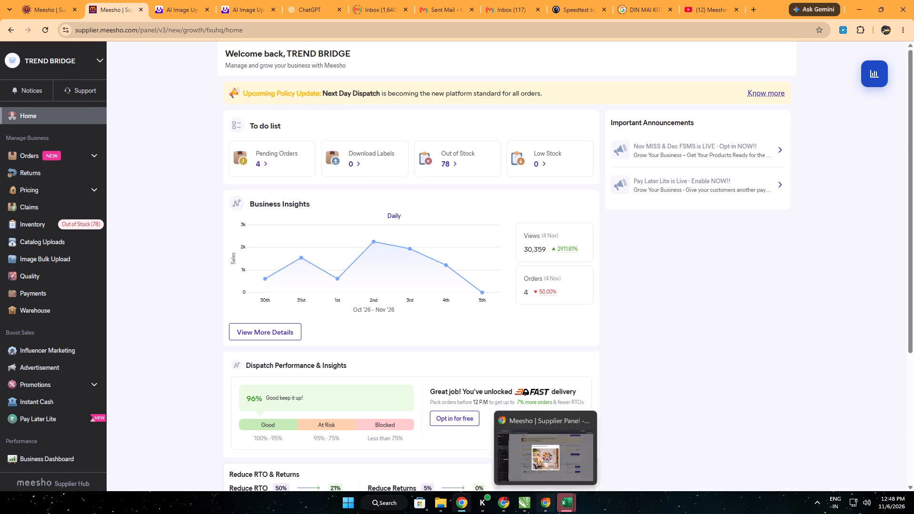
click(299, 181)
click(62, 122)
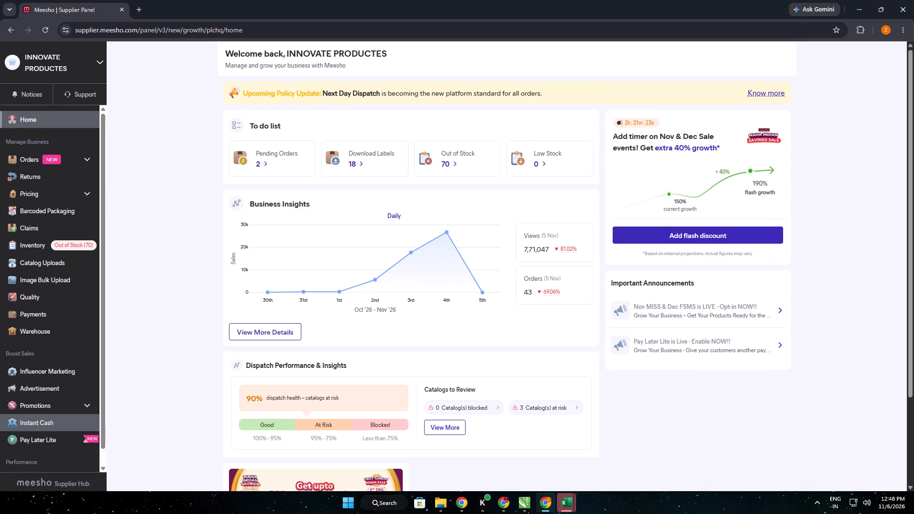
Open the Advertisement page, look through the campaigns and set the overview period to Today.
click(35, 394)
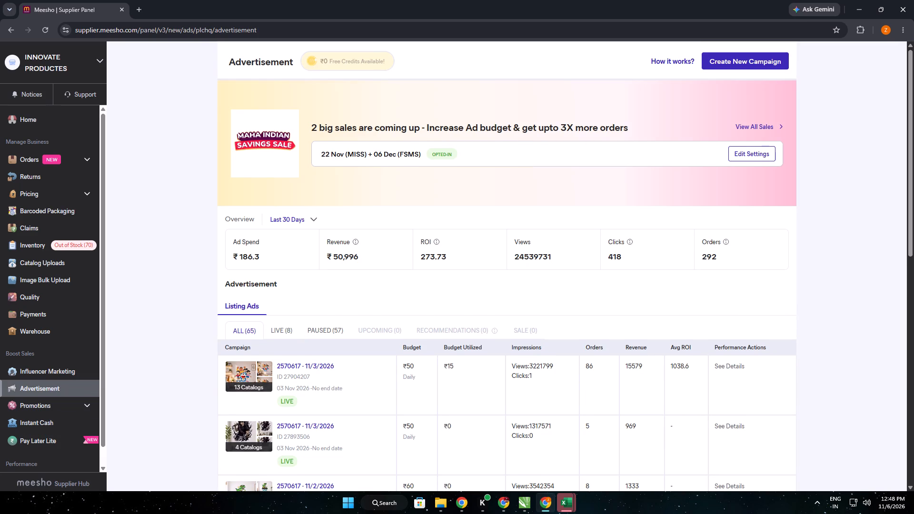
scroll(533, 332, down, 6)
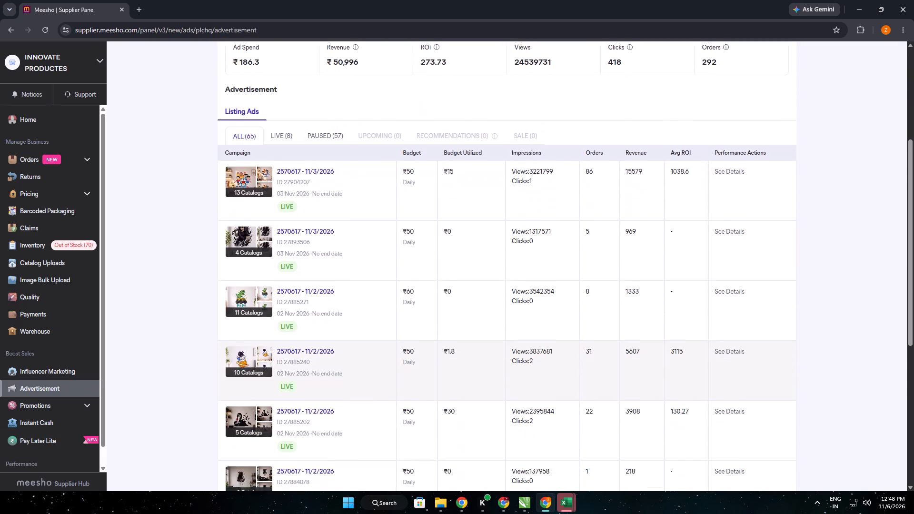
scroll(517, 357, up, 9)
click(296, 216)
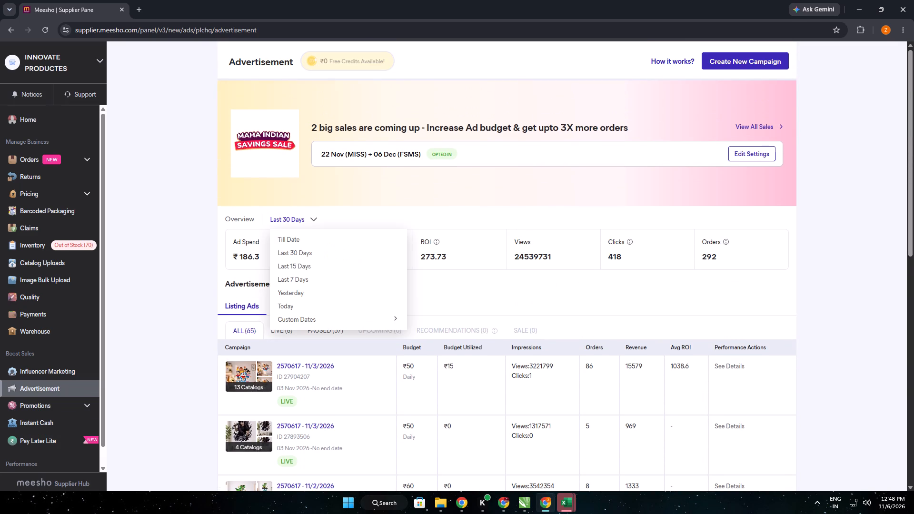
click(283, 309)
scroll(562, 333, up, 2)
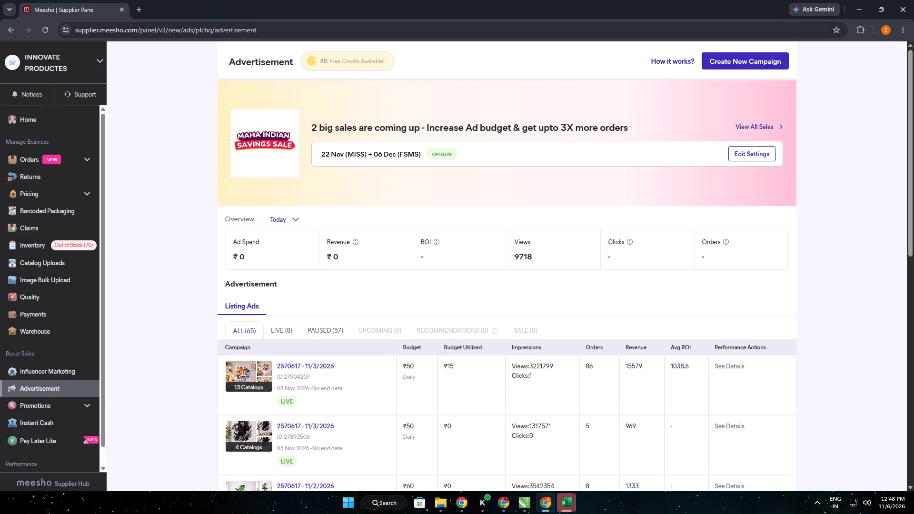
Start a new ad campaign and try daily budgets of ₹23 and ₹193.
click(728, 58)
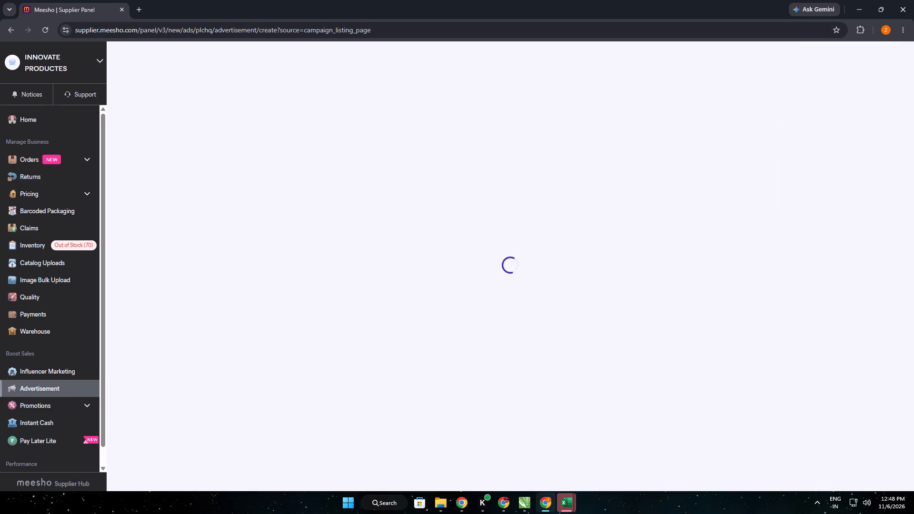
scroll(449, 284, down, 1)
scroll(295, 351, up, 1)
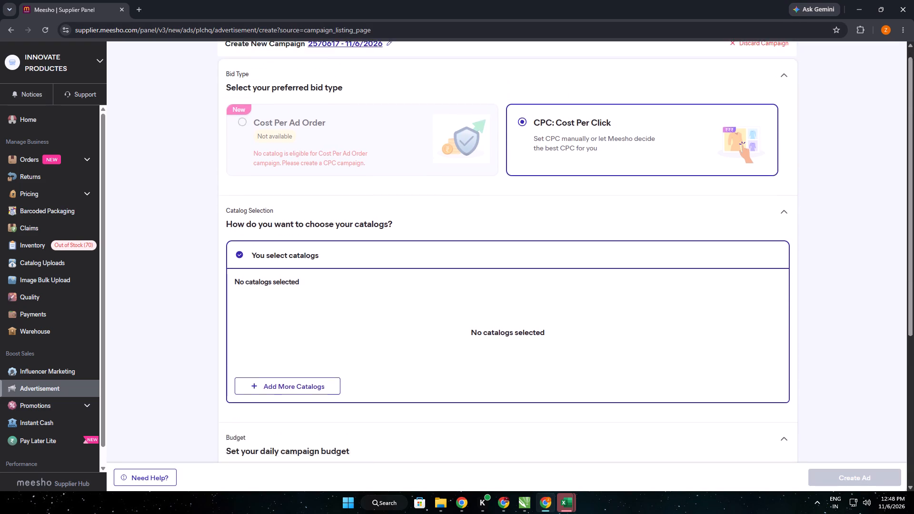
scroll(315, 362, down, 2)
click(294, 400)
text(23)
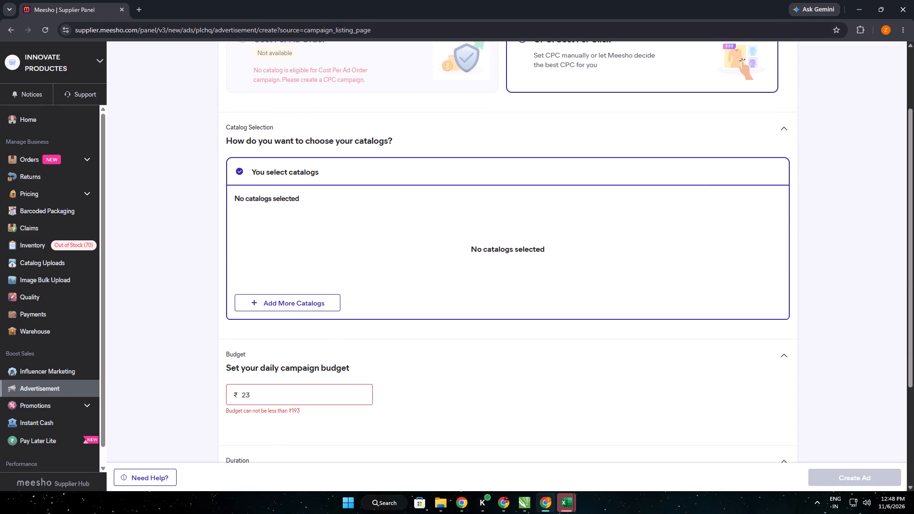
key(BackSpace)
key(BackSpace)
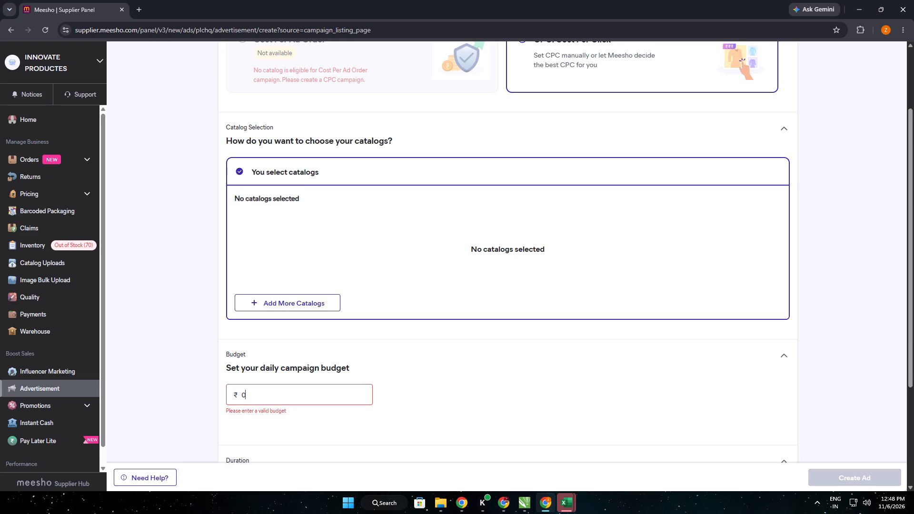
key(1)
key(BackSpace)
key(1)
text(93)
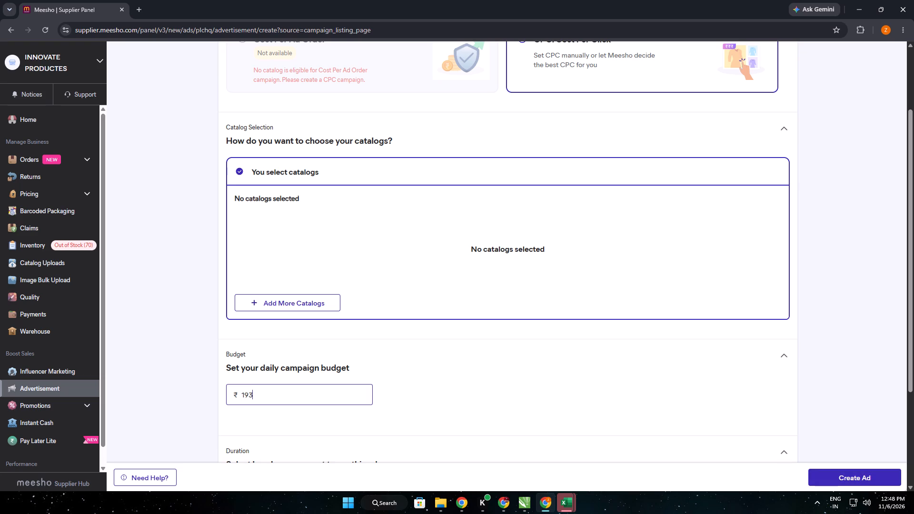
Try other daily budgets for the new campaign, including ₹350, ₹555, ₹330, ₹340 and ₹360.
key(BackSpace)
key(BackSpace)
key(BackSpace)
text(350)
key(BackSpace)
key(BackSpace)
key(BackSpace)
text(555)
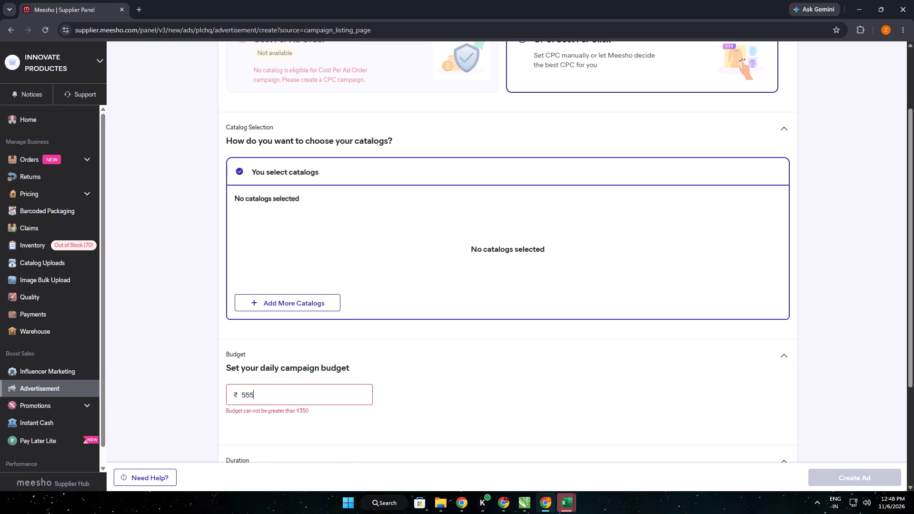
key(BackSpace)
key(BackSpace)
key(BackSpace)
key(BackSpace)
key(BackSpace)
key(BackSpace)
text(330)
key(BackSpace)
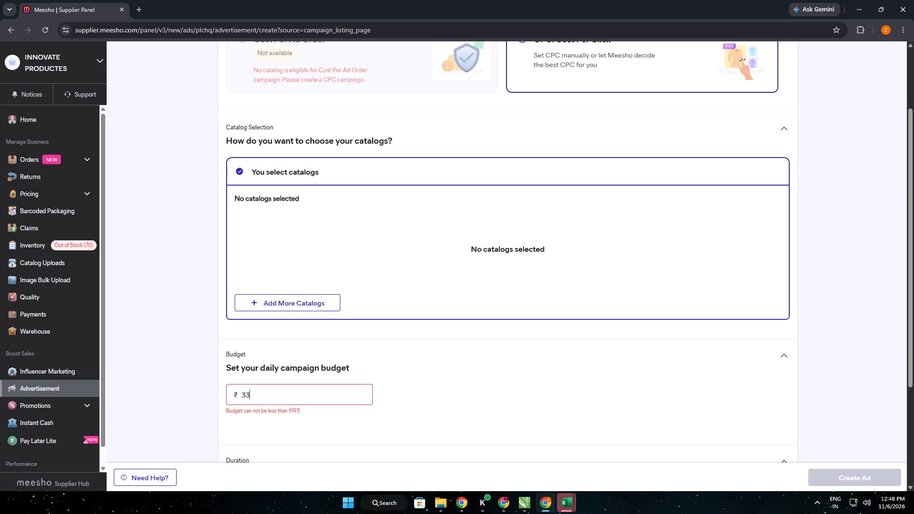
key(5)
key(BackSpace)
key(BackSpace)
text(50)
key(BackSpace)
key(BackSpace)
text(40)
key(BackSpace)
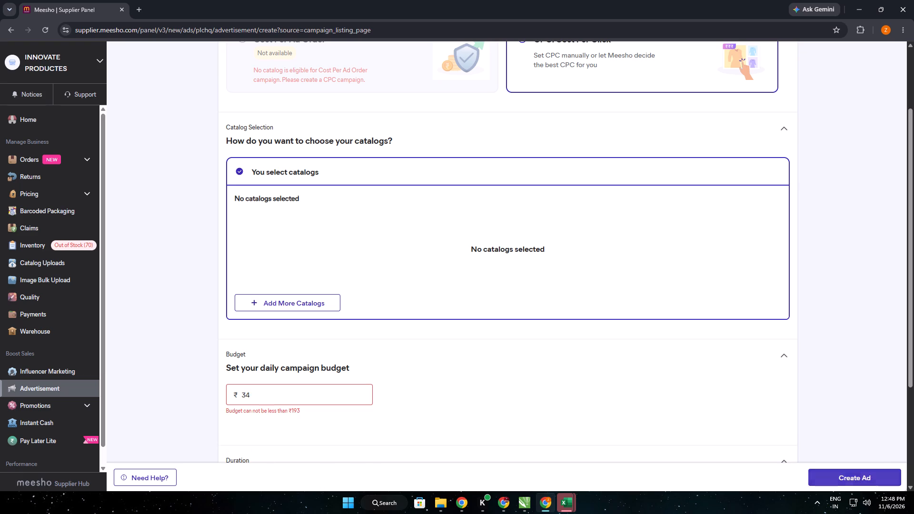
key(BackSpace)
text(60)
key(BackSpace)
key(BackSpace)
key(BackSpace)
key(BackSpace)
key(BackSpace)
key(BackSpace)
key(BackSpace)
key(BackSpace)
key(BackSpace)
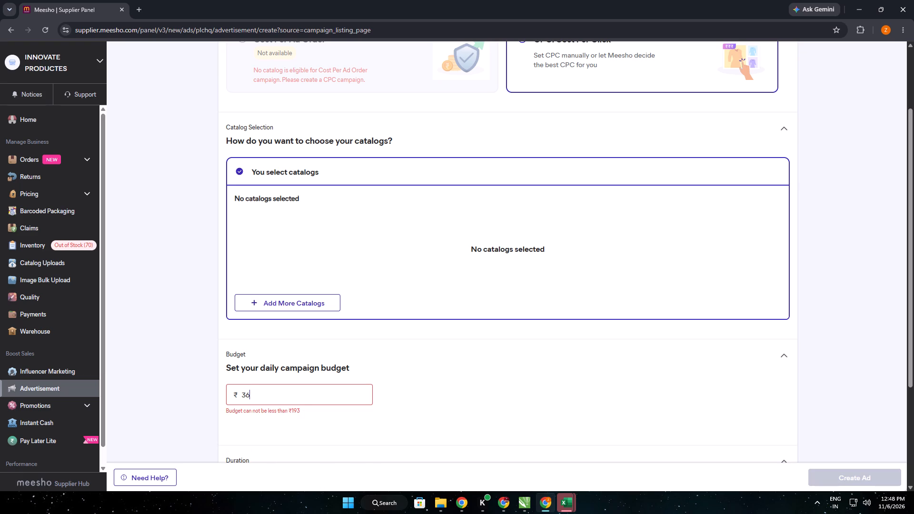
Leave the campaign draft for the Advertisement page and examine the list of live and paused campaigns.
click(43, 383)
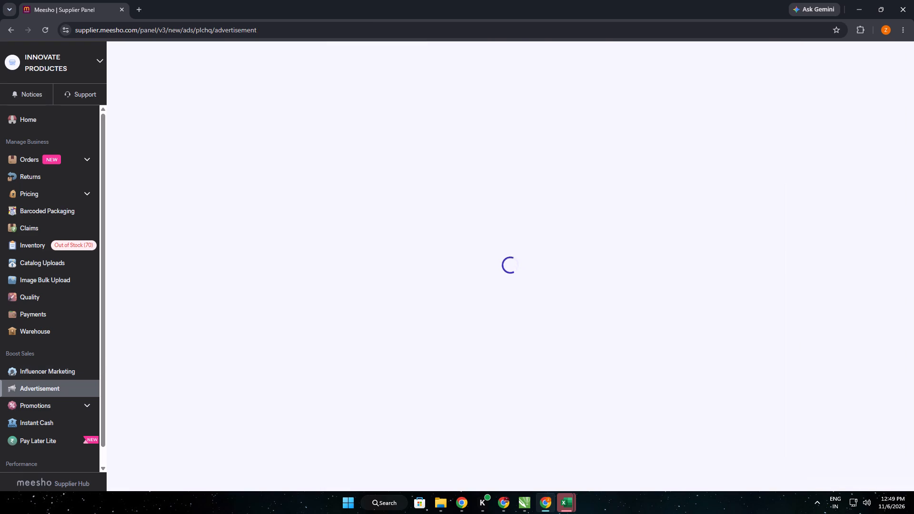
scroll(424, 359, down, 2)
scroll(309, 376, down, 12)
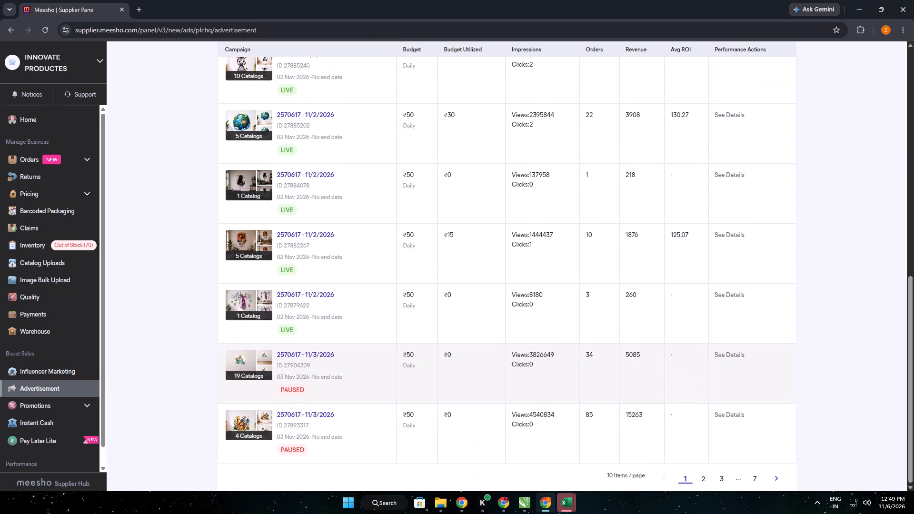
scroll(258, 387, down, 2)
scroll(256, 386, up, 11)
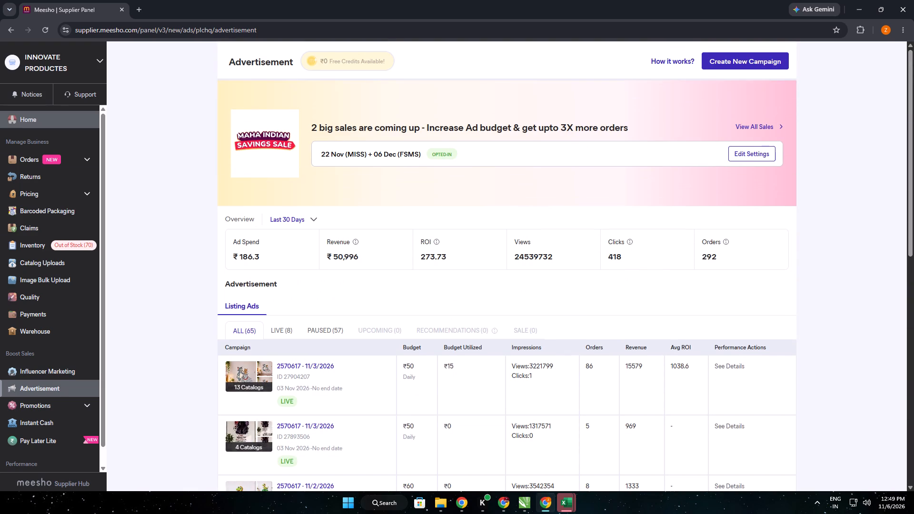
Open the pending orders from Home, accept both selected orders, INOV shin 2 and INOV dore, and reload the page.
click(16, 121)
scroll(309, 239, down, 3)
scroll(333, 269, up, 4)
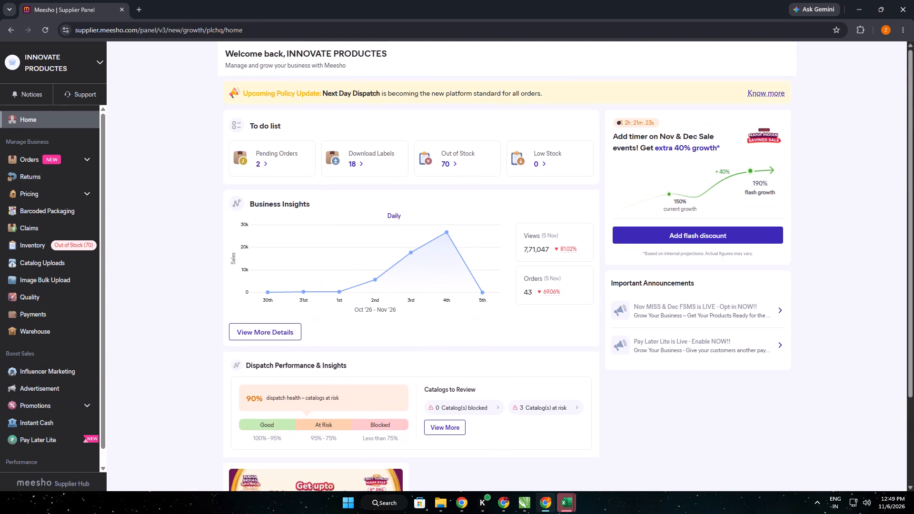
drag(253, 171, 255, 177)
click(258, 169)
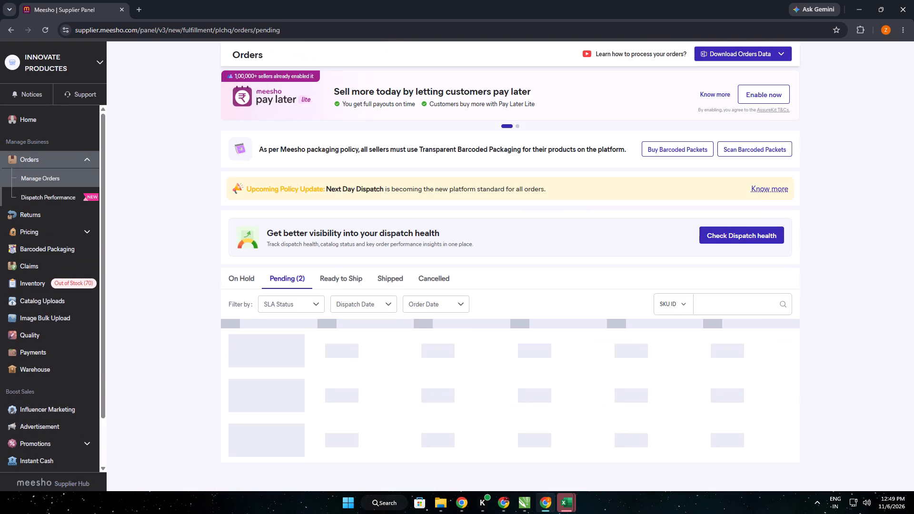
scroll(383, 312, down, 1)
scroll(255, 308, down, 3)
click(228, 183)
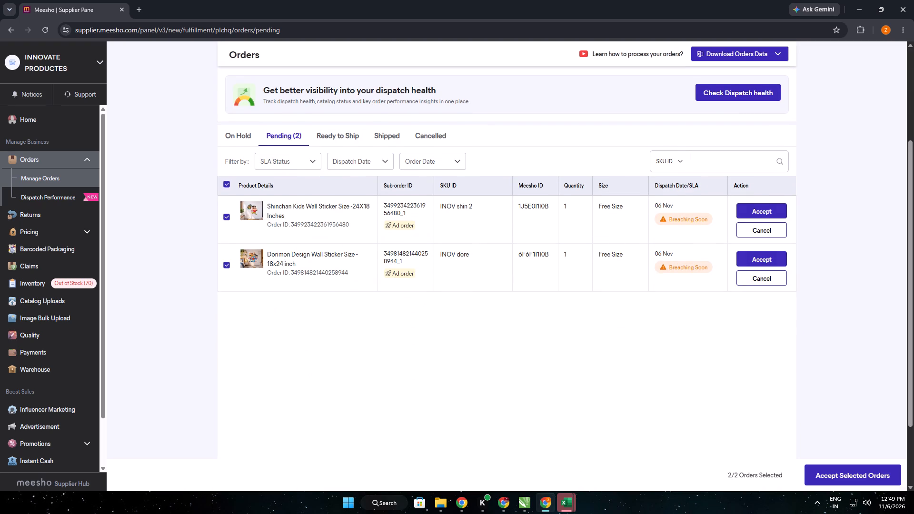
click(842, 468)
click(409, 287)
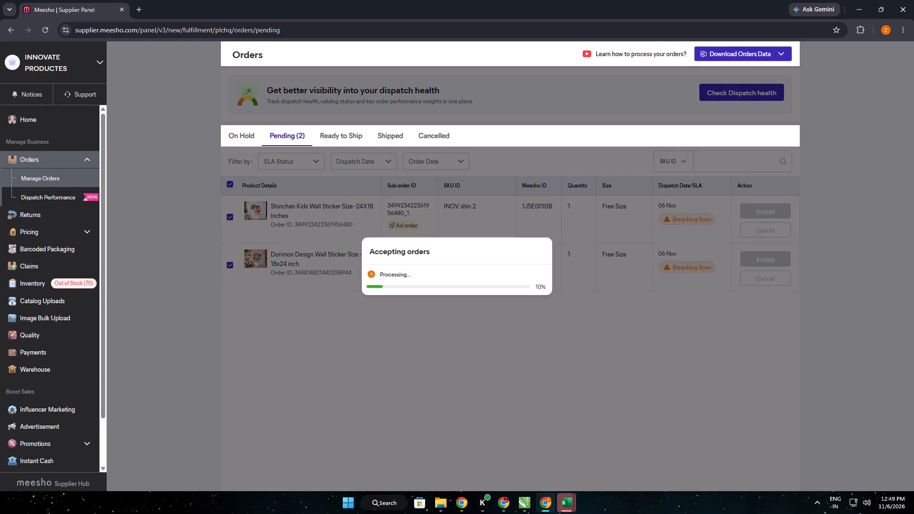
key(ctrl+r)
key(ctrl+r)
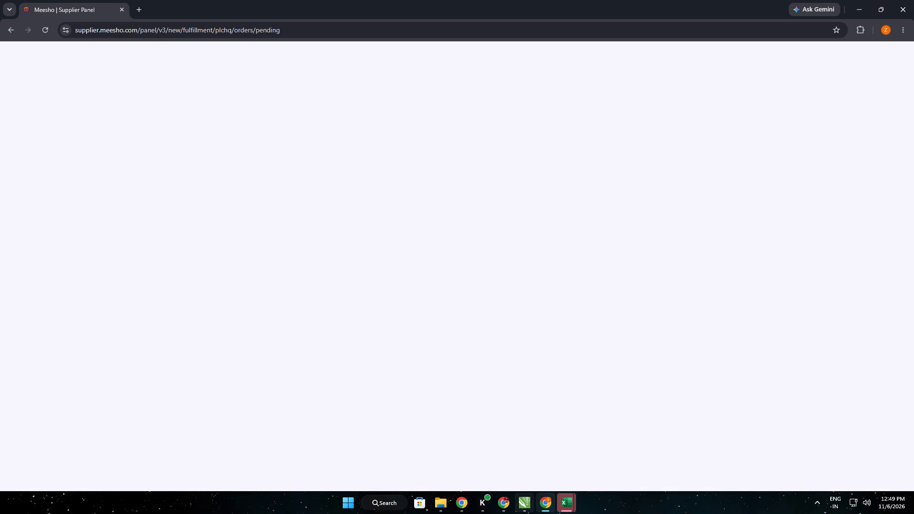
Switch to CorelDRAW and save the drawing again as 6 nov (4) .cdr, replacing the existing file.
click(528, 513)
key(ctrl+shift+s)
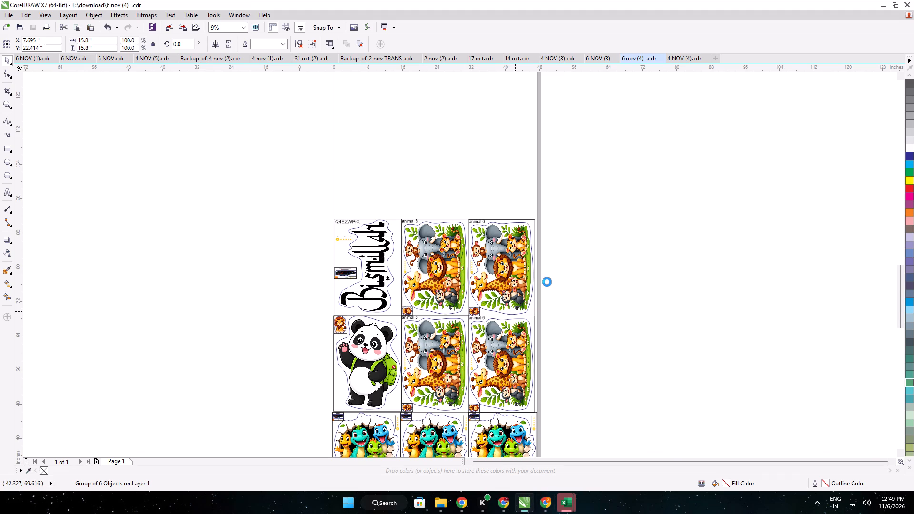
key(Return)
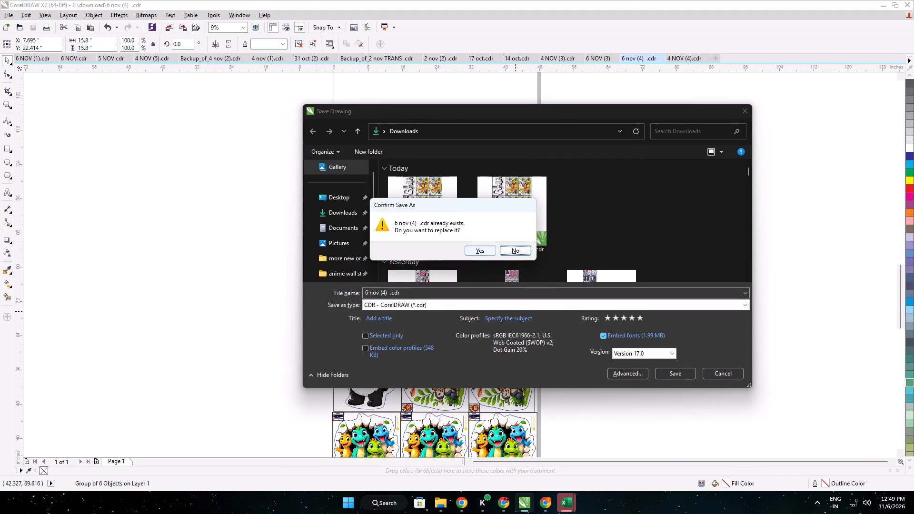
click(488, 250)
click(717, 287)
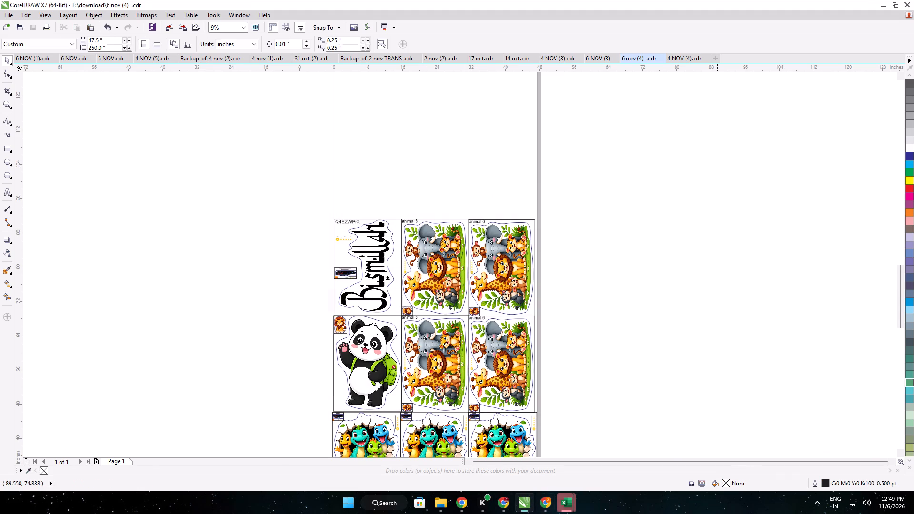
Return to the Meesho orders in Chrome, dismiss the acceptance notice and look through the Ready to Ship, Cancelled and Shipped orders.
click(550, 503)
click(404, 307)
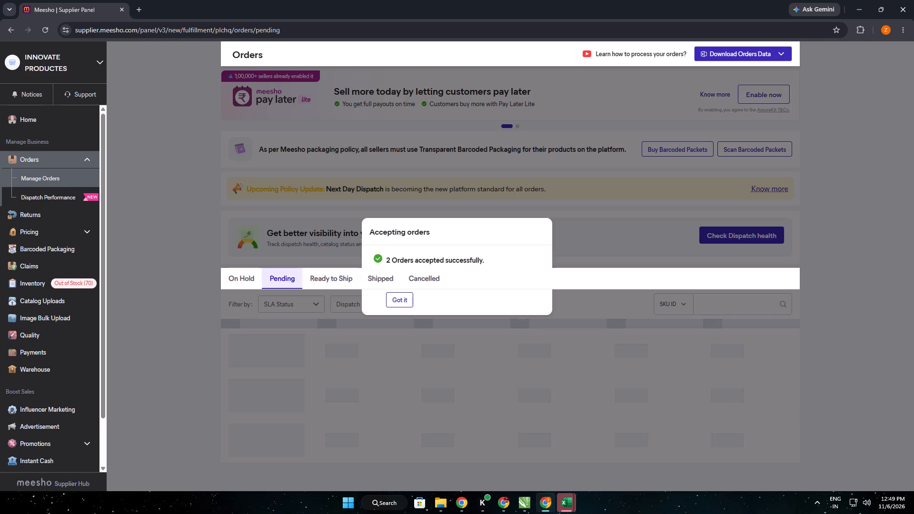
click(408, 300)
click(249, 281)
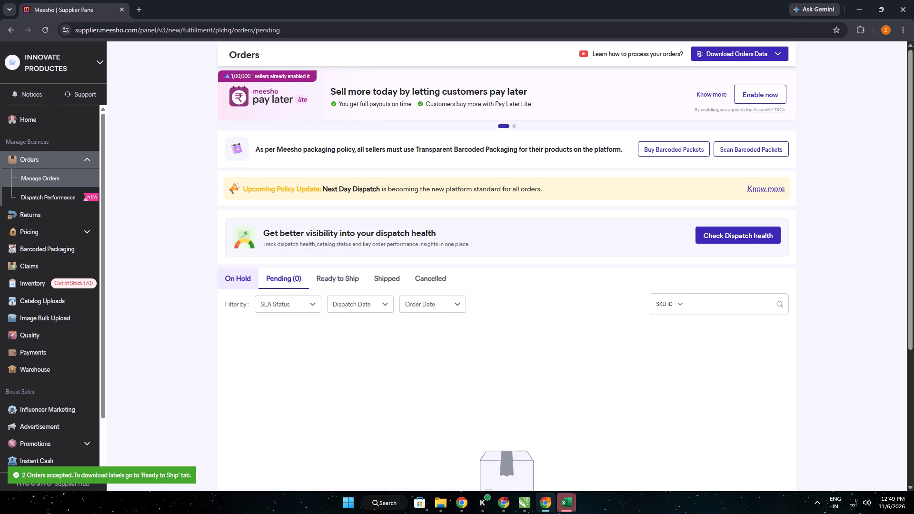
click(343, 268)
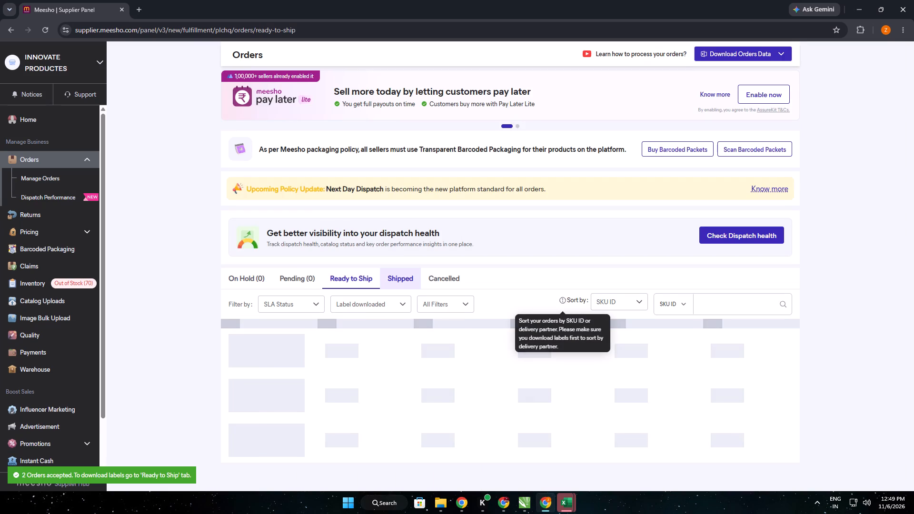
click(449, 281)
scroll(416, 321, down, 3)
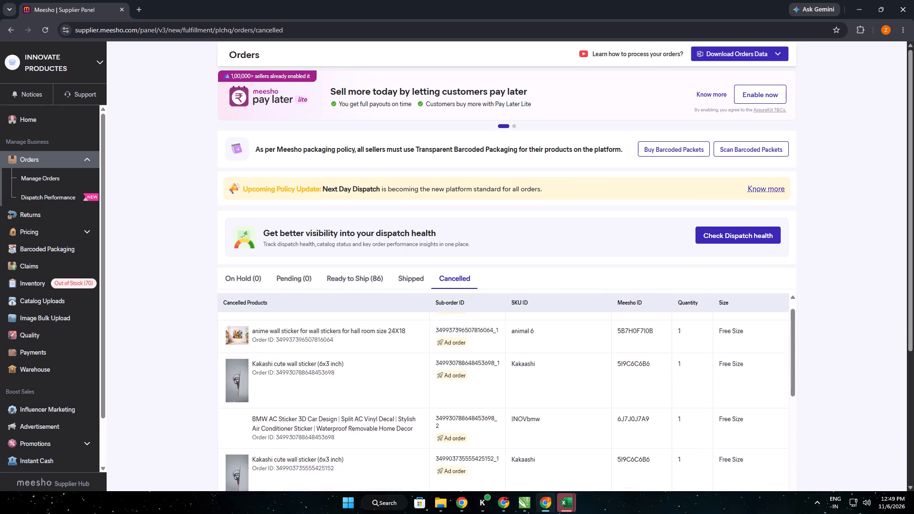
scroll(433, 348, down, 20)
scroll(433, 348, down, 5)
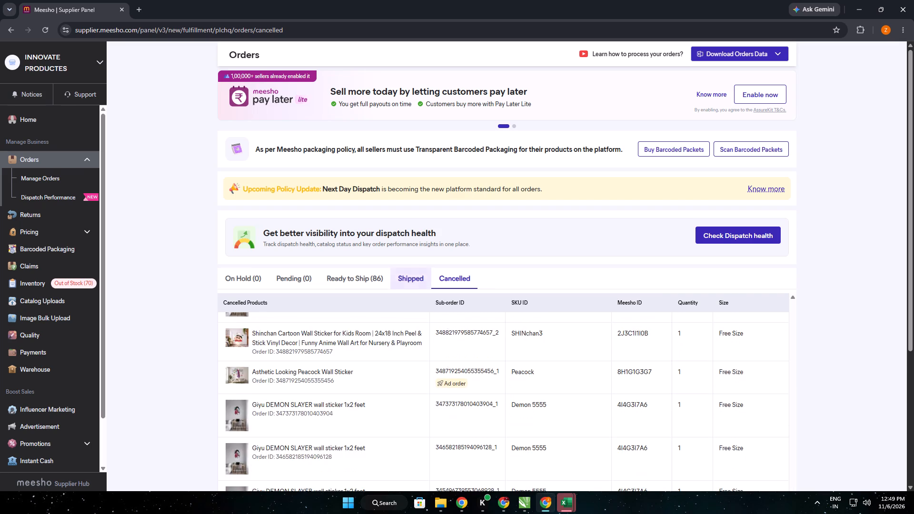
click(409, 277)
Open the Payments page, examine the unscheduled payment details and return to the payments overview.
click(15, 357)
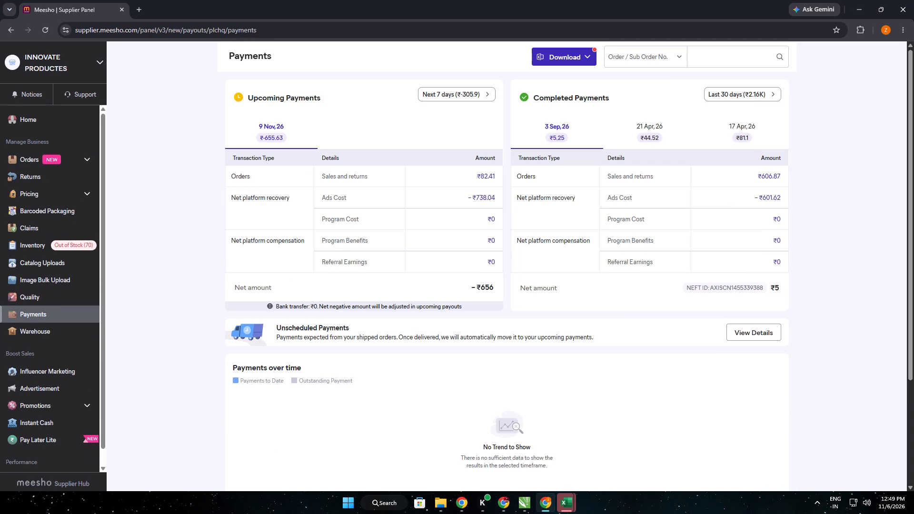
click(738, 338)
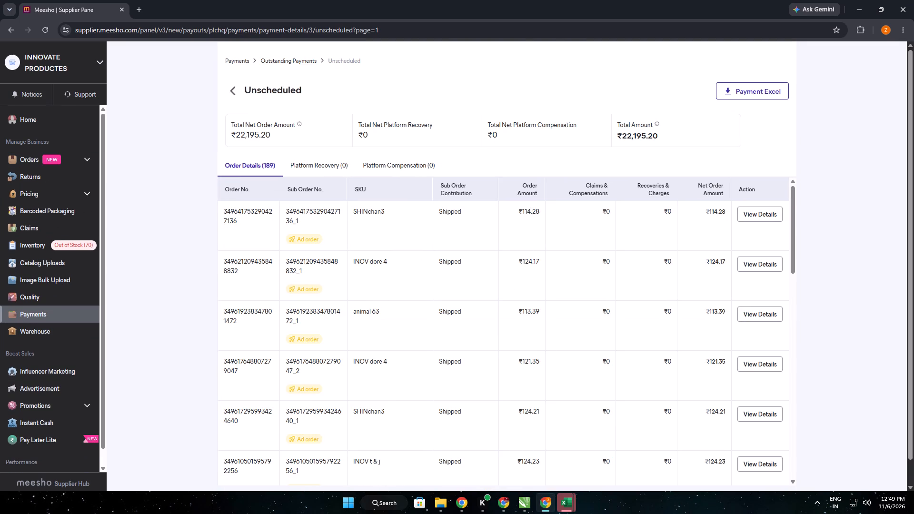
click(234, 92)
scroll(542, 264, up, 2)
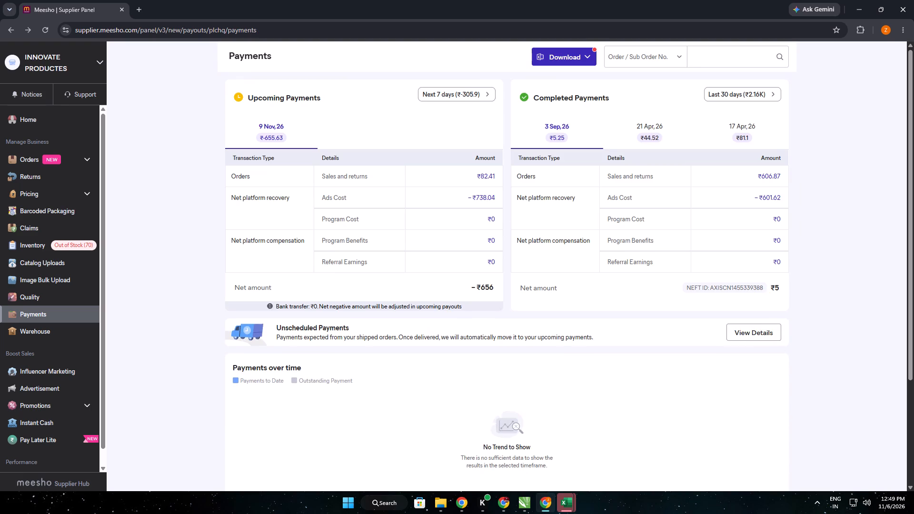
Review the next 7 days payments, inspect the INOV ani 2 and INOV dino 3 orders under 16 Nov 2026, and return to Home.
click(463, 92)
scroll(595, 353, down, 1)
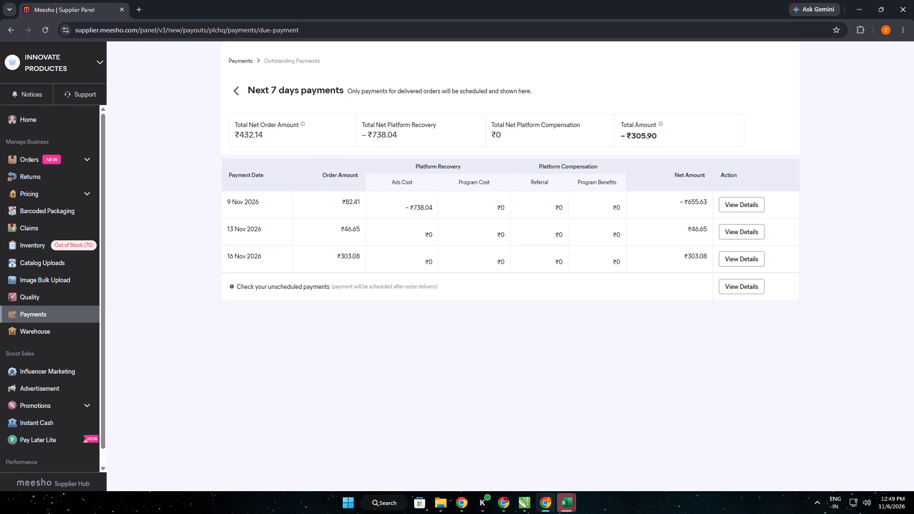
click(750, 254)
scroll(636, 300, down, 1)
click(288, 394)
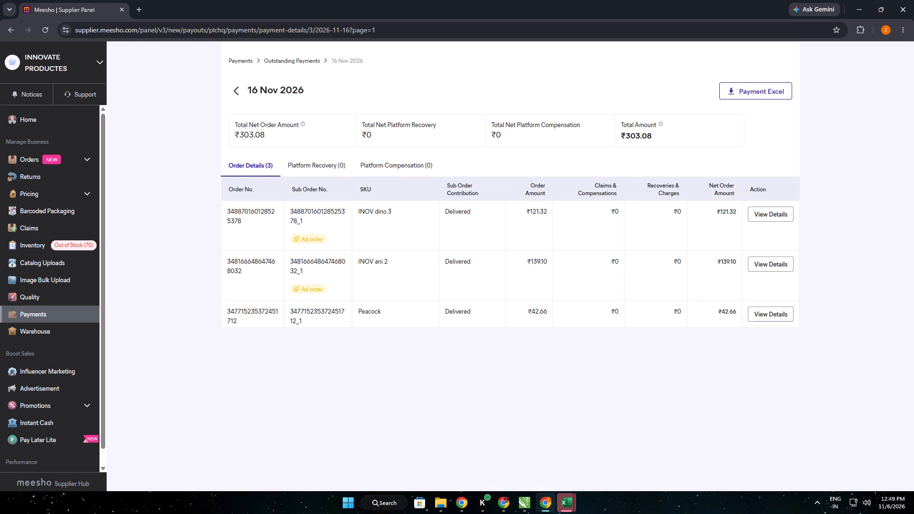
click(766, 260)
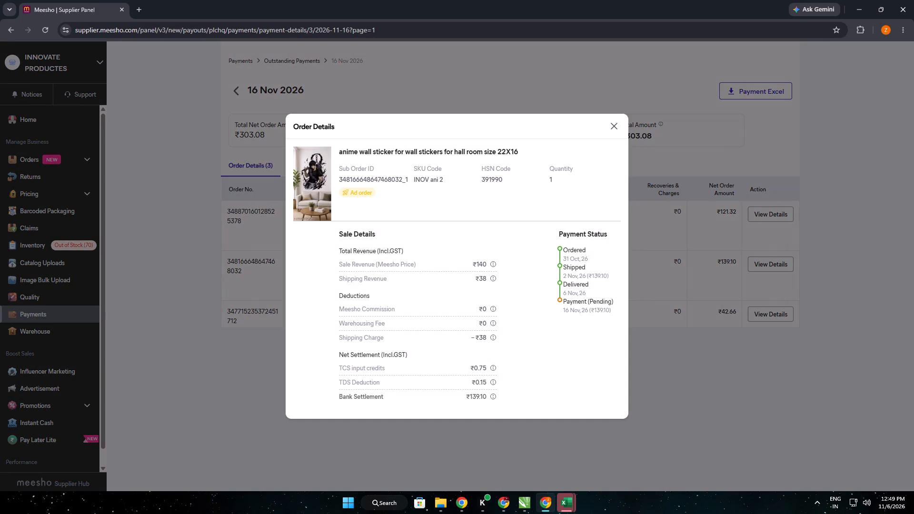
double_click(577, 252)
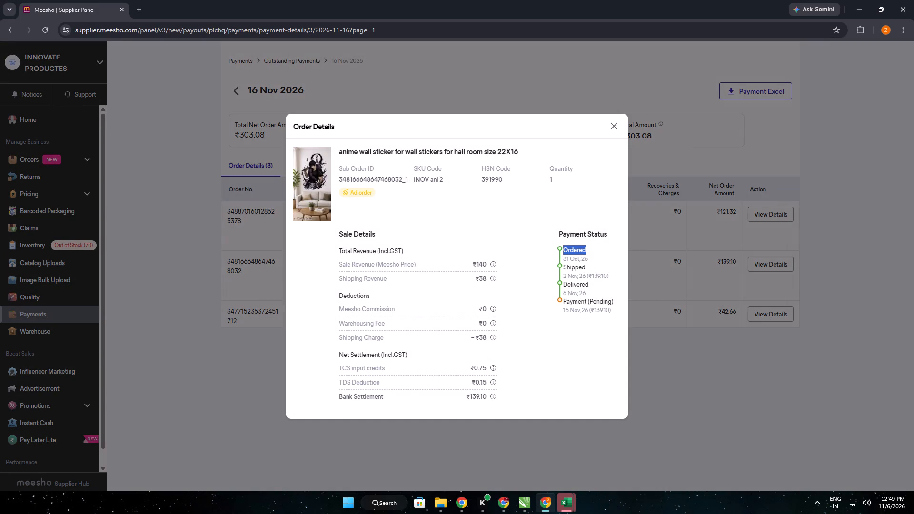
click(612, 127)
click(768, 217)
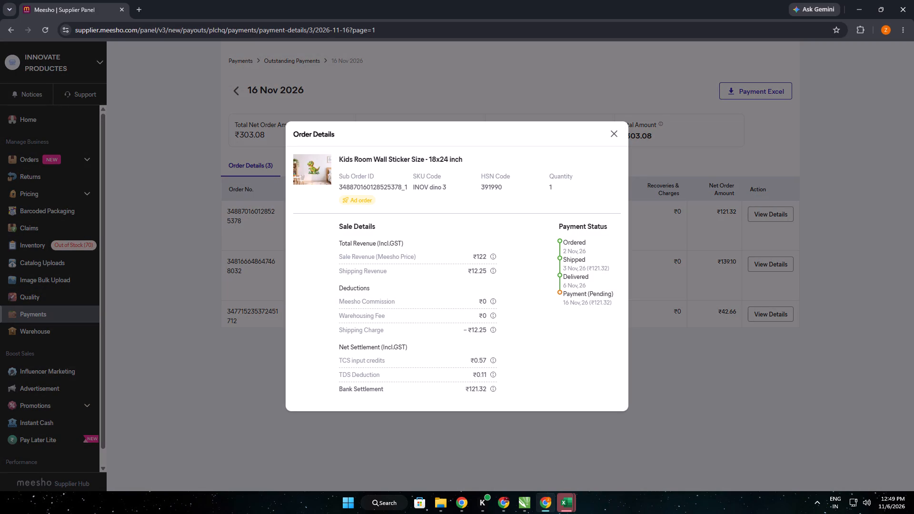
click(615, 133)
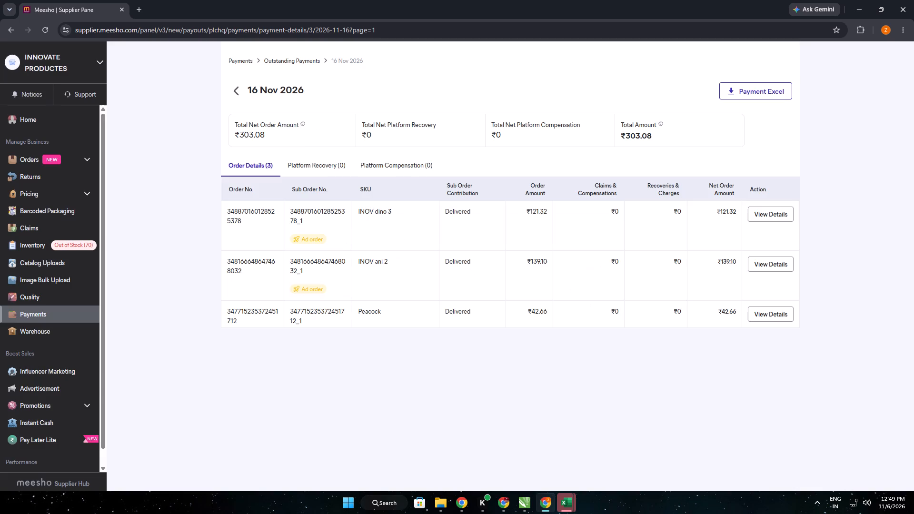
click(52, 312)
click(45, 124)
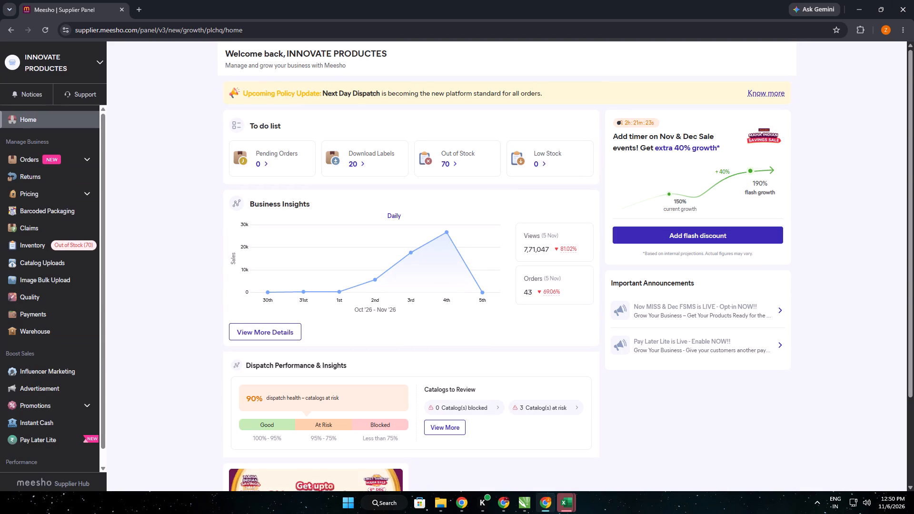
Check the pending orders of VALUABLE PRODUCTS AND DECALS in the other Chrome window and switch to the 6 nov (4) drawing in CorelDRAW.
click(497, 508)
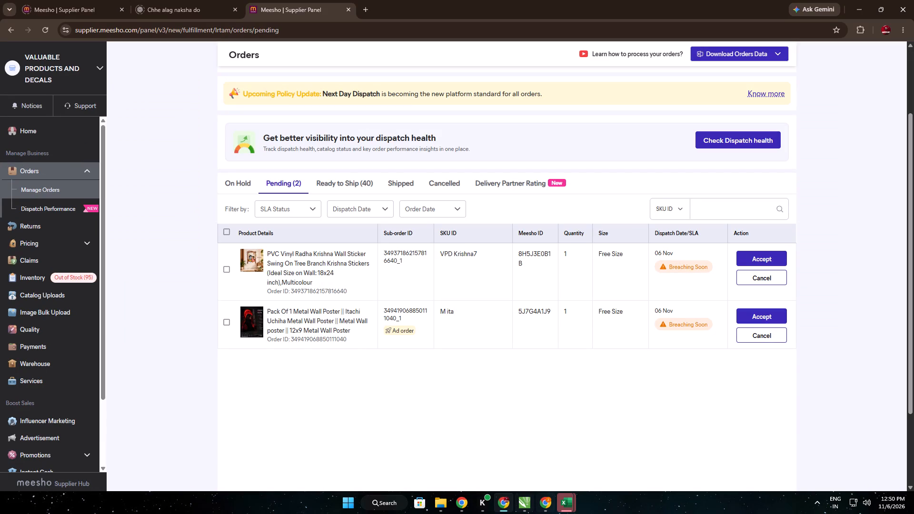
click(528, 498)
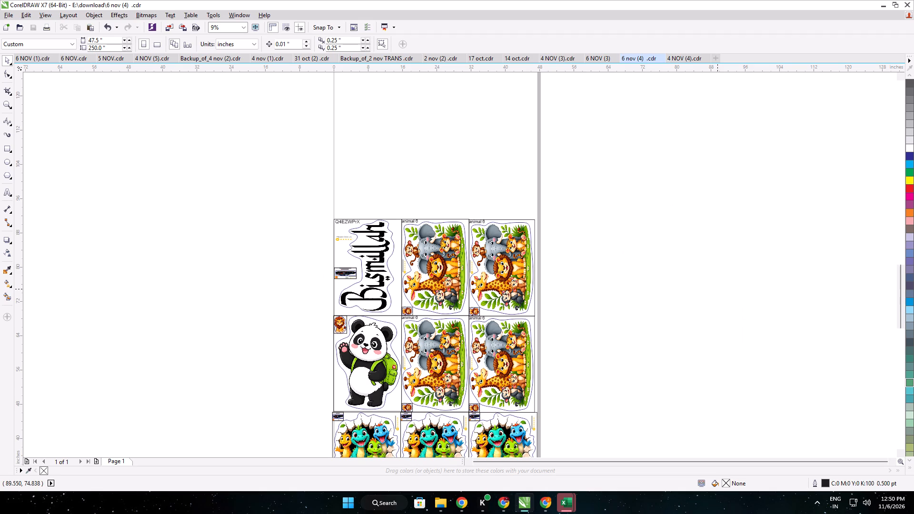
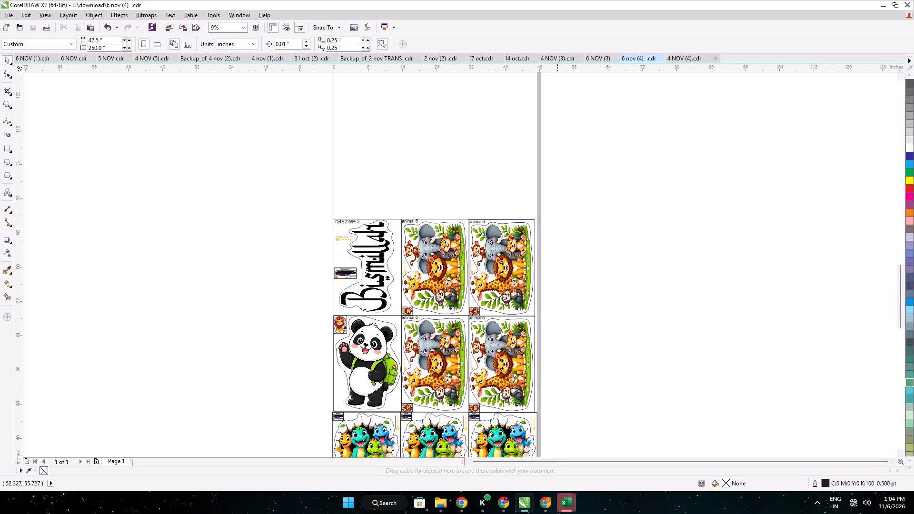
Delete the Doraemon sticker below the dinosaur row.
middle_drag(556, 359, 560, 185)
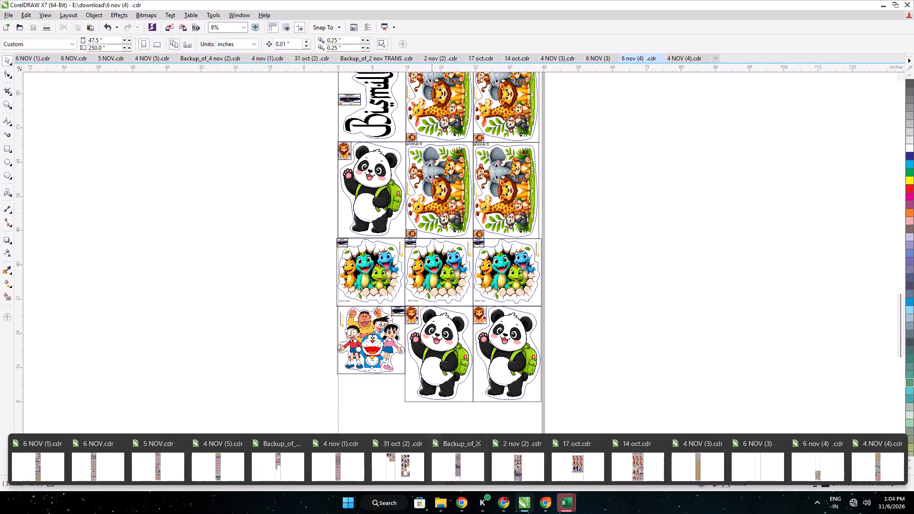
click(362, 347)
key(Delete)
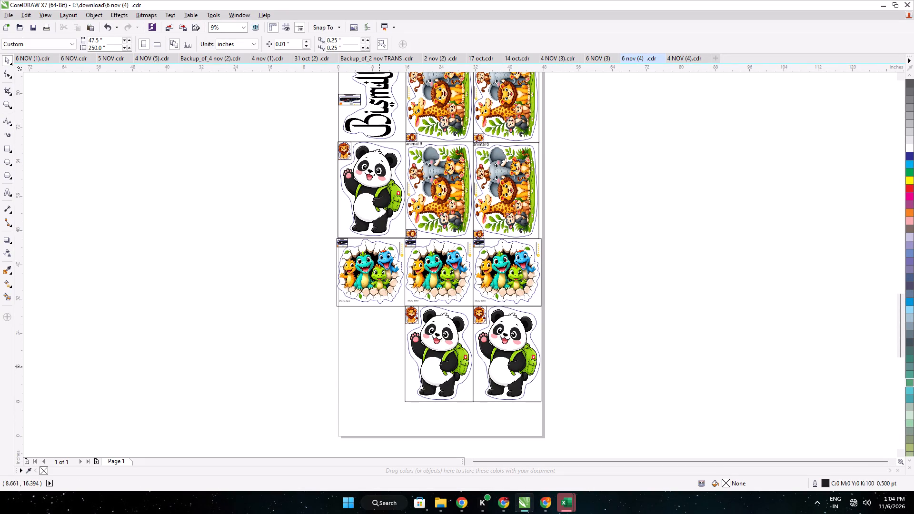
Nudge the first INOV dino sticker up and right to X 7.642", Y 38.24", aligning its frame with the neighbouring dino sticker.
scroll(341, 269, up, 3)
click(390, 244)
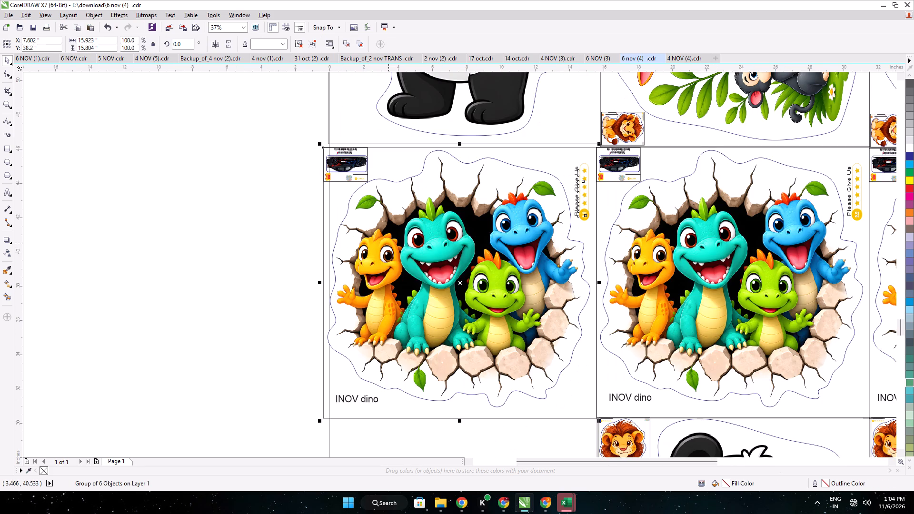
key(Up)
key(Right)
key(Up)
key(Right)
key(Up)
key(Right)
key(Up)
key(Right)
key(Up)
key(Right)
key(Right)
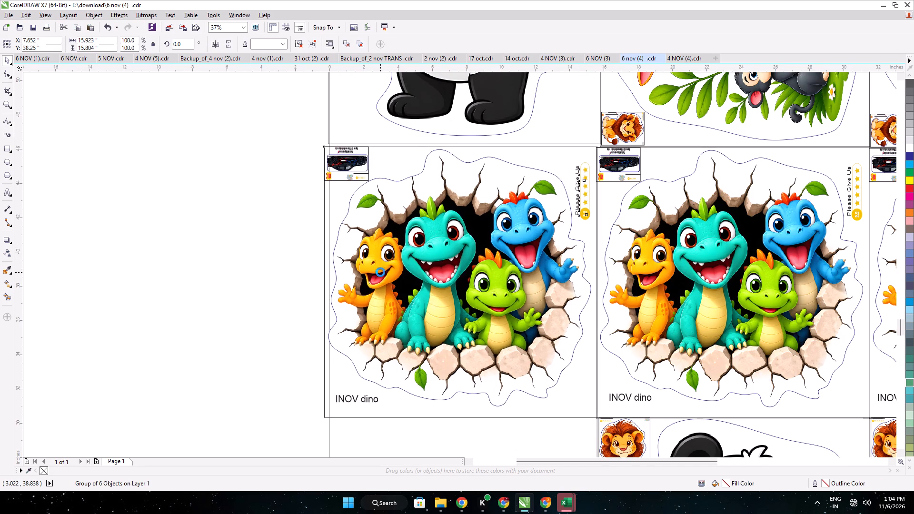
key(Right)
key(Right)
key(Right)
key(Down)
key(Left)
key(Left)
key(Left)
key(Left)
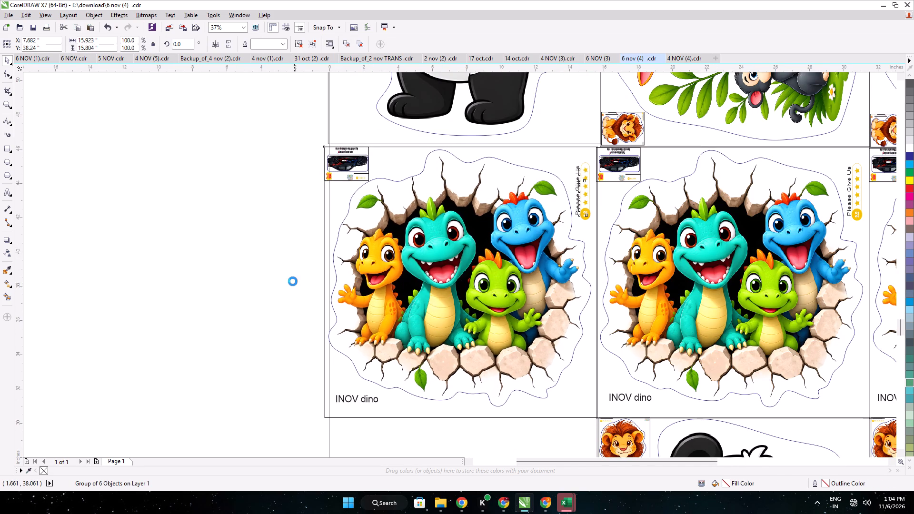
key(Left)
Pull in the outer side of the first INOV dino sticker to the page edge, making it 15.609" wide.
scroll(323, 305, up, 1)
drag(324, 258, 327, 257)
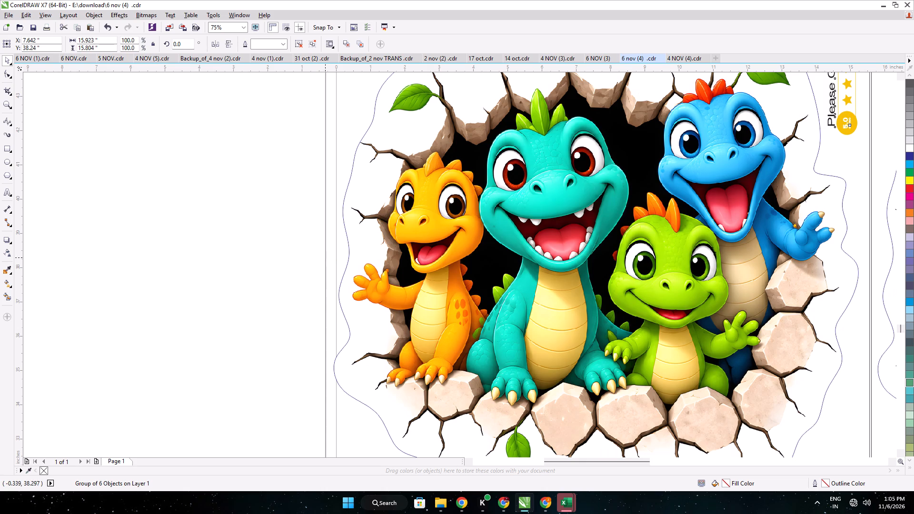
drag(327, 257, 335, 262)
scroll(559, 200, down, 2)
Stretch the bottom edge of the panda sticker above the first dino sticker to meet it, making the panda 22.521" high.
middle_drag(566, 197, 556, 338)
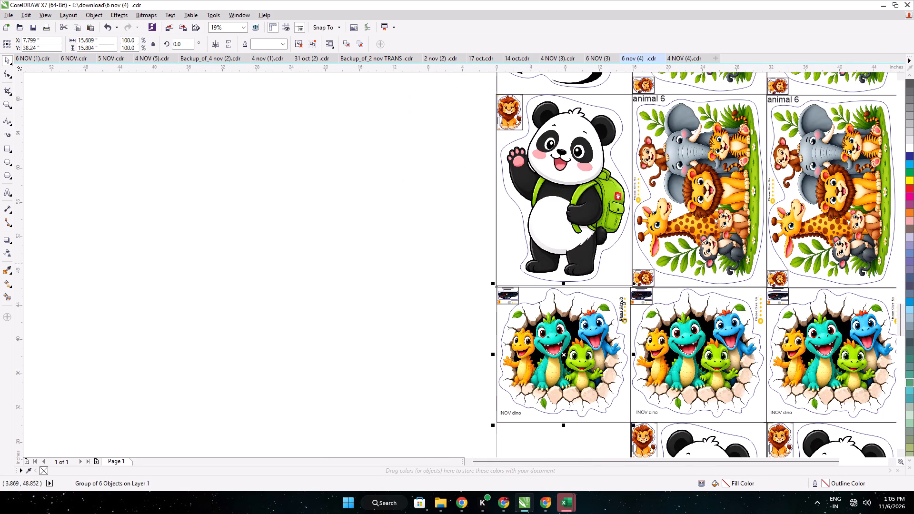
click(517, 258)
scroll(571, 298, up, 4)
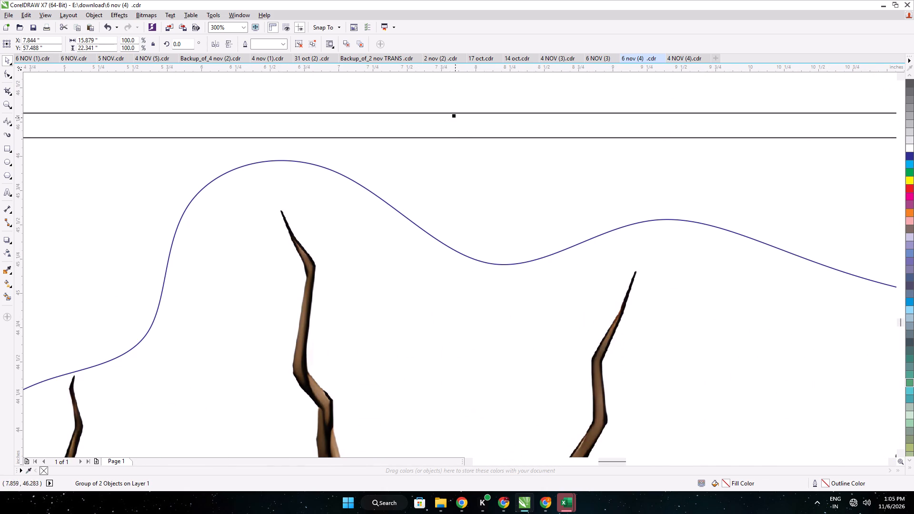
drag(453, 117, 452, 144)
scroll(452, 144, up, 2)
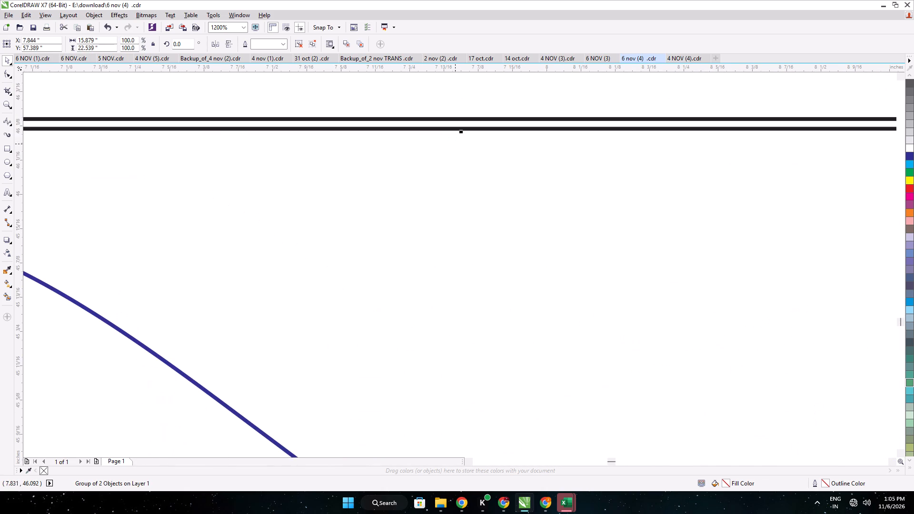
drag(461, 132, 461, 122)
scroll(461, 130, down, 7)
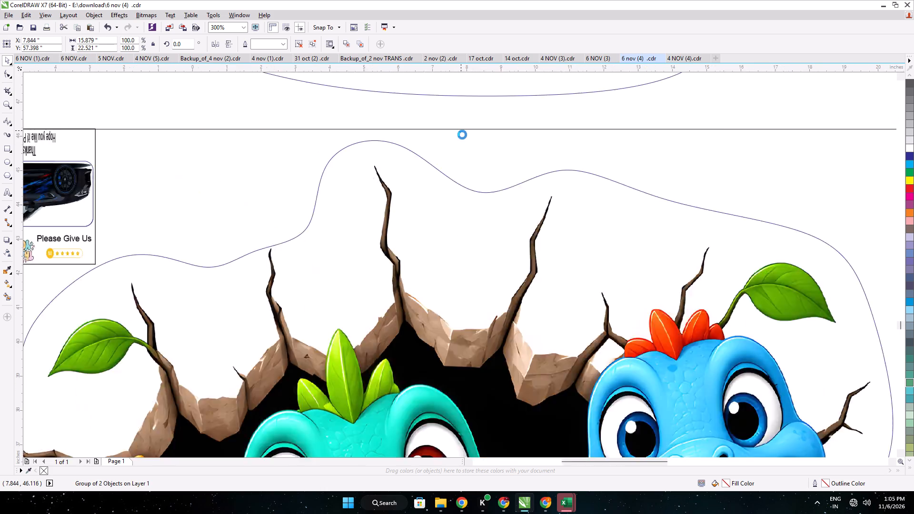
scroll(462, 135, down, 4)
Pull in the outer side of the same panda sticker to the page edge and deselect it.
middle_drag(458, 125, 550, 439)
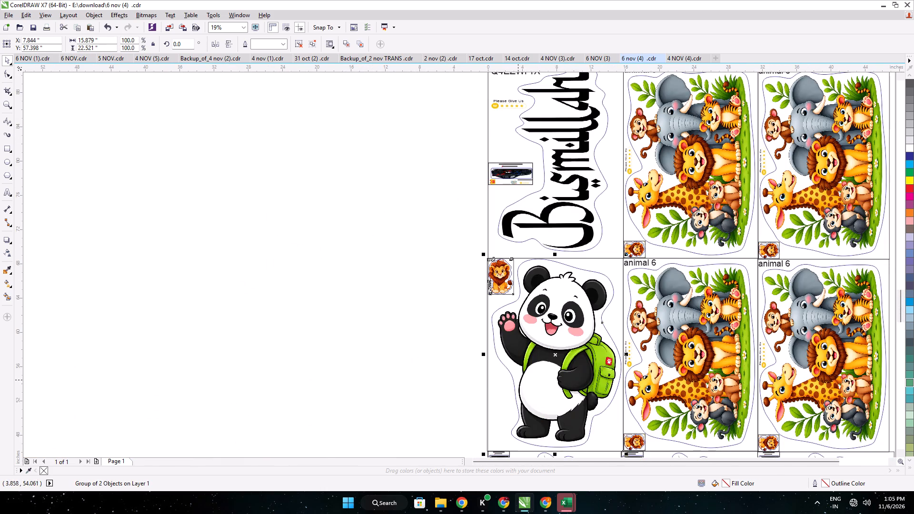
click(516, 376)
click(466, 351)
click(511, 351)
scroll(479, 358, up, 4)
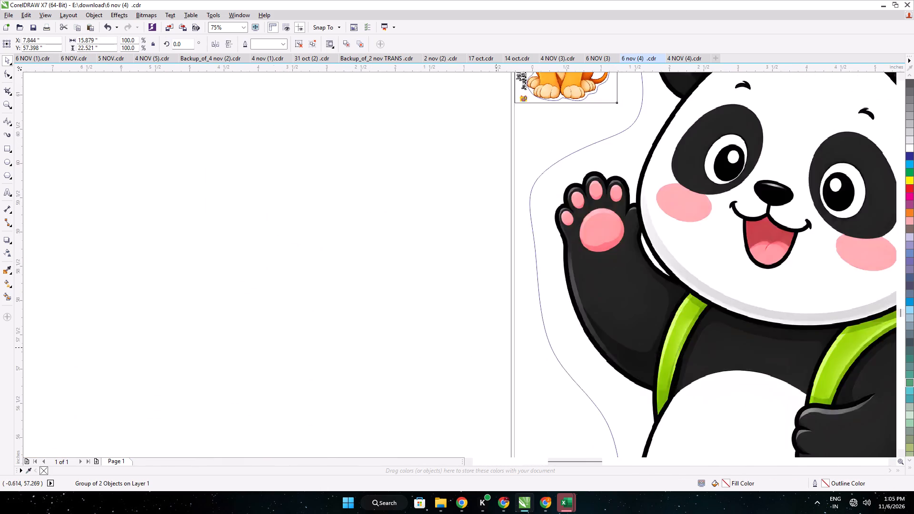
scroll(540, 338, up, 2)
scroll(486, 352, up, 2)
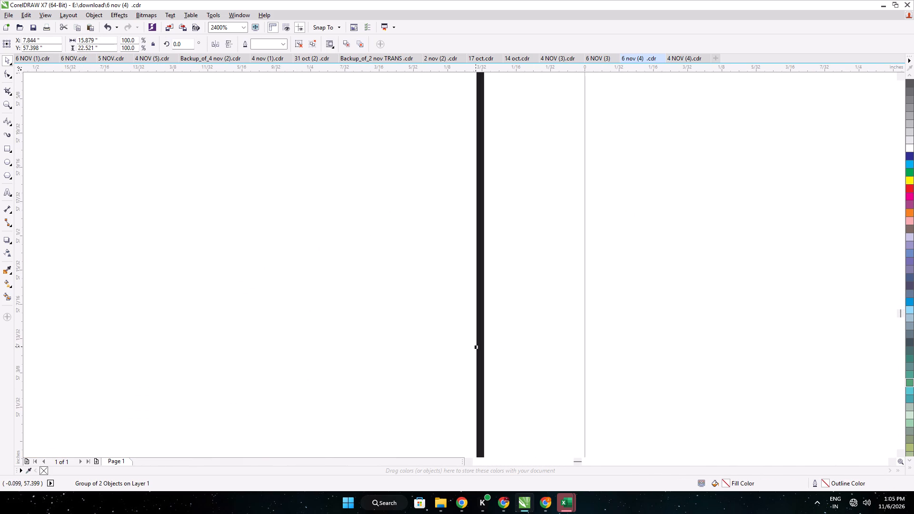
drag(478, 346, 582, 361)
click(490, 335)
scroll(503, 328, down, 10)
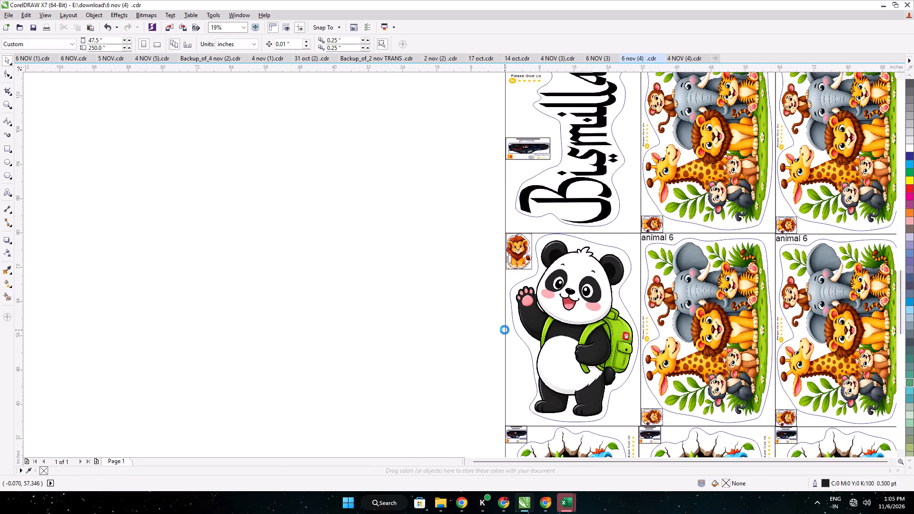
Stretch the outer side of the top-row corner animal 6 sticker to the page edge, making it 15.992" wide.
scroll(527, 195, up, 3)
middle_drag(760, 227, 282, 160)
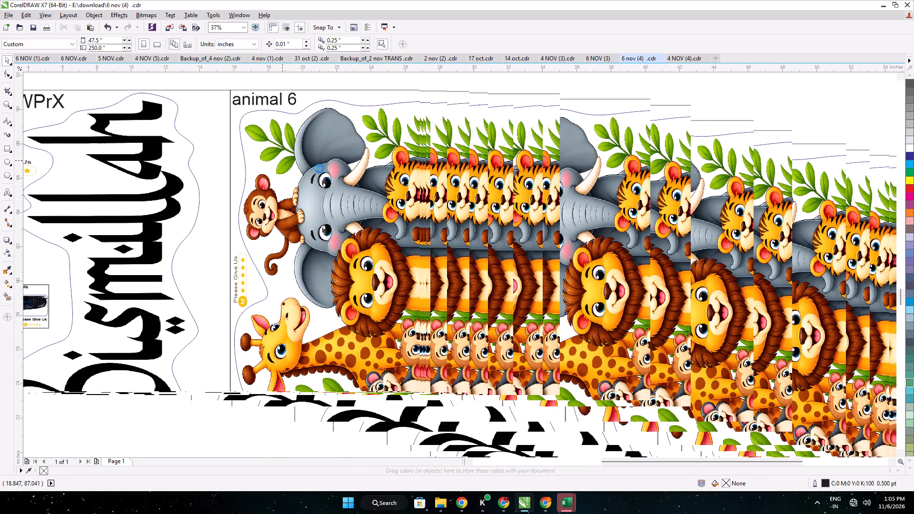
middle_drag(672, 257, 590, 197)
click(613, 221)
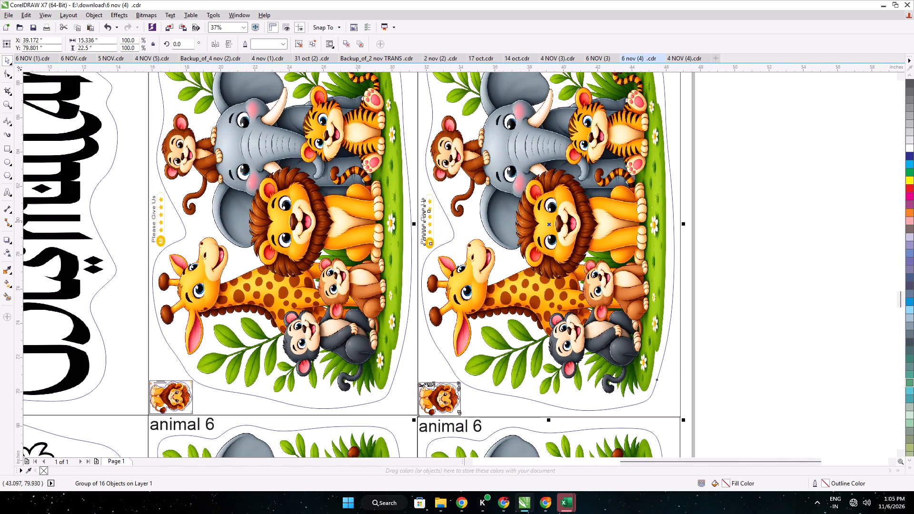
scroll(686, 214, up, 3)
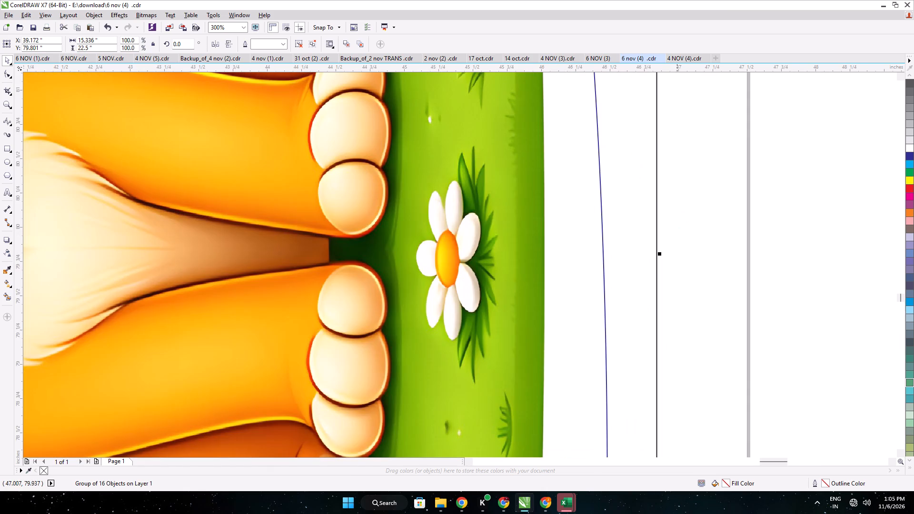
drag(658, 255, 742, 269)
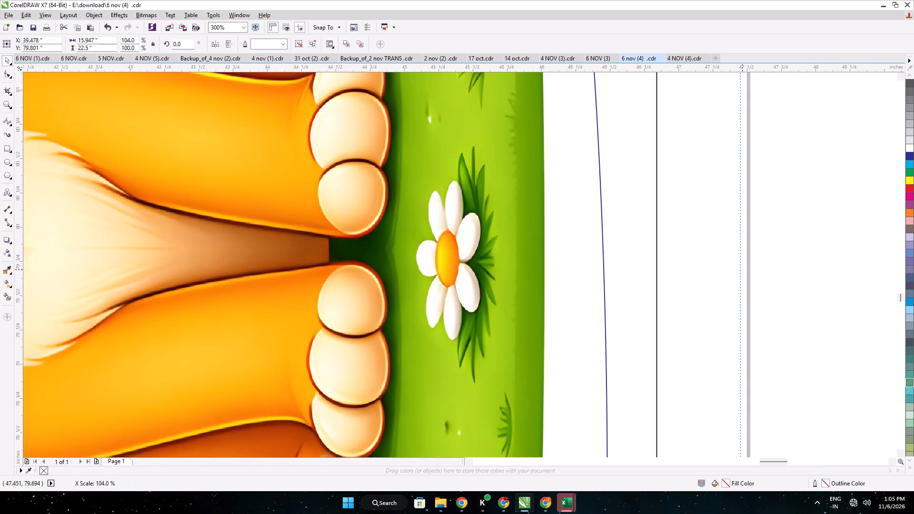
drag(742, 269, 748, 270)
scroll(749, 268, down, 4)
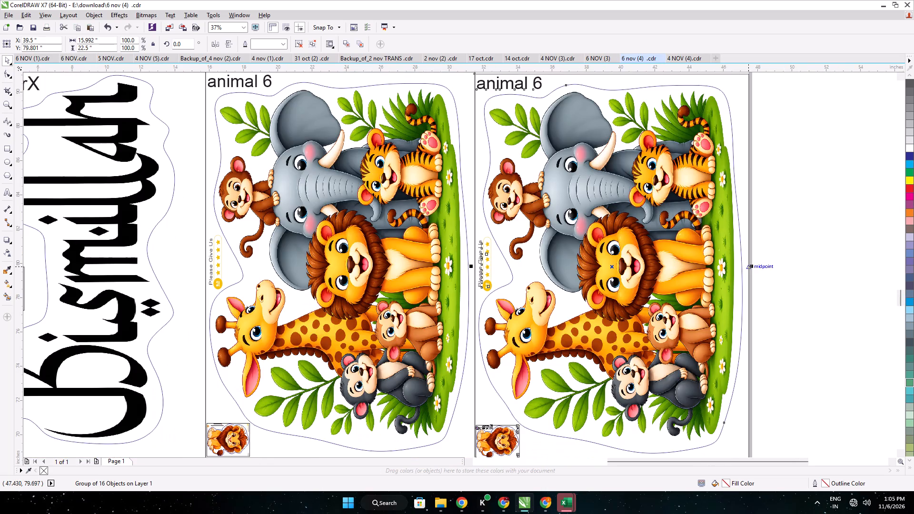
Nudge the widened animal 6 sticker to X 39.52", Y 79.891" to line up with the top of the adjacent animal 6 sticker.
scroll(747, 268, down, 1)
scroll(645, 178, up, 1)
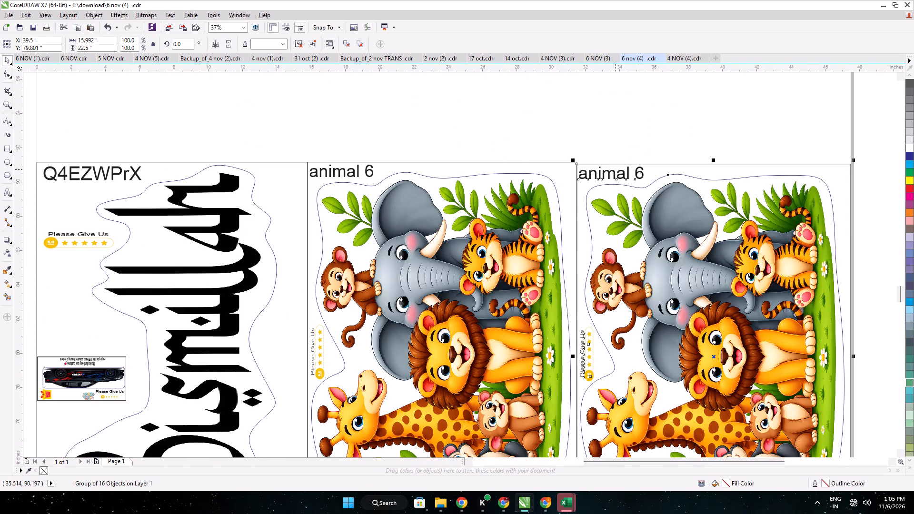
scroll(599, 158, up, 2)
key(1)
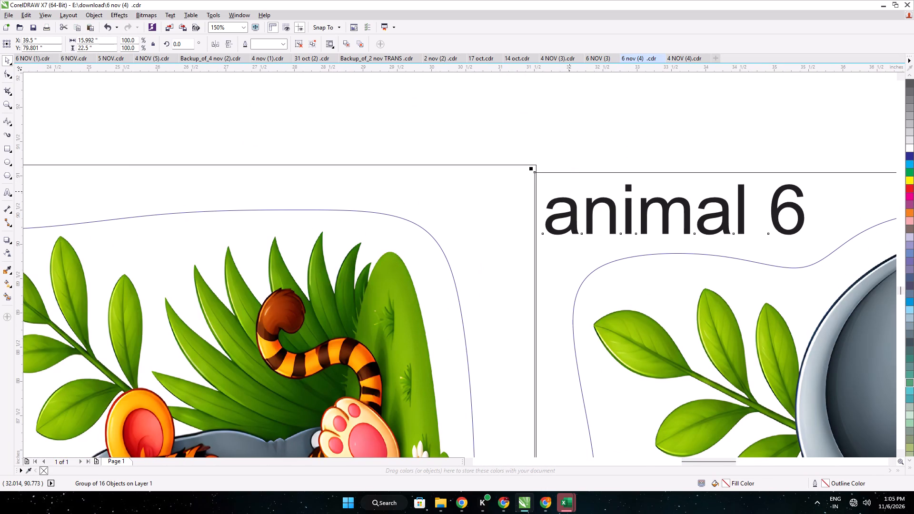
key(Up)
key(Up)
key(Up)
key(Up)
key(Up)
key(Up)
key(Up)
key(Up)
key(Right)
key(Right)
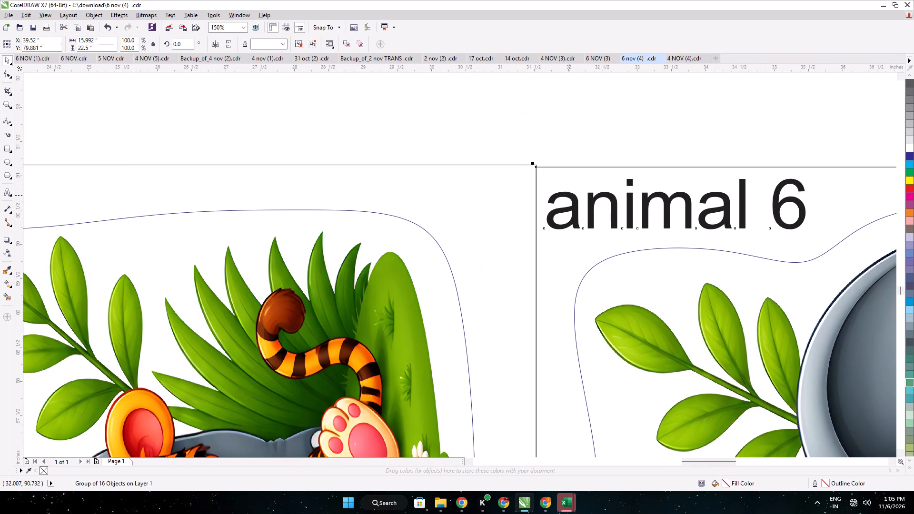
key(Up)
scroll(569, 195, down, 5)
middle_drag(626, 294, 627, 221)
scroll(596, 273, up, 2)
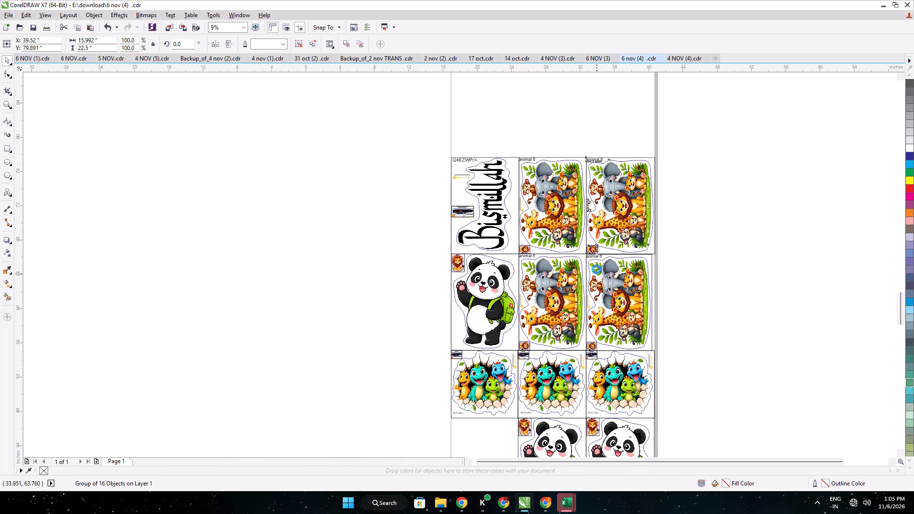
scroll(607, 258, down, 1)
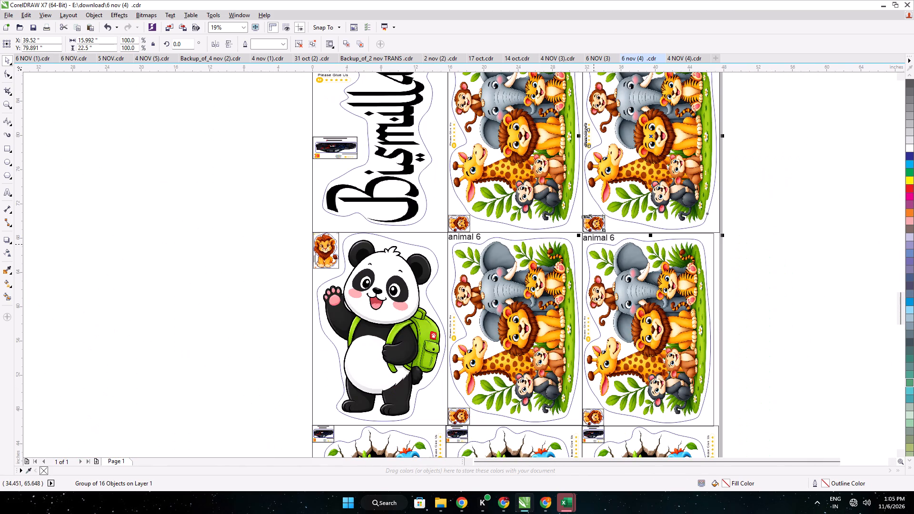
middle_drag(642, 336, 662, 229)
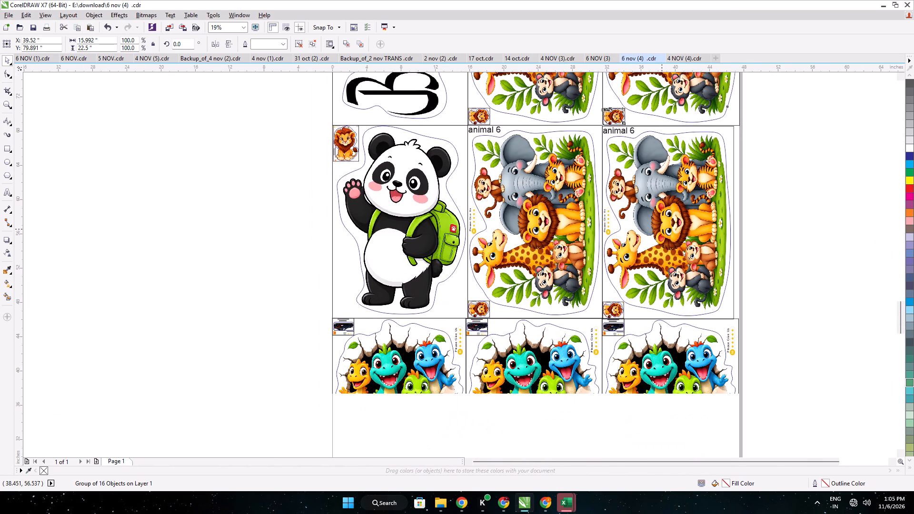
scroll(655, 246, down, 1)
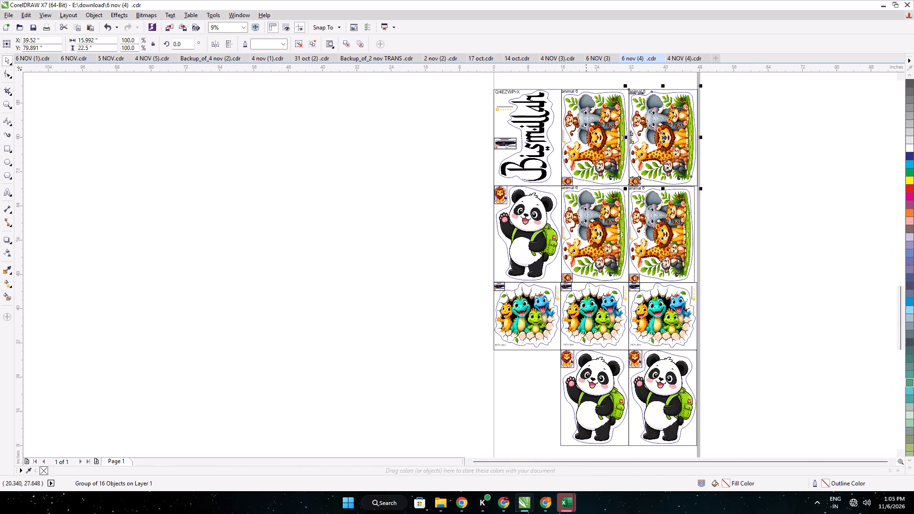
Switch to Chrome and check the Pending and Ready to Ship orders of INNOVATE PRODUCTES.
click(546, 504)
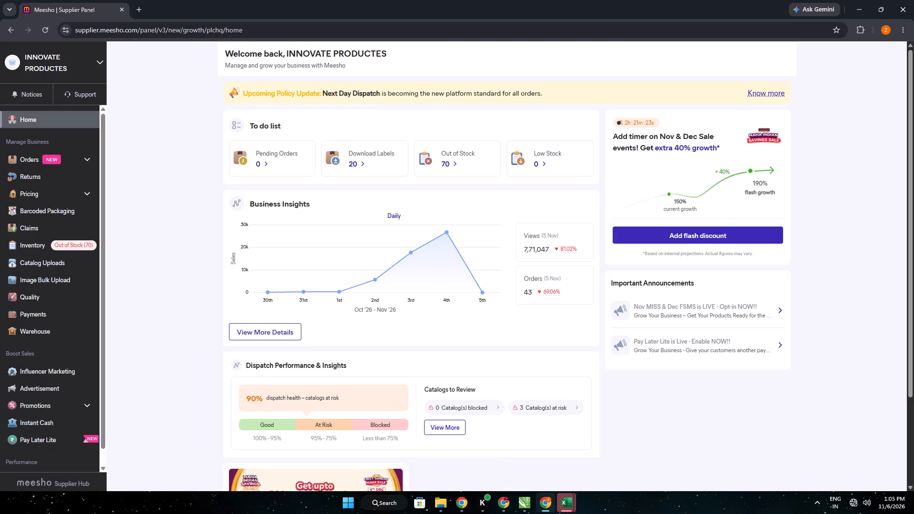
click(333, 164)
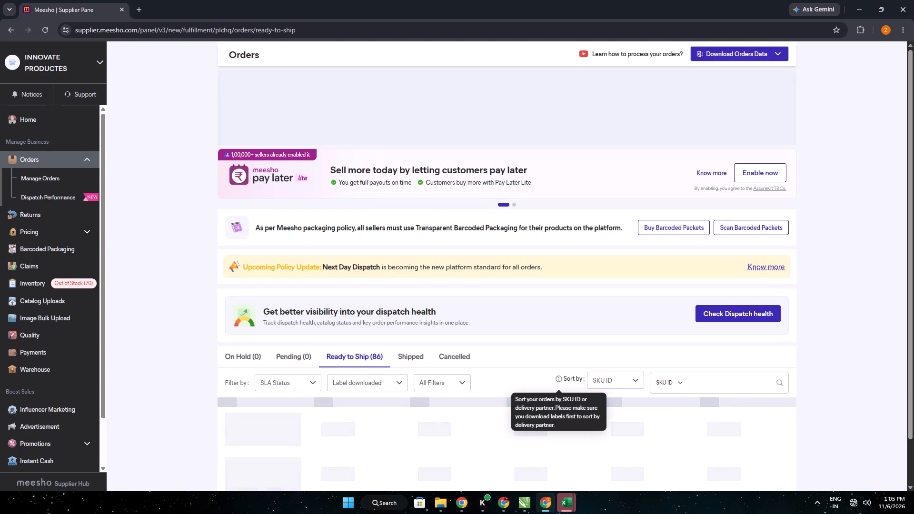
click(284, 358)
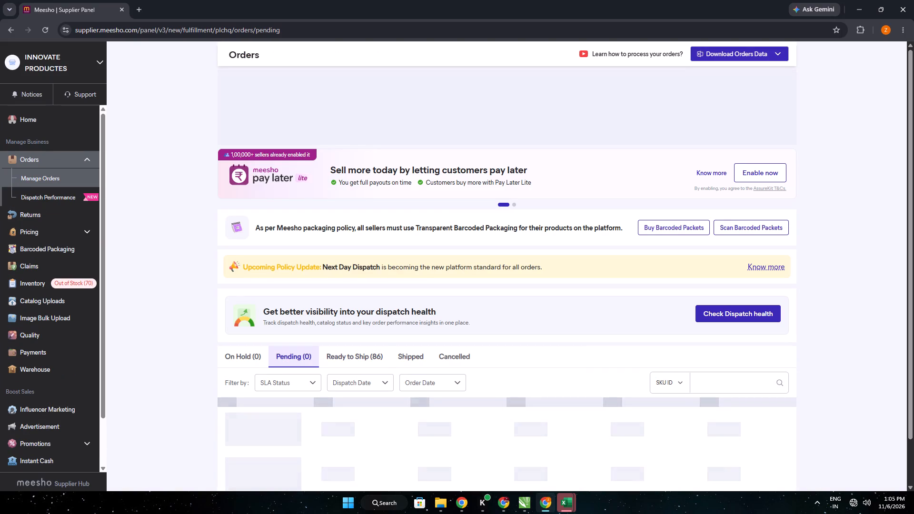
click(345, 357)
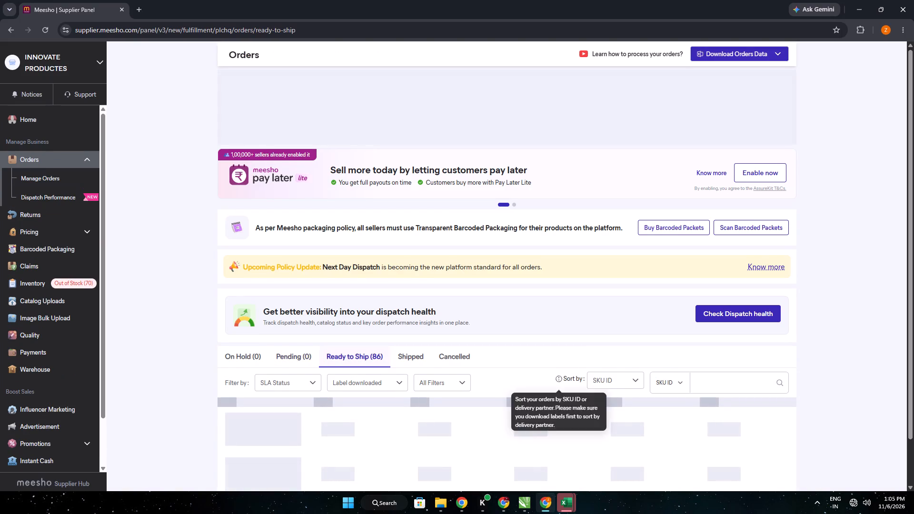
scroll(155, 309, down, 5)
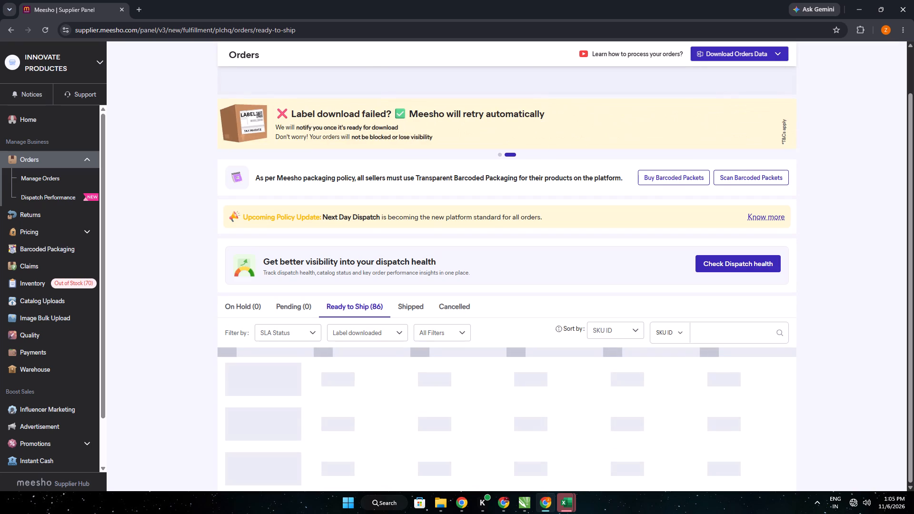
Reload the INNOVATE PRODUCTES supplier page and examine the SKU IDs in its Ready to Ship orders.
click(50, 26)
key(Print)
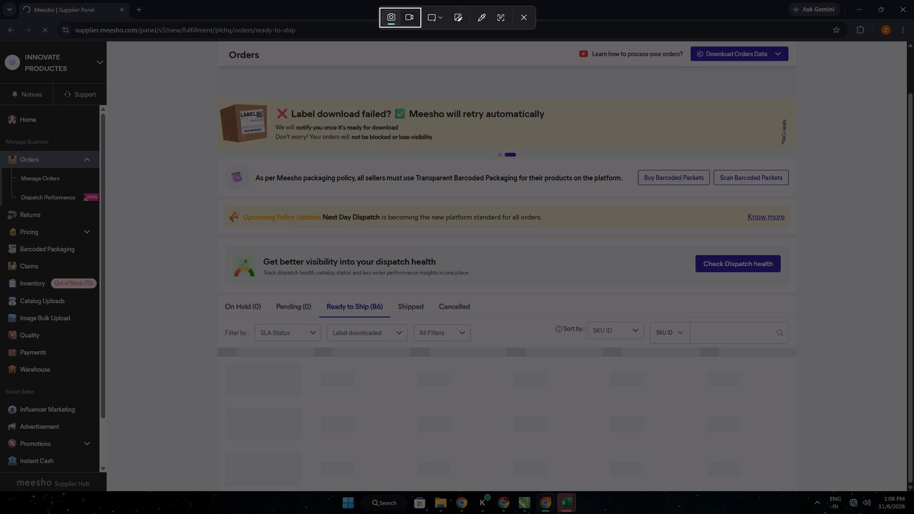
click(529, 18)
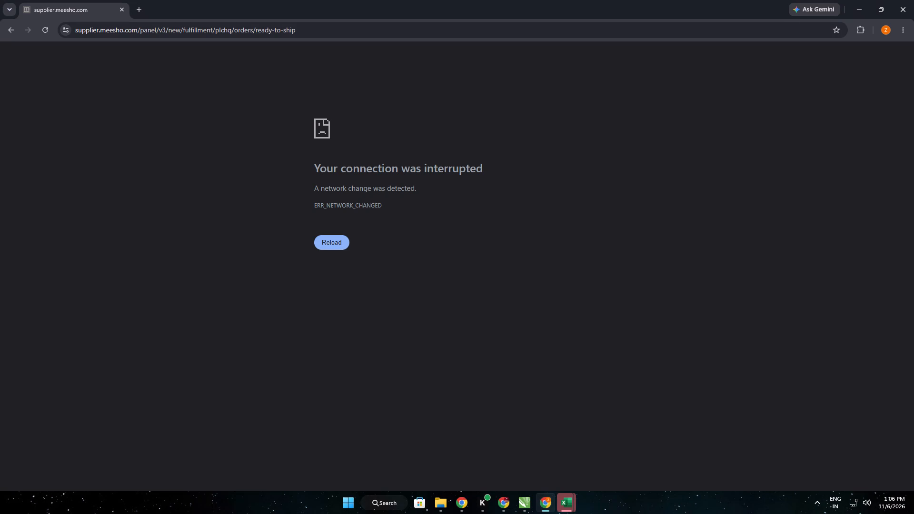
key(ctrl+r)
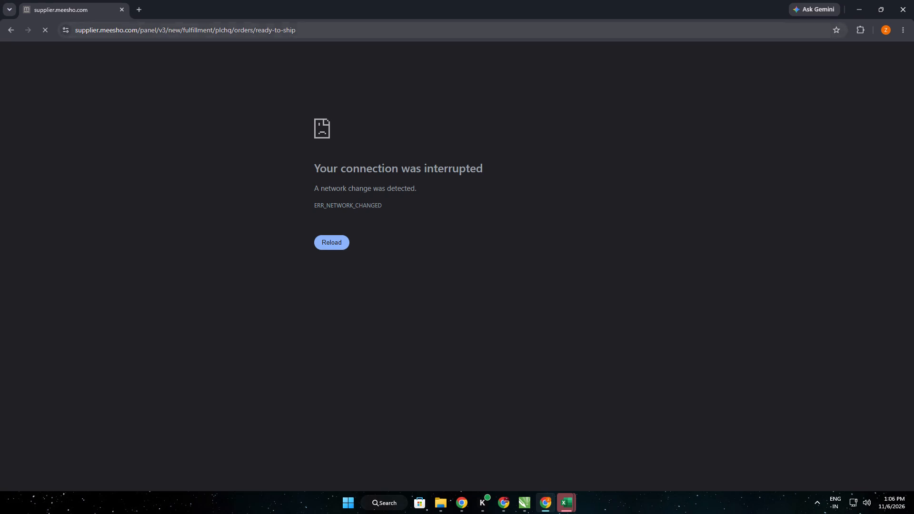
double_click(48, 24)
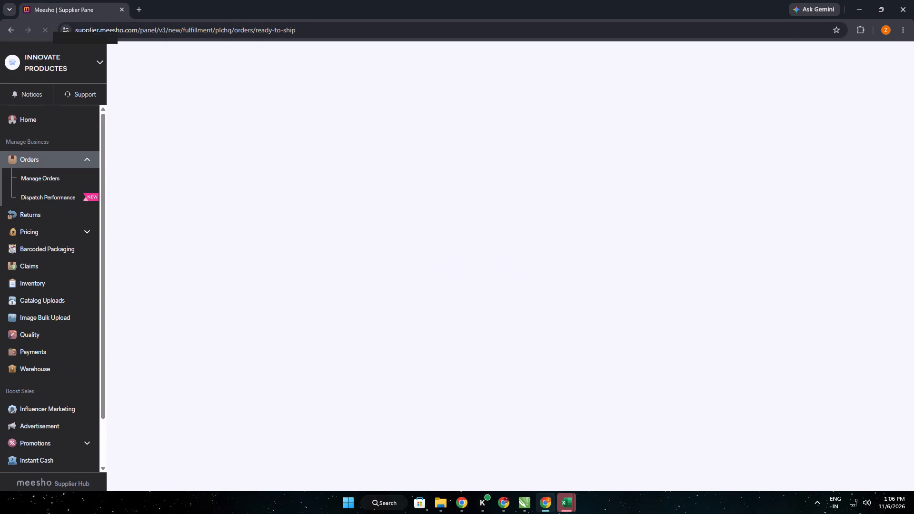
scroll(139, 318, down, 8)
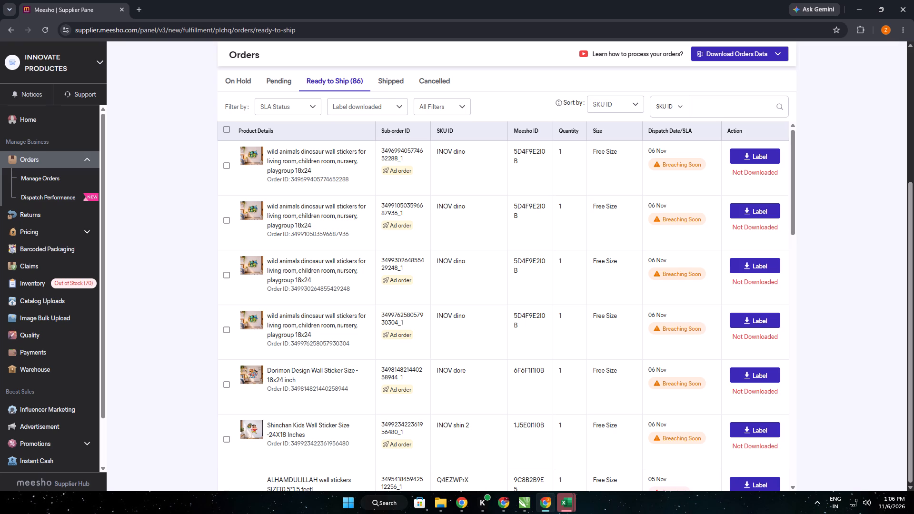
scroll(183, 217, down, 3)
scroll(311, 362, down, 1)
scroll(261, 329, down, 2)
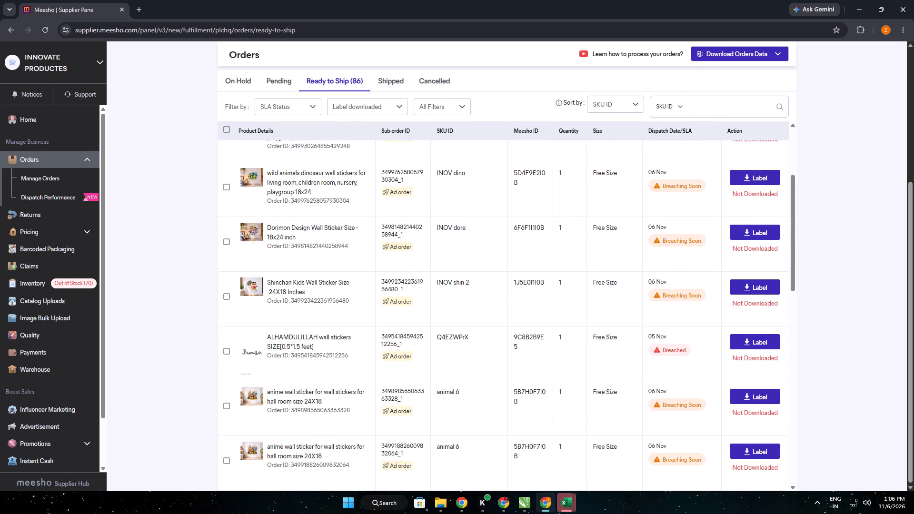
Switch to CorelDRAW, deselect the animal 6 sticker and look over the whole 6 nov (4) page layout.
click(515, 499)
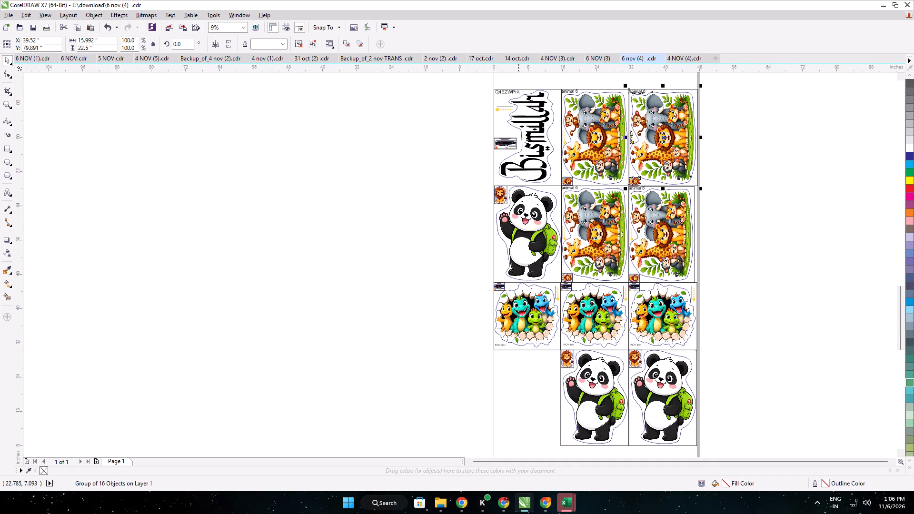
middle_drag(511, 303, 464, 405)
middle_drag(466, 349, 477, 203)
scroll(477, 210, down, 1)
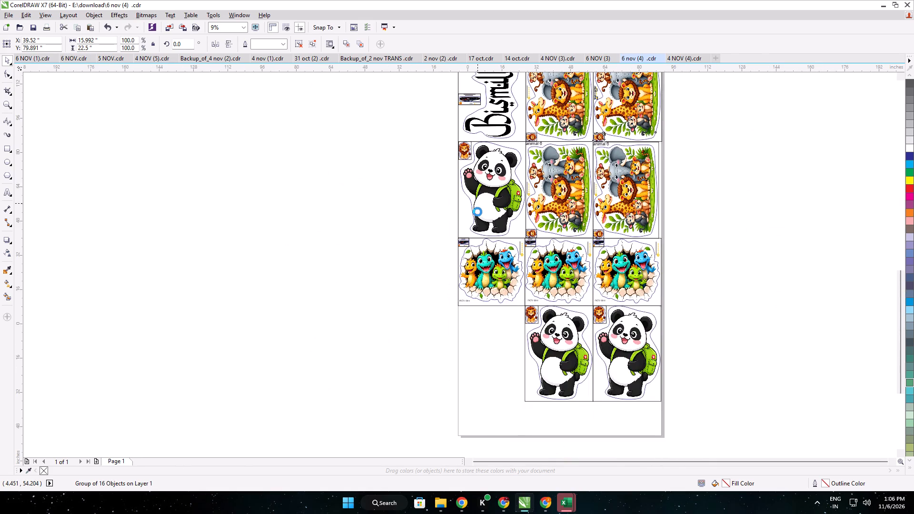
scroll(481, 209, down, 1)
middle_drag(482, 210, 506, 307)
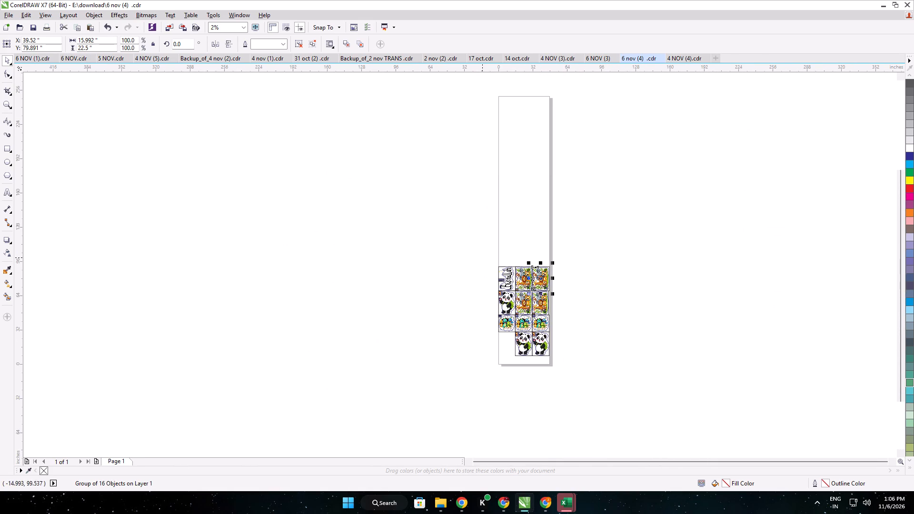
click(488, 260)
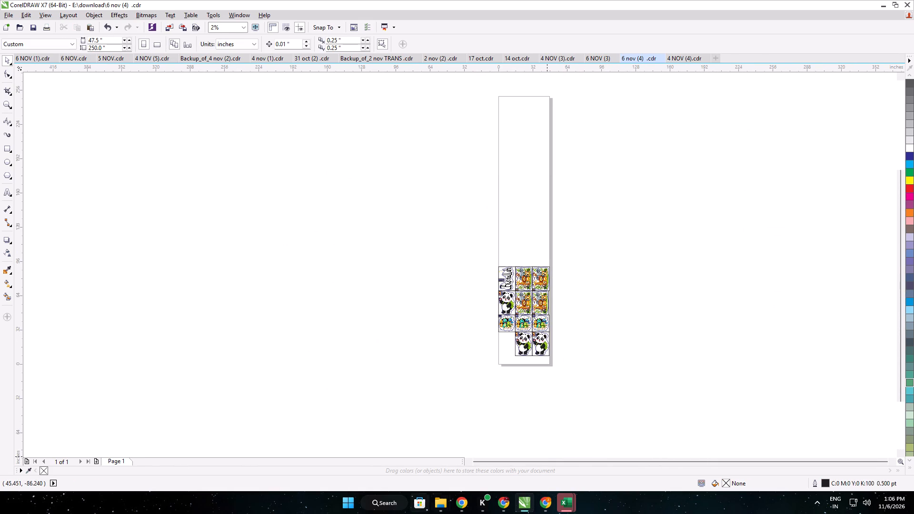
Examine the sticker layouts in the 6 NOV (1), 6 NOV and 5 NOV documents.
click(440, 502)
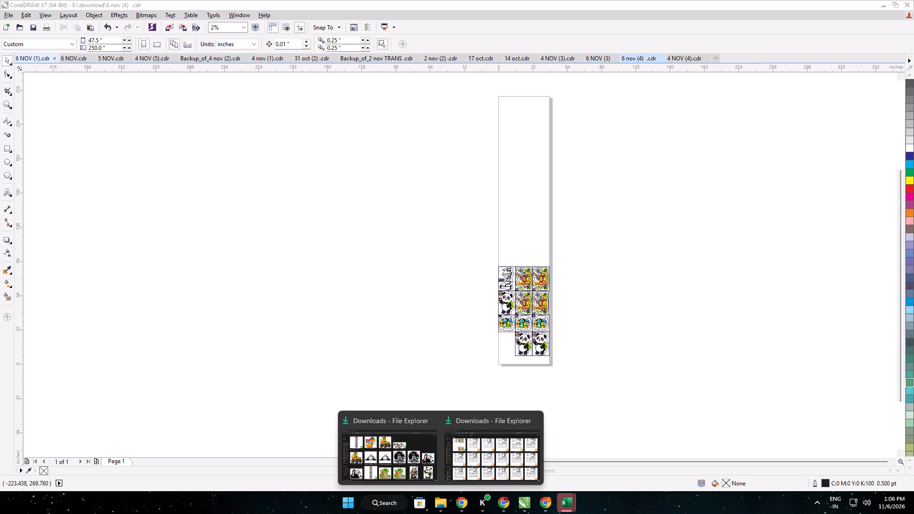
click(31, 59)
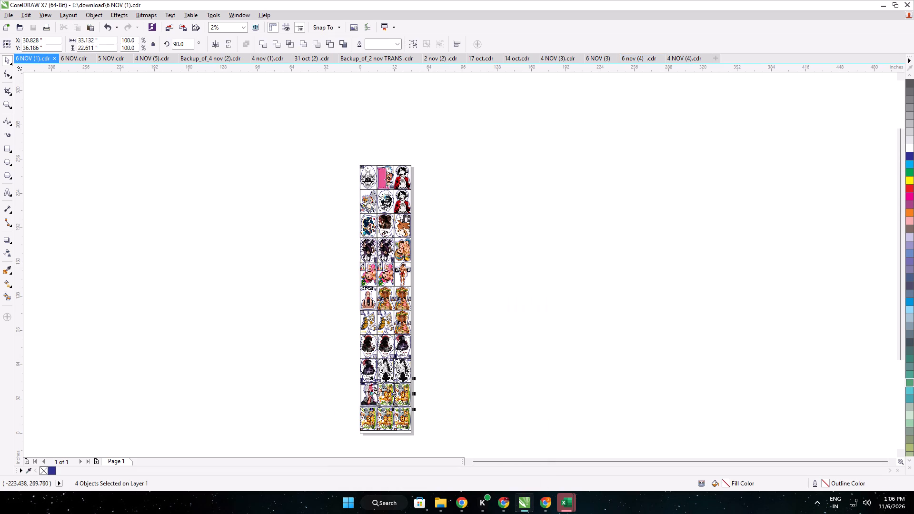
click(80, 59)
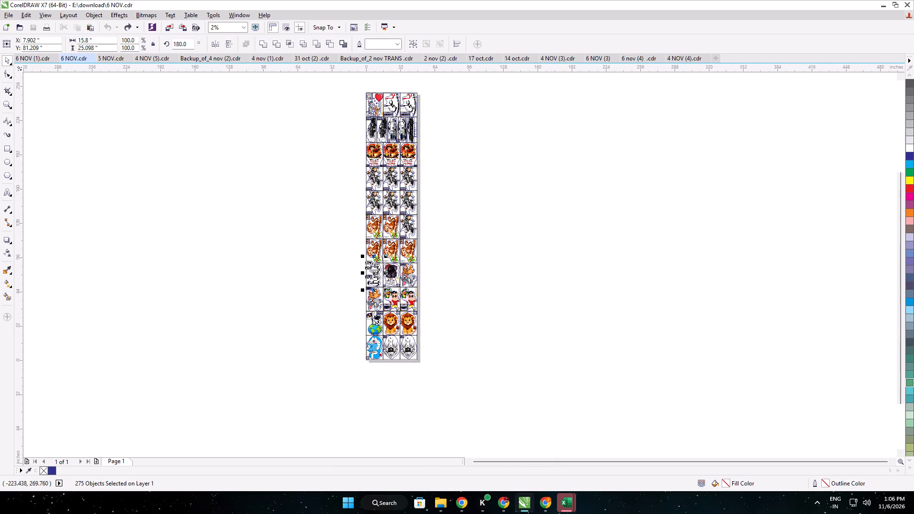
click(112, 54)
scroll(318, 201, down, 3)
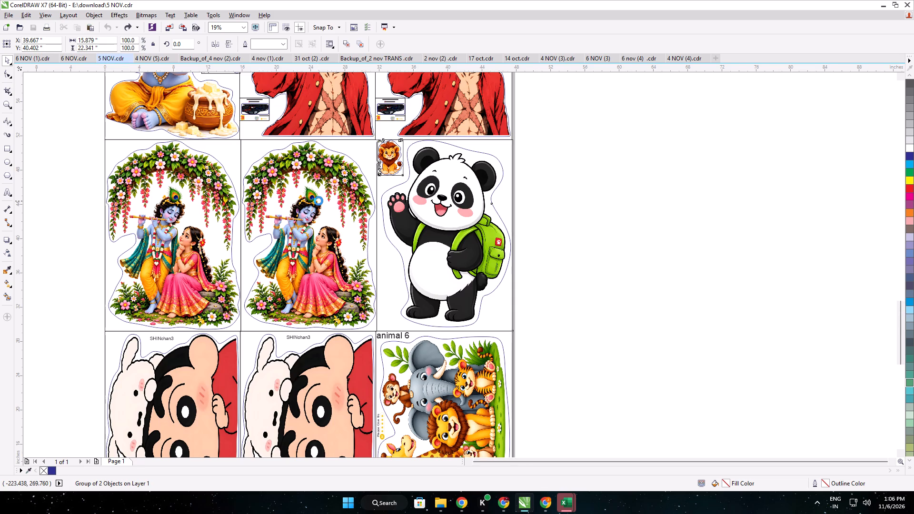
scroll(318, 201, down, 2)
middle_drag(318, 168, 375, 382)
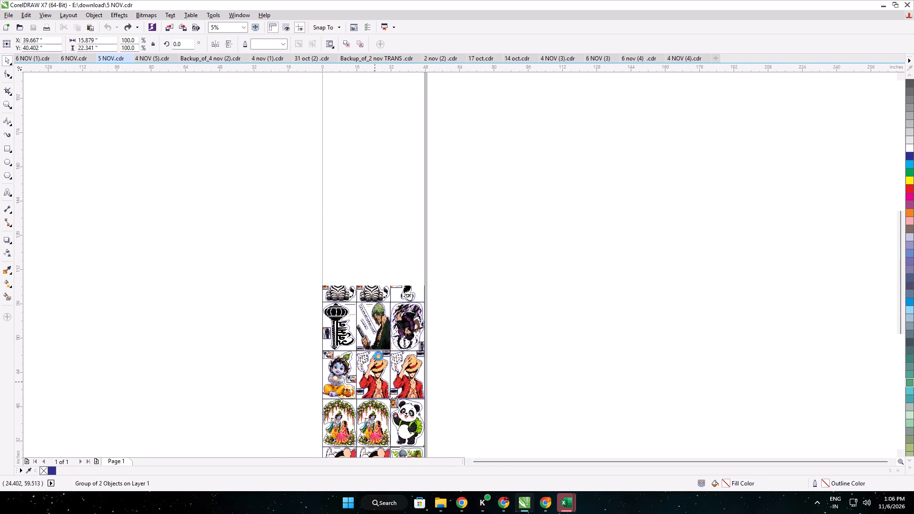
middle_drag(391, 142, 412, 307)
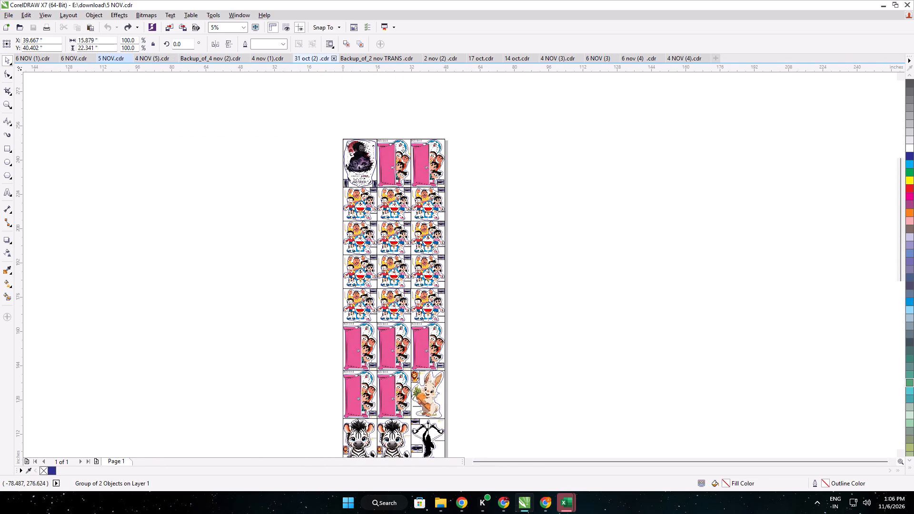
Copy all the stickers on the 6 nov (4) page and paste them onto the empty page of 6 NOV (3).
click(634, 52)
click(632, 58)
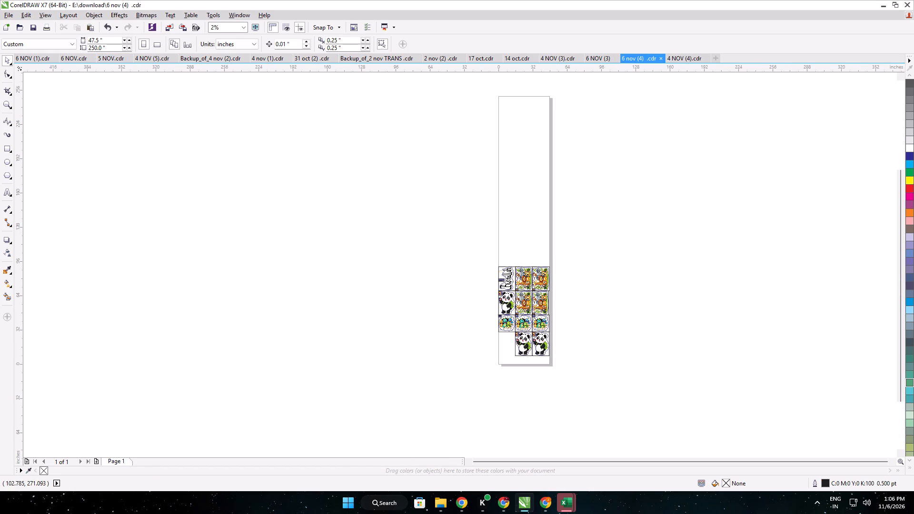
click(590, 57)
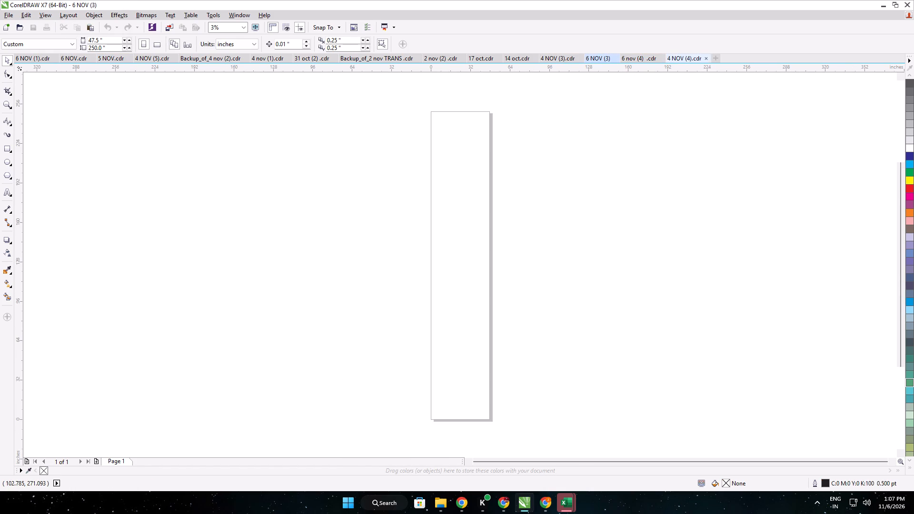
click(631, 59)
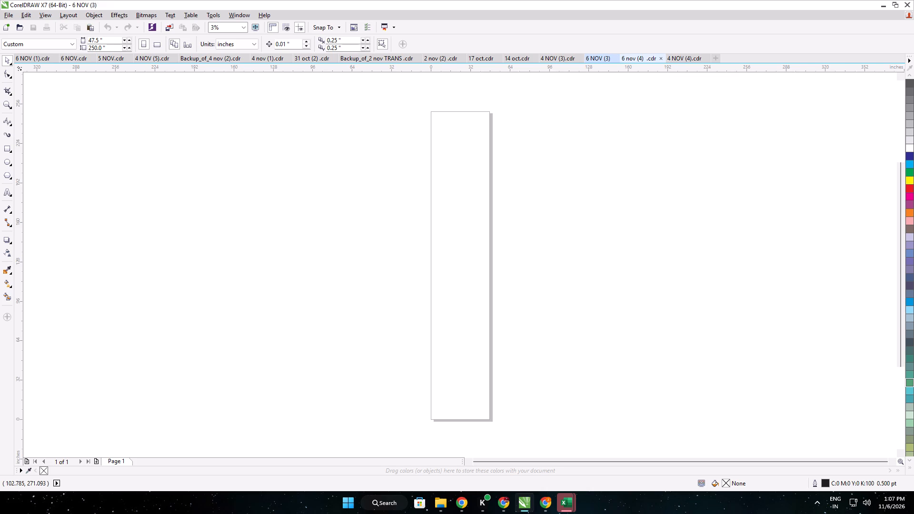
drag(581, 378, 473, 229)
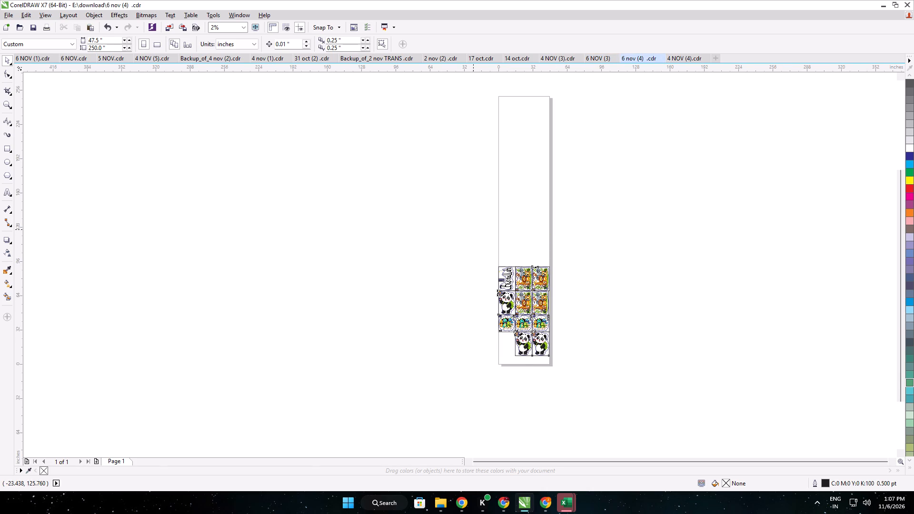
key(ctrl+c)
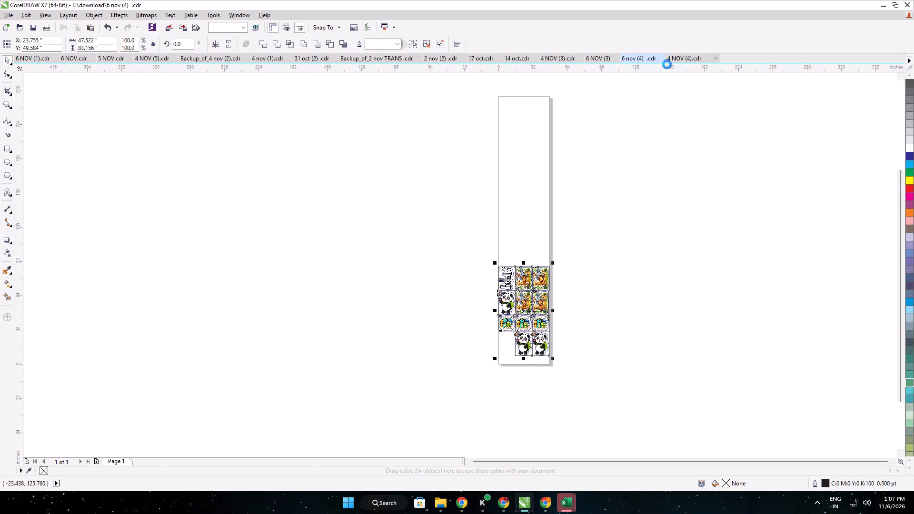
click(603, 58)
click(602, 59)
click(602, 59)
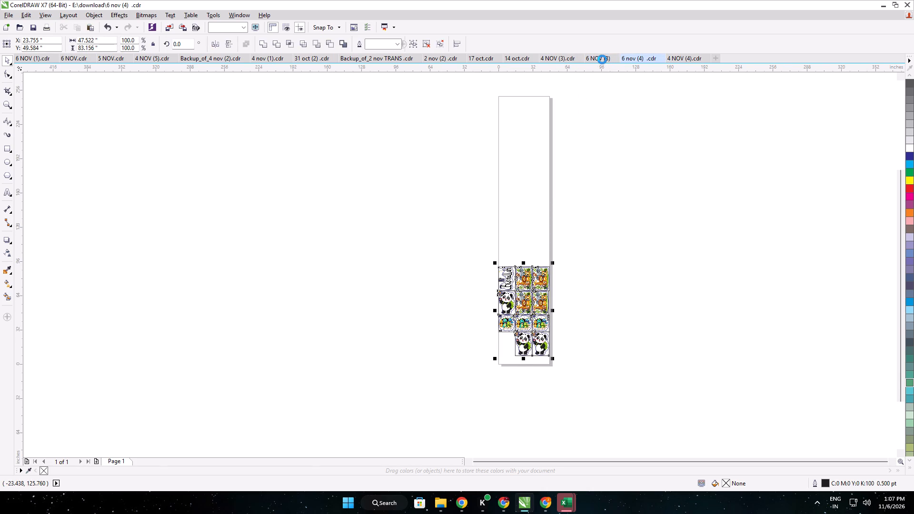
double_click(605, 56)
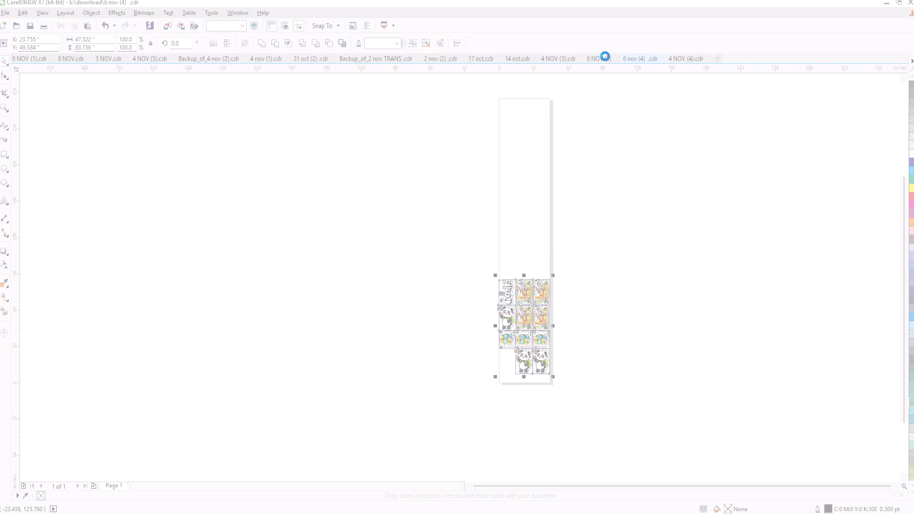
key(ctrl+v)
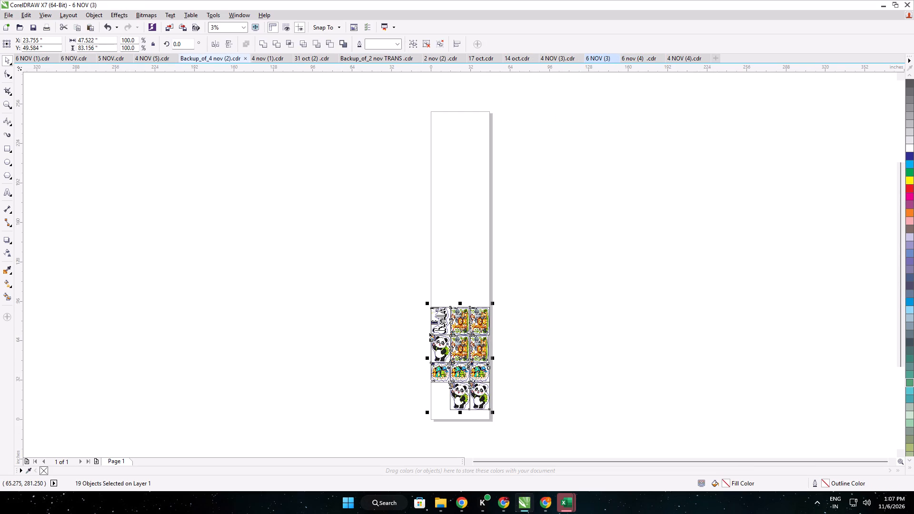
Look over the 6 NOV (1), 6 NOV and 5 NOV layouts again.
click(39, 60)
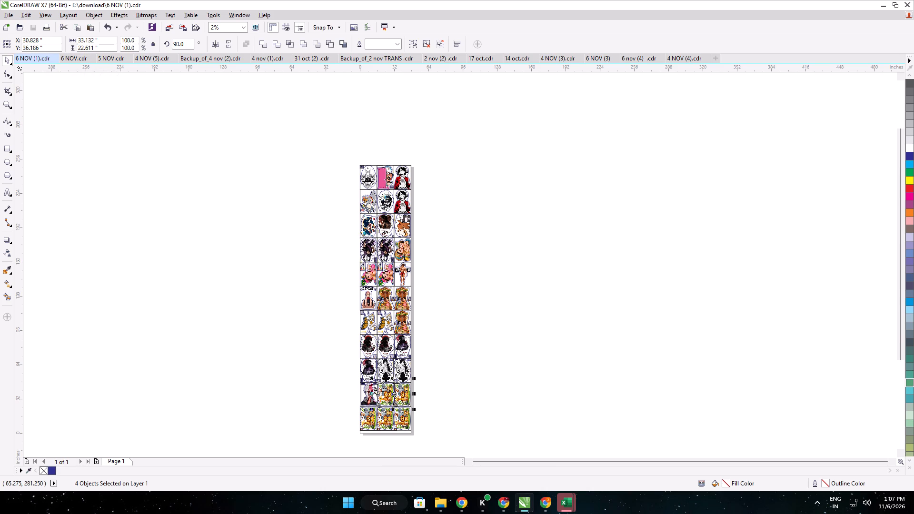
click(79, 57)
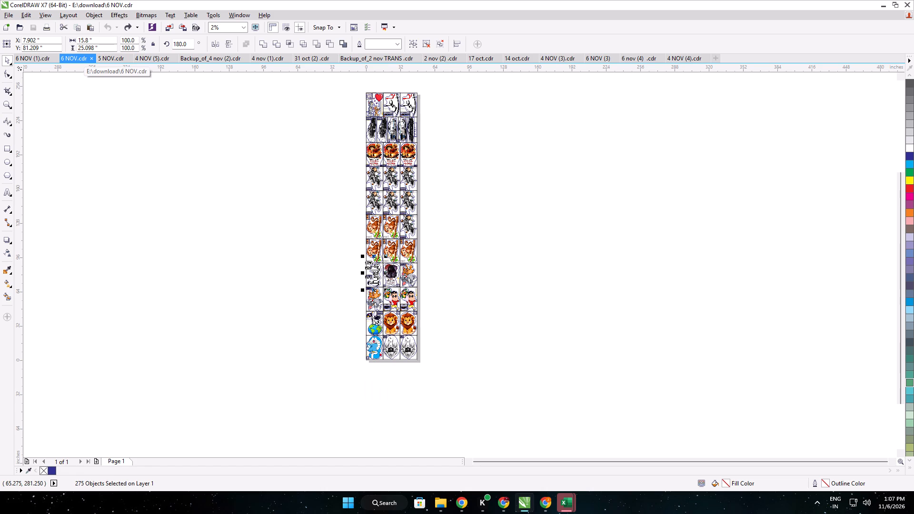
click(118, 55)
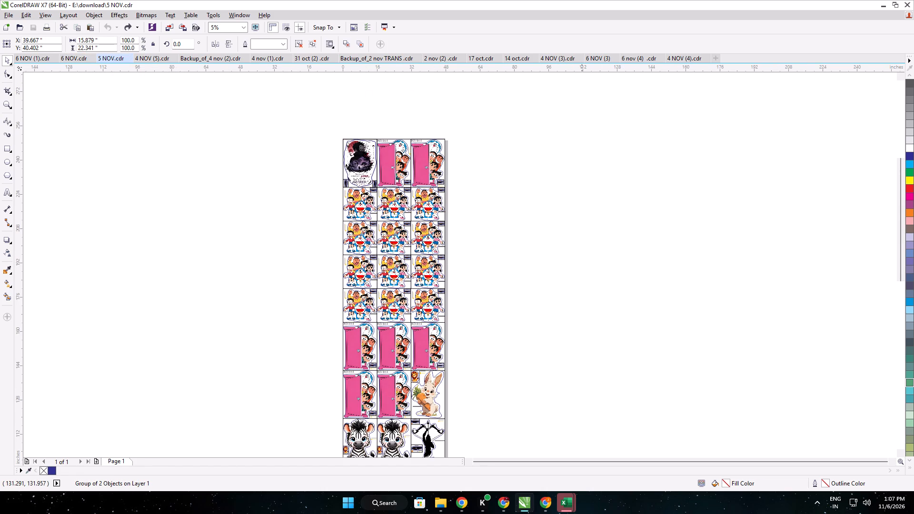
Close the extra Downloads window, and find and open 6 NOV.cdr from the remaining Downloads folder.
click(446, 503)
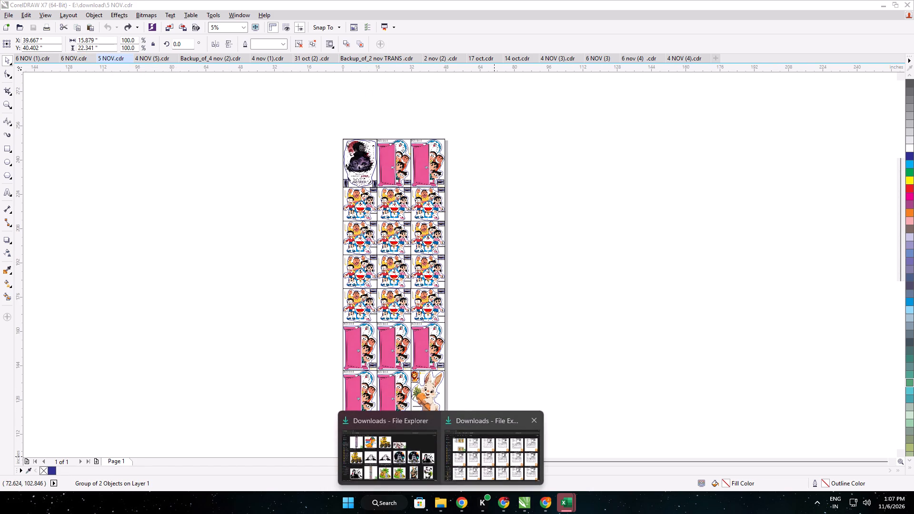
click(536, 418)
click(469, 434)
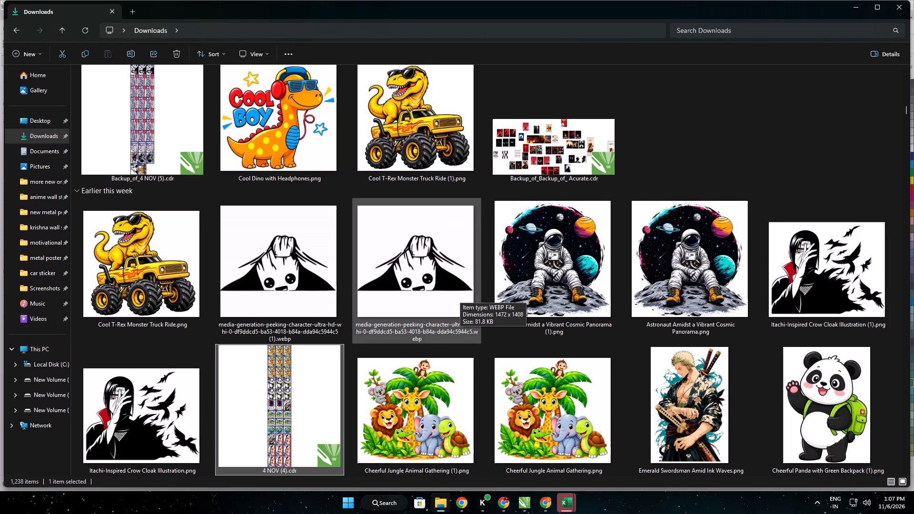
scroll(460, 293, up, 4)
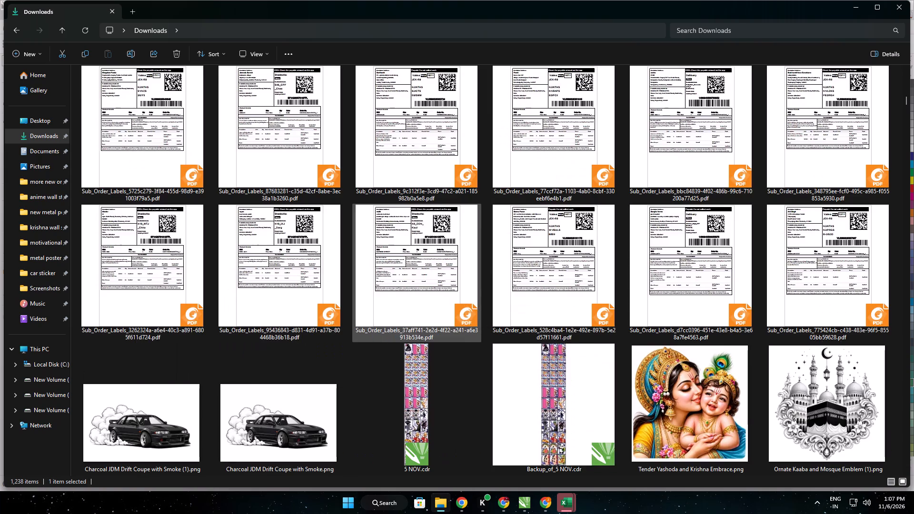
scroll(460, 293, up, 2)
double_click(532, 247)
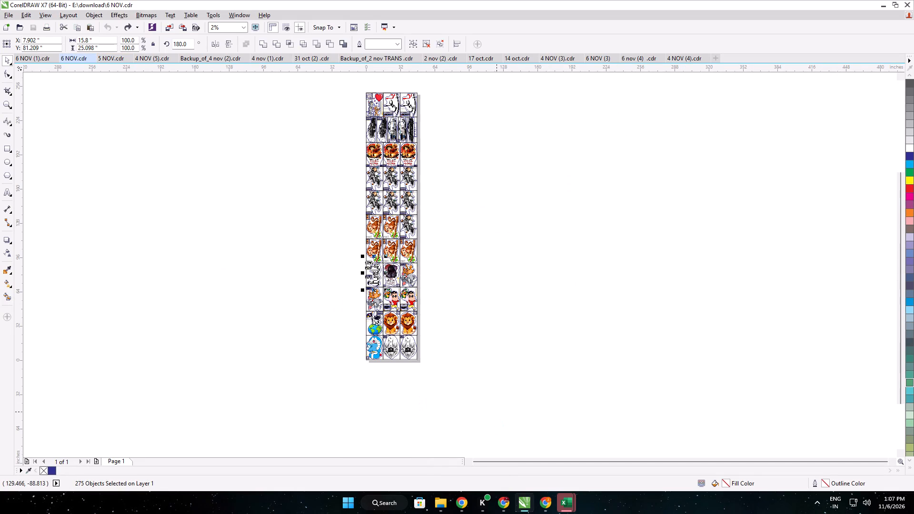
scroll(417, 299, up, 1)
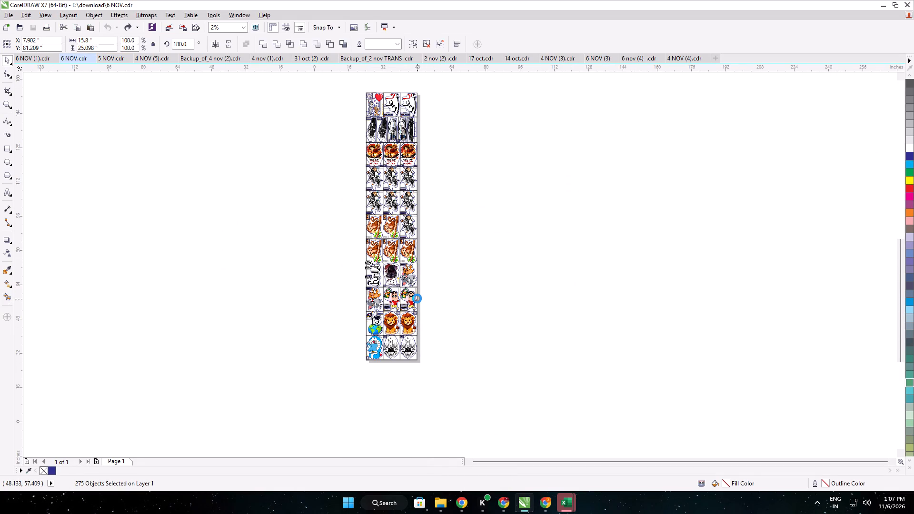
Copy the INOV shin 2 sticker in the third column of 6 NOV.cdr and paste it into 6 NOV (3).
scroll(417, 298, up, 1)
click(398, 304)
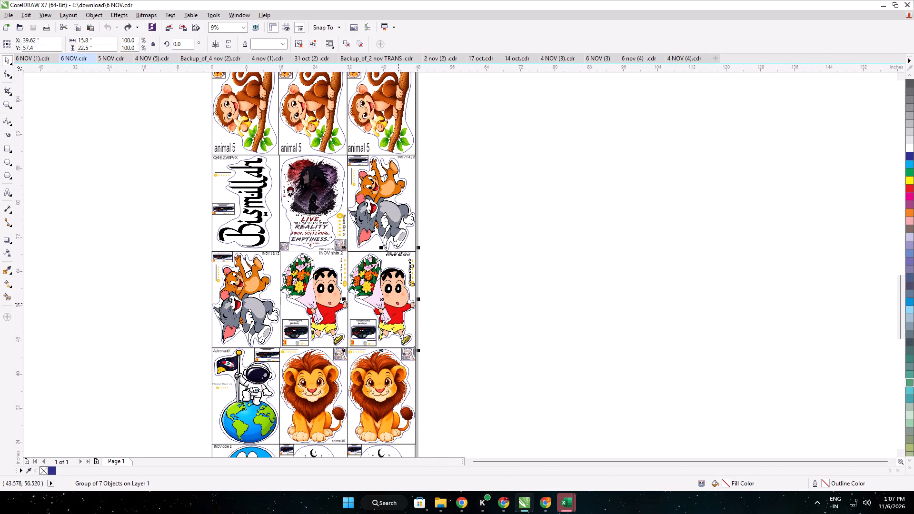
drag(398, 303, 441, 303)
key(ctrl+z)
key(ctrl+c)
scroll(385, 289, up, 1)
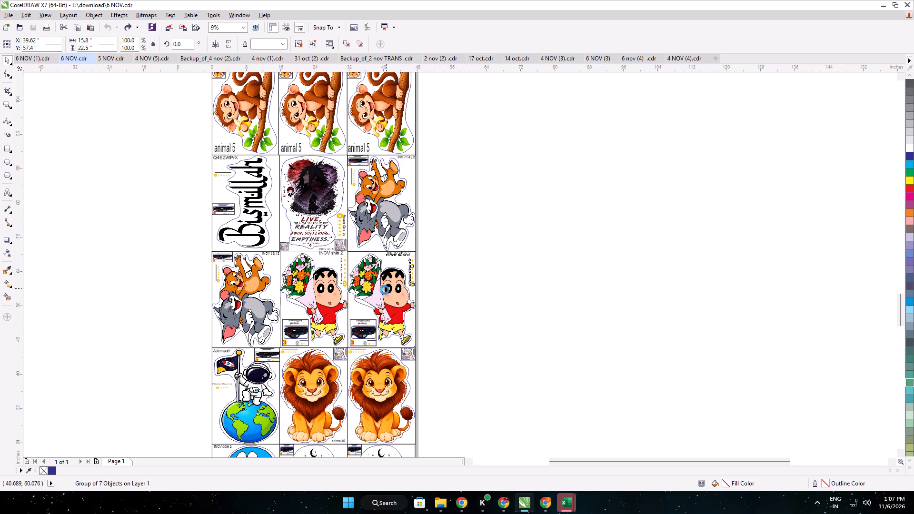
scroll(385, 290, up, 2)
scroll(355, 314, up, 1)
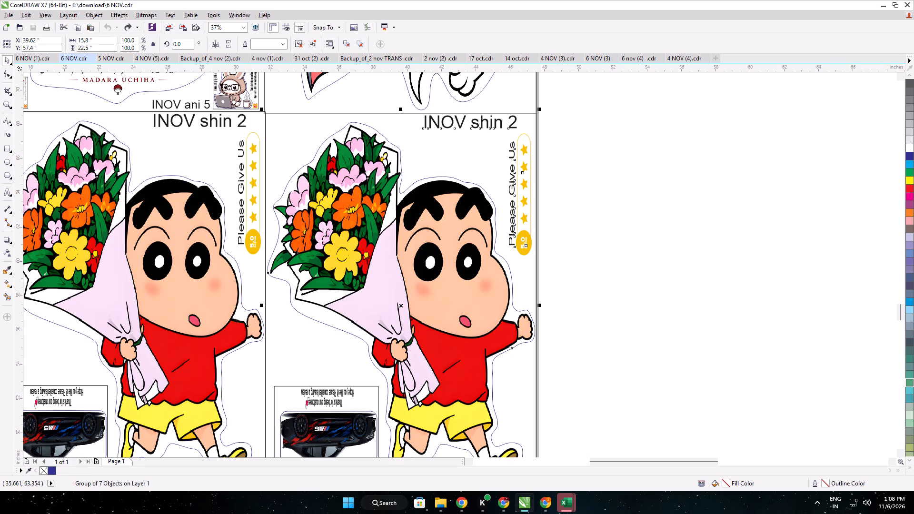
scroll(354, 203, down, 1)
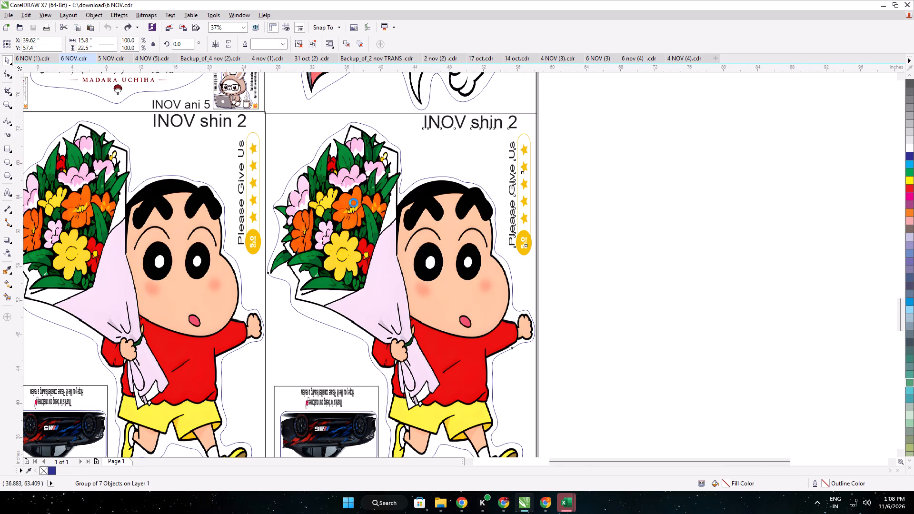
scroll(354, 203, down, 1)
key(ctrl+c)
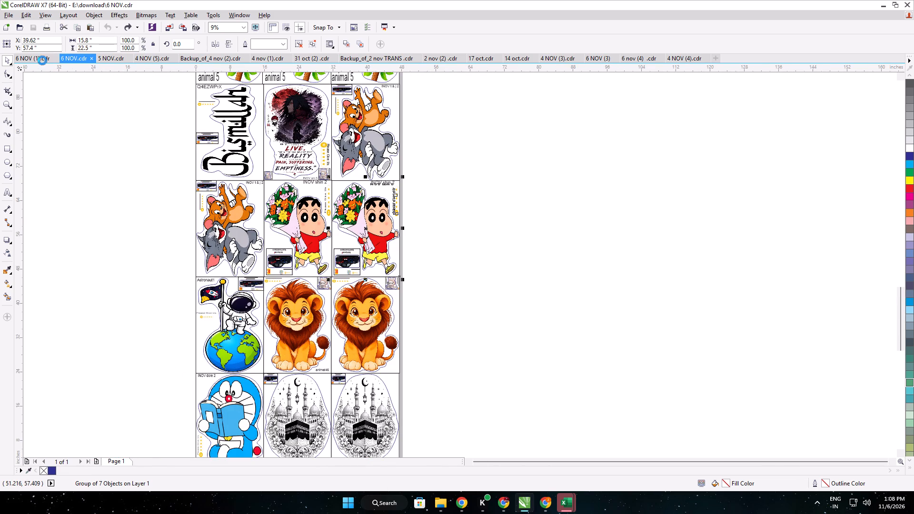
click(27, 58)
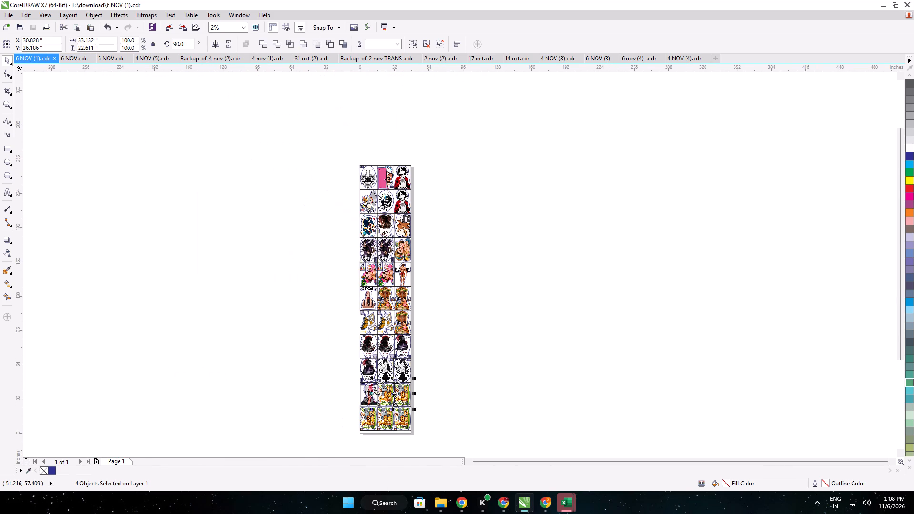
click(592, 53)
click(594, 58)
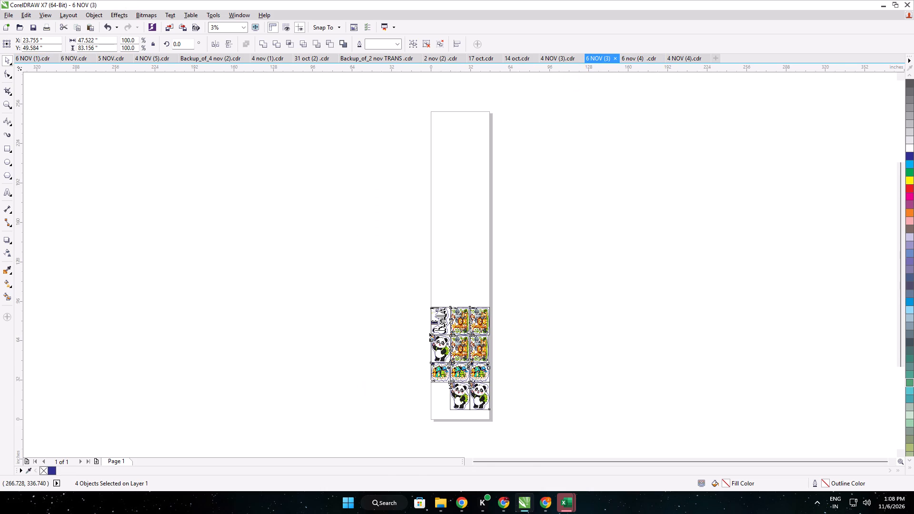
key(ctrl+v)
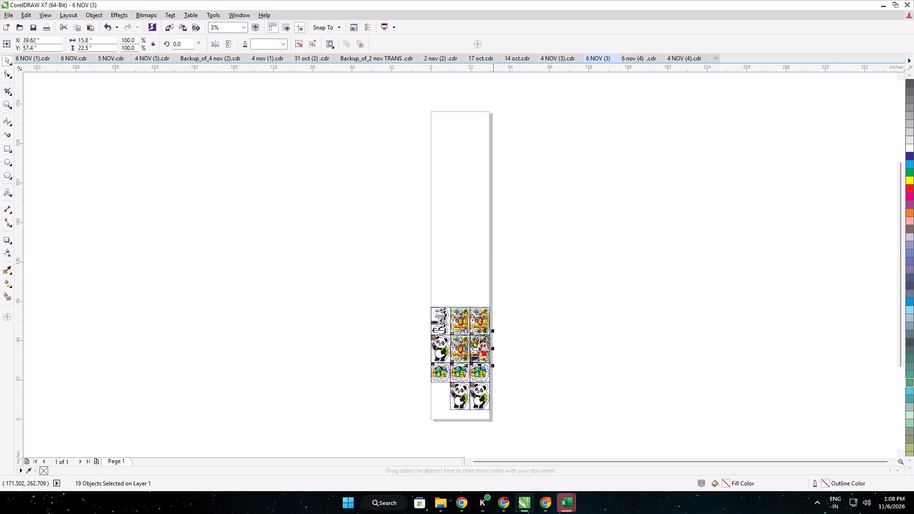
Move the pasted INOV shin 2 sticker into the empty bottom-row space beside the pandas, under the first INOV dino sticker.
drag(481, 346, 439, 394)
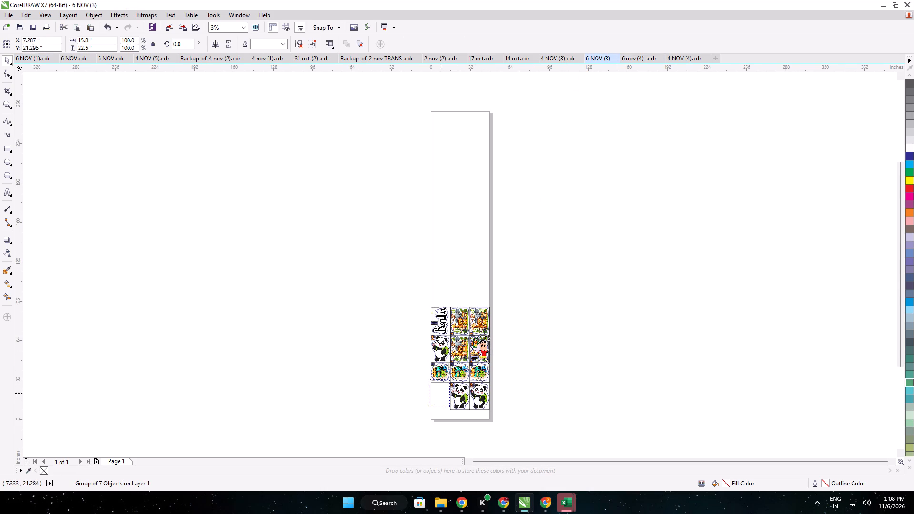
drag(439, 394, 438, 399)
scroll(437, 400, up, 10)
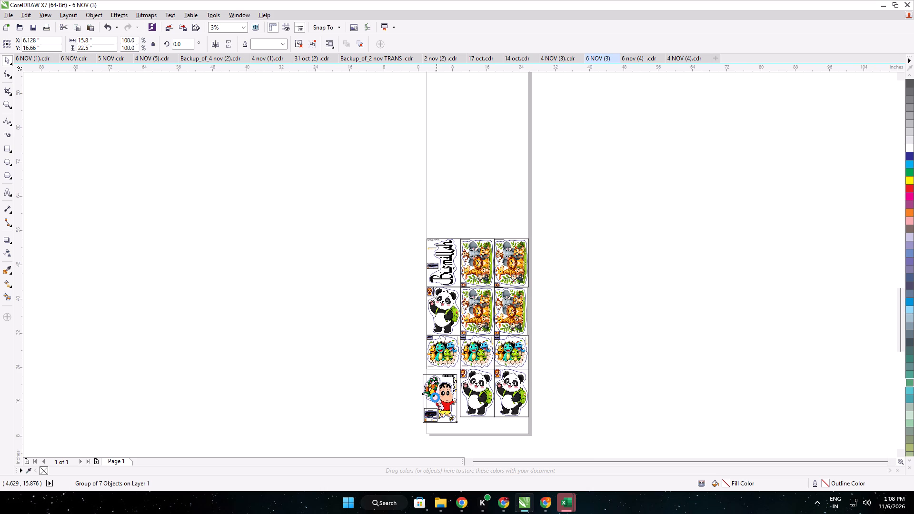
scroll(435, 397, up, 8)
drag(438, 387, 462, 350)
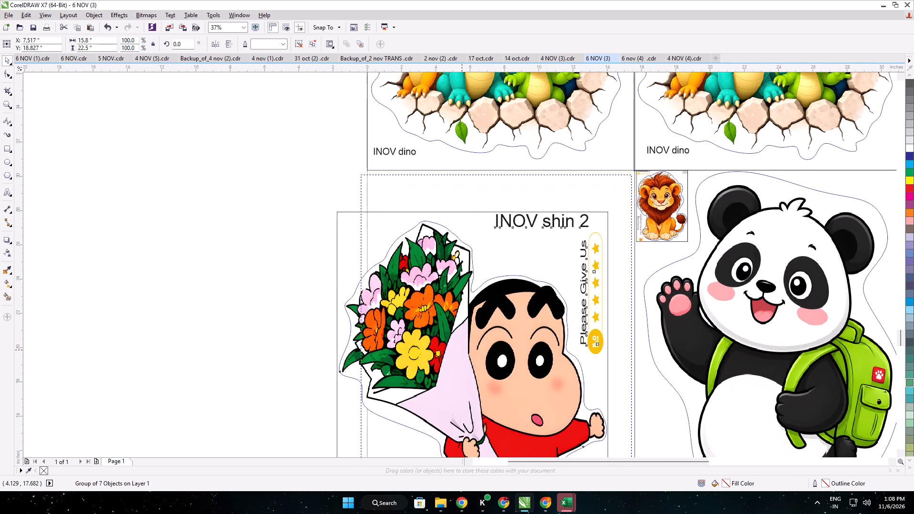
drag(462, 350, 467, 346)
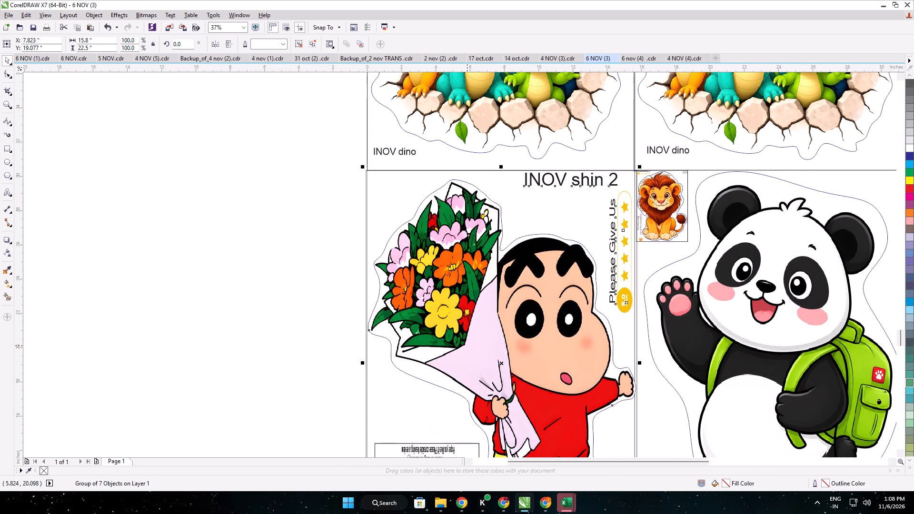
Narrow the INOV shin 2 sticker to about 15.67 inches and shift it 0.05 inches toward the neighbouring panda sticker.
scroll(644, 370, up, 3)
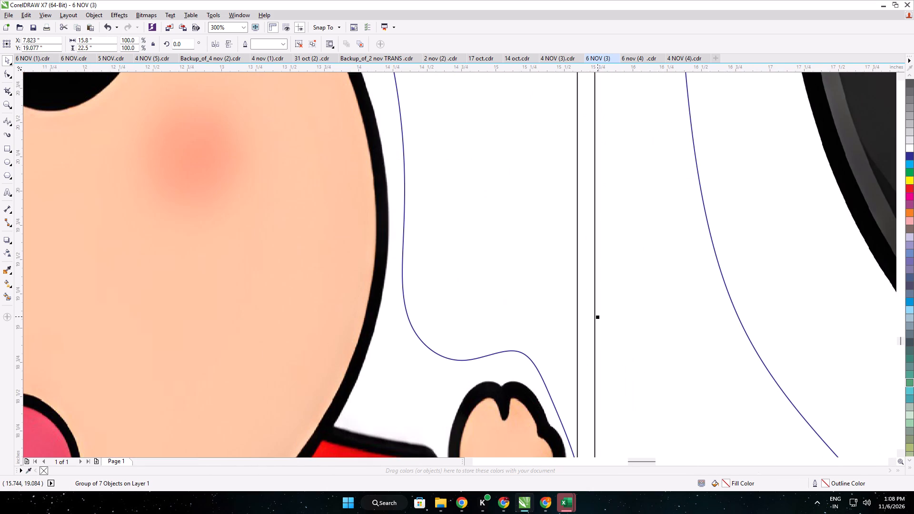
drag(597, 316, 580, 322)
scroll(494, 322, down, 5)
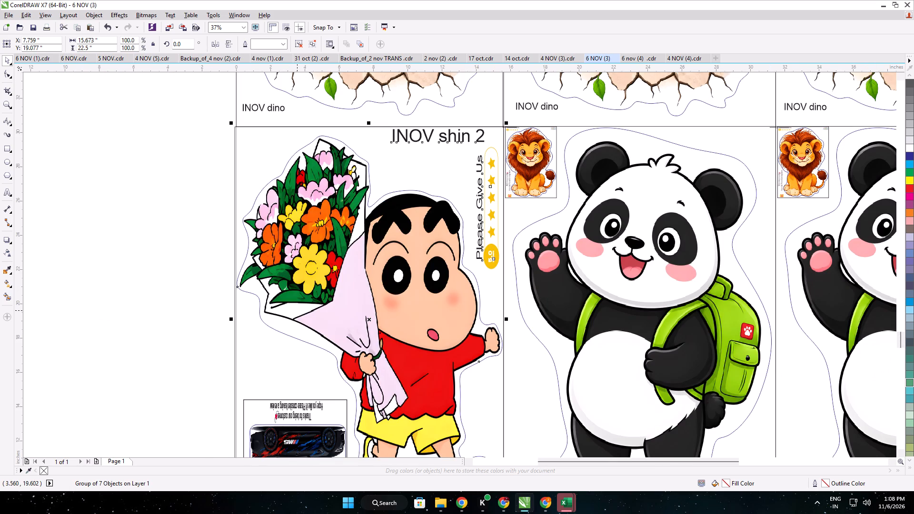
key(Right)
key(Right)
key(Right)
key(Right)
key(Right)
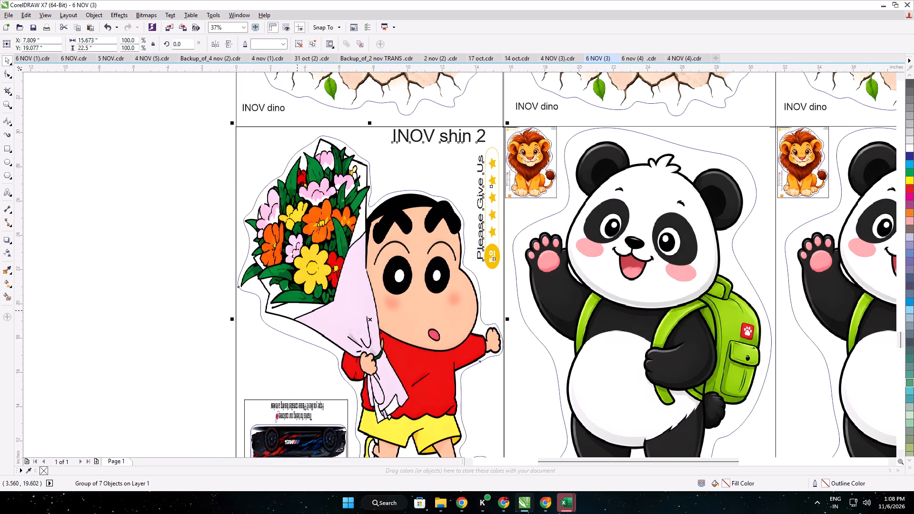
Nudge the INOV shin 2 sticker up 0.05 inches to align it with the lower frame edge of the INOV dino sticker.
scroll(298, 311, down, 3)
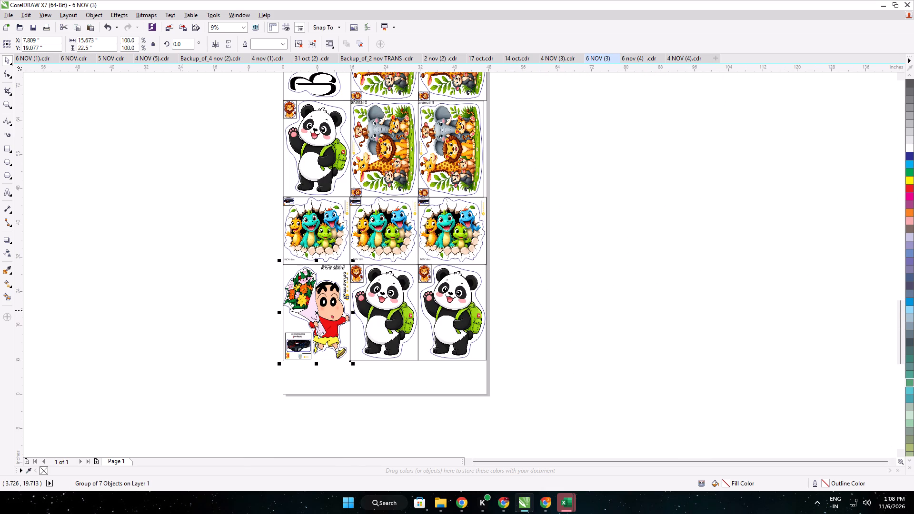
scroll(295, 335, up, 3)
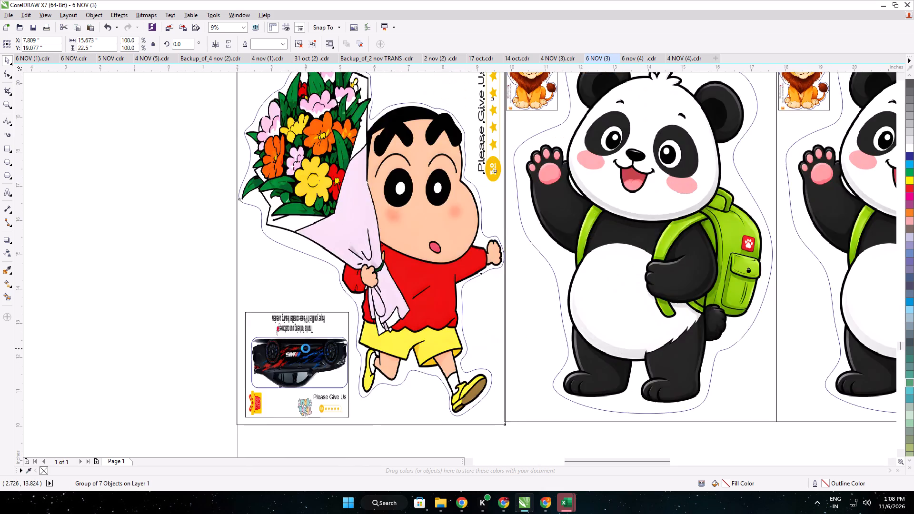
key(Up)
key(Up)
key(Up)
key(Up)
key(Up)
middle_drag(458, 338, 463, 505)
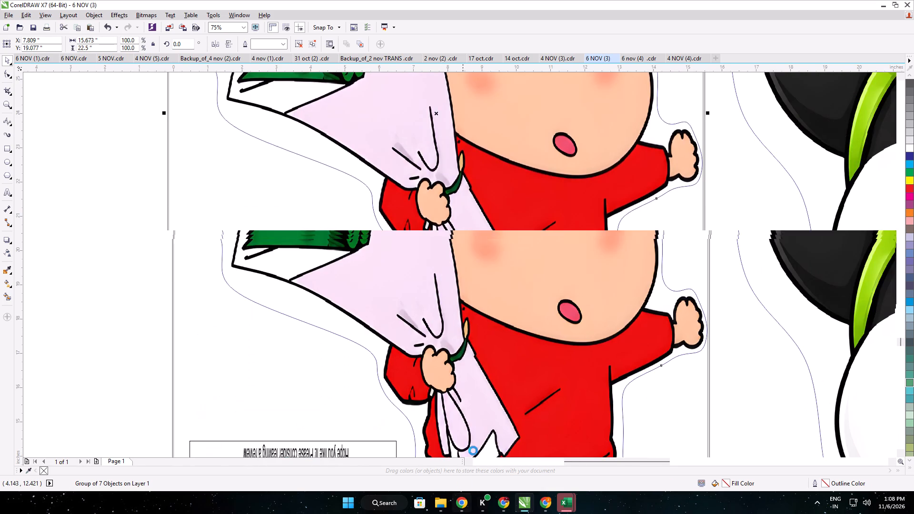
middle_drag(532, 238, 549, 486)
scroll(552, 435, up, 1)
key(Up)
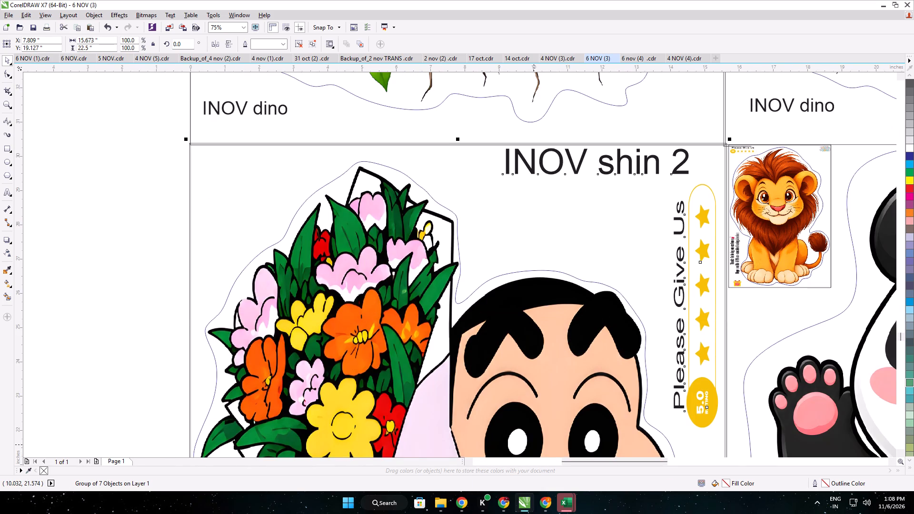
key(Down)
key(Down)
key(Up)
Shorten the INOV shin 2 sticker to about 22.34 inches high so its bottom edge lines up with the panda stickers, and deselect it.
scroll(534, 445, down, 1)
middle_drag(566, 413, 590, 63)
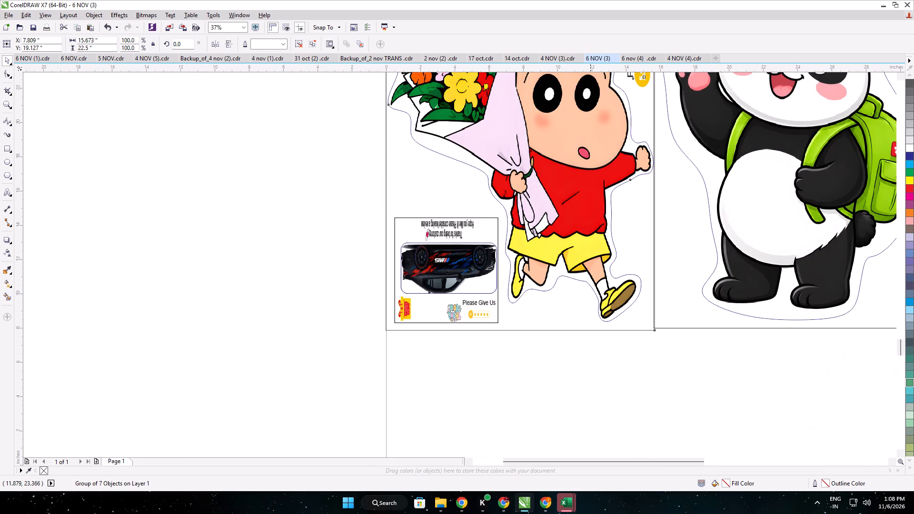
scroll(517, 338, up, 1)
drag(525, 327, 524, 319)
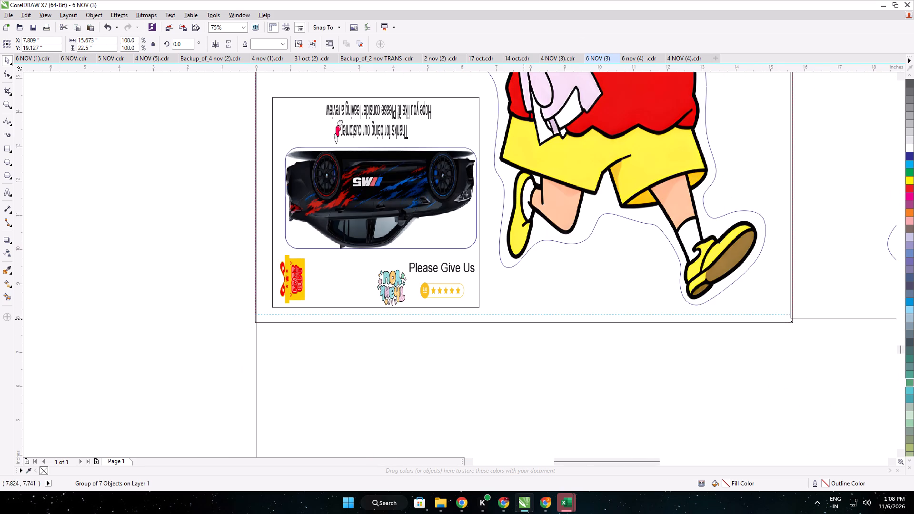
drag(524, 319, 522, 322)
scroll(525, 324, down, 3)
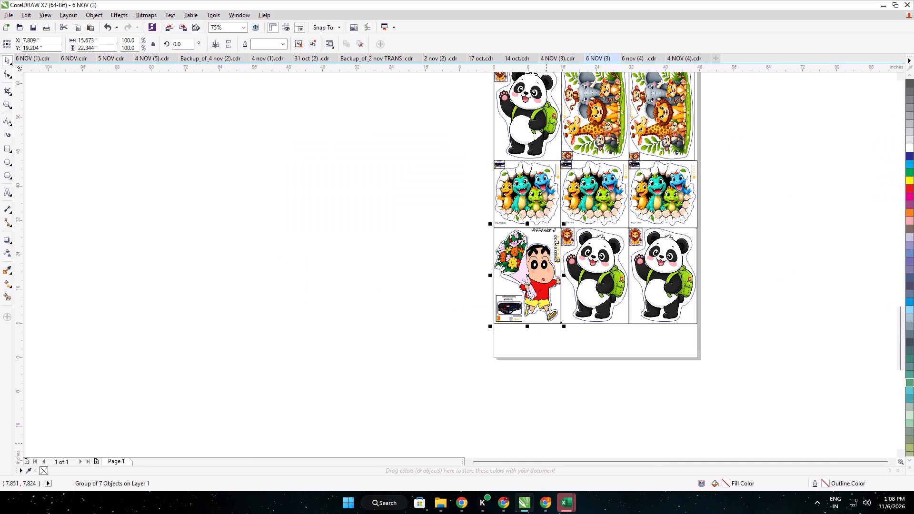
click(466, 344)
drag(482, 282, 491, 291)
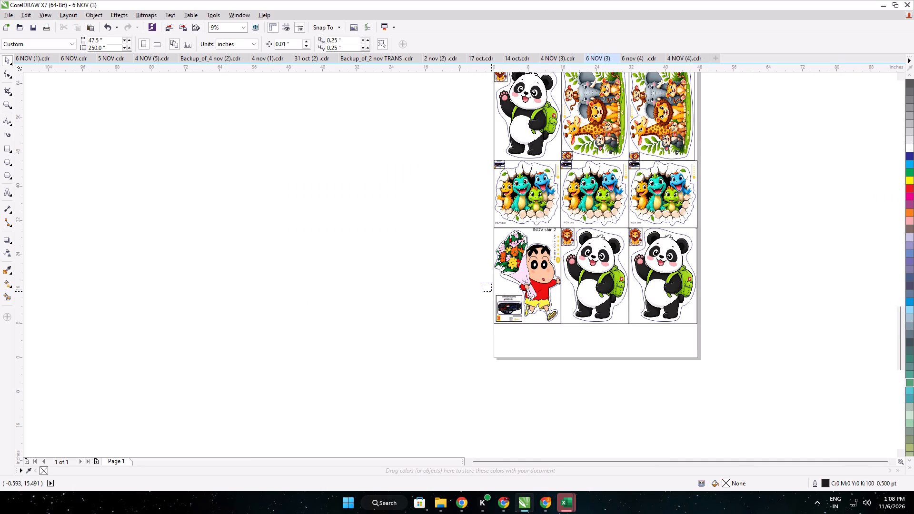
drag(491, 291, 492, 292)
Switch to Chrome and examine the Ready to Ship orders and SKU IDs of the VALUABLE PRODUCTS AND DECALS account.
click(506, 500)
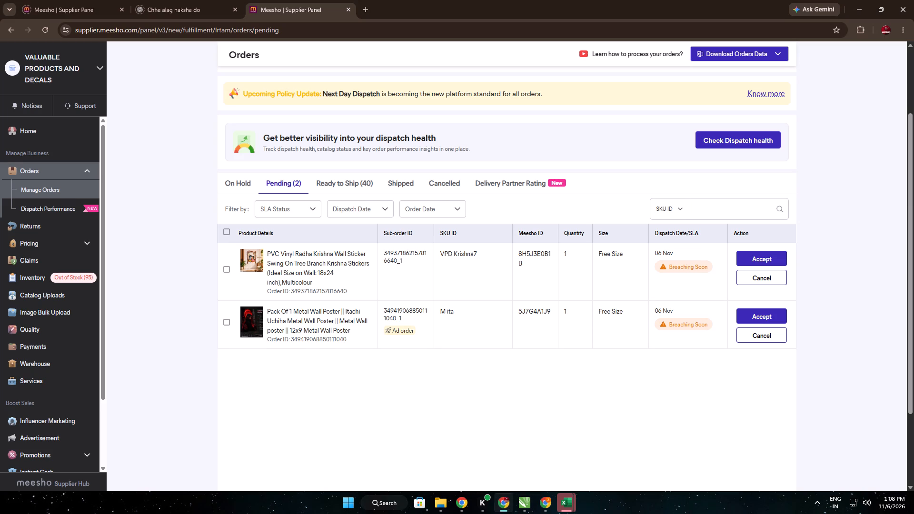
click(349, 179)
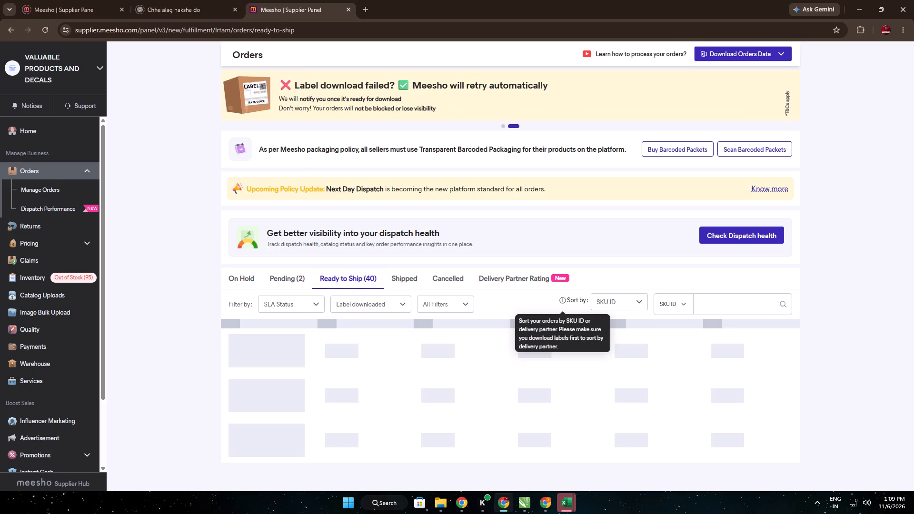
scroll(186, 280, down, 3)
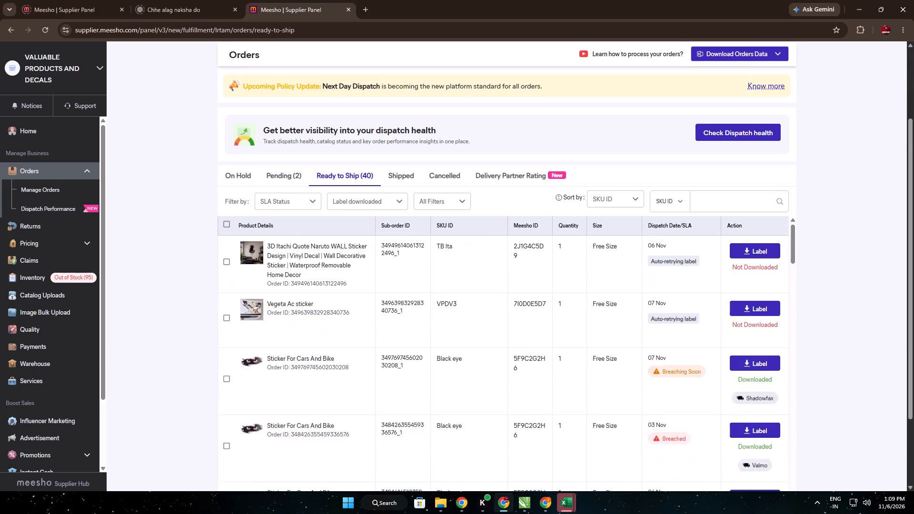
scroll(188, 280, down, 2)
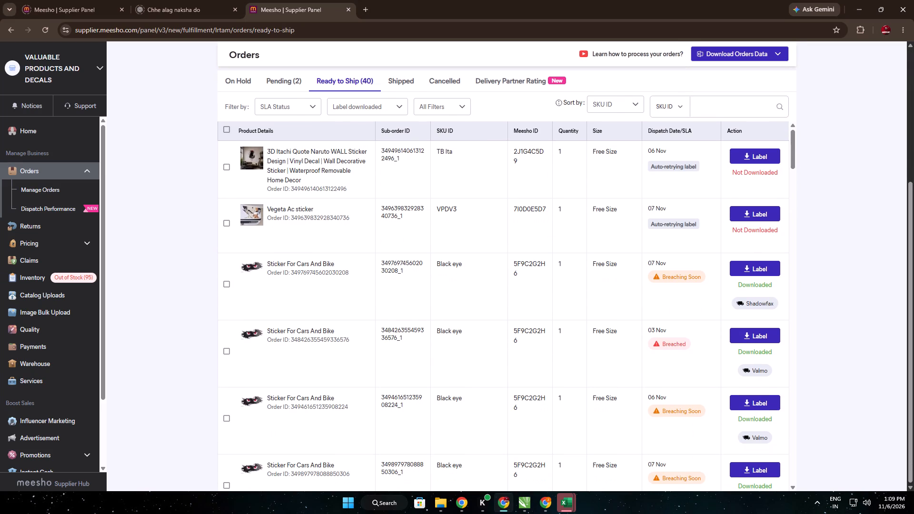
scroll(292, 187, down, 3)
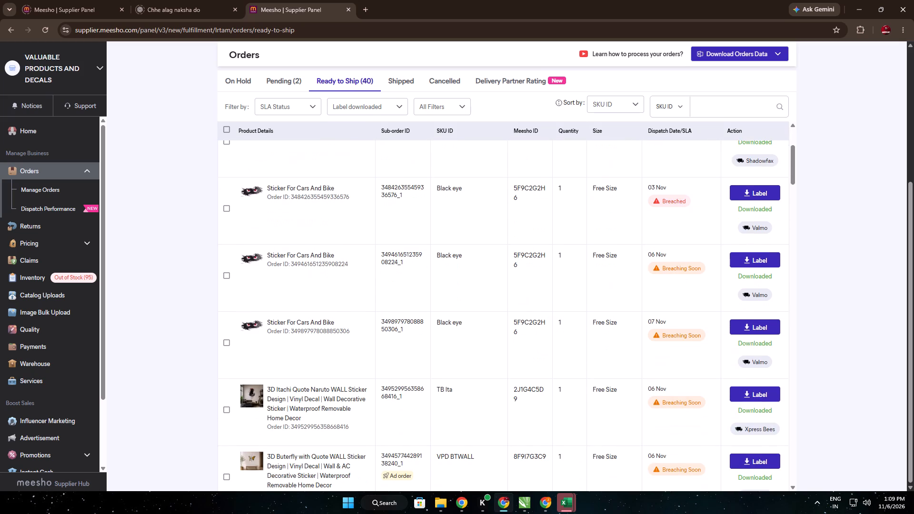
scroll(294, 201, down, 2)
scroll(283, 349, down, 3)
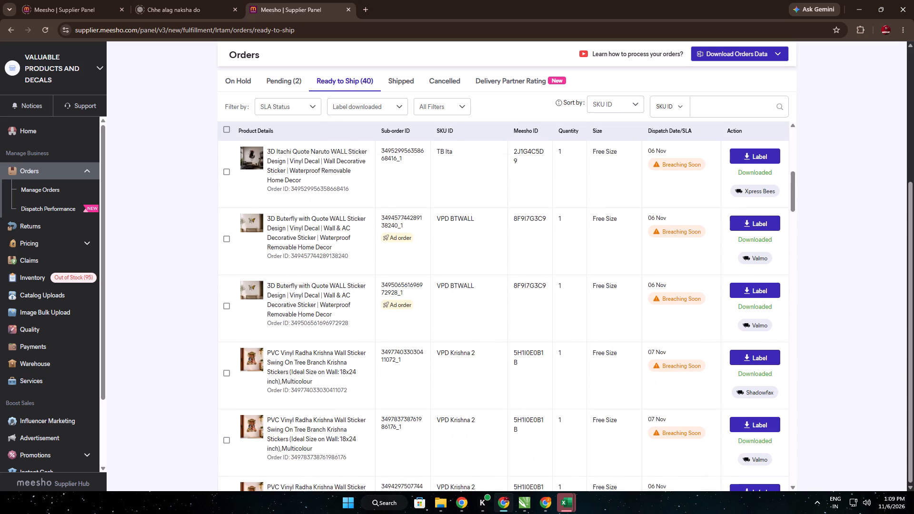
scroll(283, 351, down, 2)
scroll(296, 405, down, 2)
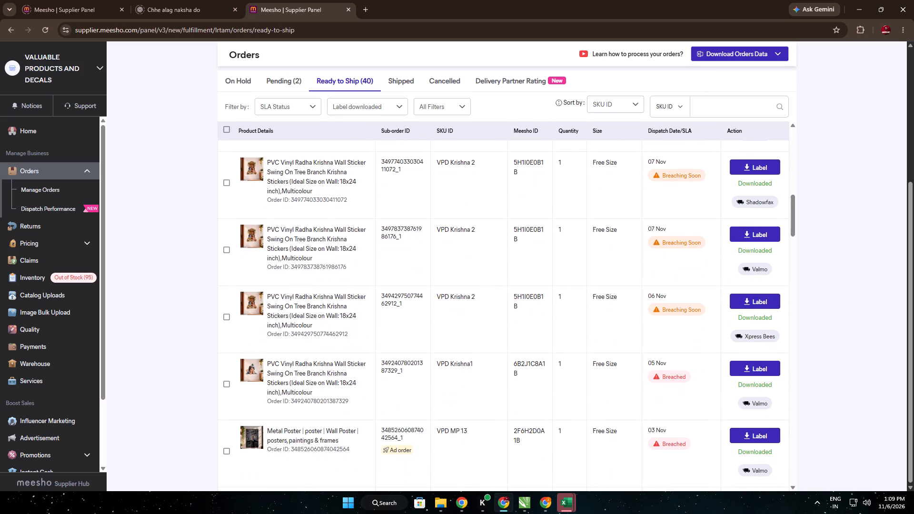
scroll(294, 407, down, 2)
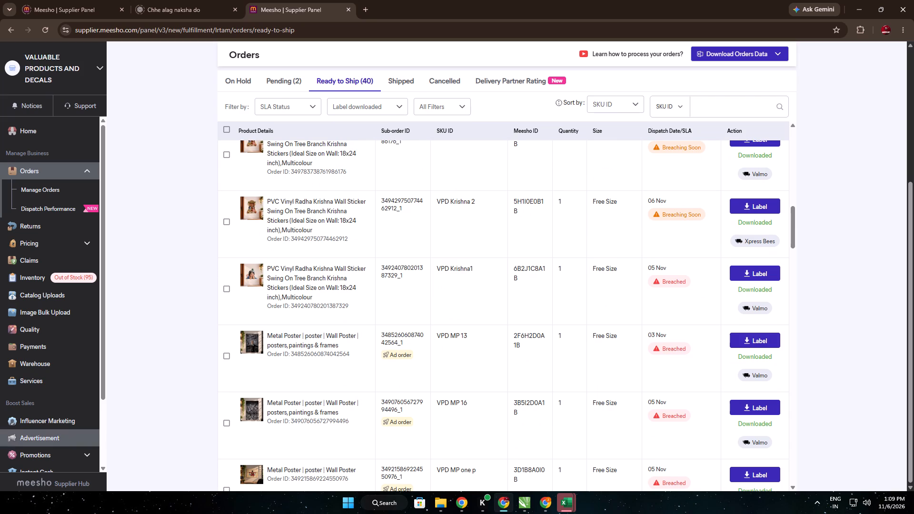
Open Support, search the help topics for "cance", choose "I want to cancel an order" and start raising a ticket.
click(79, 109)
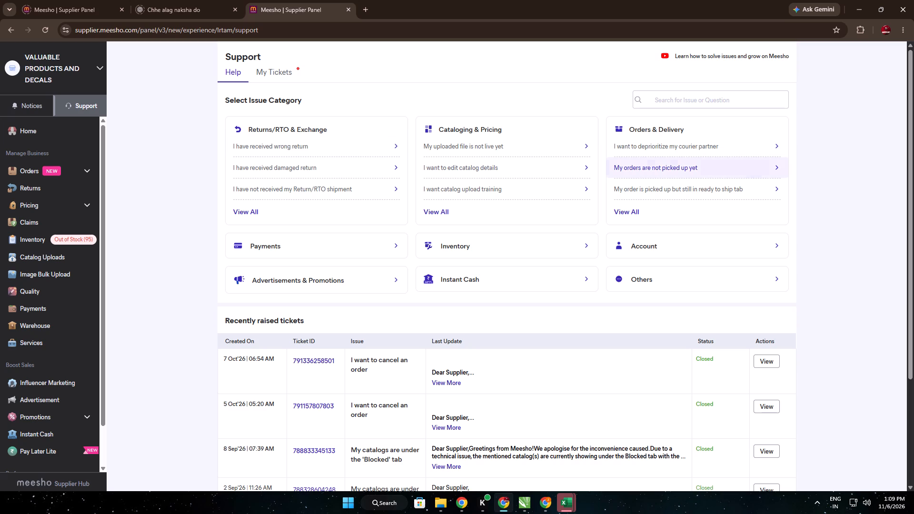
click(670, 100)
text(ca)
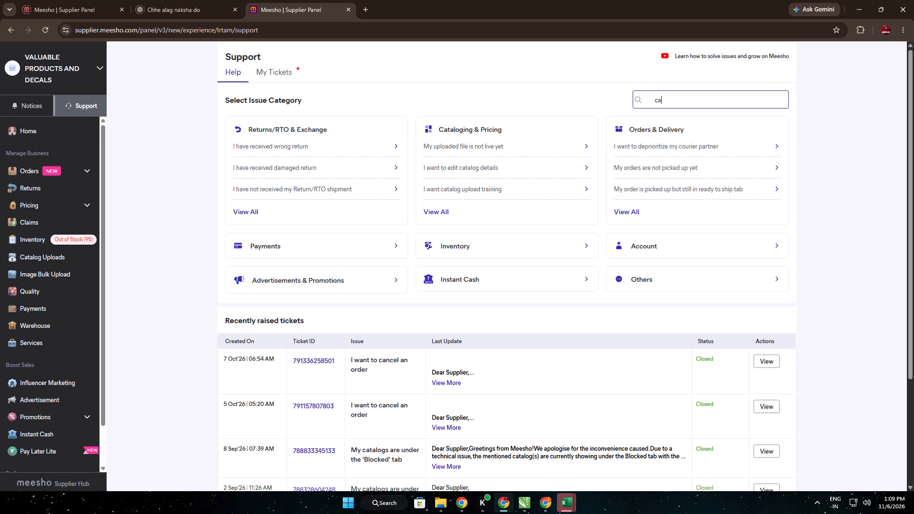
key(n)
text(ce)
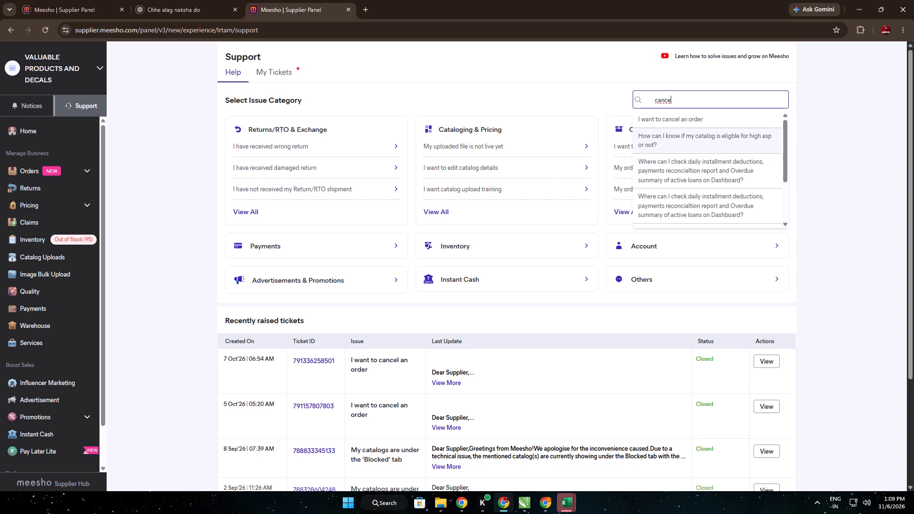
click(674, 124)
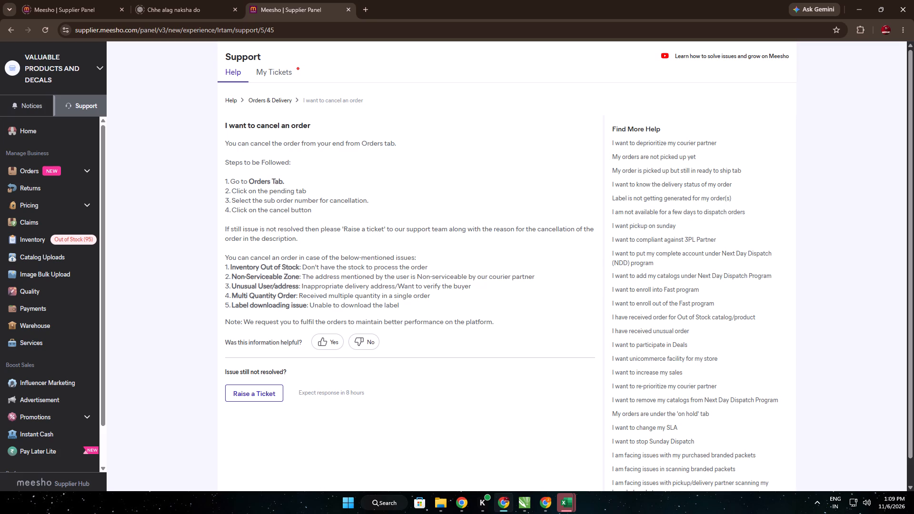
click(241, 392)
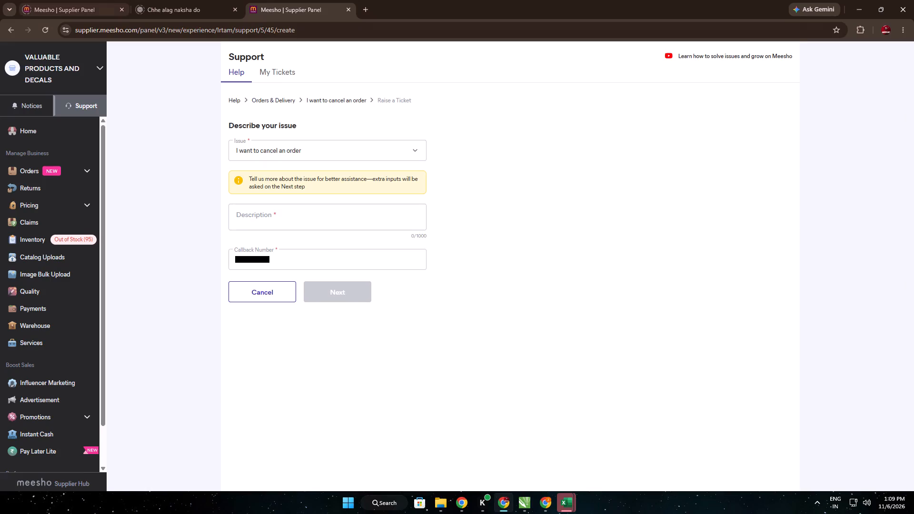
Enter "Temprory OUT of STOCK" as the ticket's issue description.
click(282, 219)
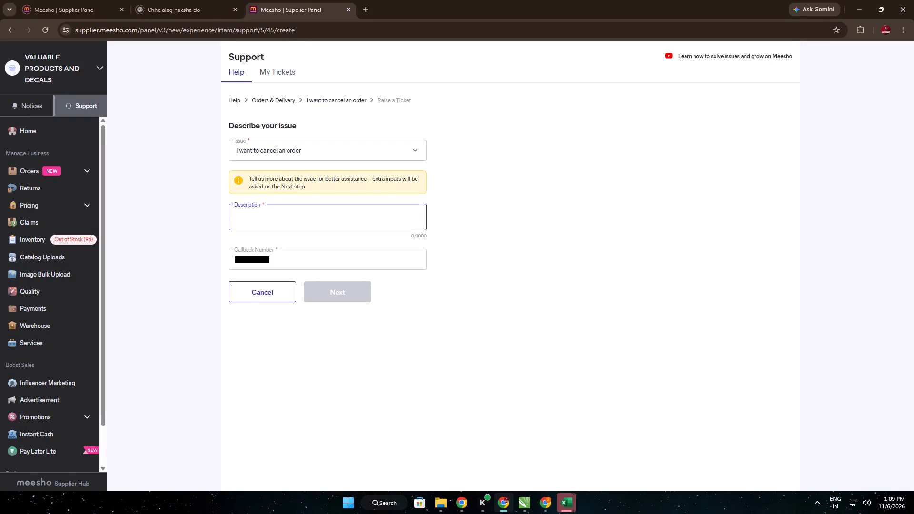
text(OU)
key(BackSpace)
key(BackSpace)
text(Tem)
text(prory)
key(space)
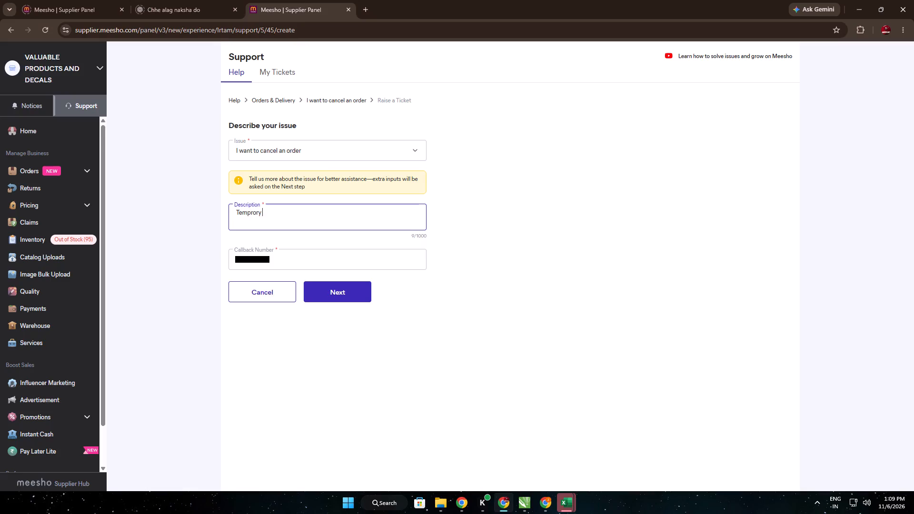
key(shift+o)
text(UT)
key(space)
text(of)
key(space)
text(STOCK)
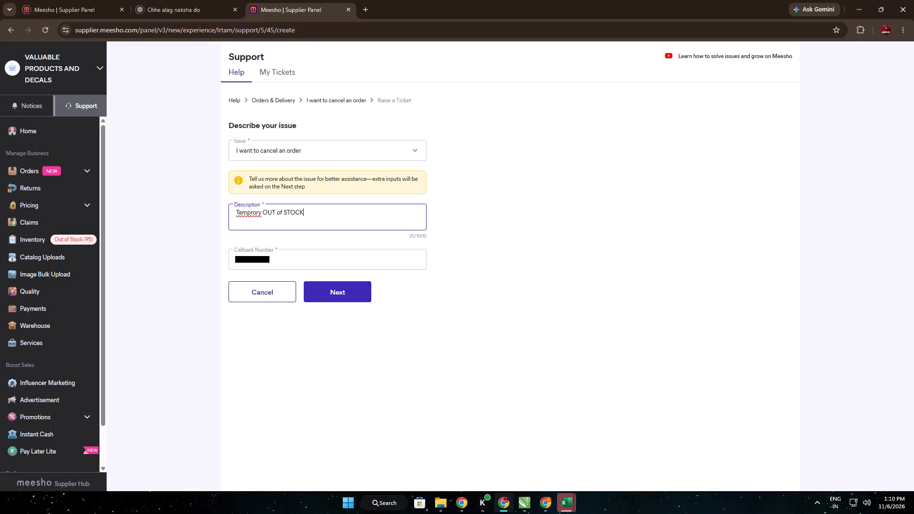
Correct the description's first word to "Temporary" using the spelling suggestion and proceed to the ticket details.
right_click(244, 217)
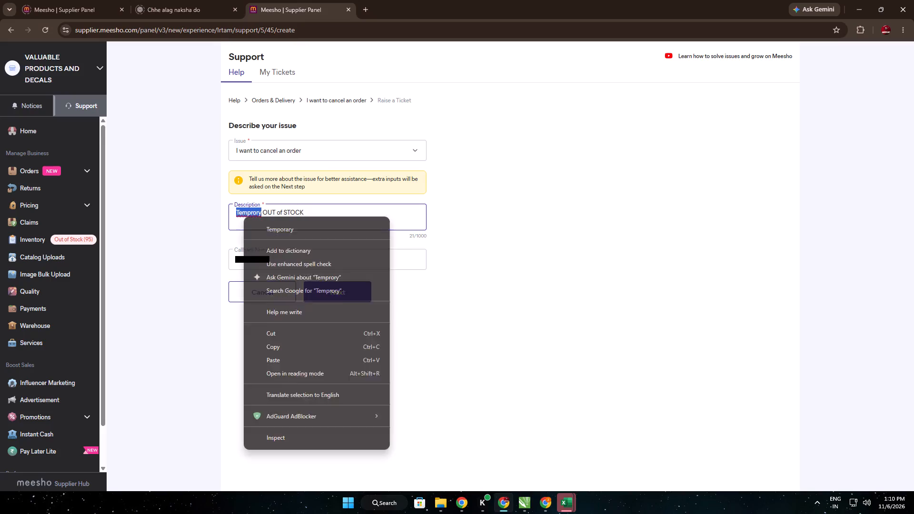
click(288, 232)
click(308, 218)
key(space)
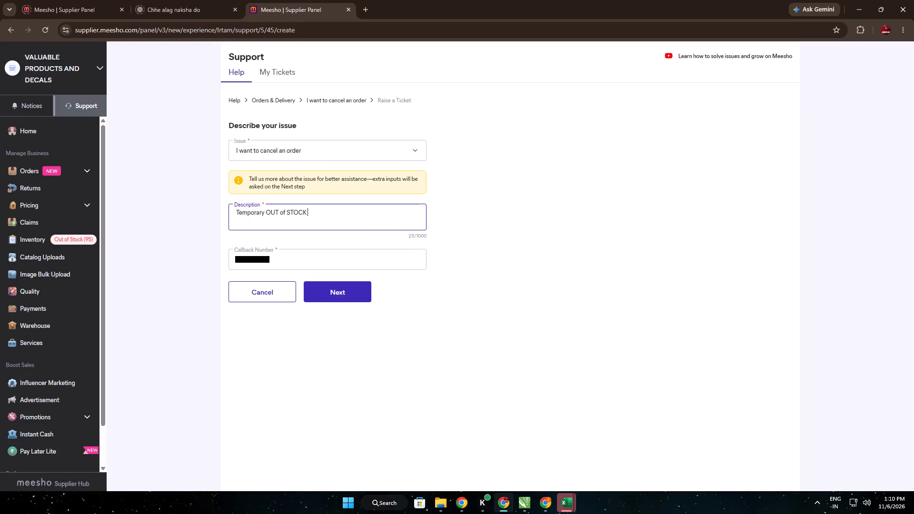
click(325, 293)
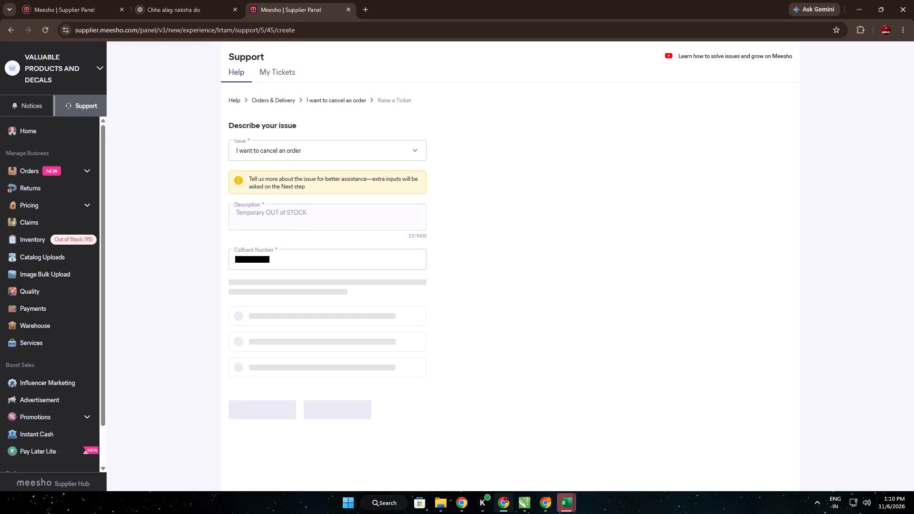
Check the account's Out of Stock catalogs in the other supplier tab's inventory, and open its Orders page.
click(61, 2)
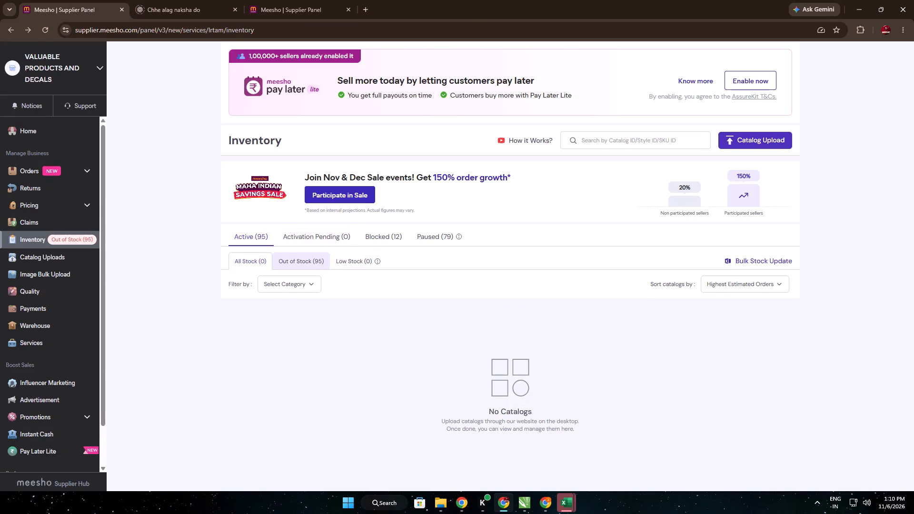
click(293, 259)
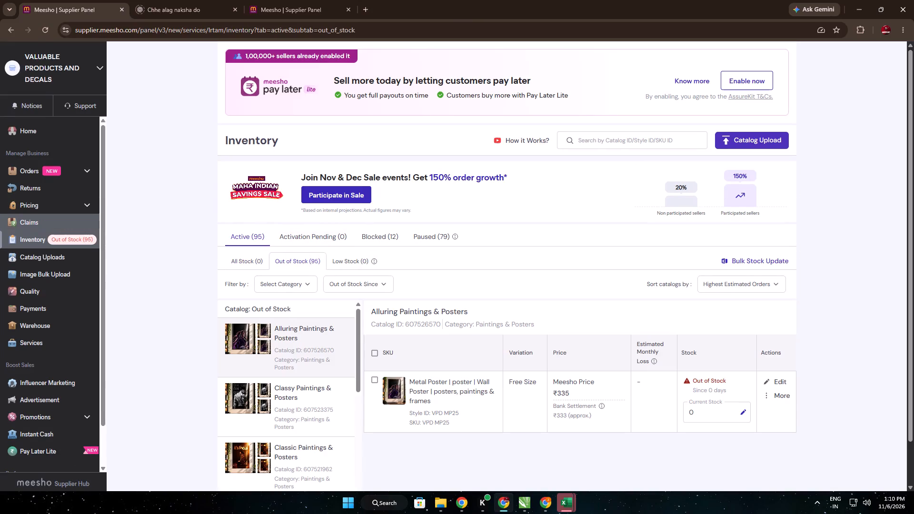
click(39, 169)
Return to the cancellation ticket, copy its description text, and set the cancellation reason to Inventory Out of Stock.
click(287, 7)
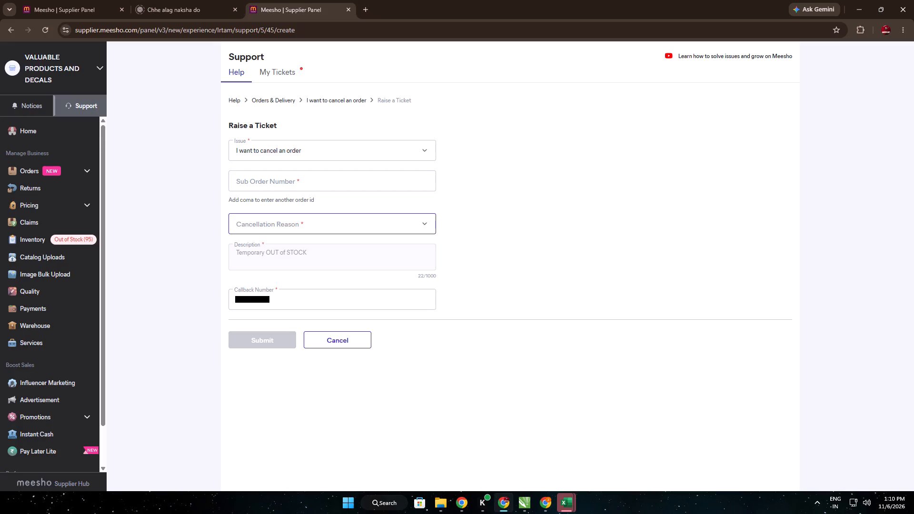
click(264, 226)
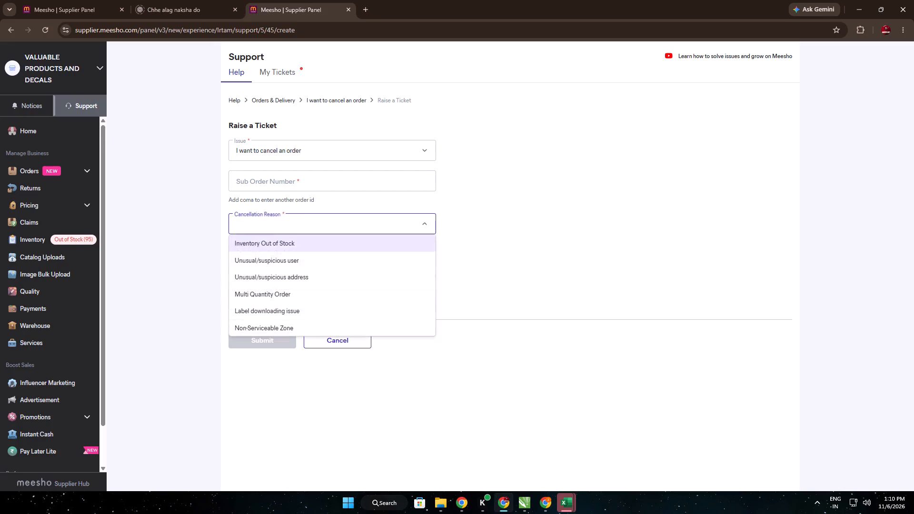
click(201, 237)
drag(314, 247, 226, 248)
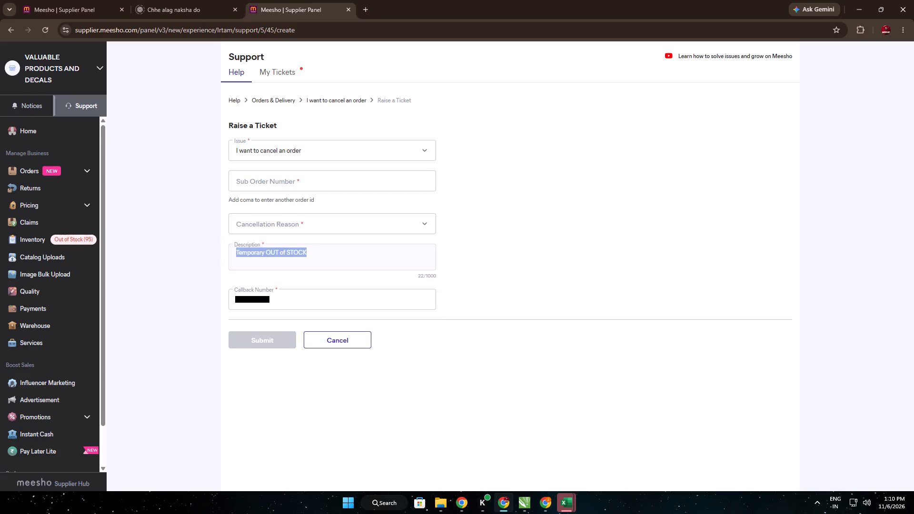
key(ctrl+c)
ctrl+click(282, 223)
click(278, 247)
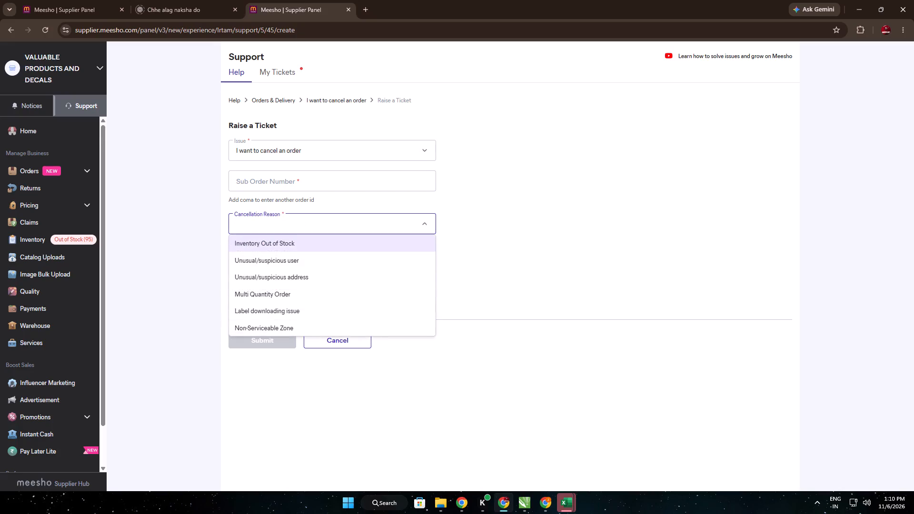
Copy the sub-order ID of the VPD MP 13 metal poster from Ready to Ship and add it to the ticket's Sub Order Number.
click(289, 186)
click(59, 19)
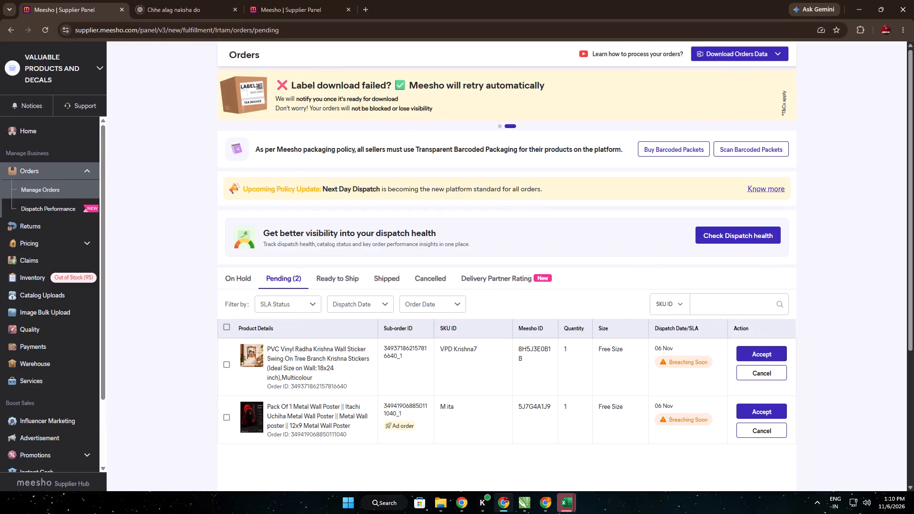
click(329, 276)
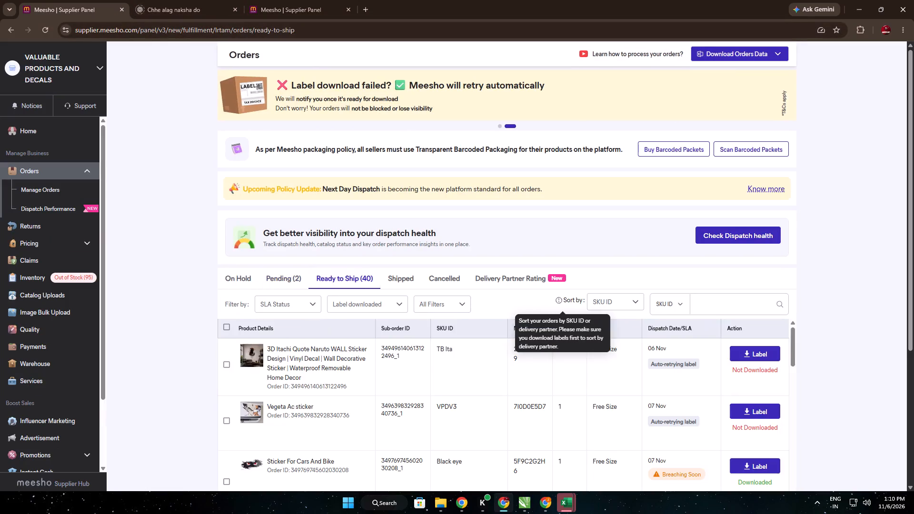
scroll(180, 258, down, 5)
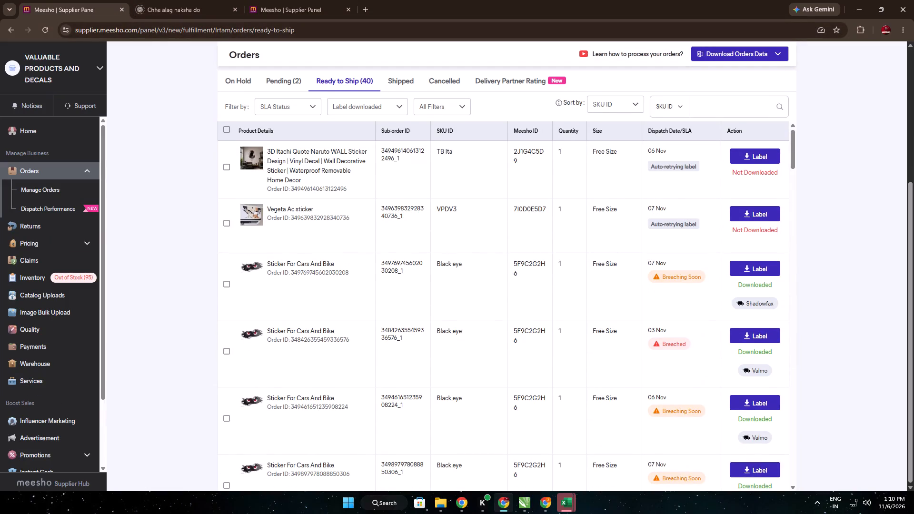
scroll(397, 220, down, 6)
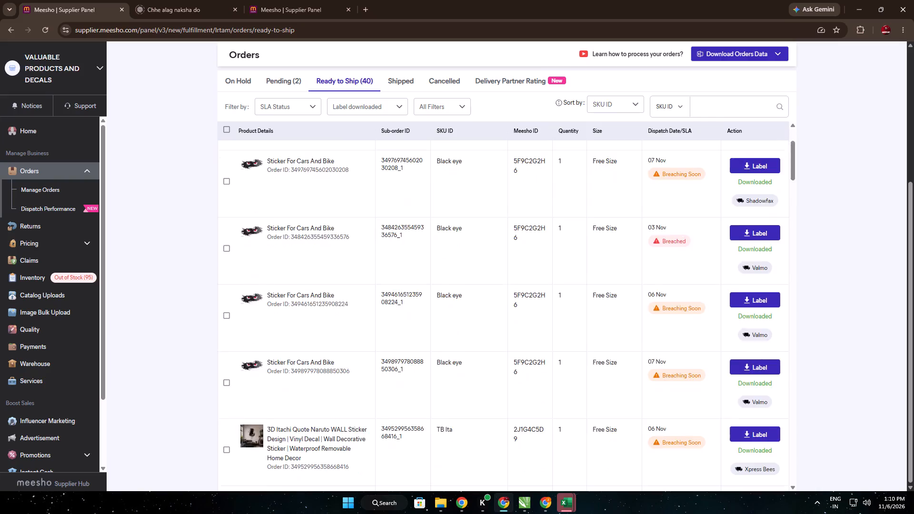
scroll(397, 222, down, 14)
scroll(401, 236, up, 5)
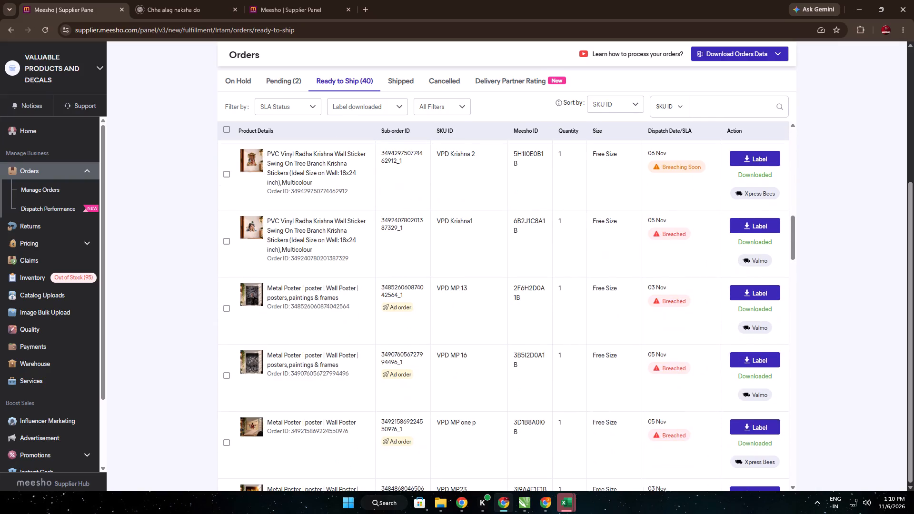
double_click(399, 287)
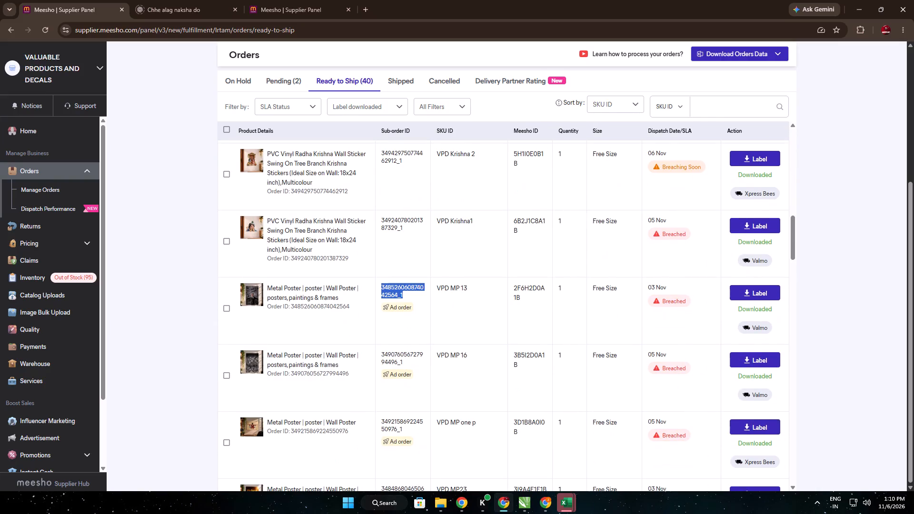
key(ctrl+c)
key(ctrl+c)
key(ctrl+c)
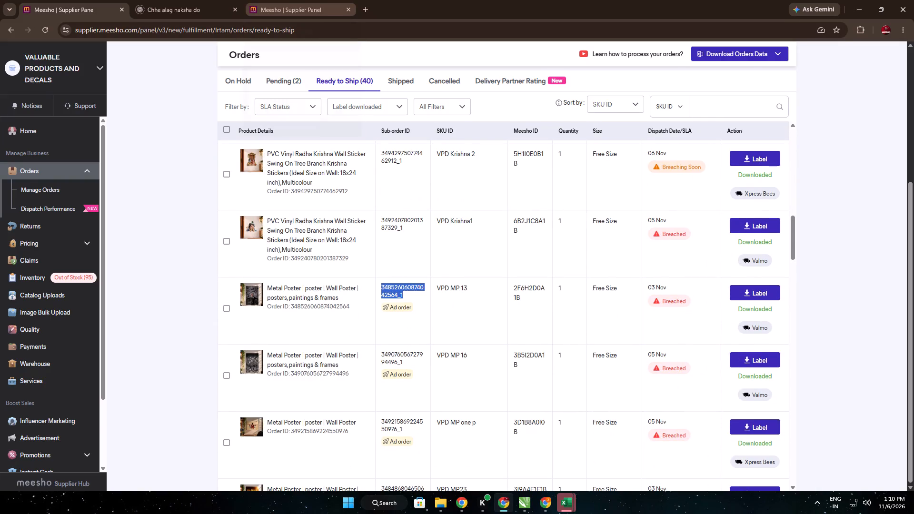
click(292, 0)
key(ctrl+v)
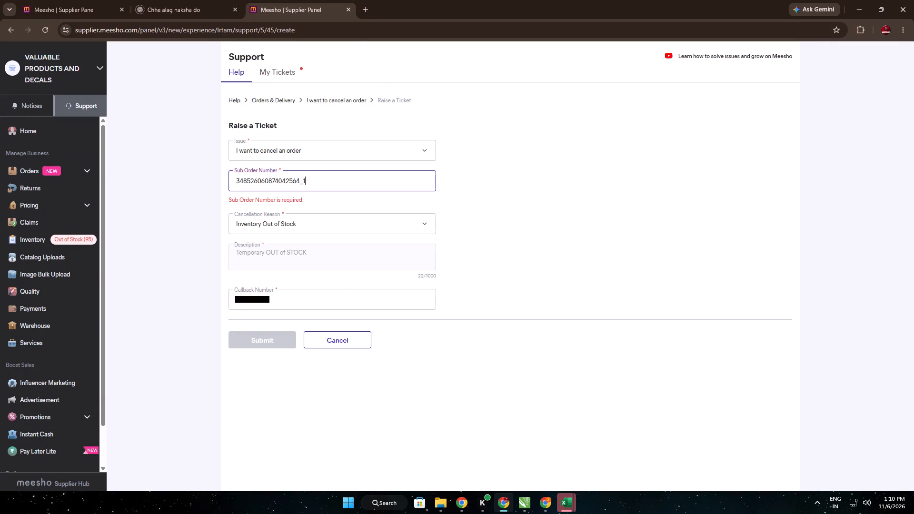
key(shift+Return)
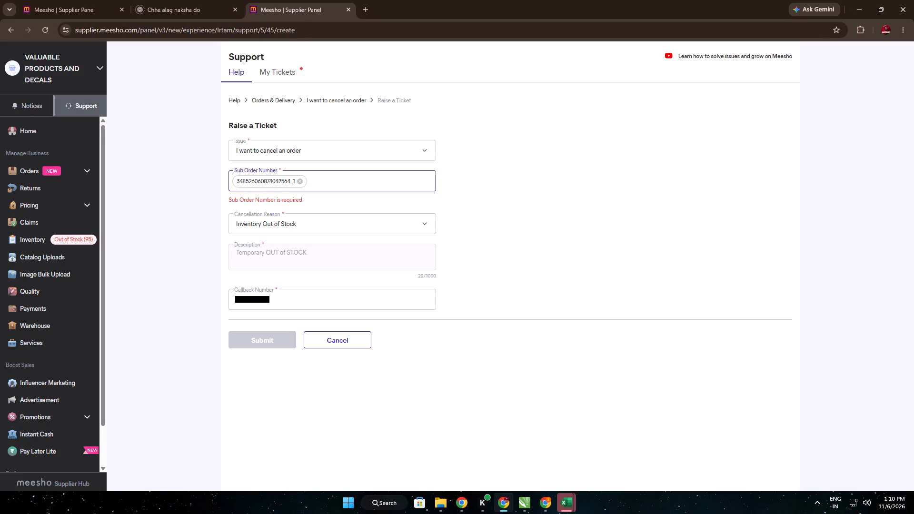
click(200, 12)
click(71, 5)
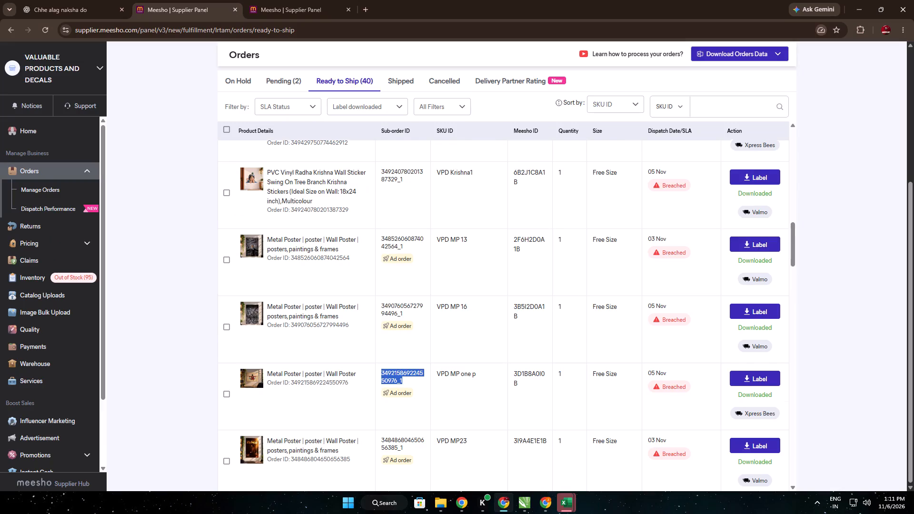
scroll(406, 358, down, 1)
double_click(397, 300)
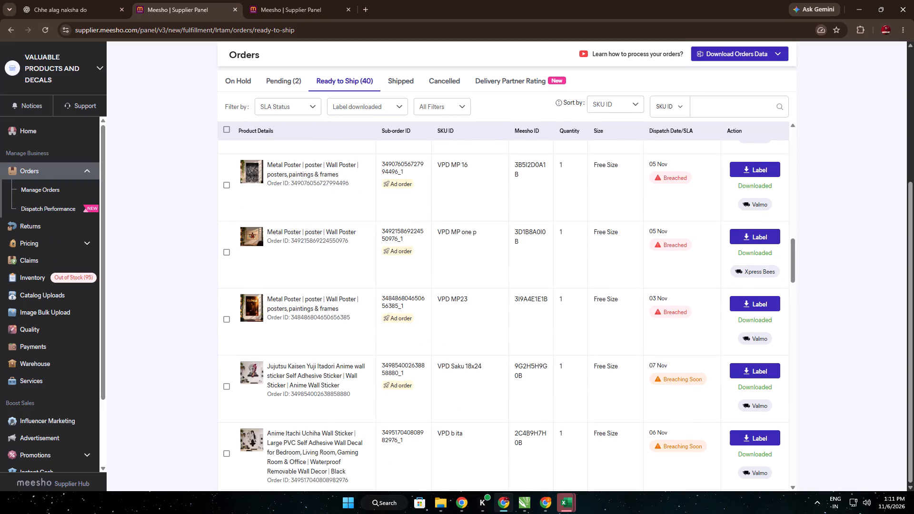
key(ctrl+c)
click(265, 0)
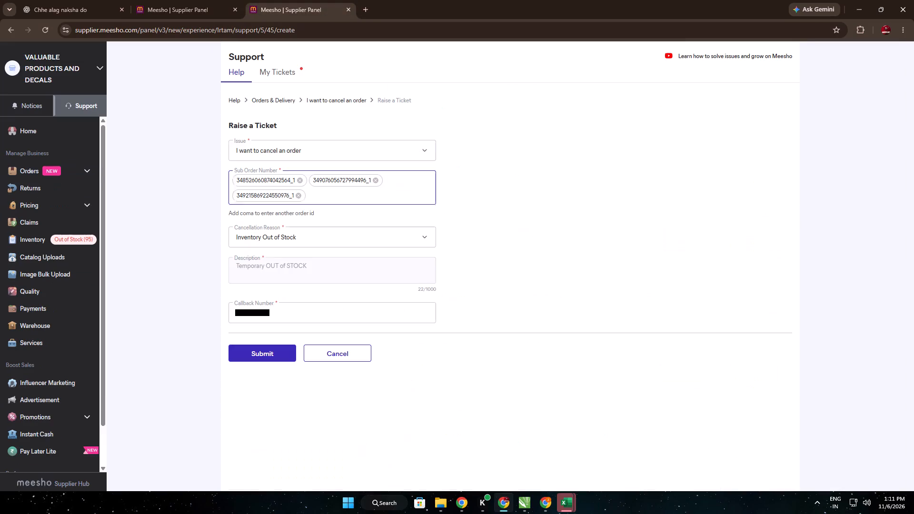
click(368, 195)
key(ctrl+v)
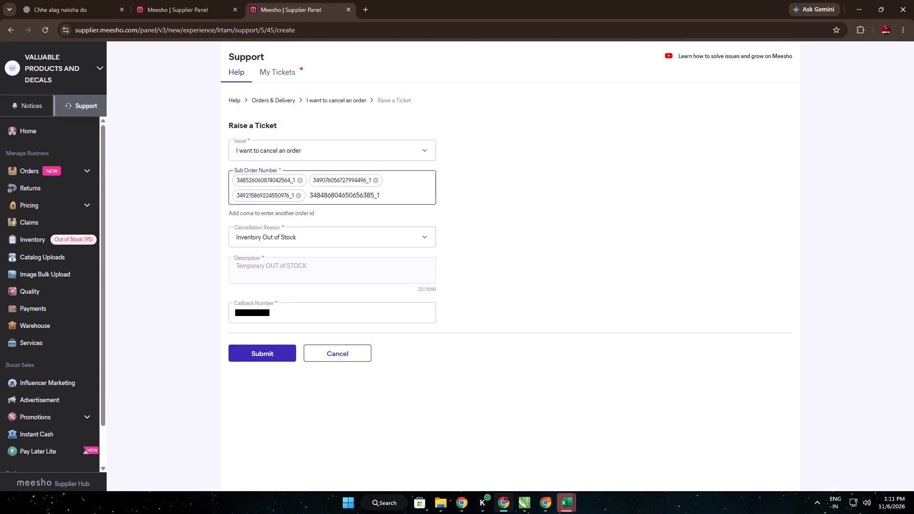
click(409, 190)
Check the rest of the Ready to Ship list for metal posters, submit the cancellation ticket, and return to the supplier home page.
click(145, 0)
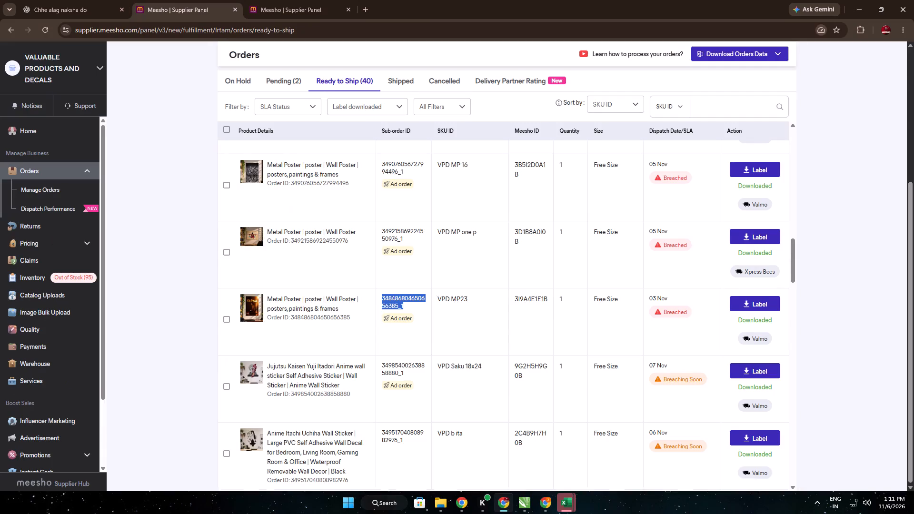
scroll(378, 270, down, 3)
scroll(402, 322, down, 2)
scroll(402, 323, down, 20)
scroll(402, 323, down, 2)
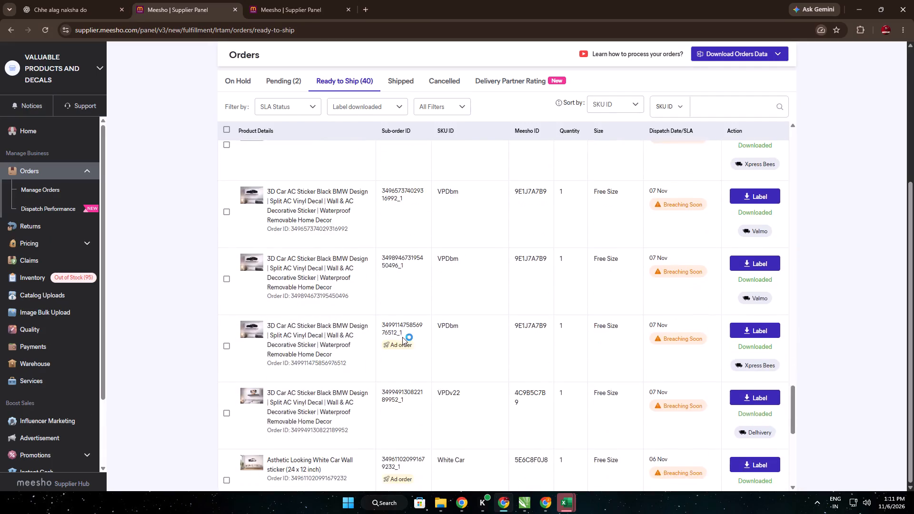
scroll(402, 337, down, 20)
scroll(402, 337, down, 2)
click(264, 0)
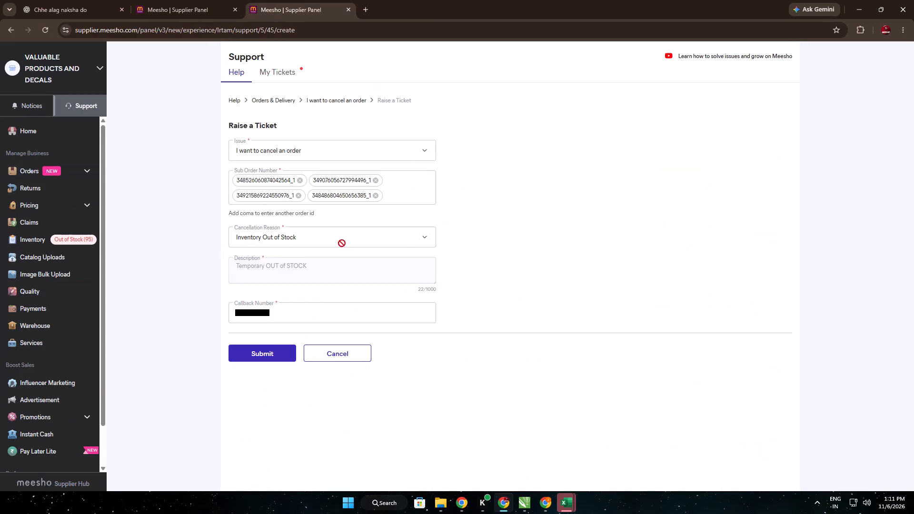
click(269, 354)
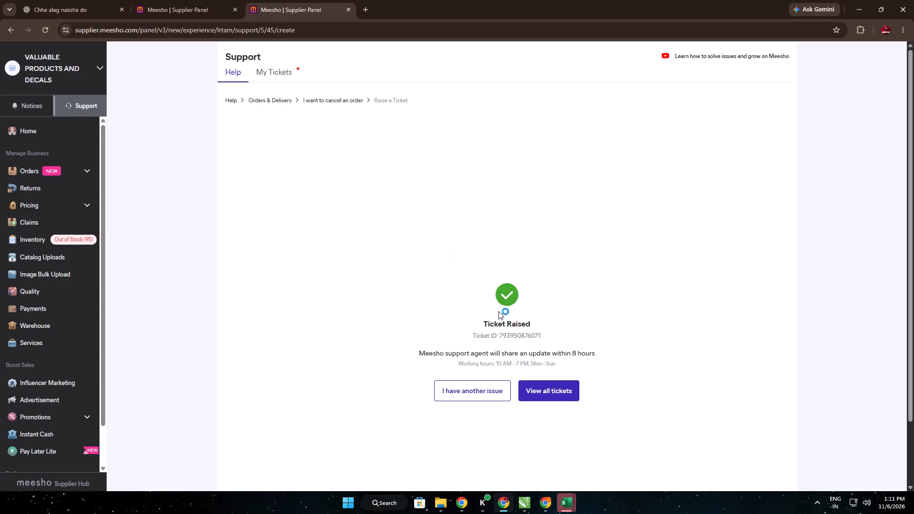
click(19, 127)
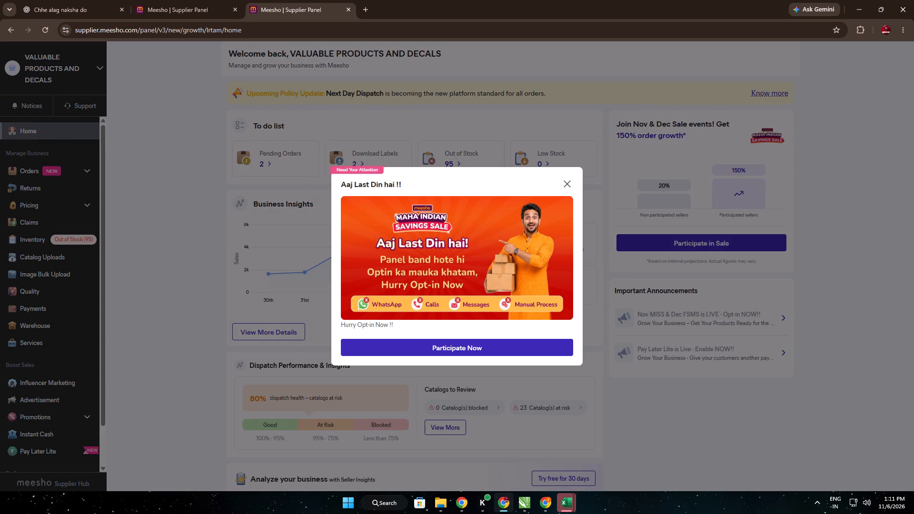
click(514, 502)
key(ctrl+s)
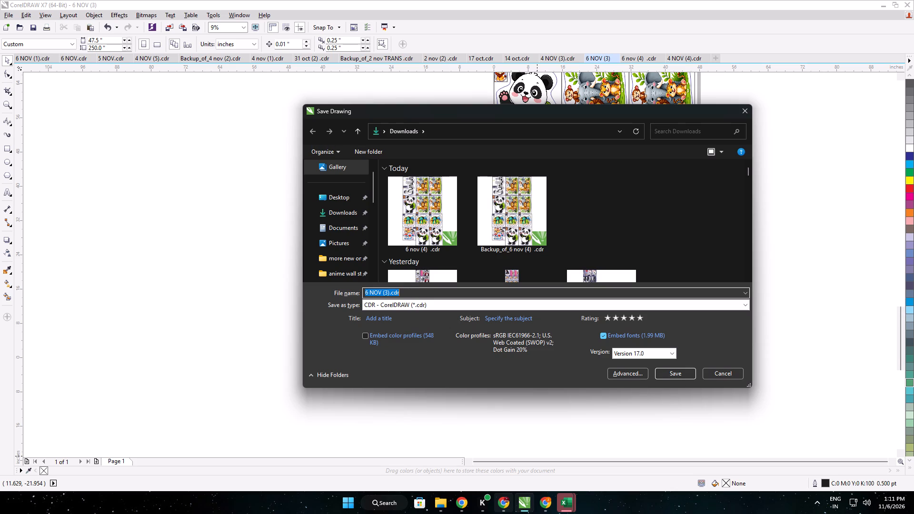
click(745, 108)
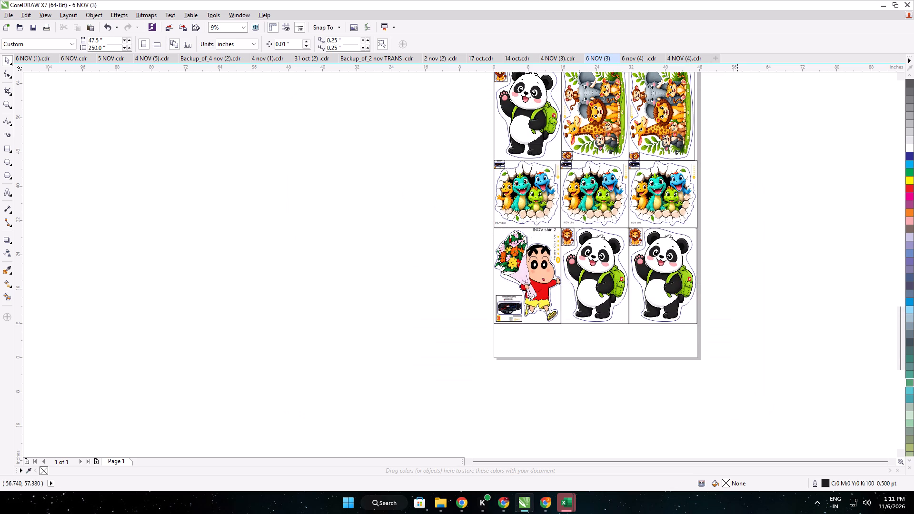
Review the 6 NOV (3) layout in CorelDRAW and examine the INNOVATE PRODUCTES Ready to Ship orders down to the INOV t & j 3 stickers.
scroll(461, 218, down, 1)
middle_drag(499, 192, 497, 227)
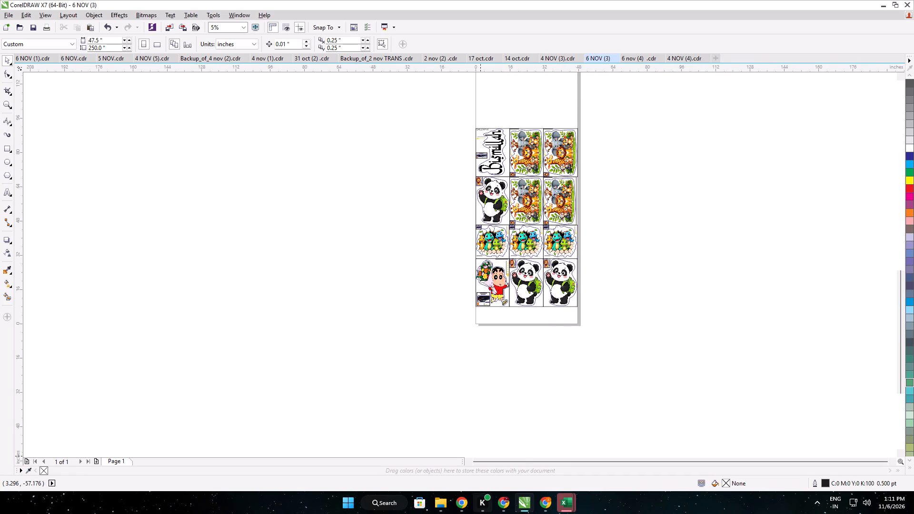
click(545, 503)
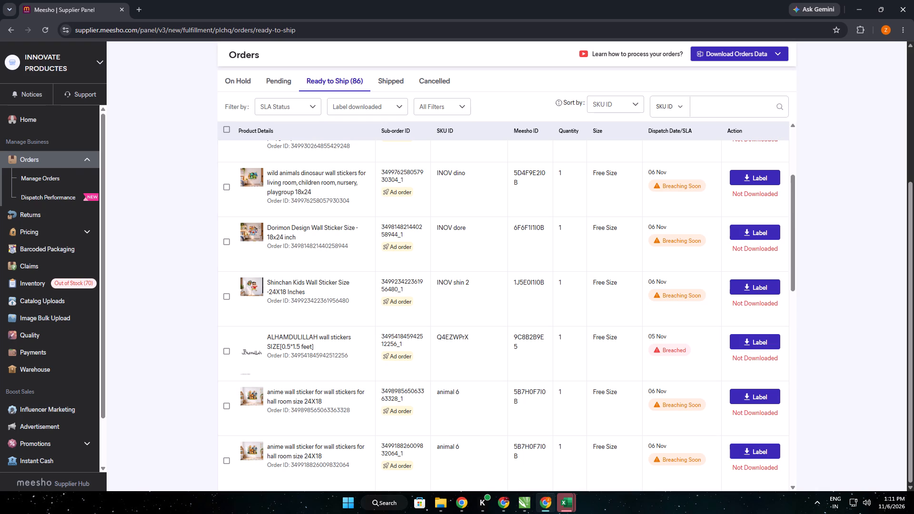
scroll(216, 373, down, 3)
scroll(277, 358, down, 2)
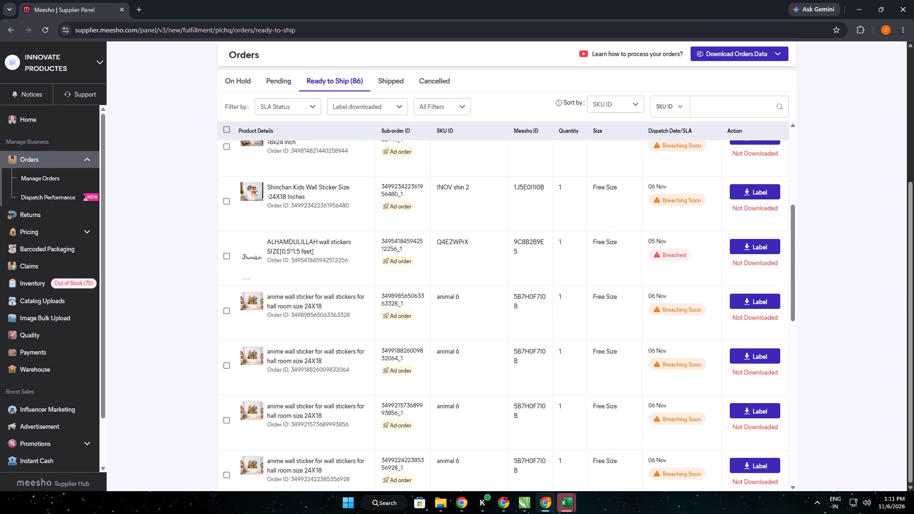
scroll(300, 382, down, 1)
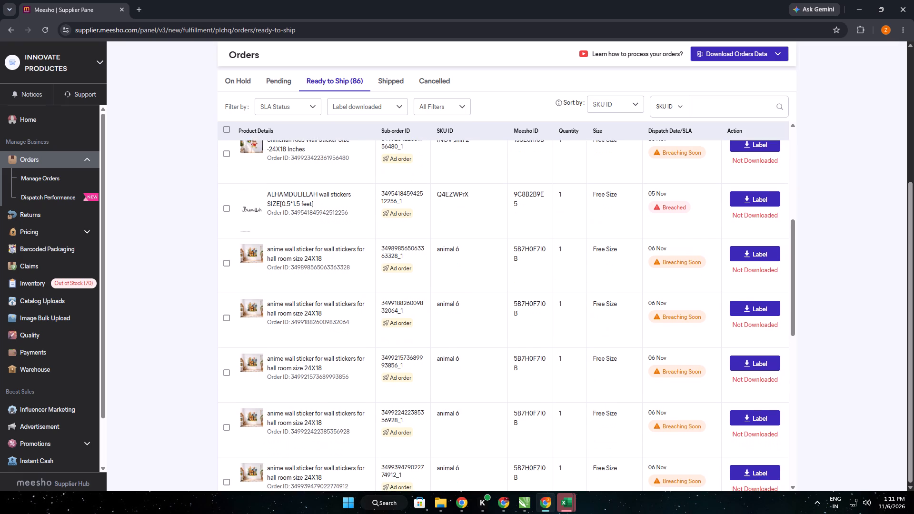
scroll(302, 372, down, 5)
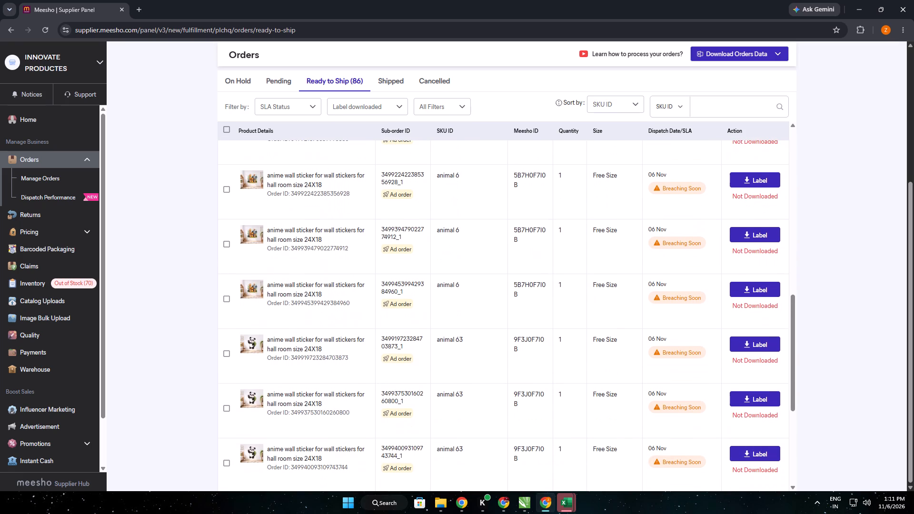
scroll(304, 368, down, 5)
scroll(257, 302, down, 4)
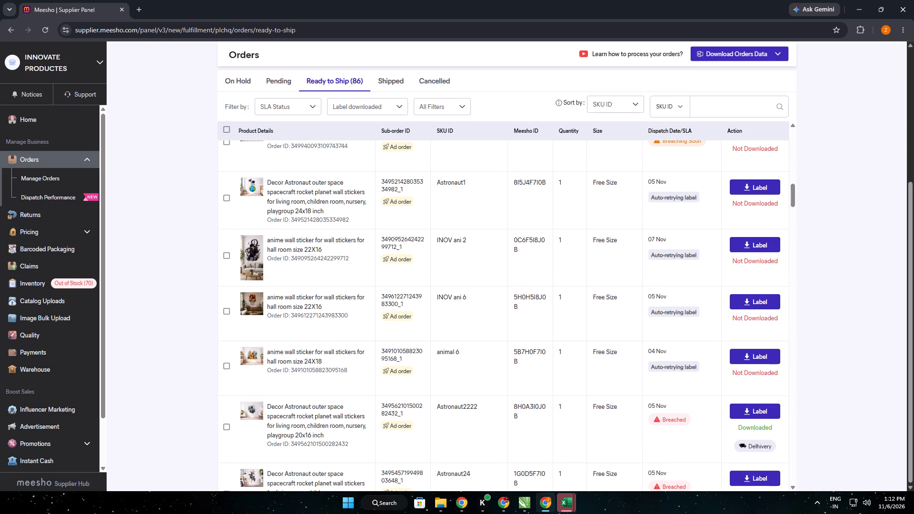
scroll(285, 321, down, 7)
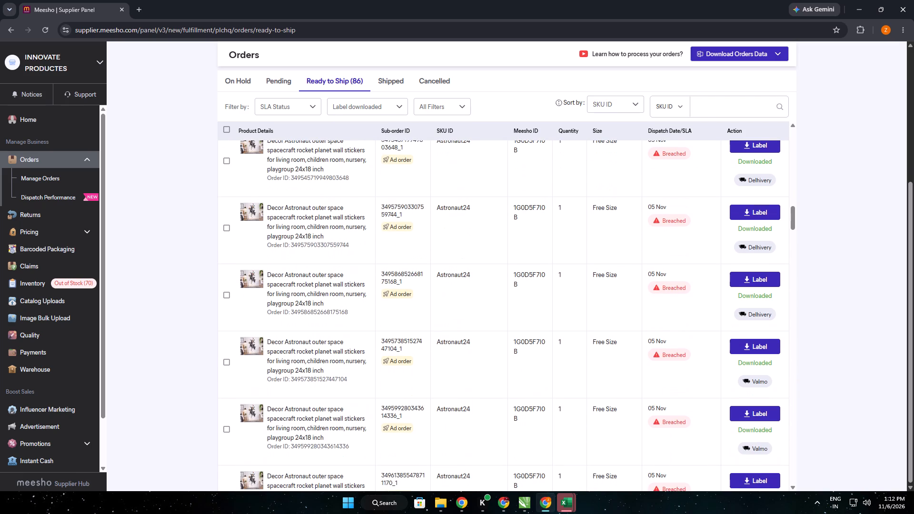
scroll(285, 322, down, 8)
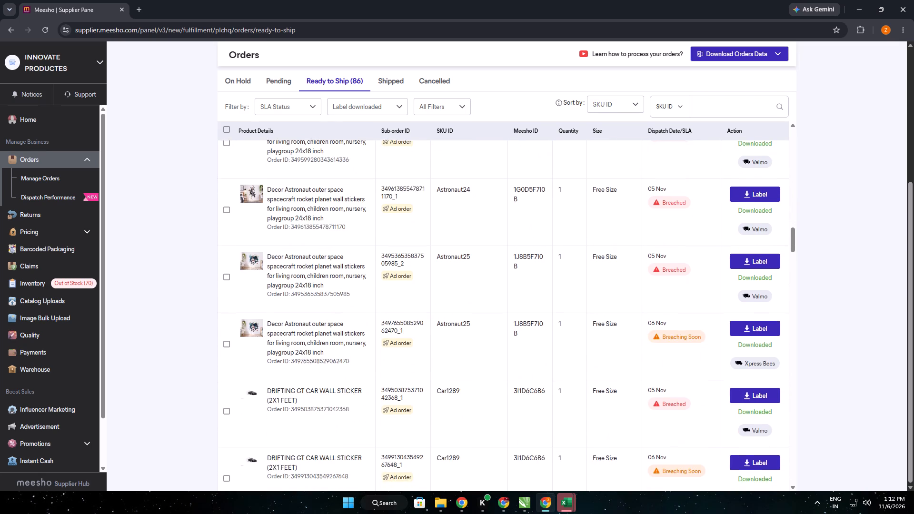
scroll(285, 322, down, 10)
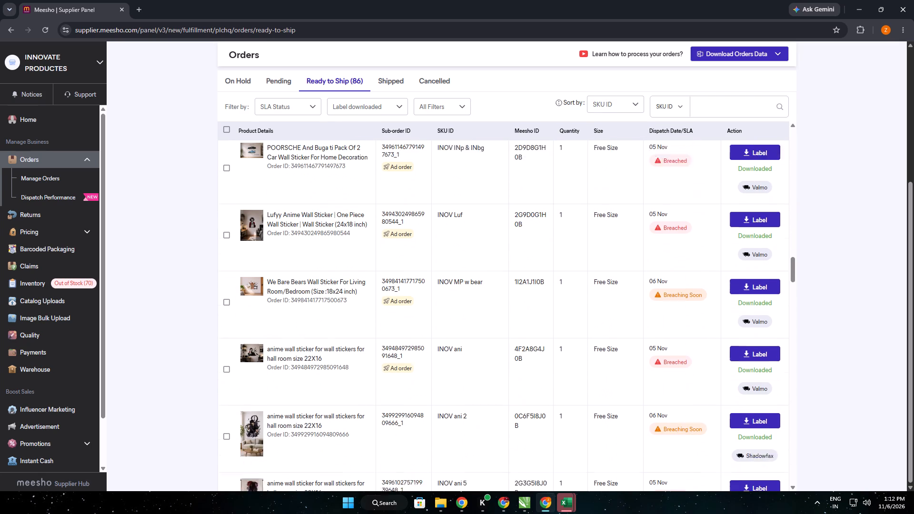
scroll(285, 322, down, 11)
scroll(285, 323, up, 2)
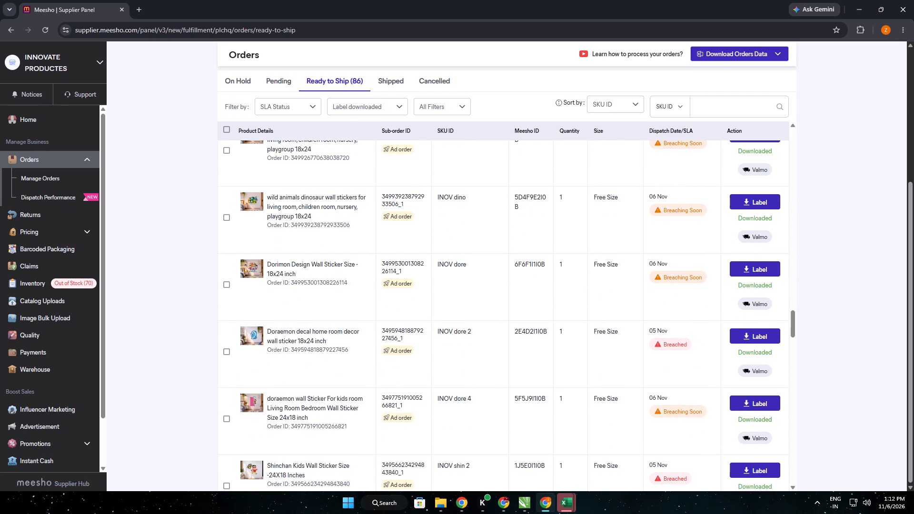
scroll(283, 324, down, 8)
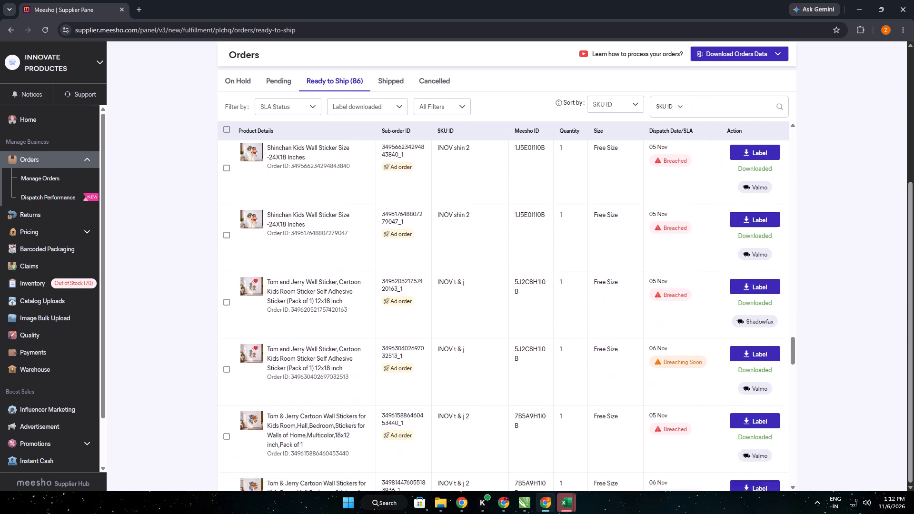
scroll(281, 327, down, 5)
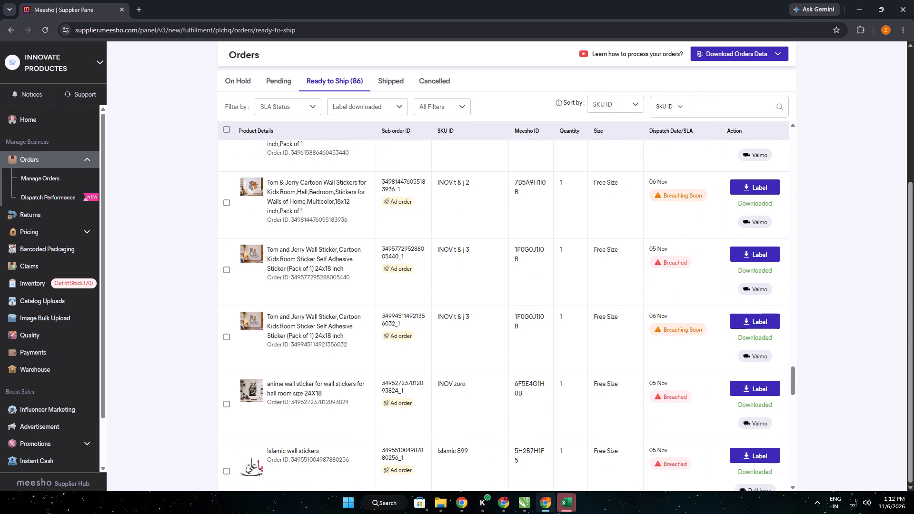
double_click(453, 317)
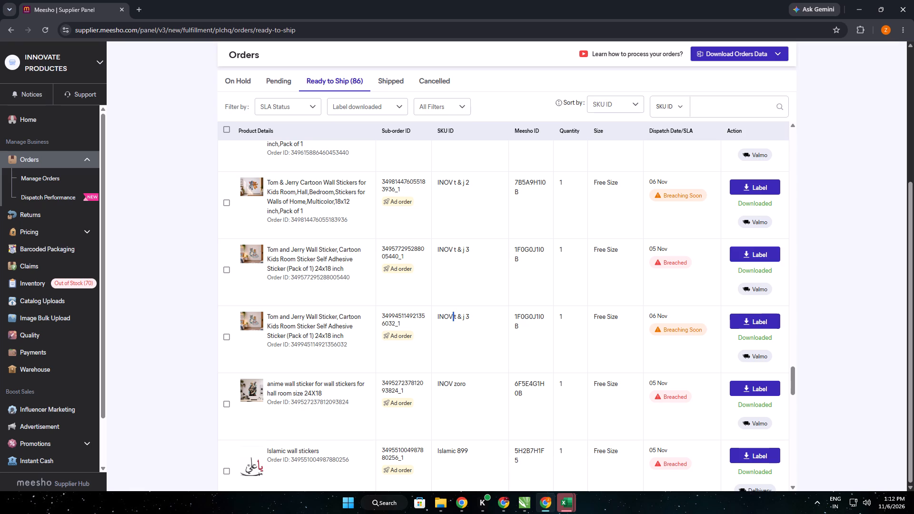
Look through the sticker design images and CorelDRAW files in the Downloads folder.
click(445, 502)
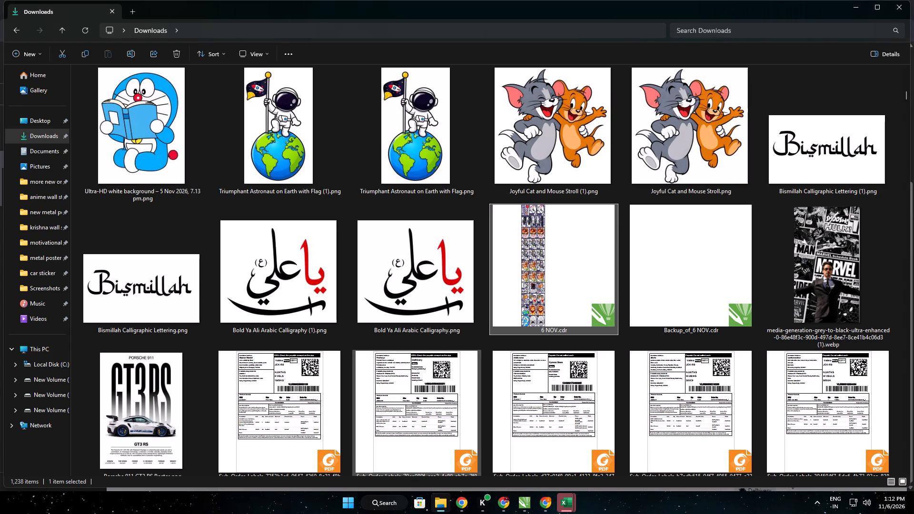
scroll(623, 389, up, 1)
scroll(620, 389, down, 1)
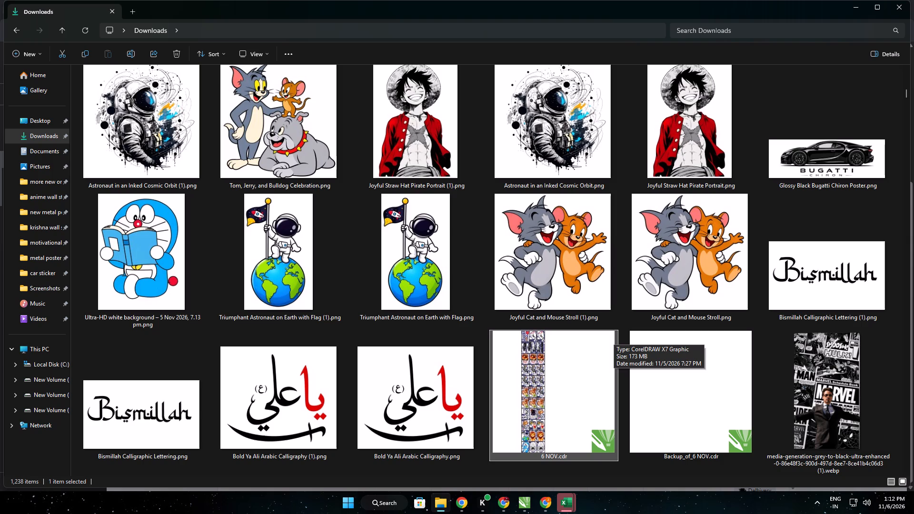
scroll(614, 335, down, 3)
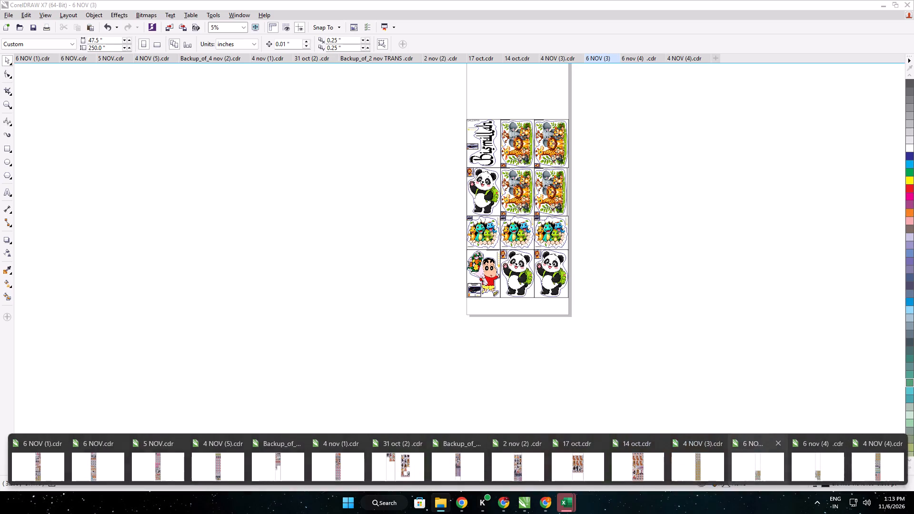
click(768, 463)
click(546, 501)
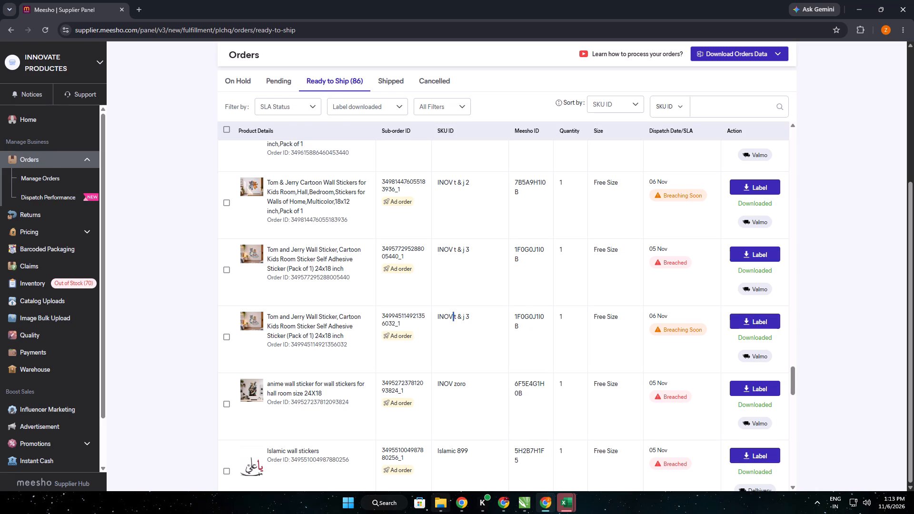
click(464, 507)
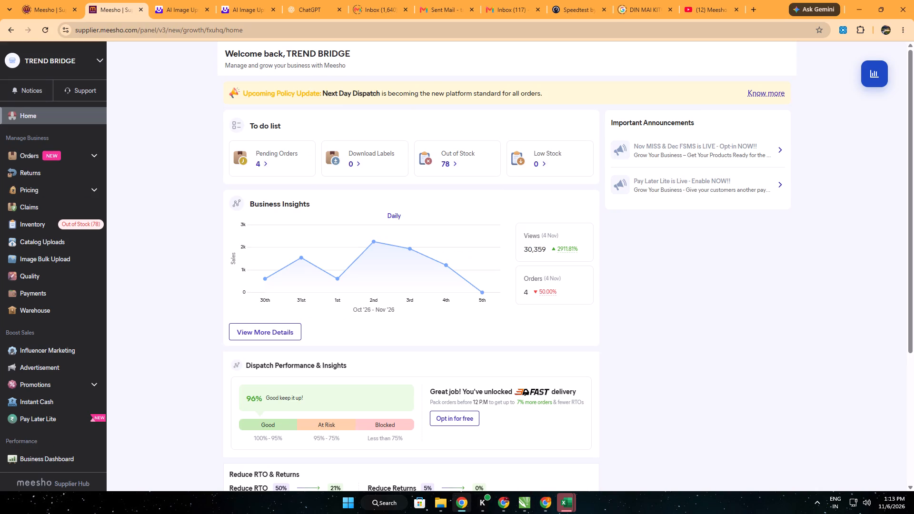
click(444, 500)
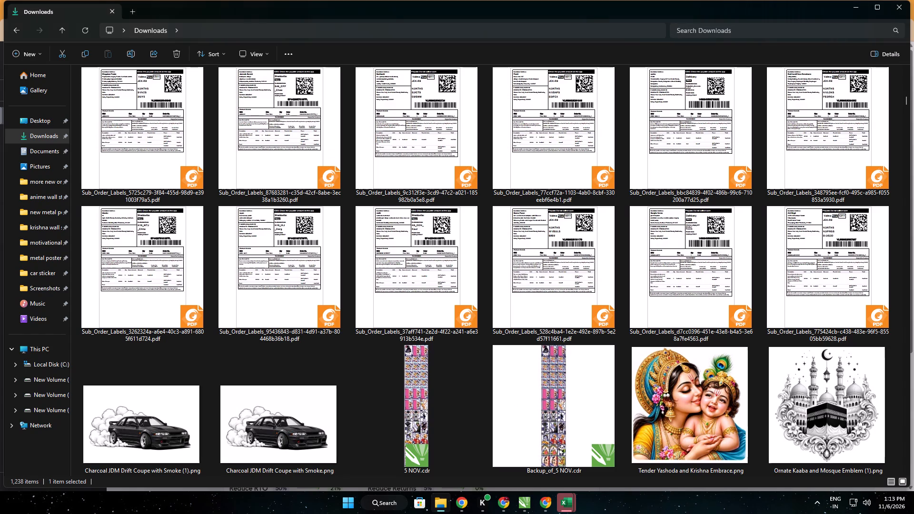
Switch to CorelDRAW and bring up the 6 NOV (1).cdr layout.
click(521, 505)
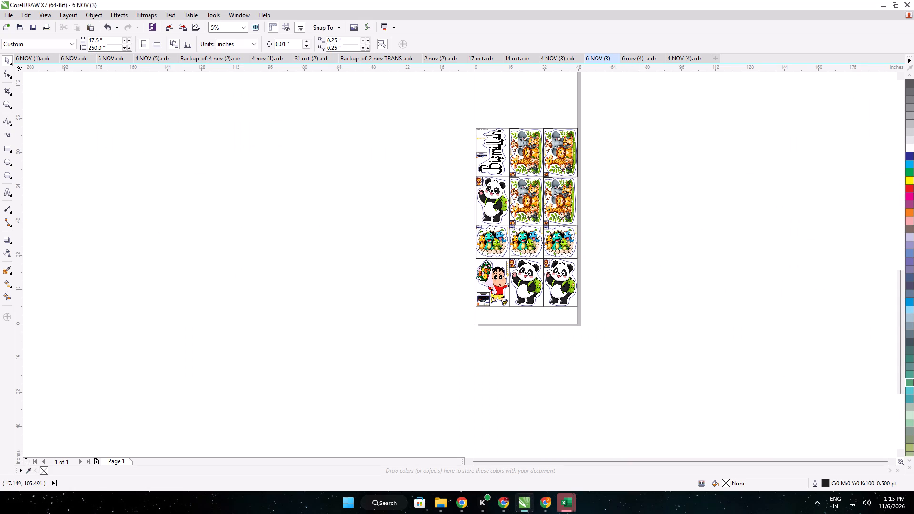
click(33, 61)
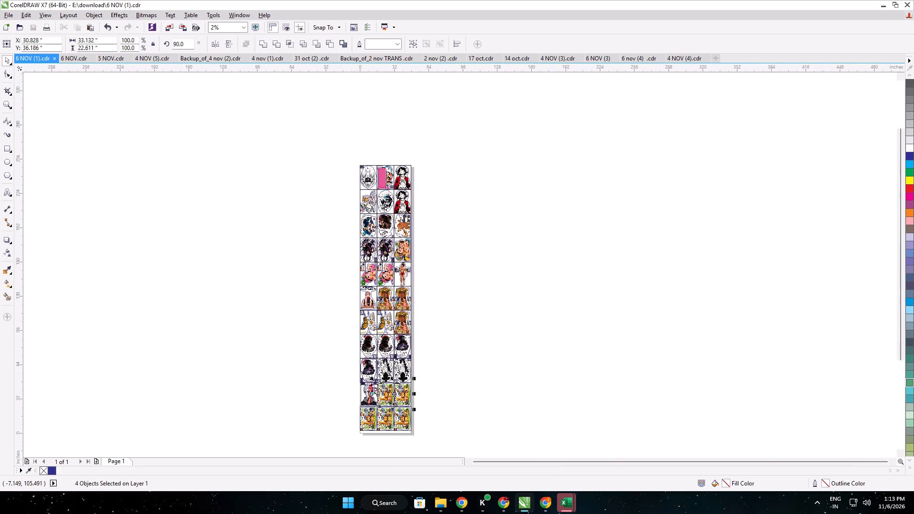
Copy the framed Tom and Jerry sticker from 6 NOV (1).cdr and paste it into the 6 NOV (3) layout.
scroll(184, 208, up, 1)
middle_drag(187, 206, 199, 176)
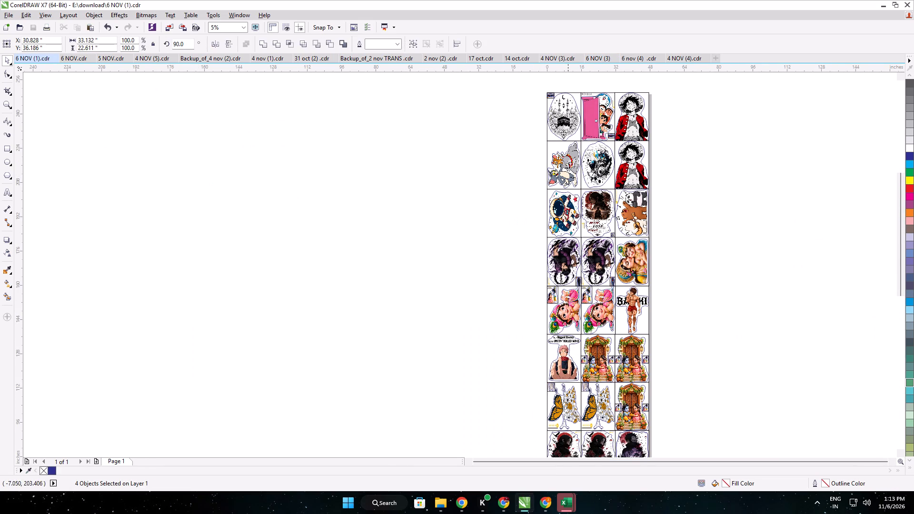
scroll(578, 157, up, 1)
drag(506, 122, 582, 230)
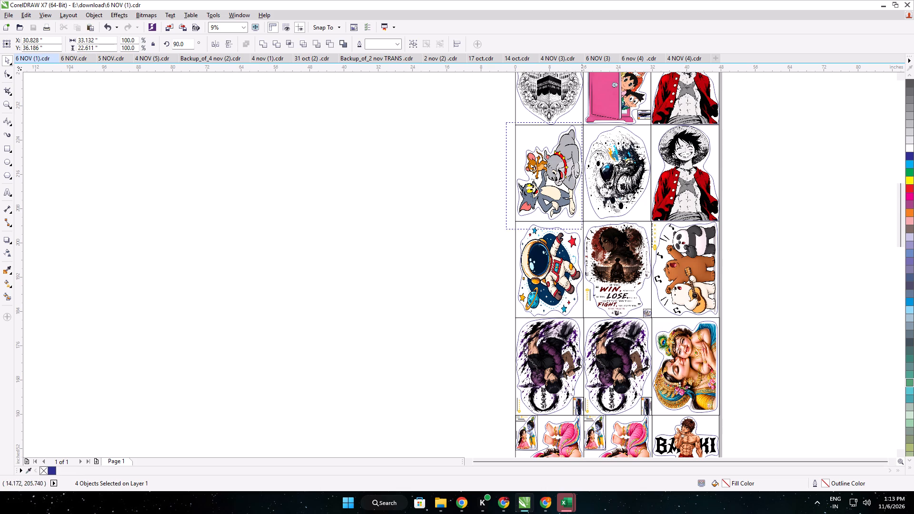
drag(582, 230, 584, 226)
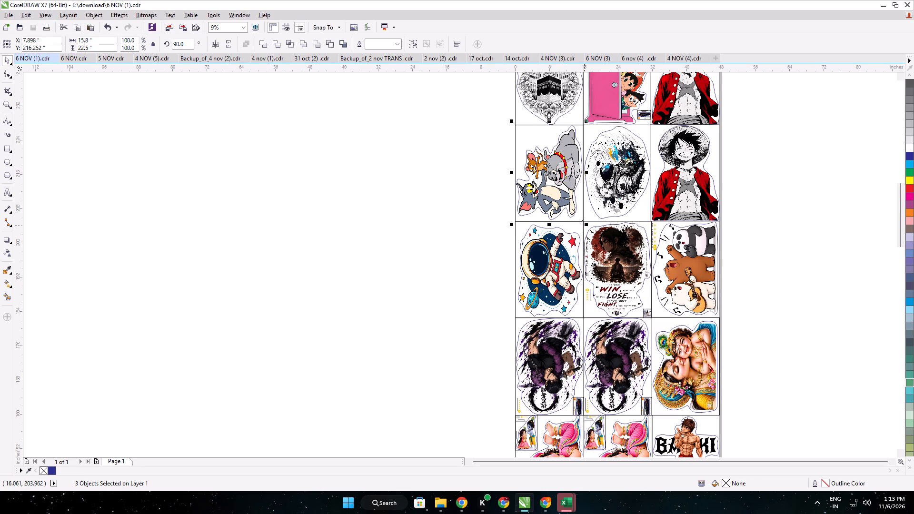
key(ctrl+c)
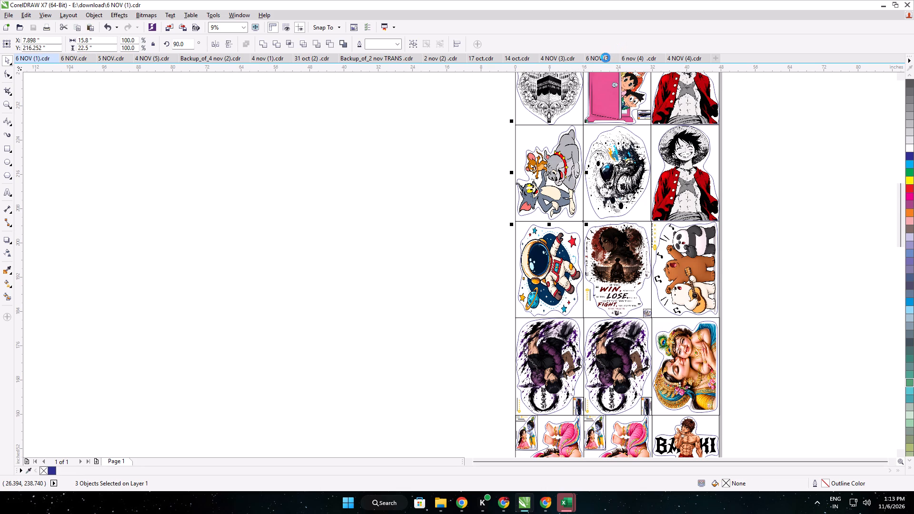
click(601, 60)
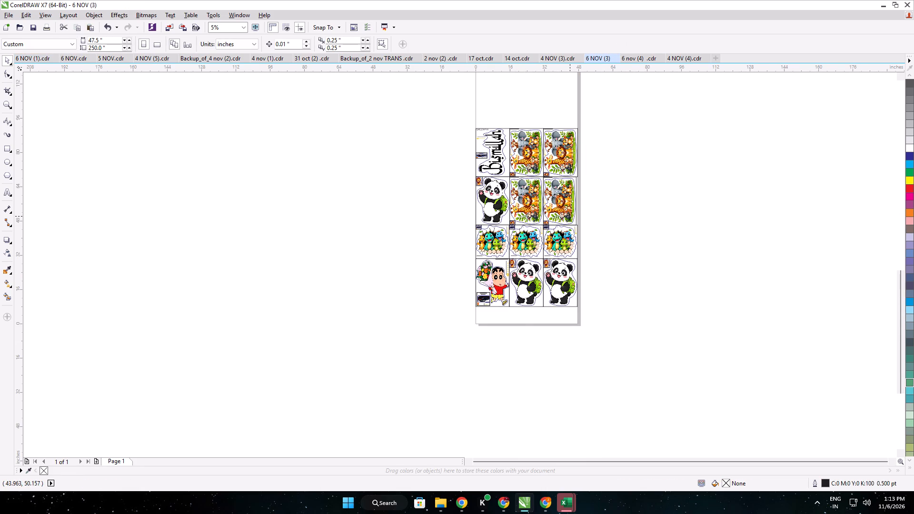
key(ctrl+v)
Move the pasted Tom and Jerry sticker down the page to just above the Bismillah sticker.
scroll(577, 119, down, 1)
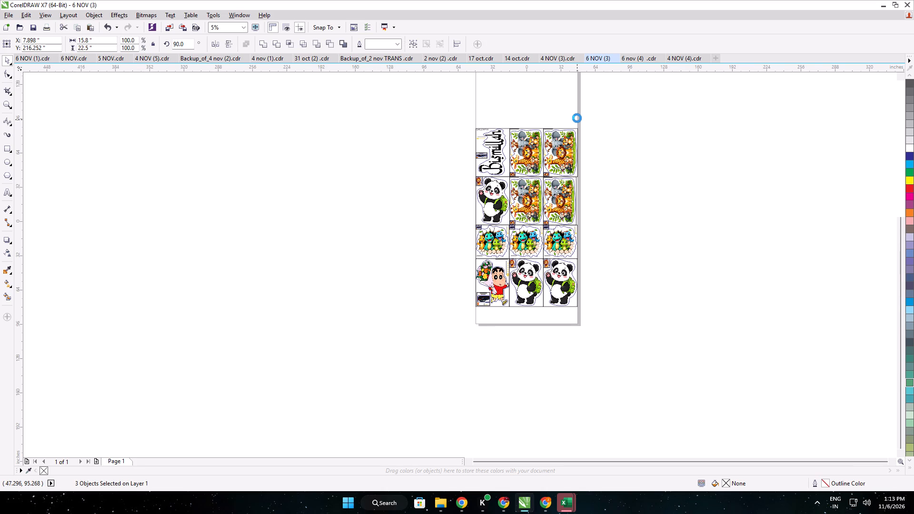
middle_drag(580, 119, 604, 315)
scroll(604, 314, up, 1)
drag(564, 191, 580, 285)
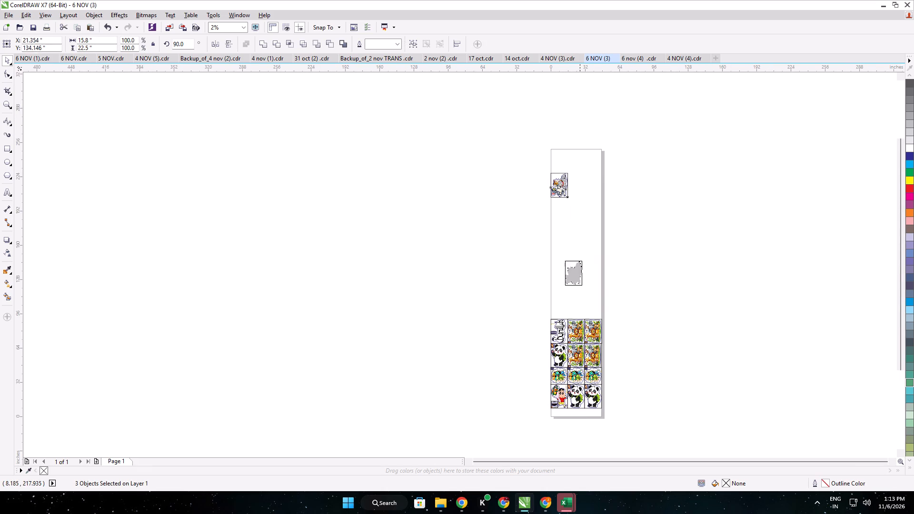
drag(580, 285, 568, 314)
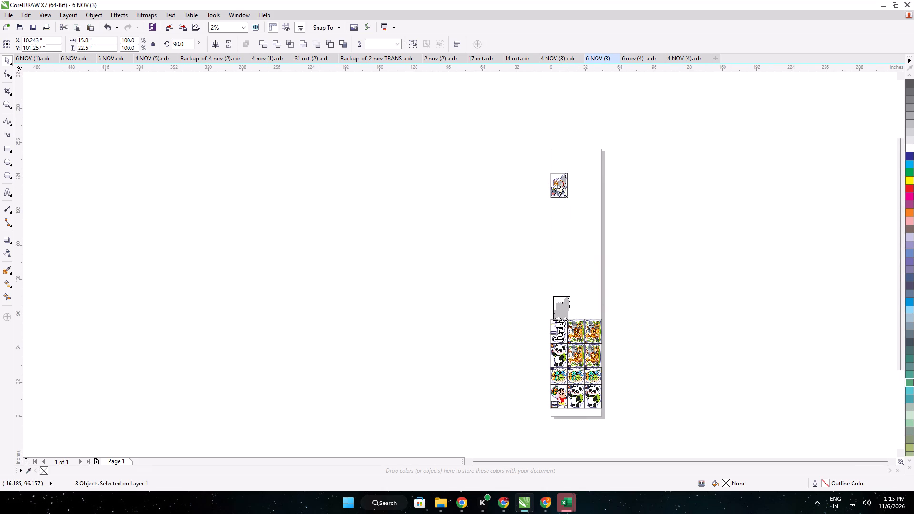
drag(568, 314, 565, 312)
Nudge the Tom and Jerry sticker right and down until its frame meets the page's left edge and the Bismillah sticker's top edge.
scroll(562, 310, up, 3)
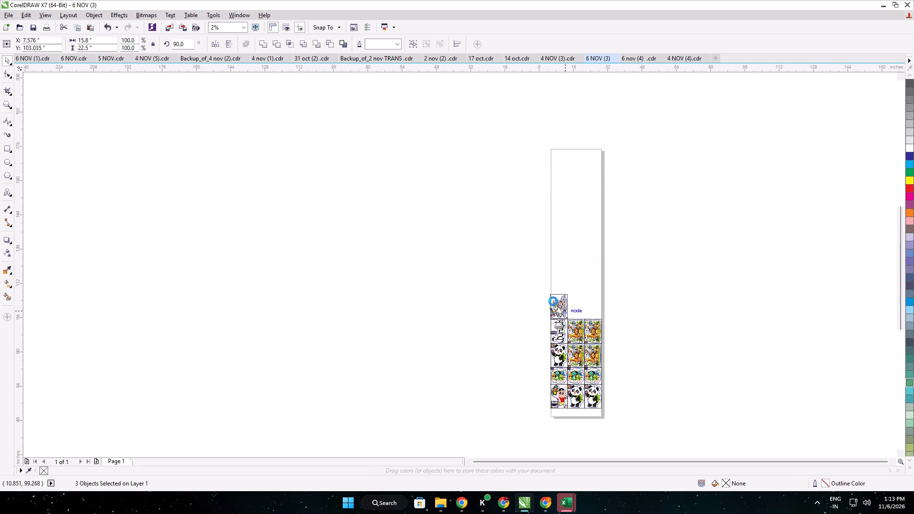
scroll(553, 301, up, 3)
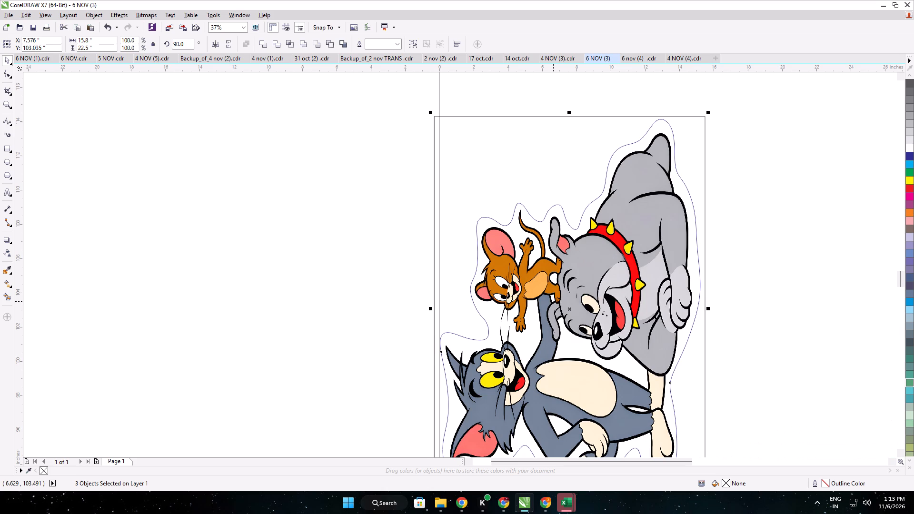
key(Down)
key(Right)
key(Down)
key(Right)
key(Down)
key(Right)
key(Down)
key(Right)
key(Down)
key(Right)
key(Down)
key(Right)
key(Down)
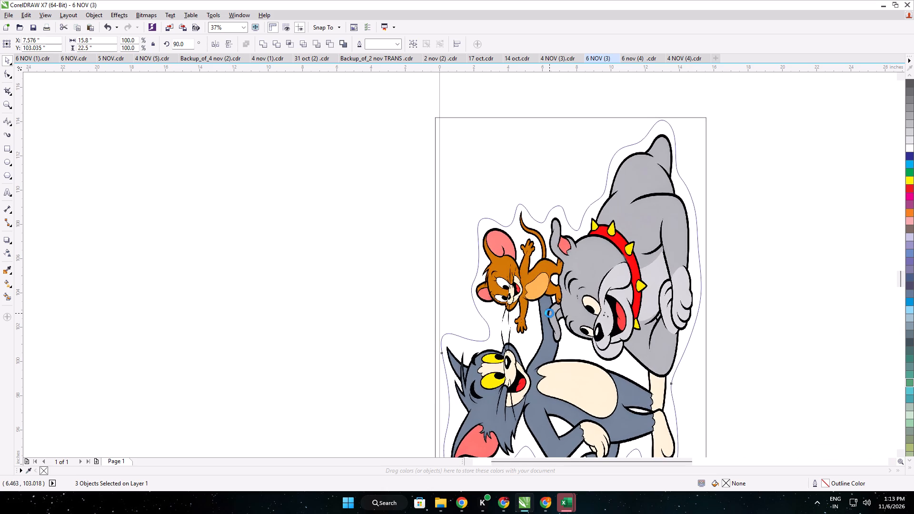
key(Right)
key(Down)
key(Right)
key(Down)
middle_drag(549, 314, 518, 201)
key(Down)
key(Right)
key(Down)
key(Right)
key(Down)
key(Right)
key(Down)
key(Right)
key(Down)
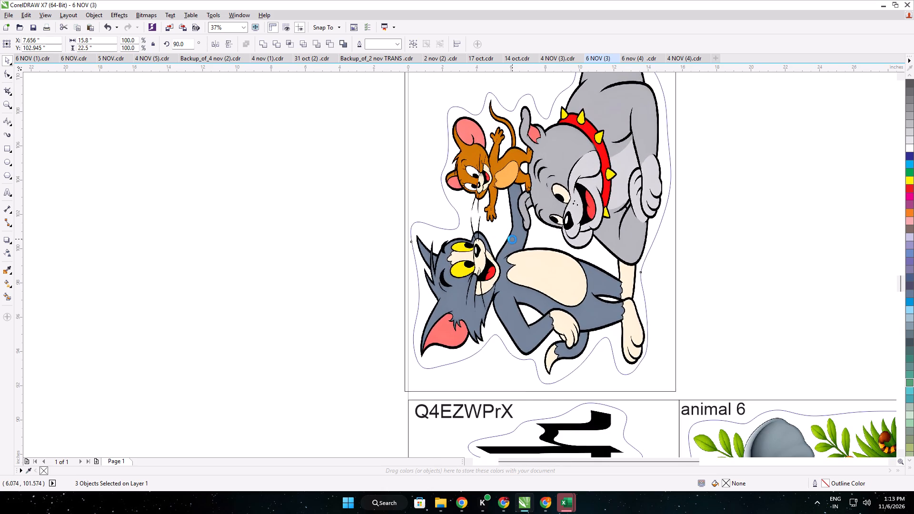
key(Right)
key(Down)
key(Right)
key(Down)
key(Right)
key(Down)
key(Right)
key(Down)
key(Right)
key(Down)
key(Right)
key(Down)
key(Down)
key(Right)
key(Down)
key(Right)
key(Down)
key(Right)
key(Down)
key(Right)
key(Down)
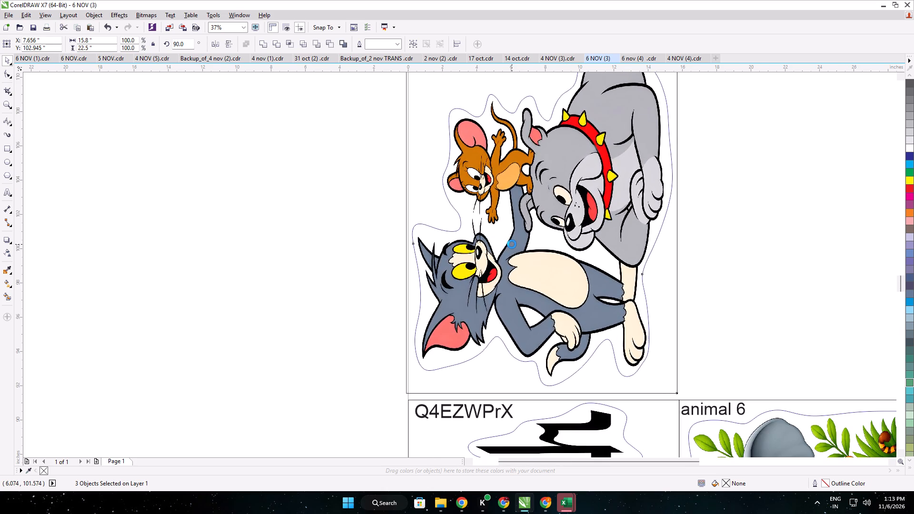
key(Right)
key(Down)
key(Right)
key(Down)
key(Right)
key(Down)
key(Down)
key(Right)
key(Down)
key(Right)
key(Down)
key(Right)
key(Down)
key(Down)
key(Down)
key(Down)
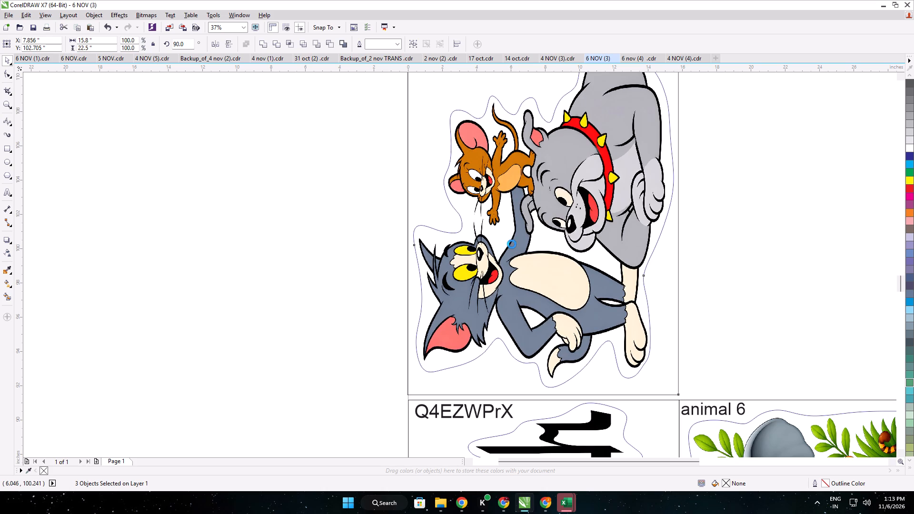
key(Down)
key(Down)
key(Down)
key(Down)
key(Down)
key(Down)
key(Down)
key(Down)
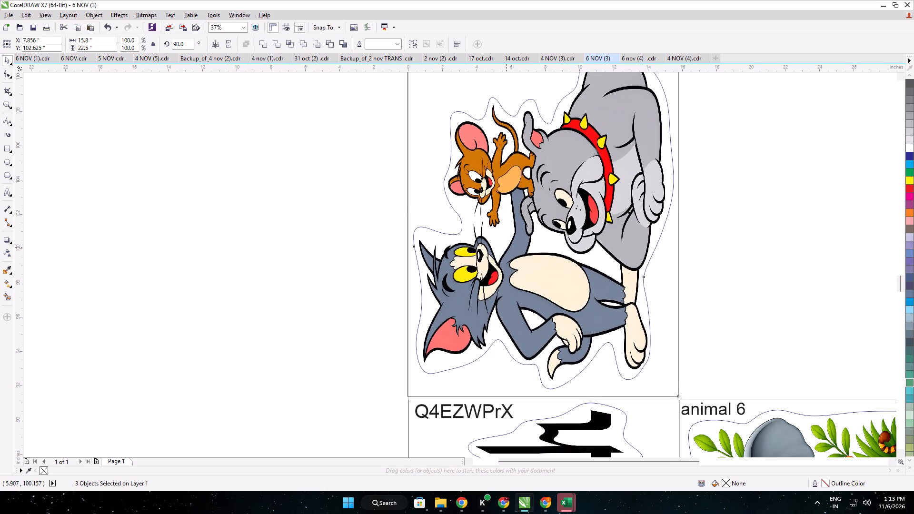
key(Down)
key(Down)
key(Down)
key(Down)
key(Down)
key(Down)
key(Down)
key(Down)
key(Right)
key(Down)
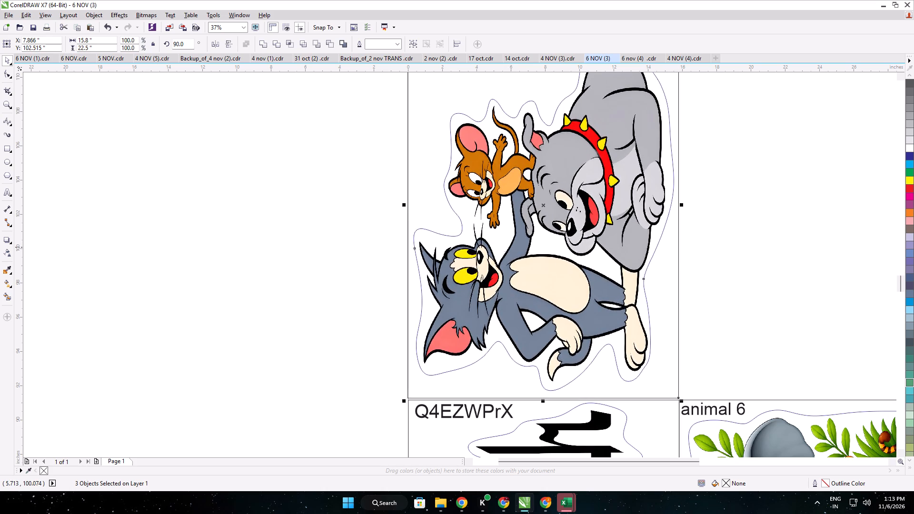
key(Down)
key(Down)
key(Down)
key(Down)
key(Down)
key(Down)
key(Down)
key(Down)
key(Down)
key(Down)
key(Down)
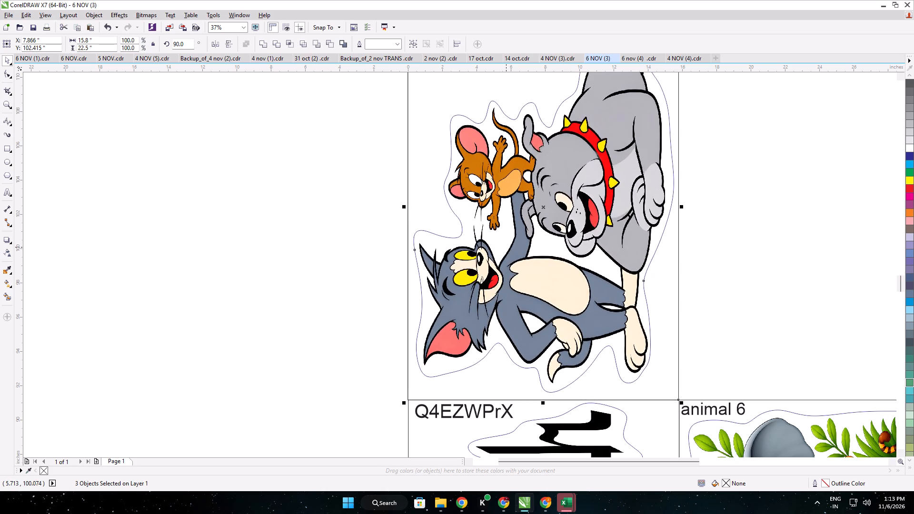
Copy the SKU INOV t & j 3 from the Ready to Ship list and add it as text near the Tom and Jerry sticker's top edge.
click(9, 195)
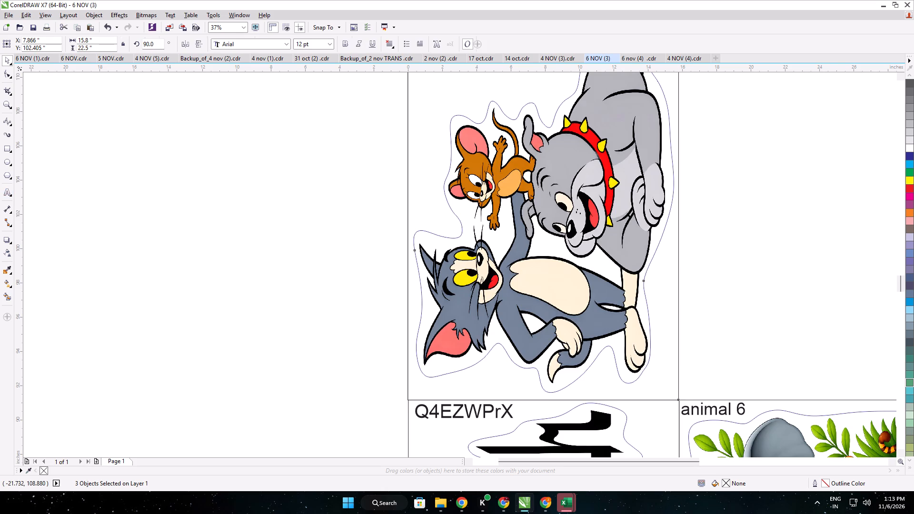
middle_drag(450, 199, 425, 332)
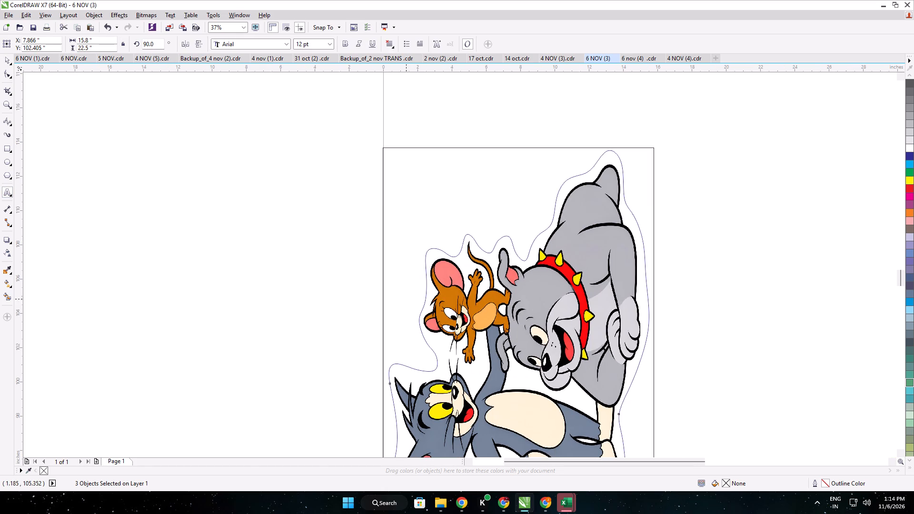
click(498, 155)
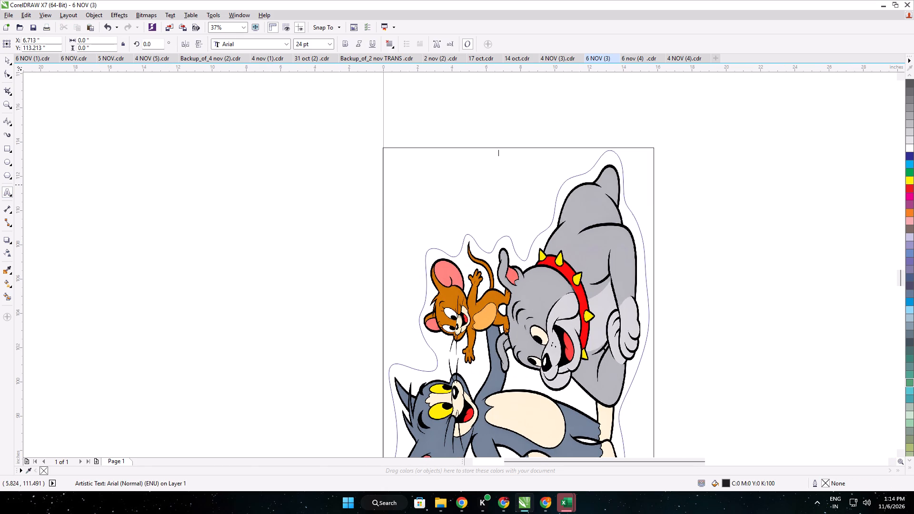
click(549, 502)
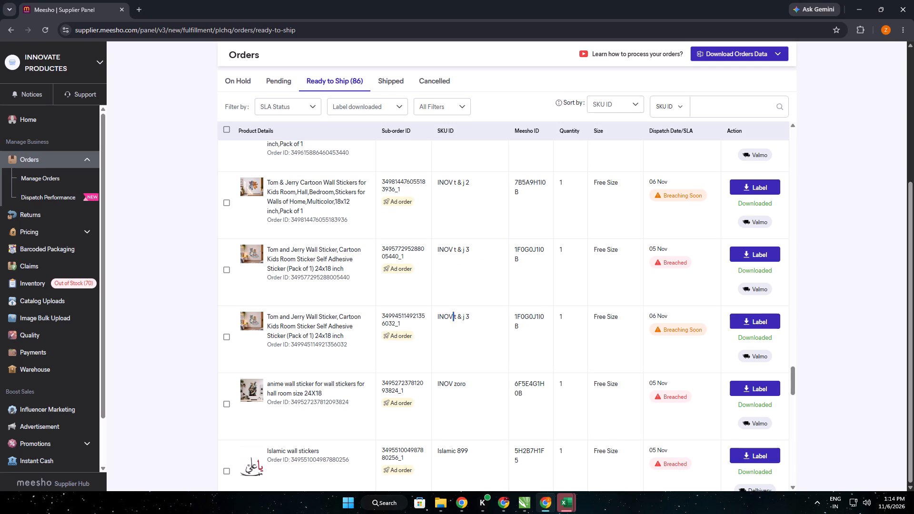
triple_click(459, 316)
key(ctrl+c)
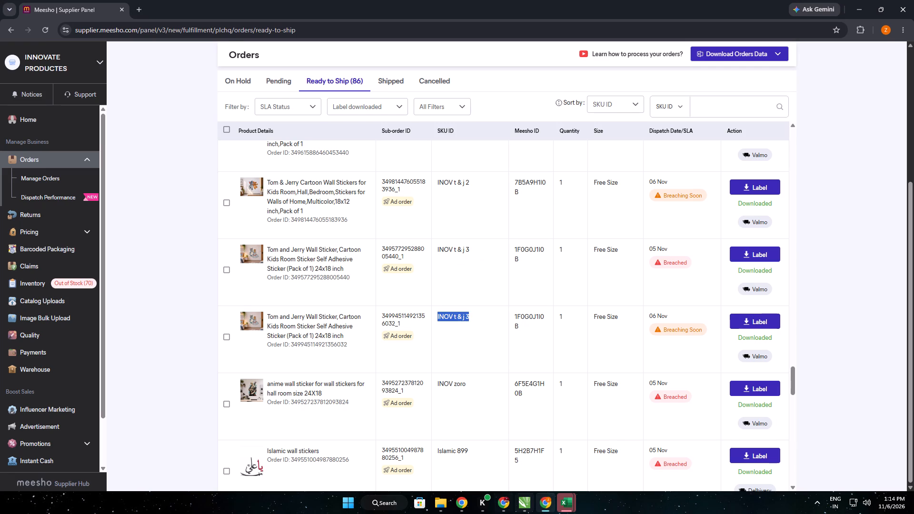
ctrl+click(518, 502)
click(461, 166)
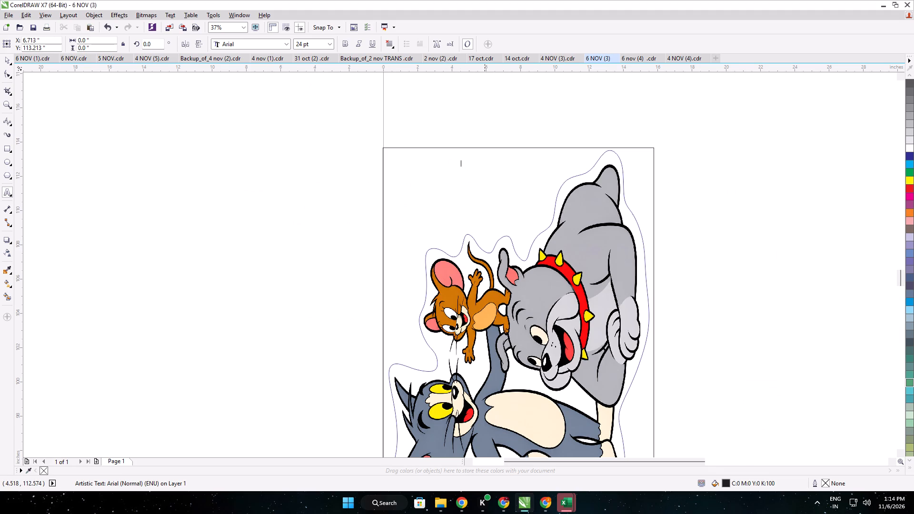
key(ctrl+v)
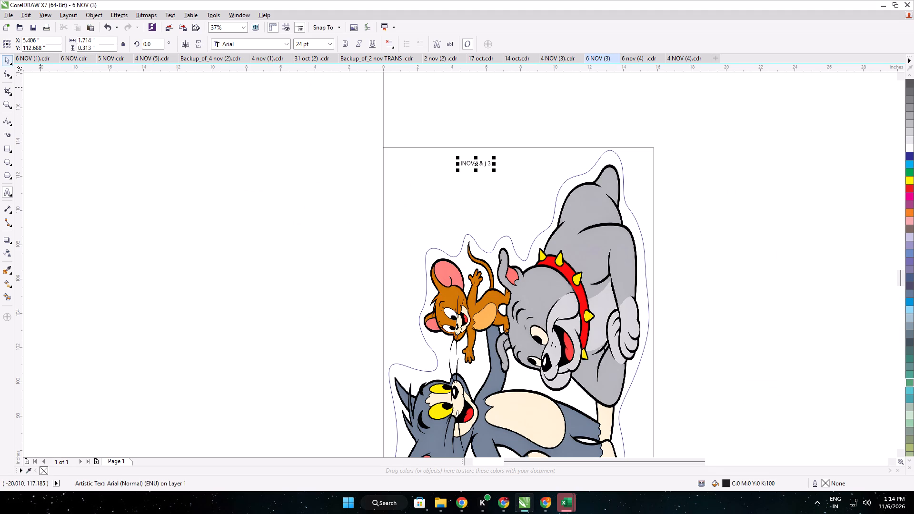
click(4, 61)
Enlarge the INOV t & j 3 label to about 85 pt within the blank area at the sticker's top.
scroll(482, 160, up, 2)
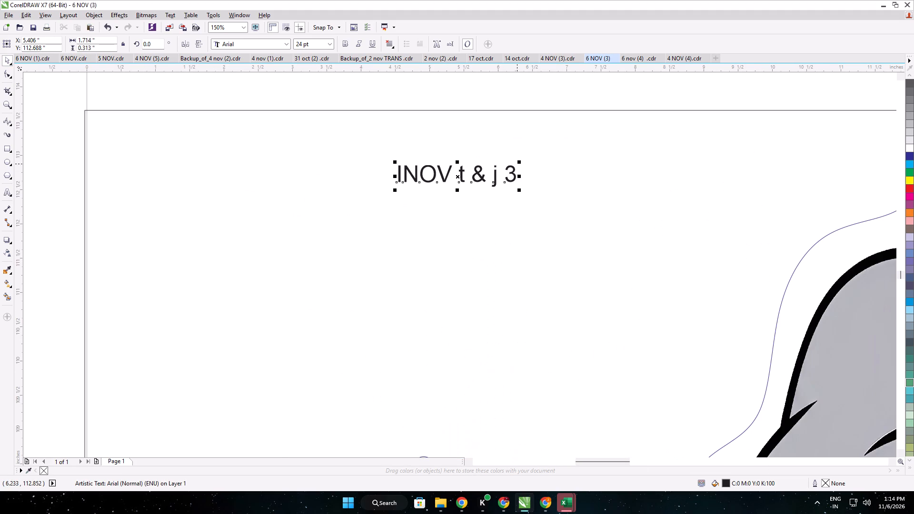
drag(519, 162, 689, 113)
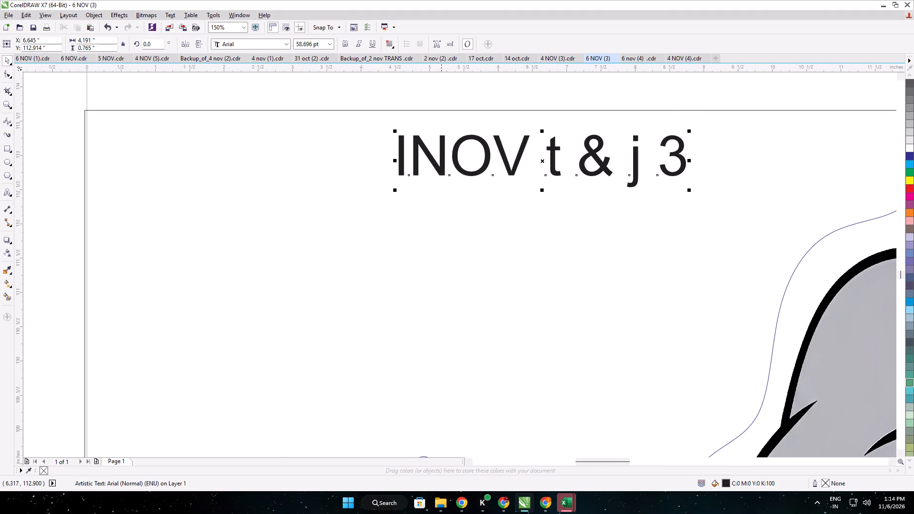
drag(397, 188, 376, 215)
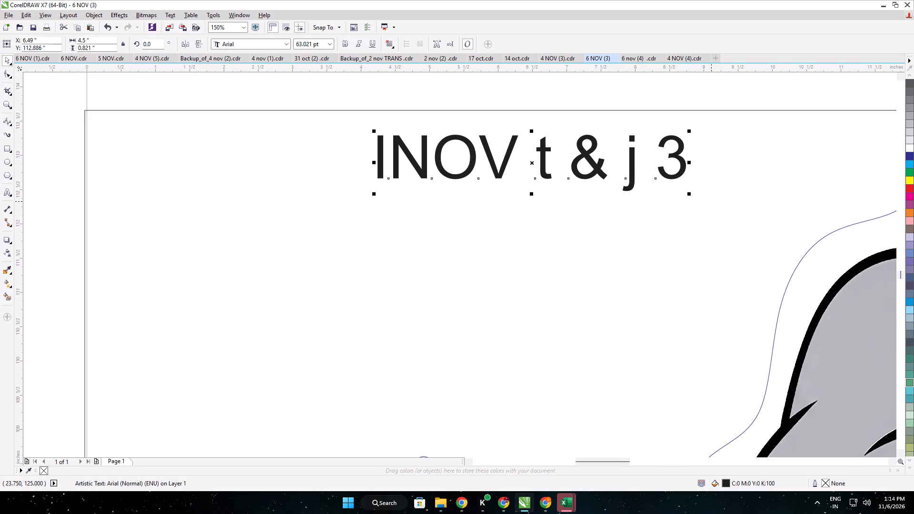
drag(688, 195, 771, 261)
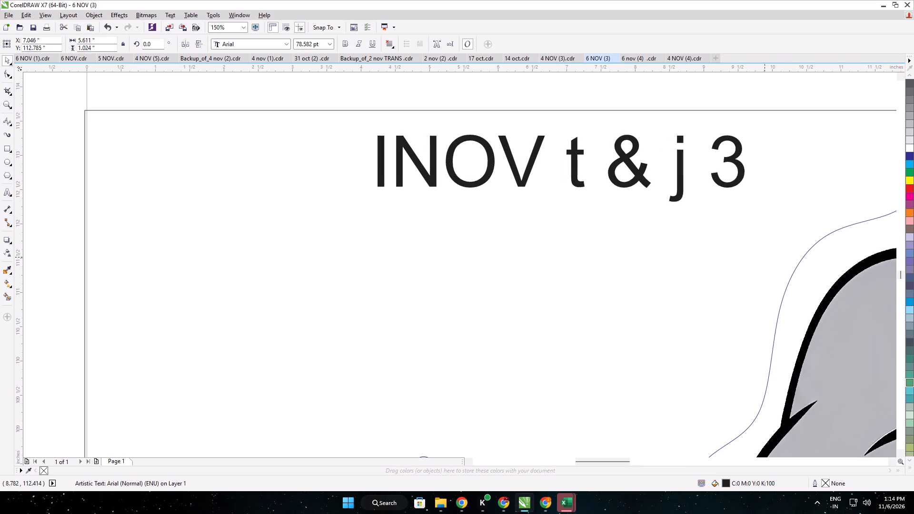
drag(771, 261, 793, 272)
scroll(785, 266, down, 1)
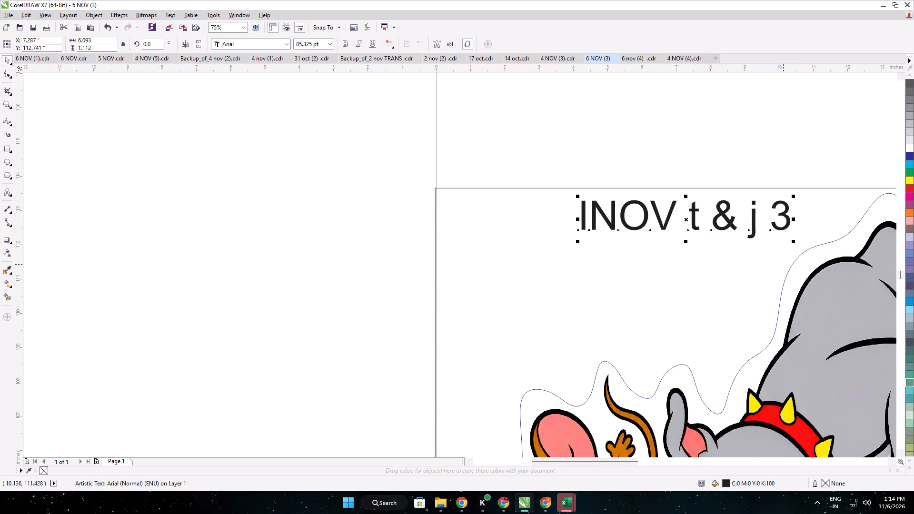
middle_drag(783, 262, 529, 181)
scroll(463, 185, down, 1)
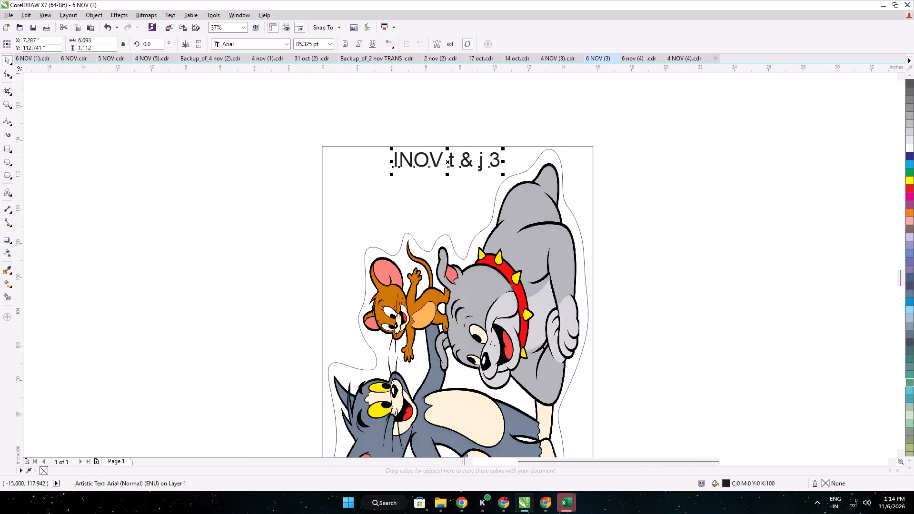
click(64, 99)
Ungroup the Bismillah sticker and place a duplicate of its small insert card in the Tom and Jerry sticker's upper-left corner.
scroll(268, 161, down, 1)
middle_drag(268, 161, 309, 146)
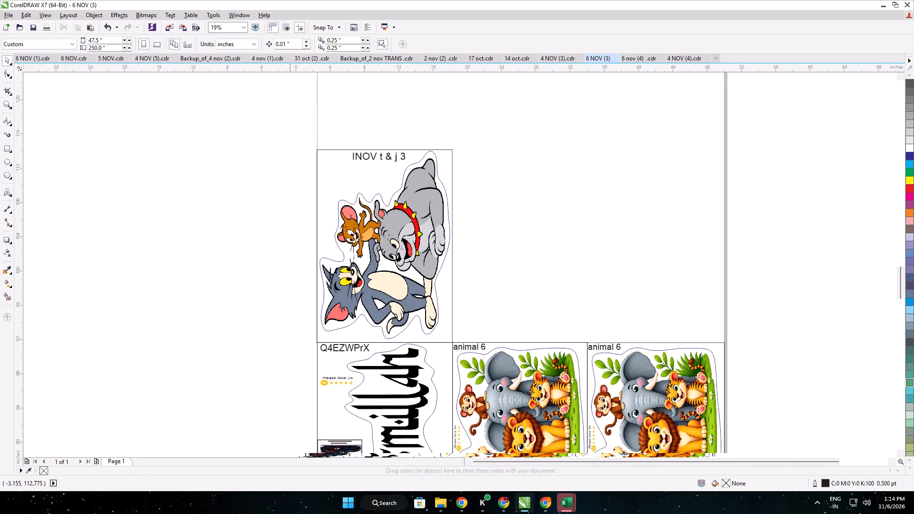
middle_drag(309, 146, 355, 110)
drag(366, 388, 439, 423)
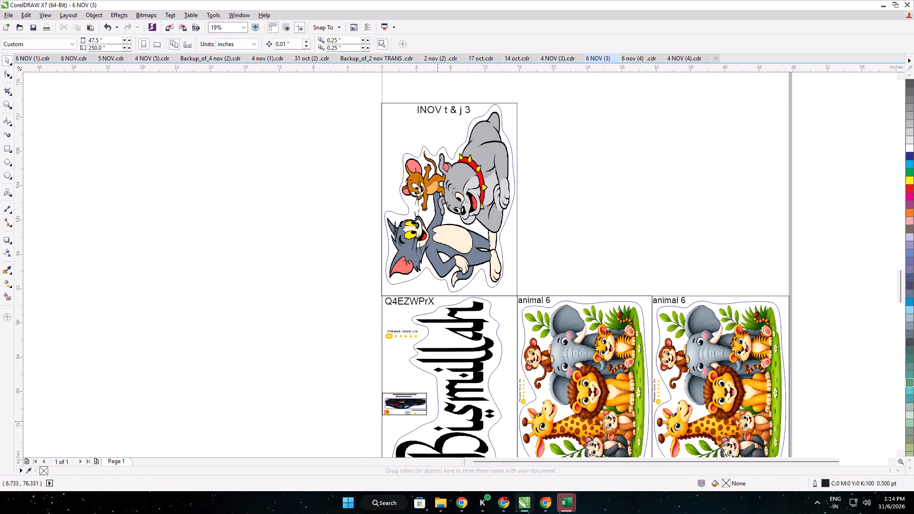
click(407, 404)
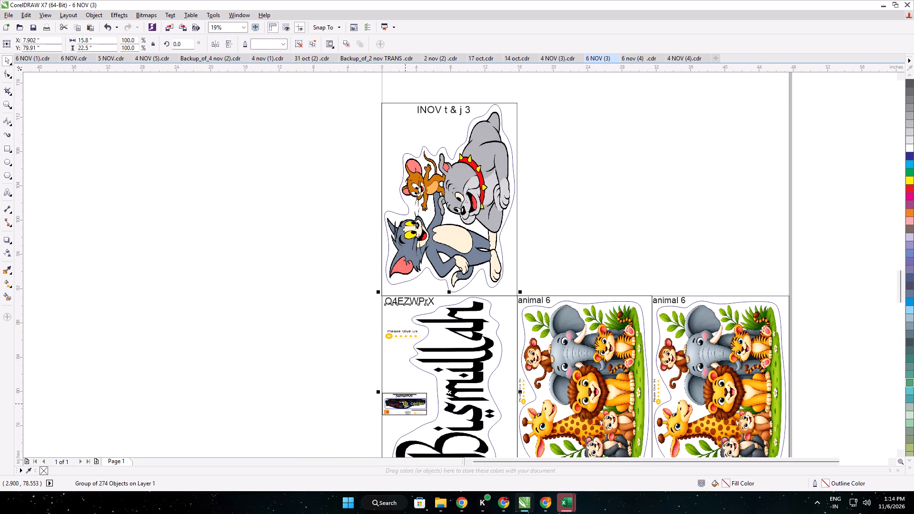
key(ctrl+u)
click(336, 390)
drag(348, 379, 448, 419)
key(ctrl+d)
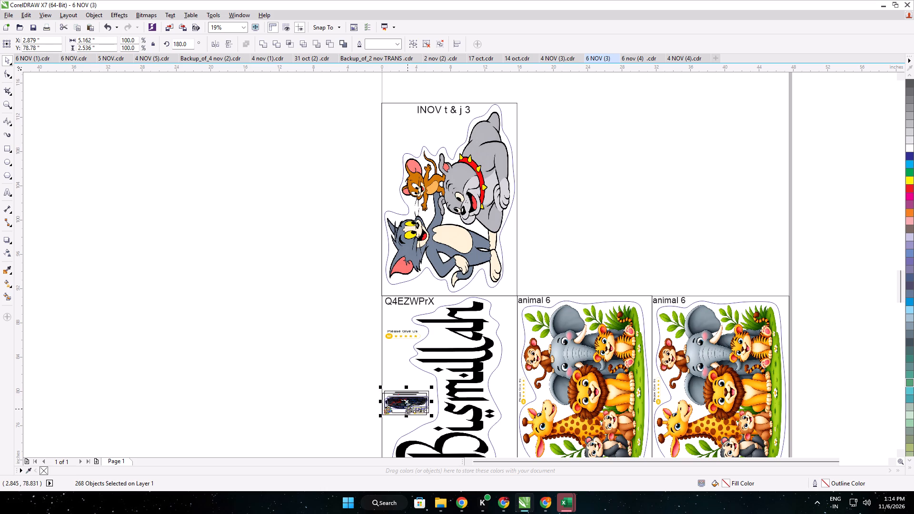
drag(407, 407, 405, 130)
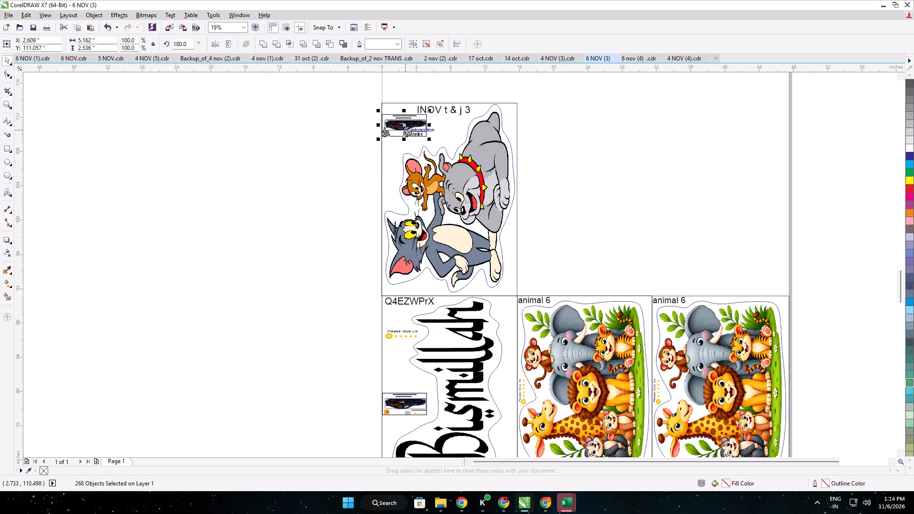
Stretch the insert card on the Tom and Jerry sticker to about 2.91 in tall and enlarge it proportionally within the blank upper-left area.
scroll(419, 120, up, 1)
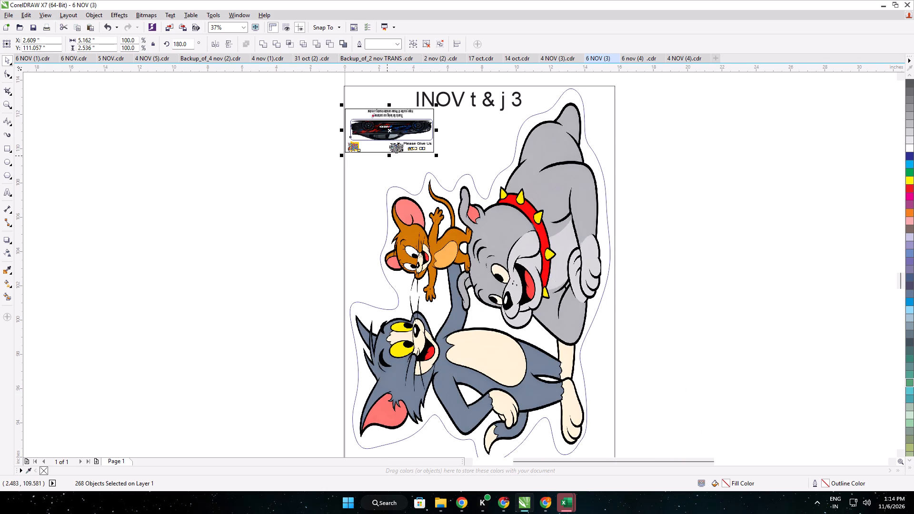
drag(388, 154, 389, 160)
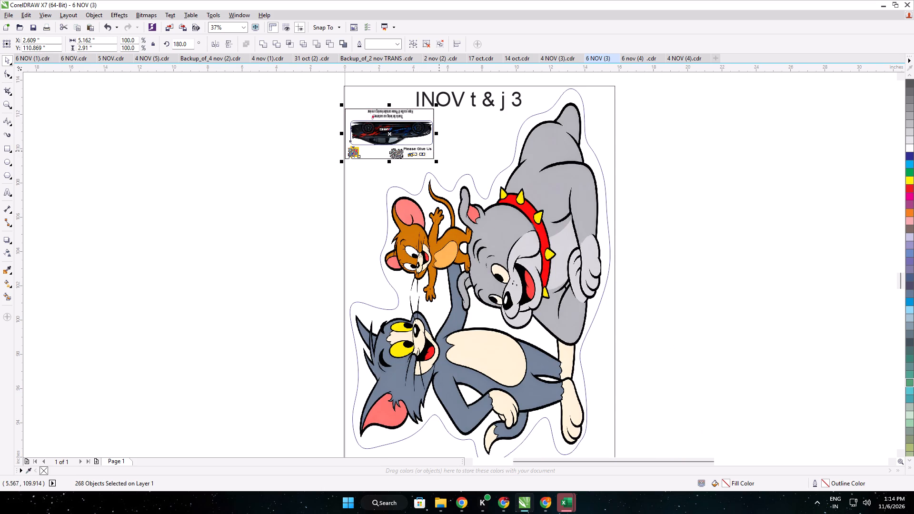
drag(436, 159, 462, 169)
click(266, 139)
Group the whole Tom and Jerry sticker with its frame, INOV t & j 3 label and insert card.
scroll(386, 176, down, 1)
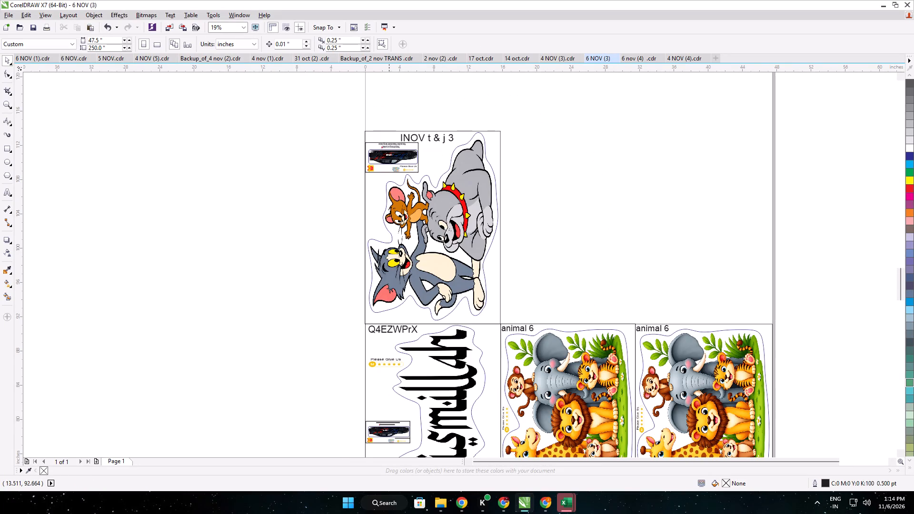
drag(355, 116, 541, 324)
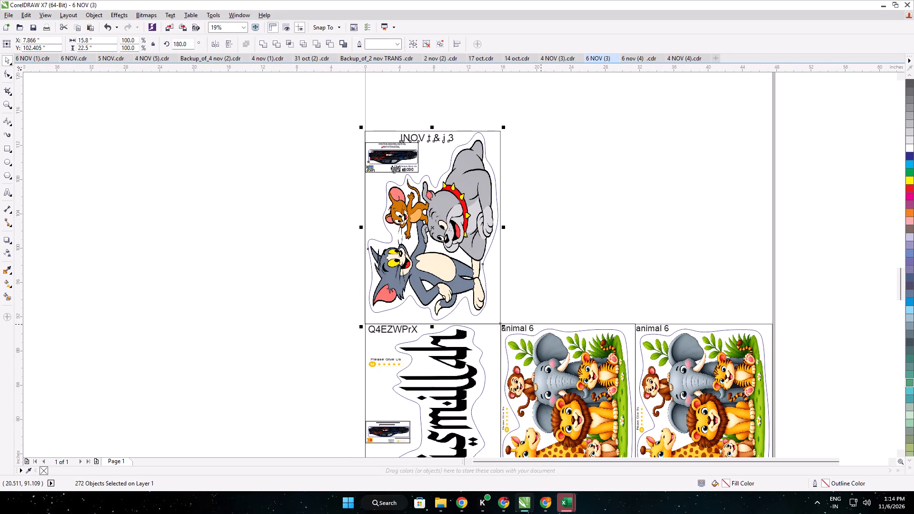
key(ctrl+g)
click(249, 255)
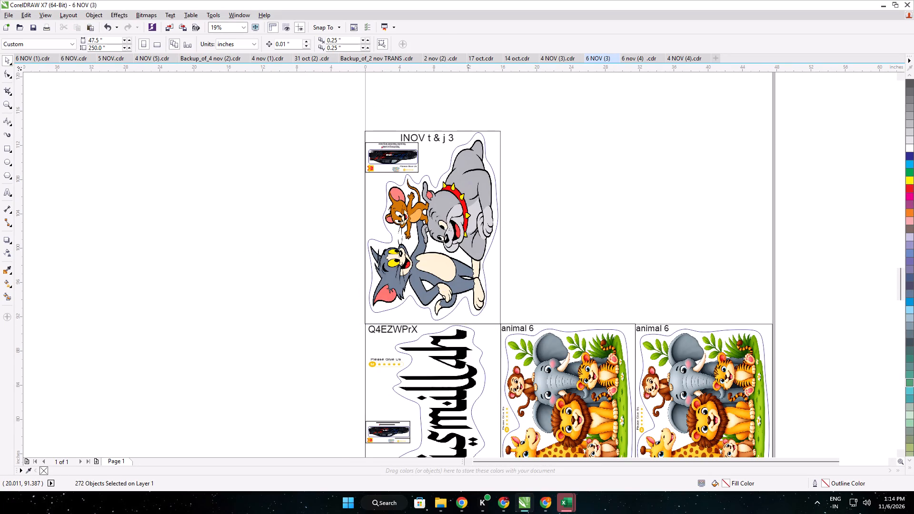
Check the INNOVATE PRODUCTES Ready to Ship list for the order that follows INOV t & j 3.
click(462, 506)
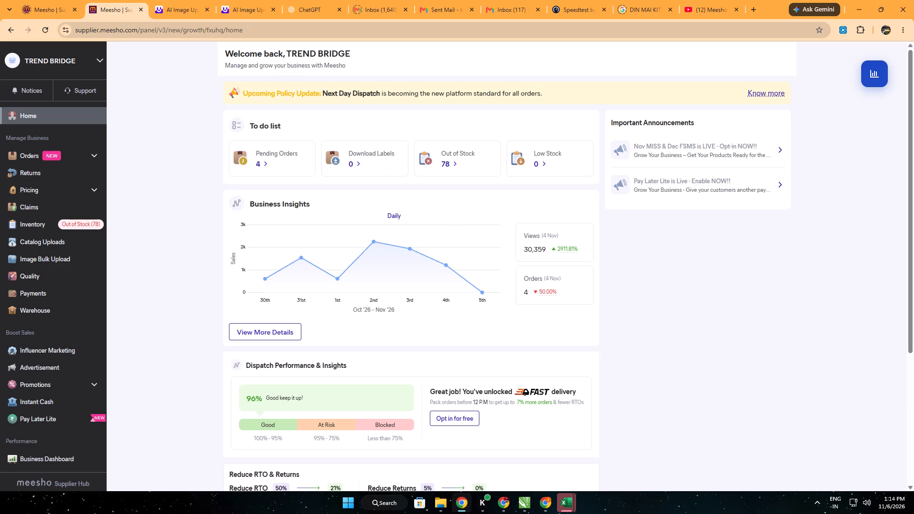
click(539, 506)
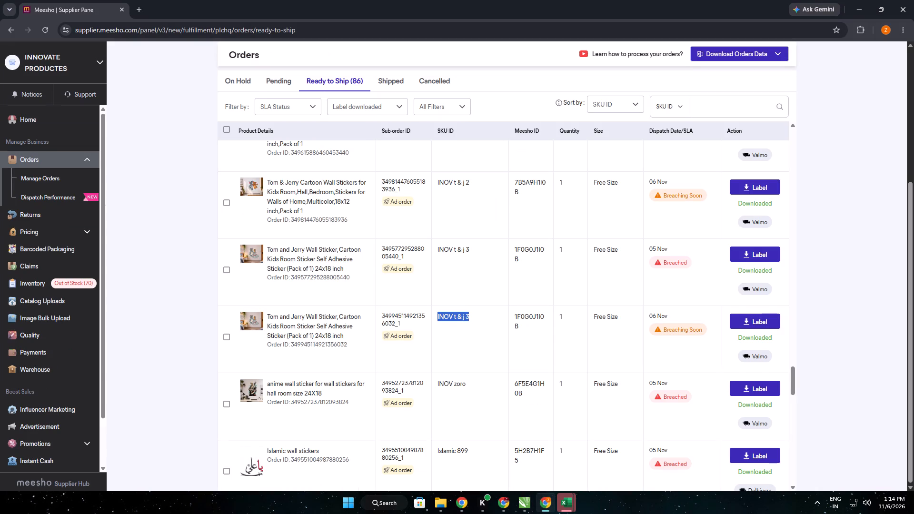
scroll(328, 294, down, 1)
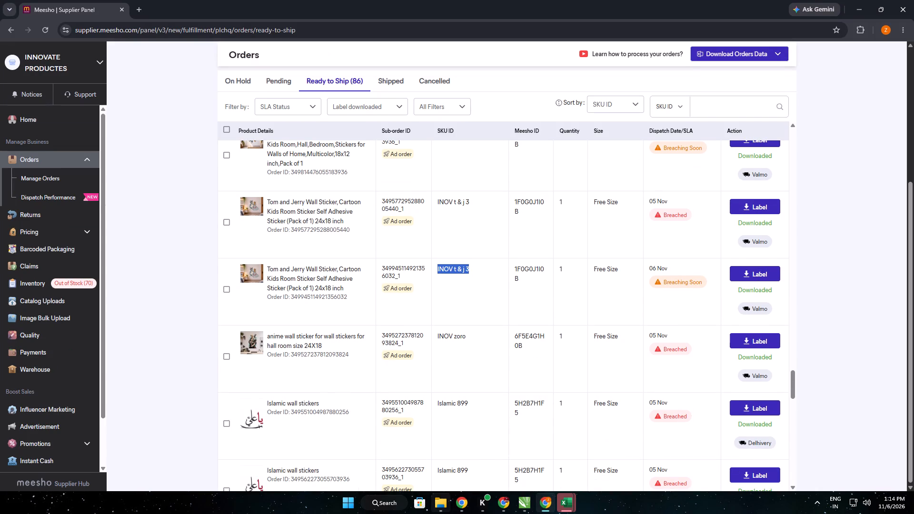
click(446, 499)
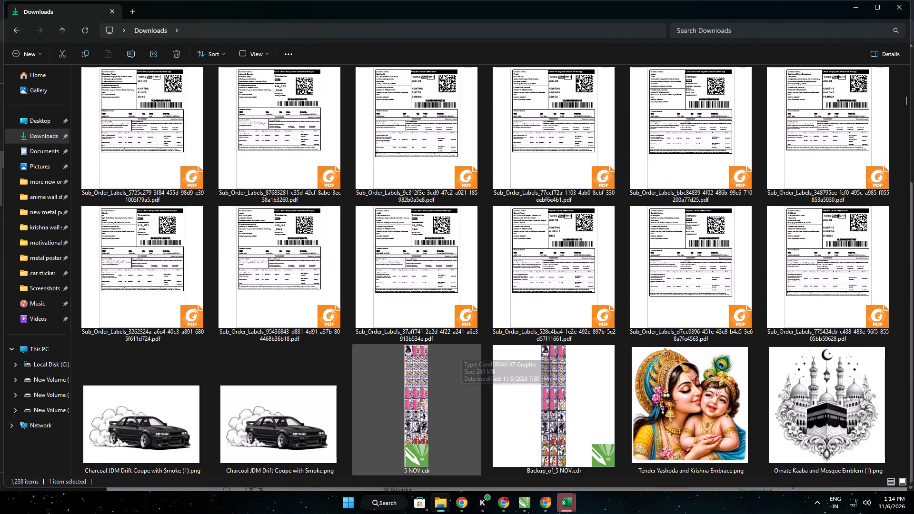
click(527, 507)
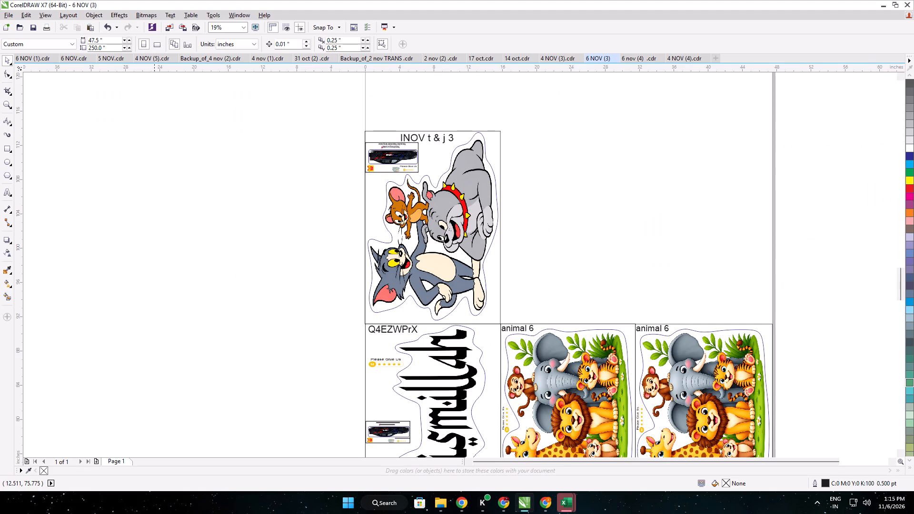
Look through the open layout files for the Zoro wall sticker matching the SKU INOV zoro.
scroll(149, 103, down, 3)
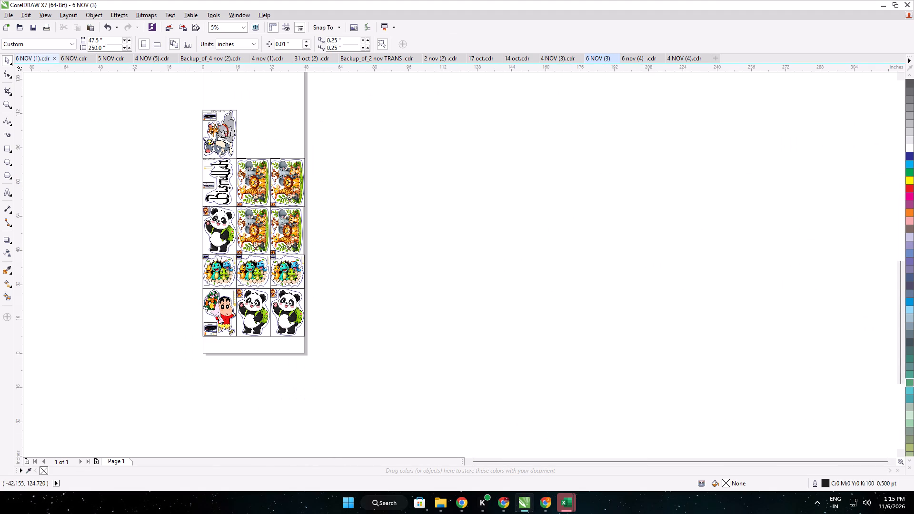
click(25, 58)
click(104, 60)
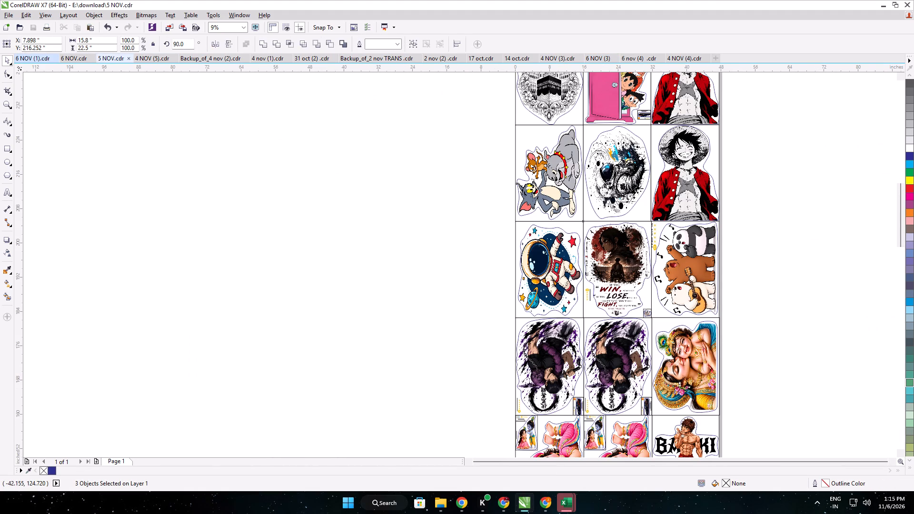
scroll(237, 170, down, 1)
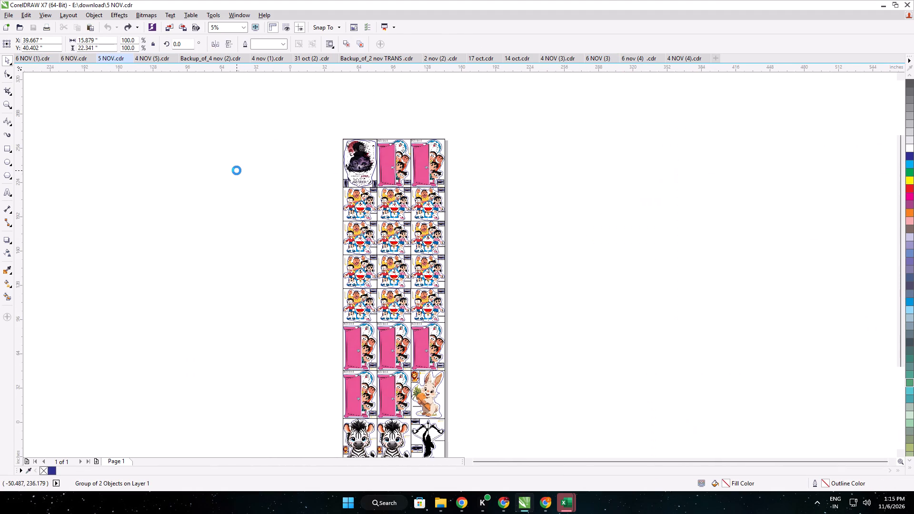
click(144, 58)
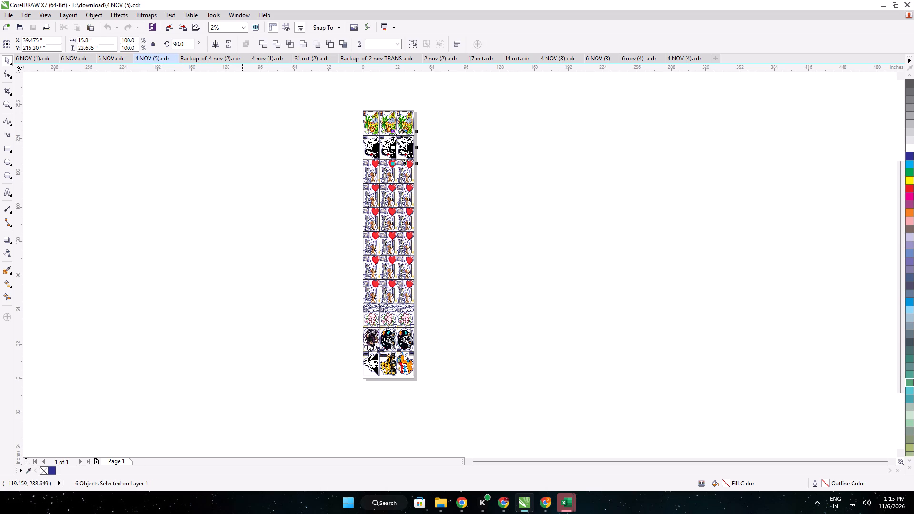
click(191, 59)
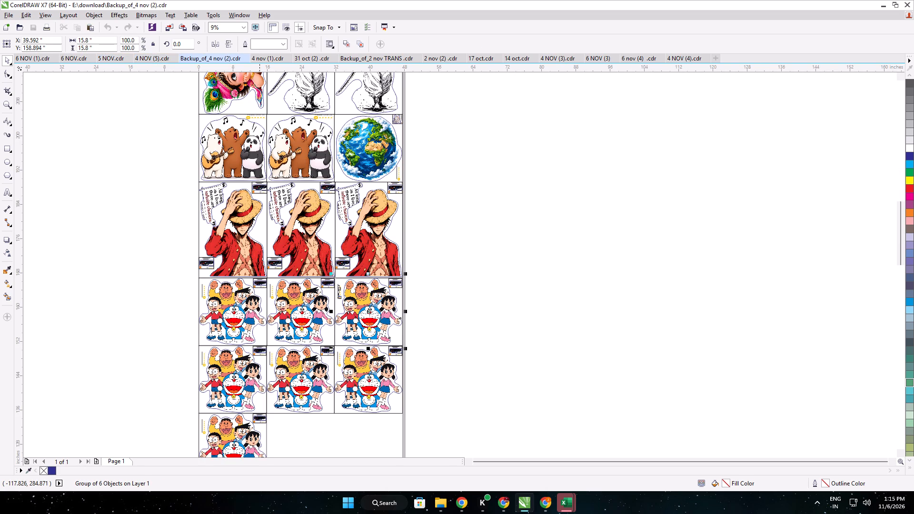
scroll(263, 133, down, 2)
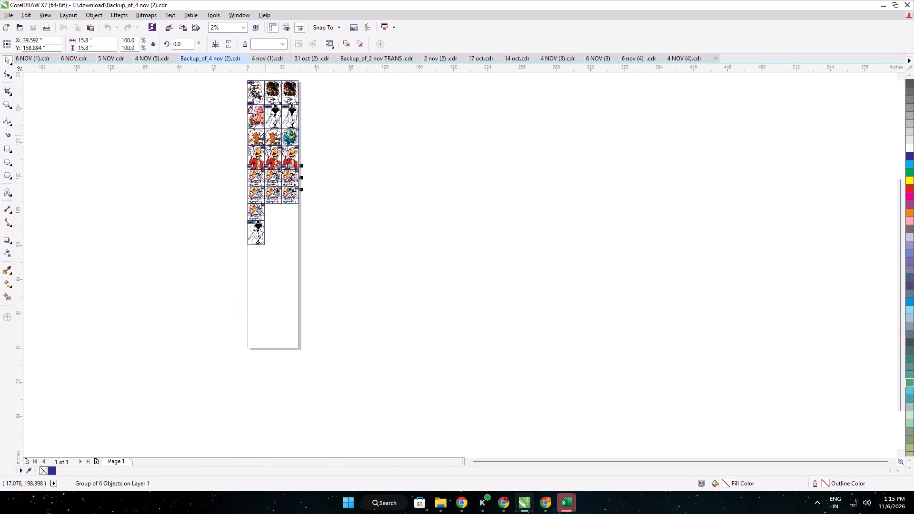
click(259, 59)
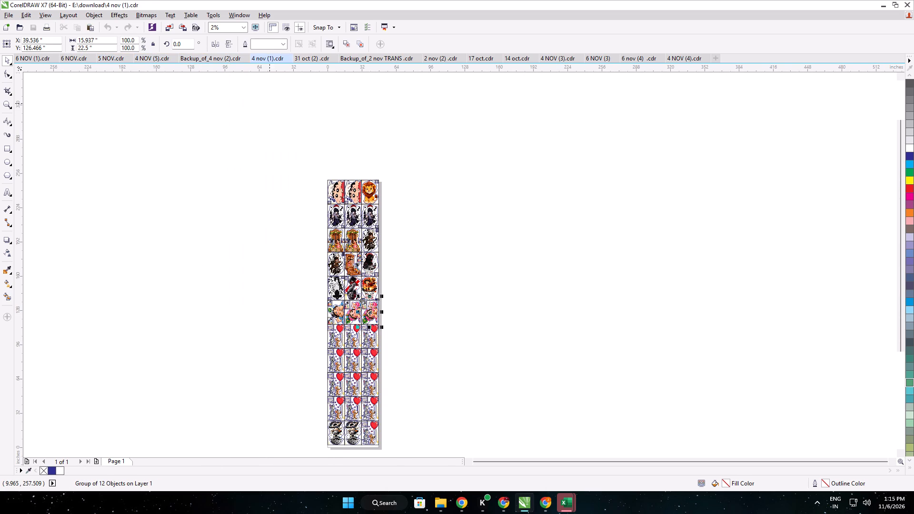
middle_drag(279, 177, 271, 118)
click(315, 59)
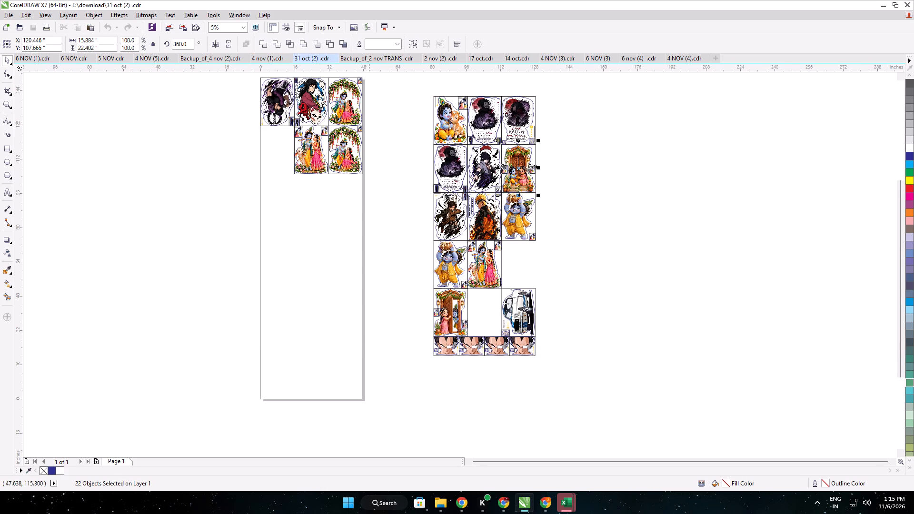
click(373, 57)
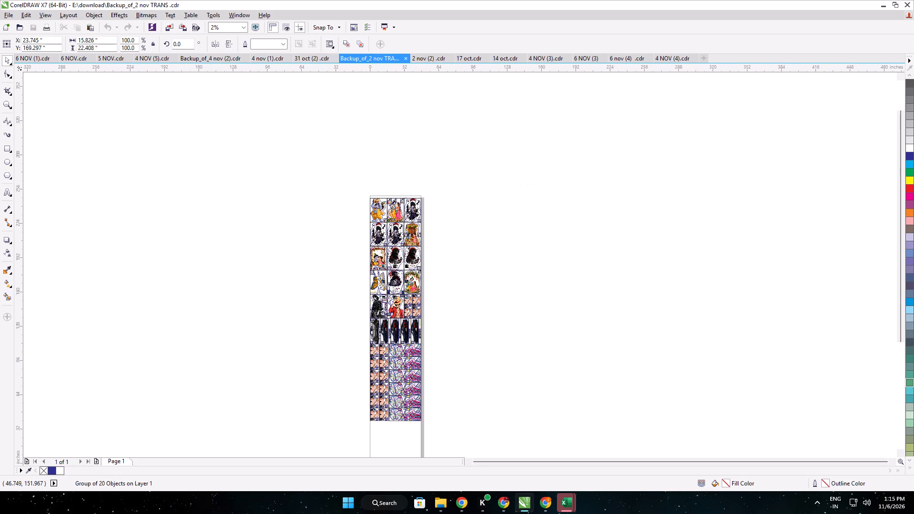
click(423, 61)
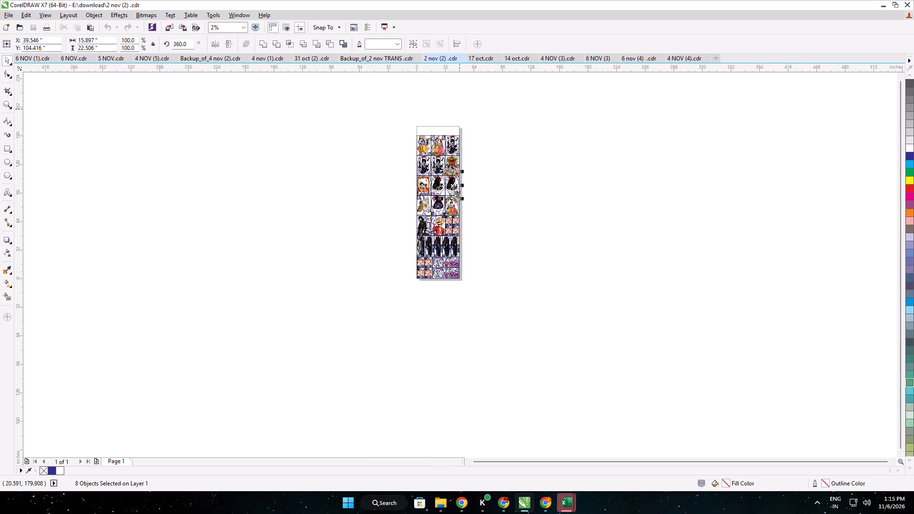
click(475, 61)
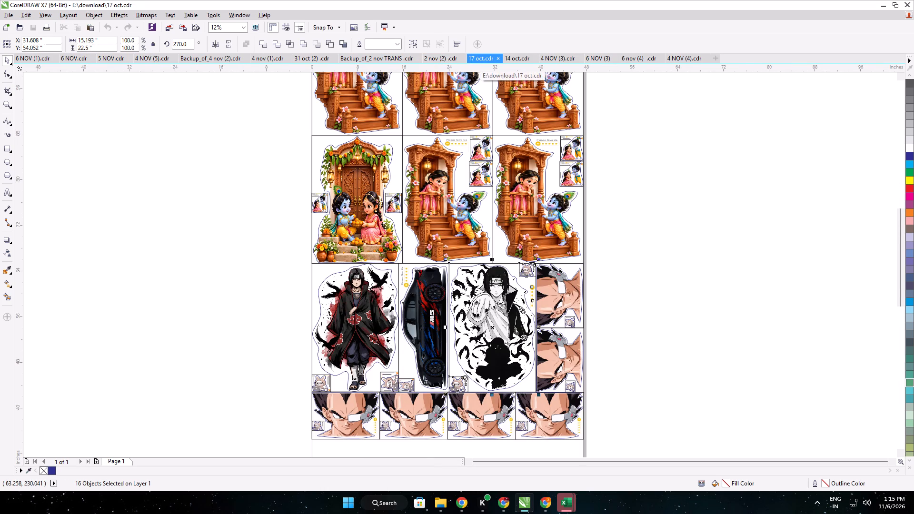
scroll(455, 117, down, 2)
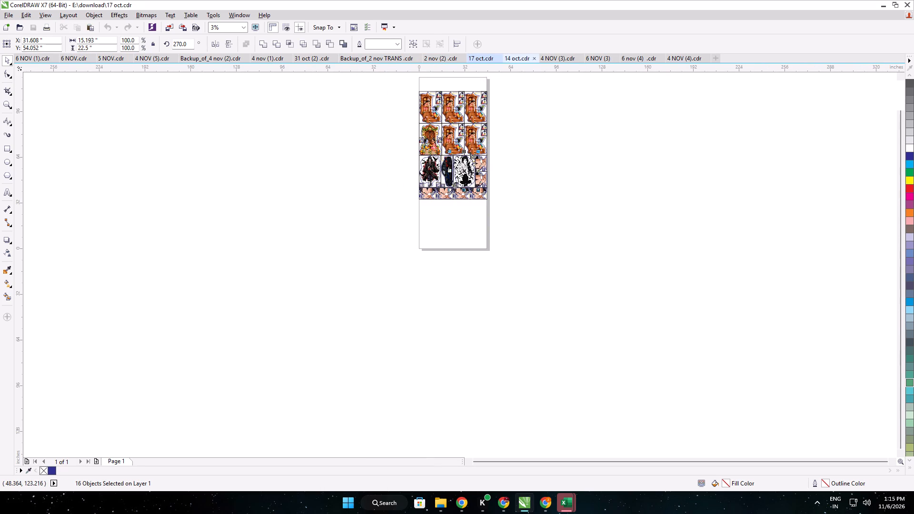
click(510, 58)
scroll(481, 155, down, 2)
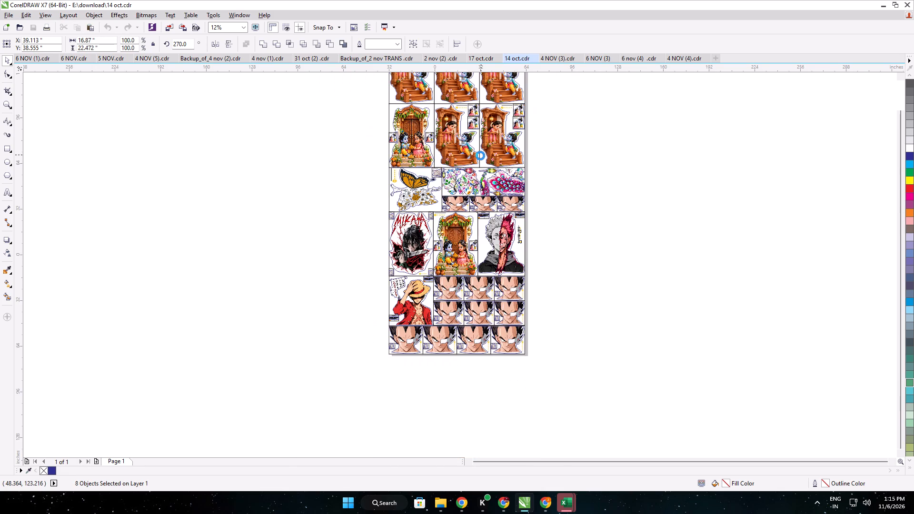
click(556, 55)
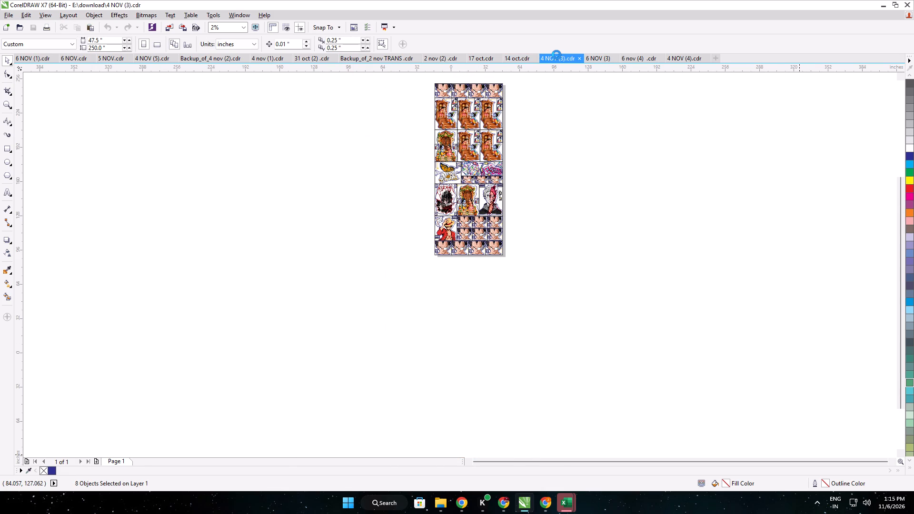
click(594, 59)
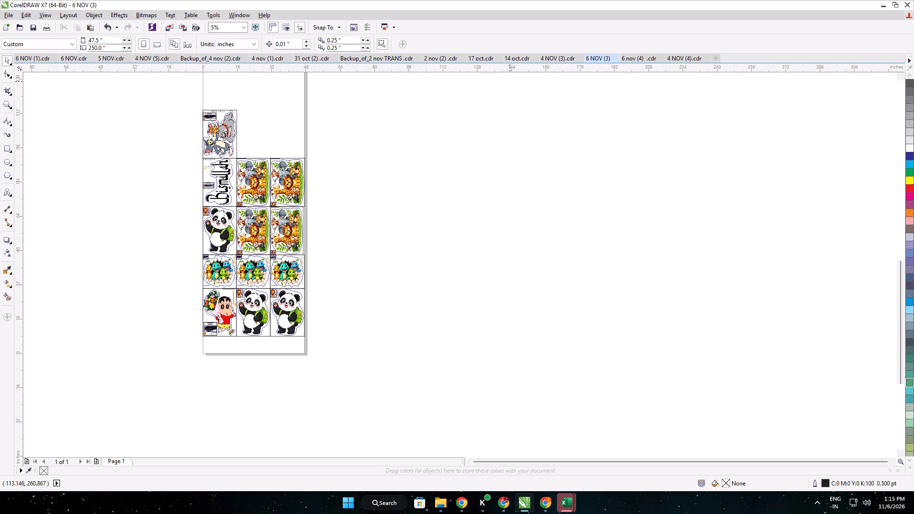
click(642, 59)
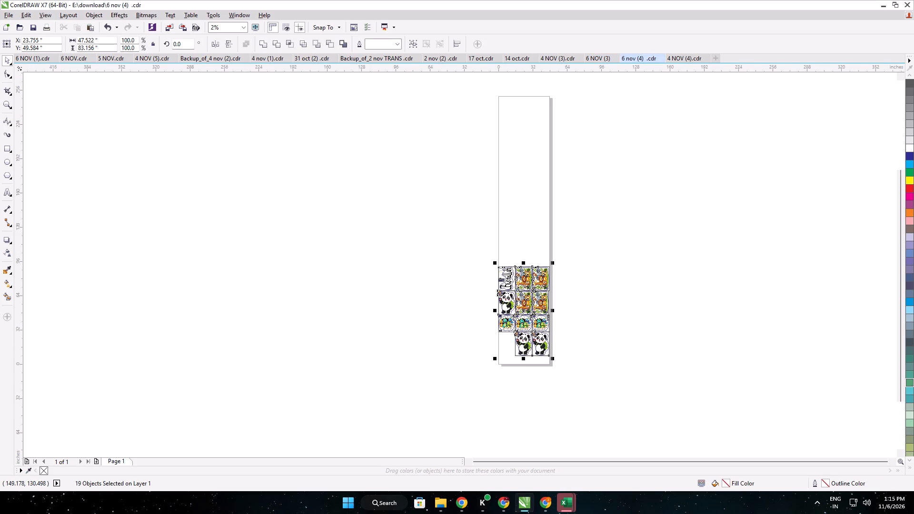
click(688, 59)
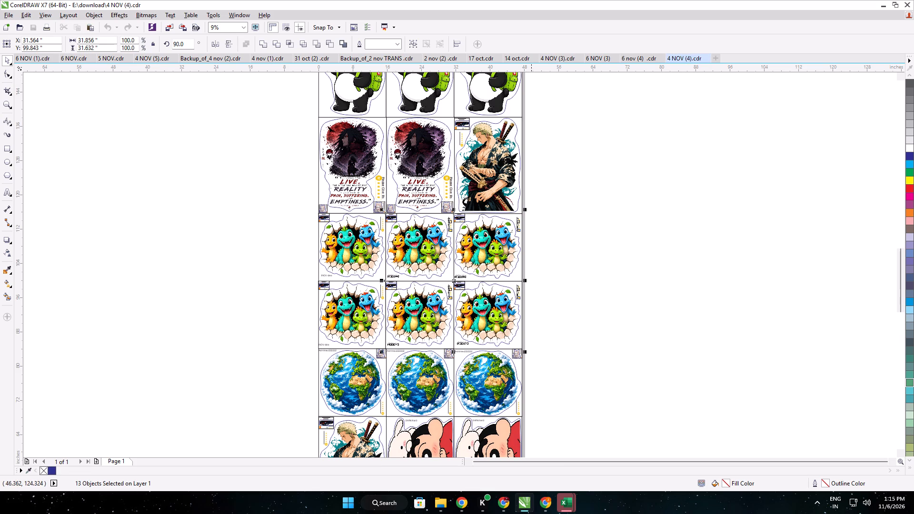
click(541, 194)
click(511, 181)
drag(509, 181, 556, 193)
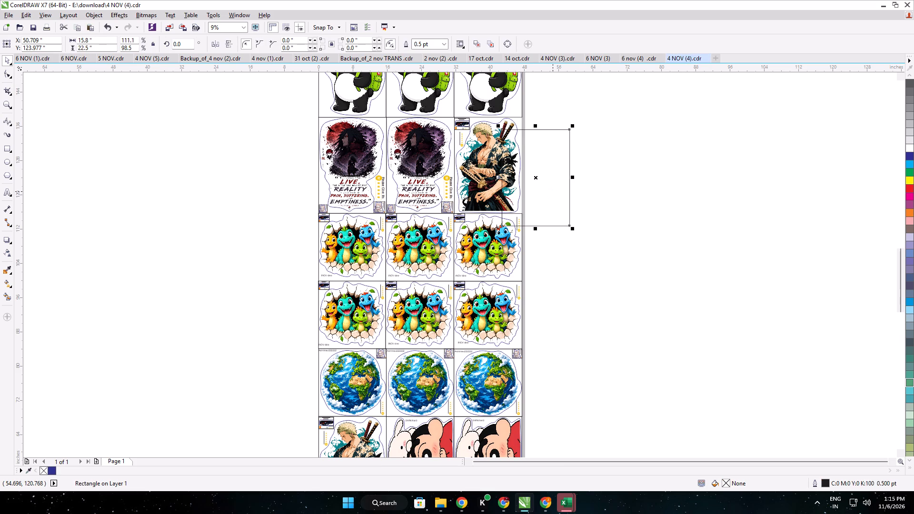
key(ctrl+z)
Copy the complete Zoro sticker with its frame from 4 NOV (4).cdr and paste it into 6 NOV (3).
click(549, 208)
drag(528, 217, 448, 121)
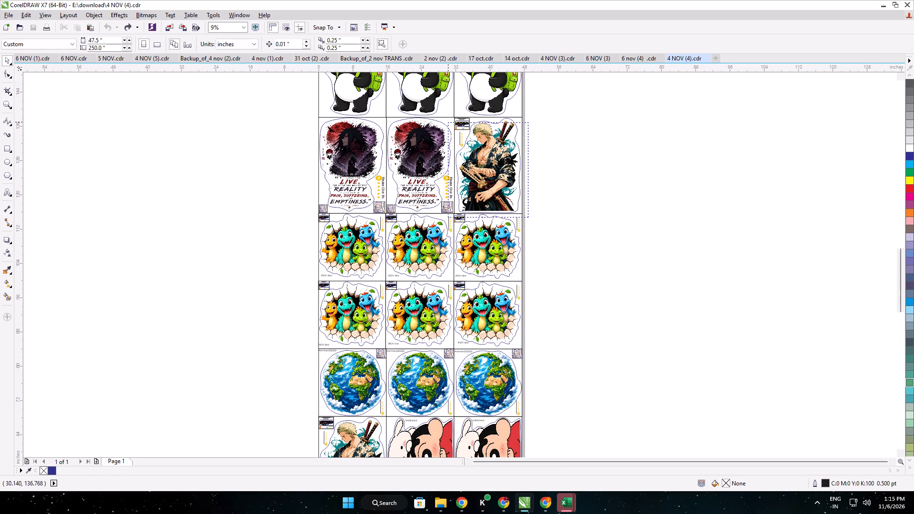
drag(448, 121, 451, 111)
key(ctrl+c)
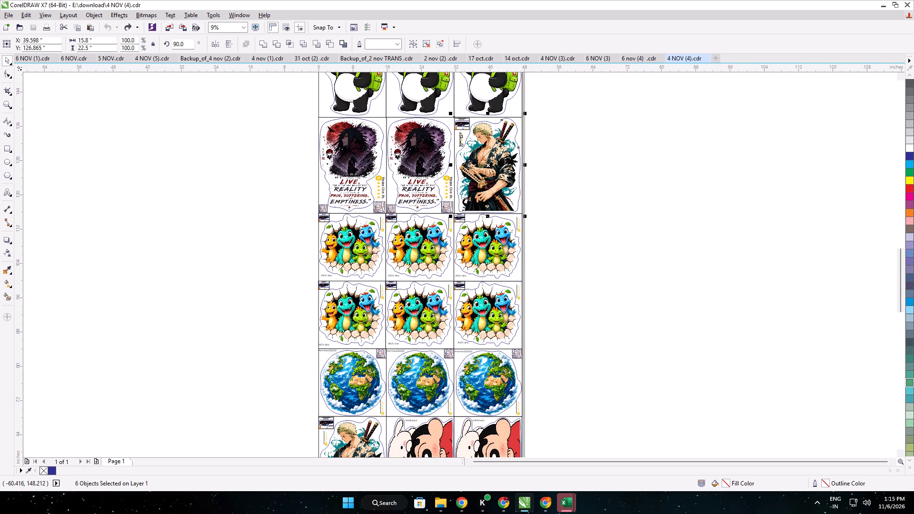
click(75, 50)
click(66, 57)
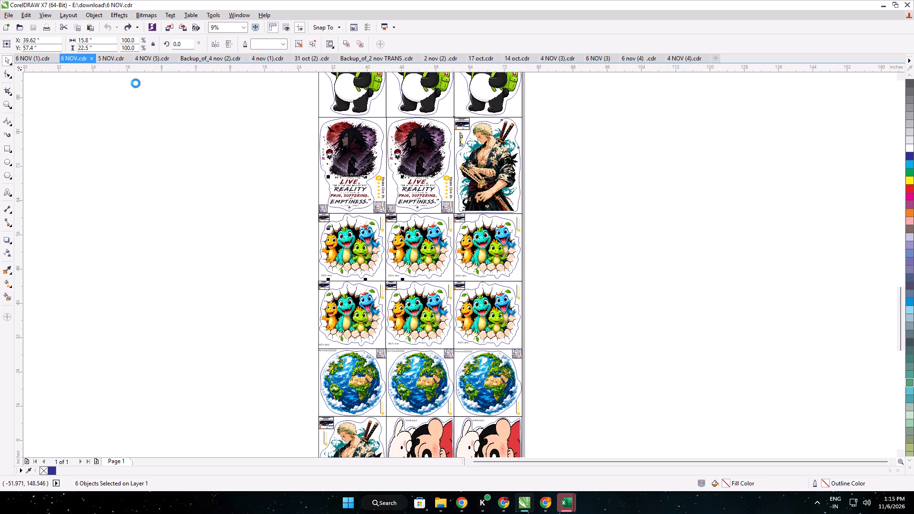
click(594, 61)
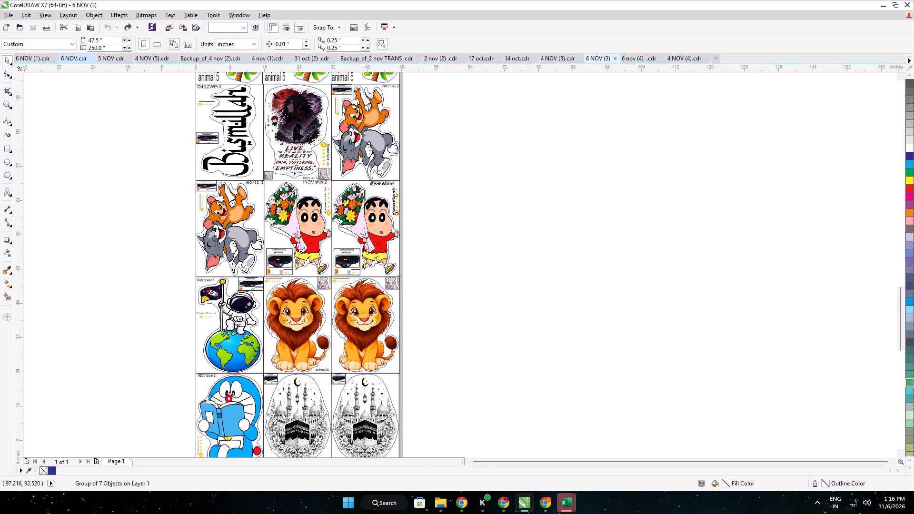
key(ctrl+c)
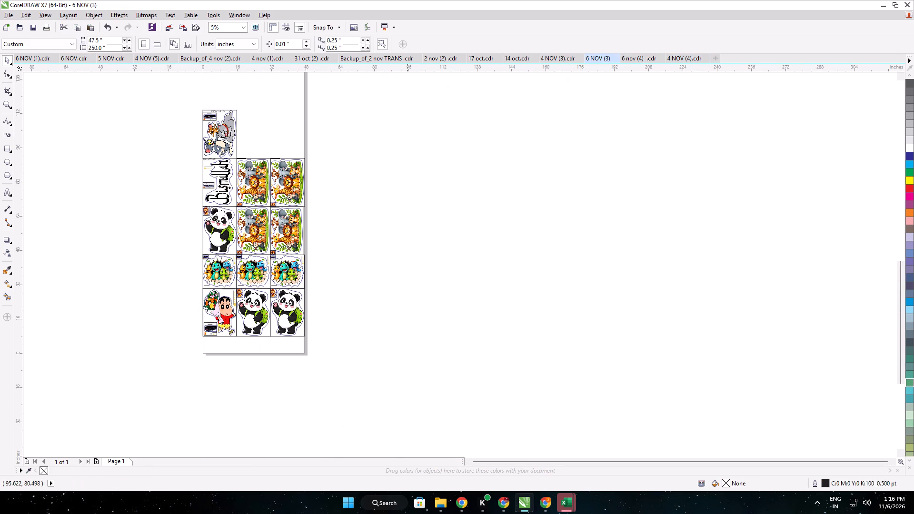
key(ctrl+v)
Place the Zoro sticker flush against the Tom and Jerry sticker's right edge with their top edges aligned, and group it.
middle_drag(302, 101, 362, 170)
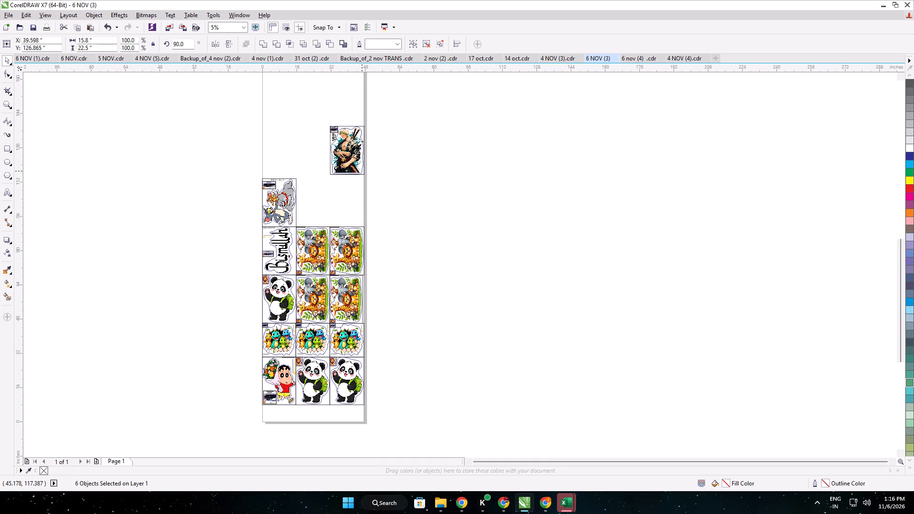
drag(344, 141, 312, 192)
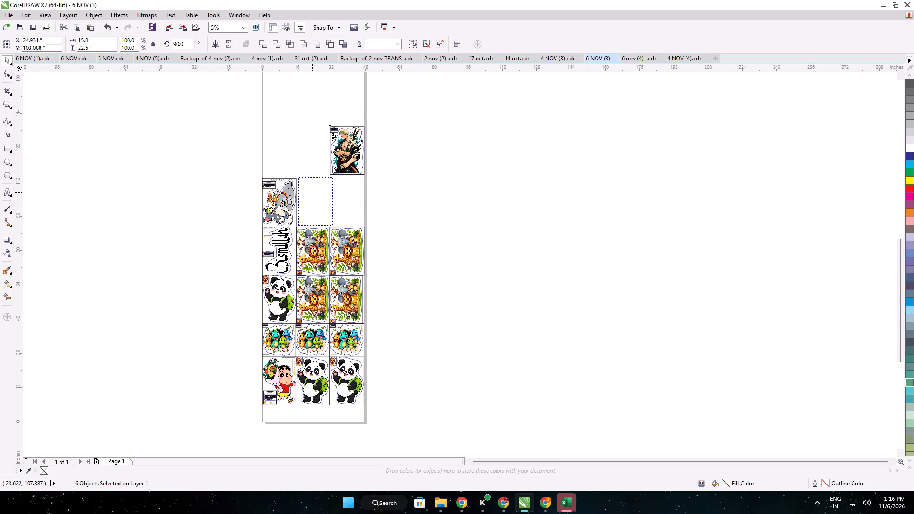
drag(312, 192, 309, 195)
scroll(298, 186, up, 6)
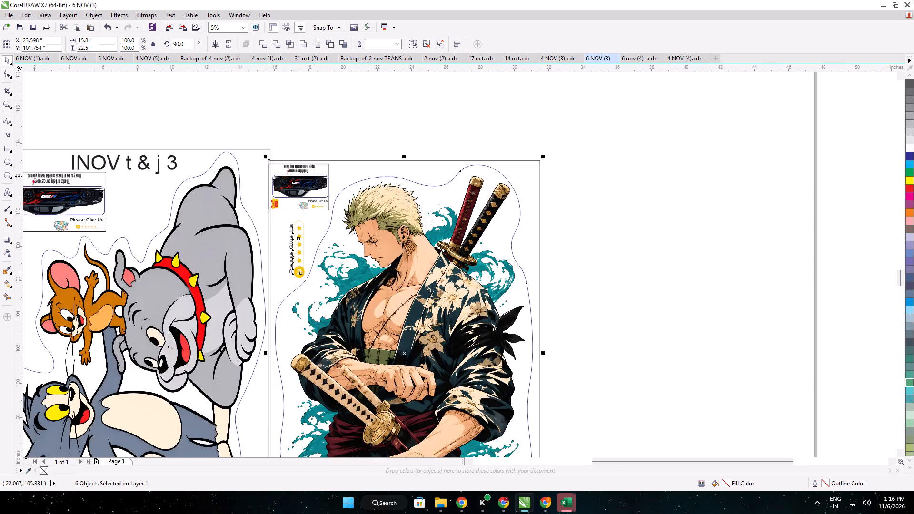
drag(393, 165, 395, 145)
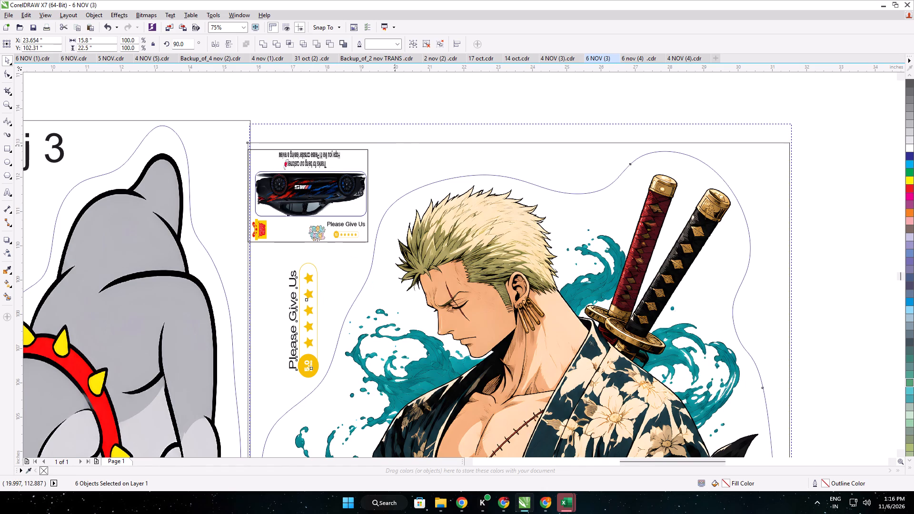
drag(395, 145, 394, 144)
key(Right)
key(Right)
key(Right)
key(Right)
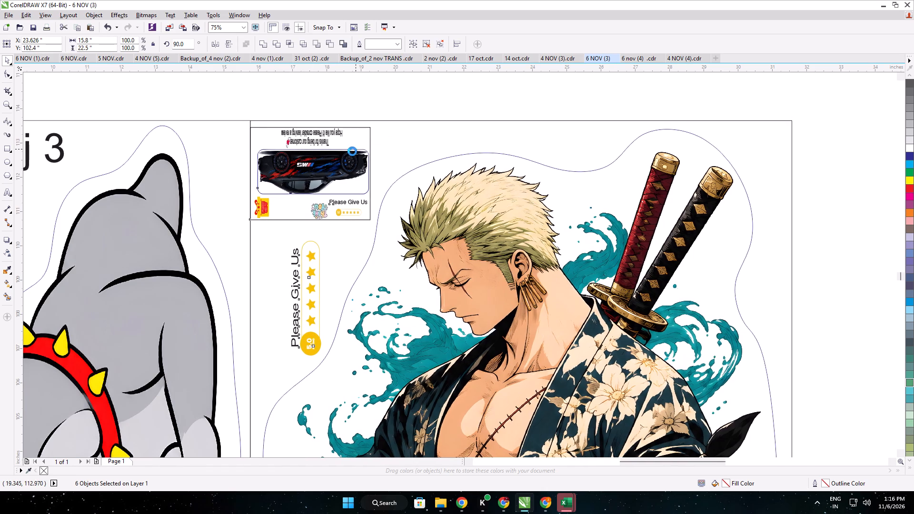
key(Right)
key(Right)
key(ctrl+g)
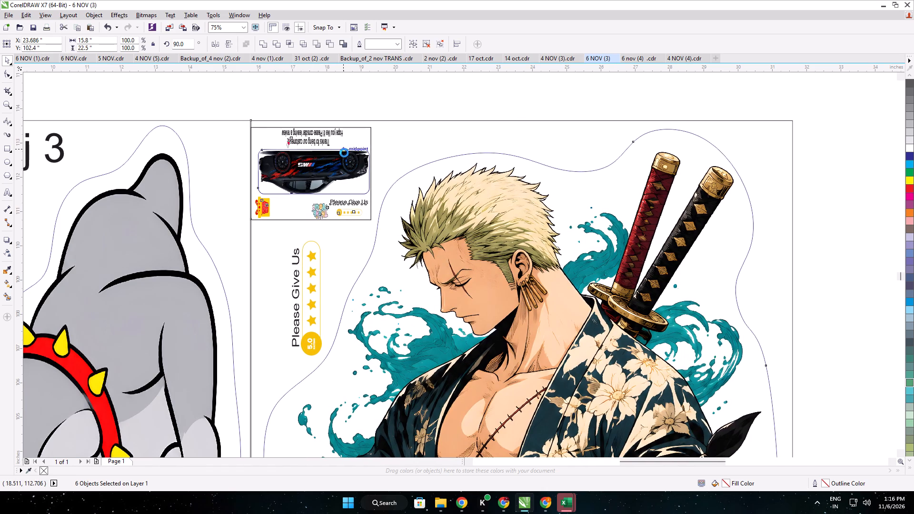
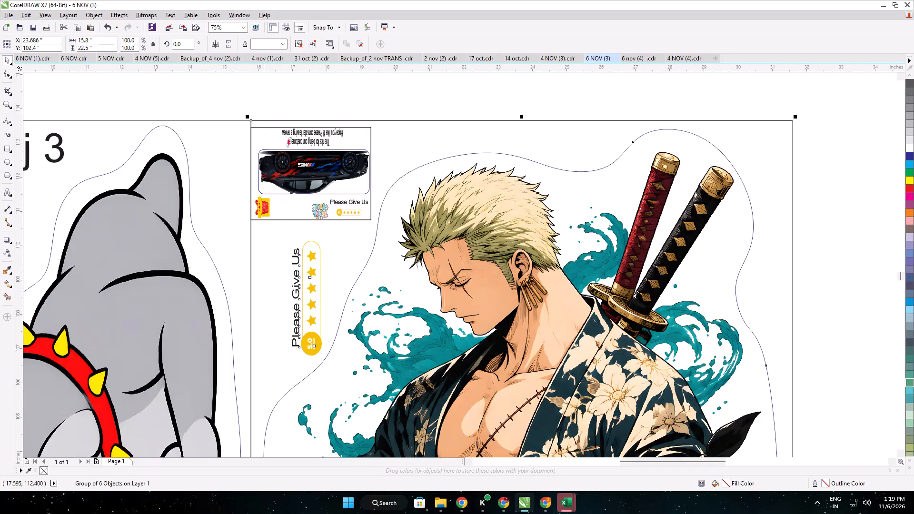
Check the INNOVATE PRODUCTES Ready to Ship list for the orders that follow INOV zoro.
scroll(261, 136, down, 3)
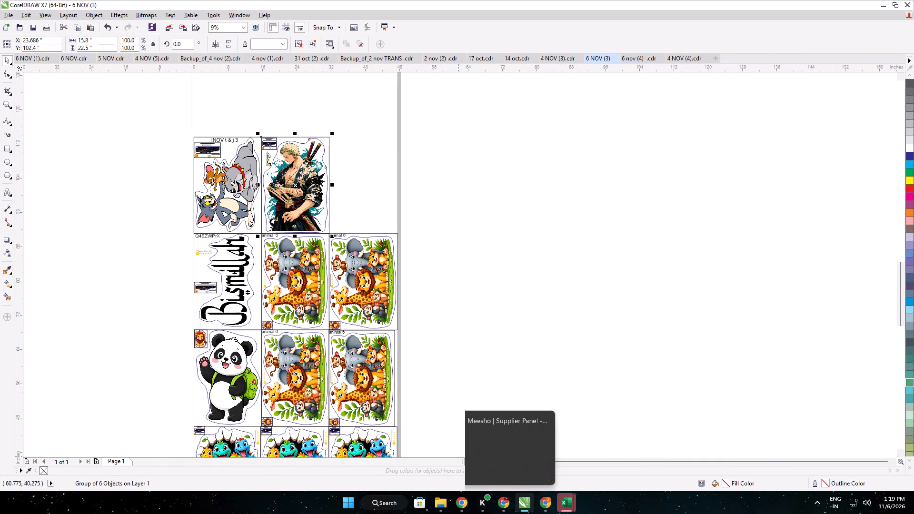
click(537, 502)
scroll(271, 256, down, 3)
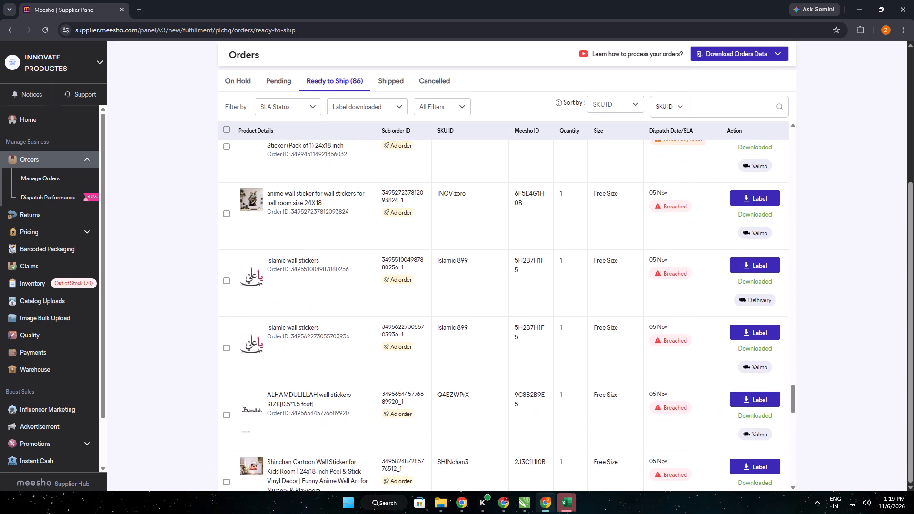
scroll(263, 275, down, 4)
scroll(304, 256, down, 1)
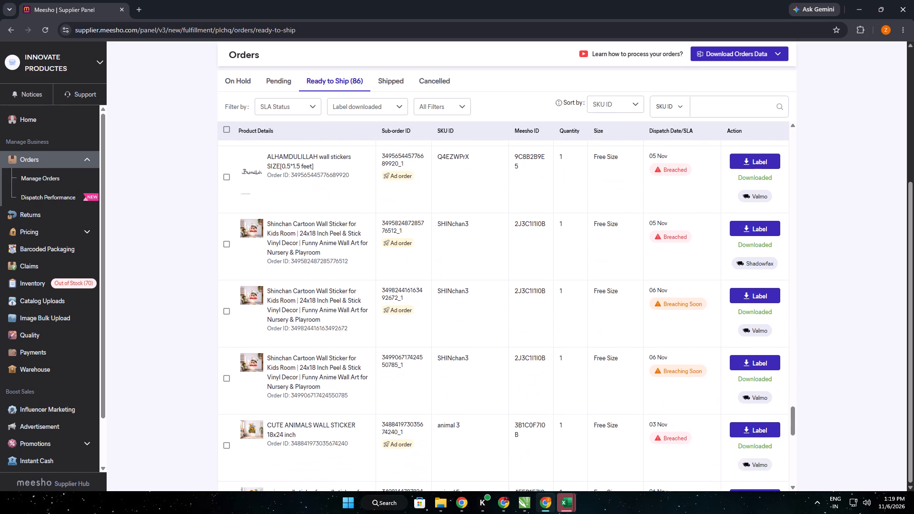
scroll(305, 256, down, 2)
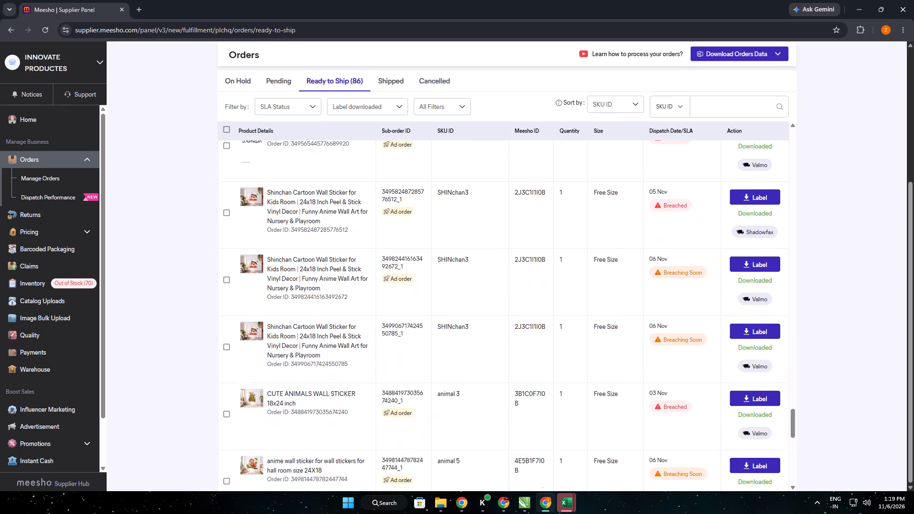
scroll(301, 251, down, 1)
scroll(301, 251, up, 2)
scroll(301, 251, down, 1)
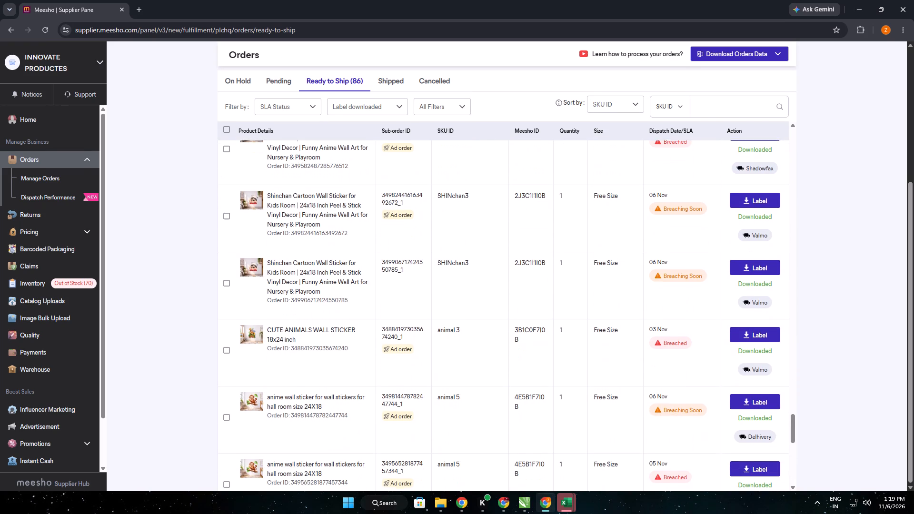
scroll(301, 251, down, 2)
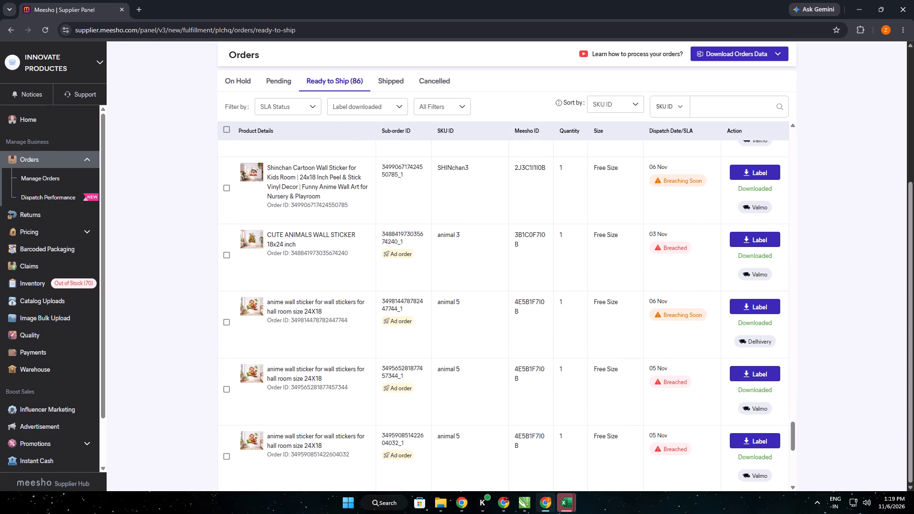
Find the layout file 3 nov TRANS .cdr, which holds the cute animals sticker, in the Downloads folder and open it.
click(438, 502)
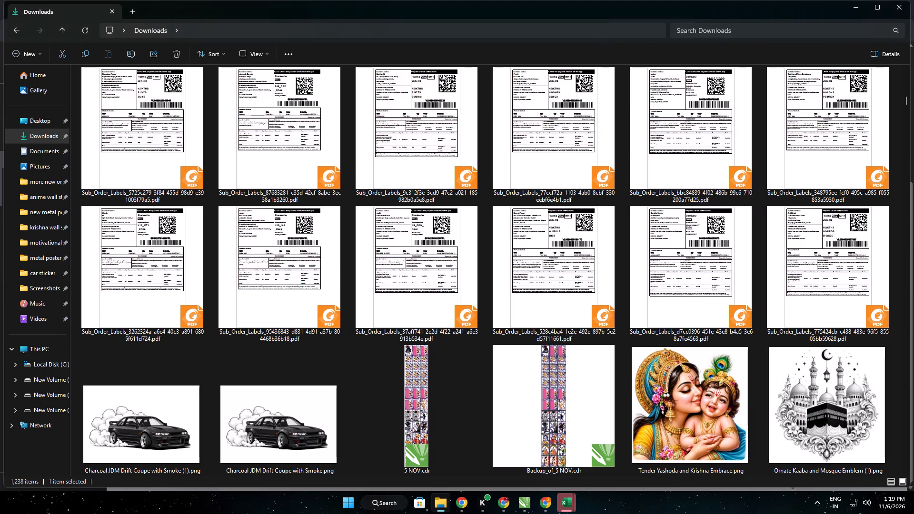
scroll(535, 326, down, 8)
scroll(529, 279, down, 2)
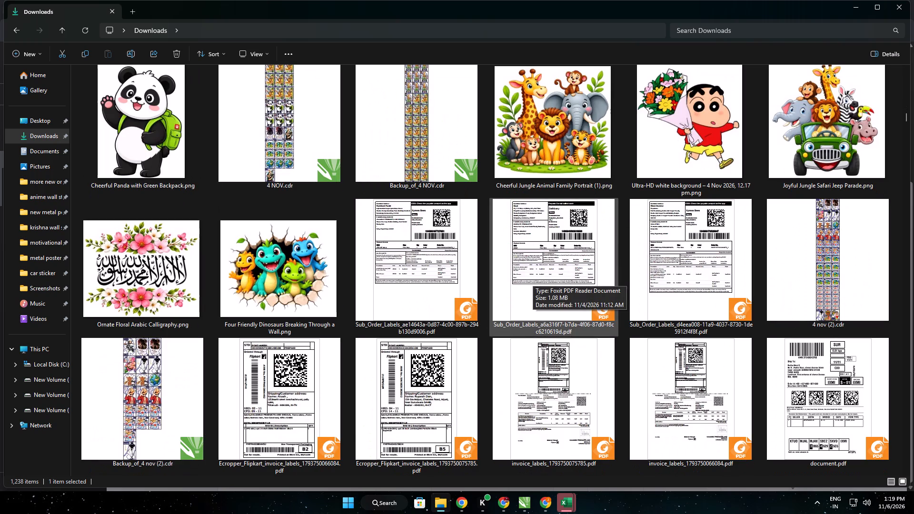
scroll(533, 276, down, 2)
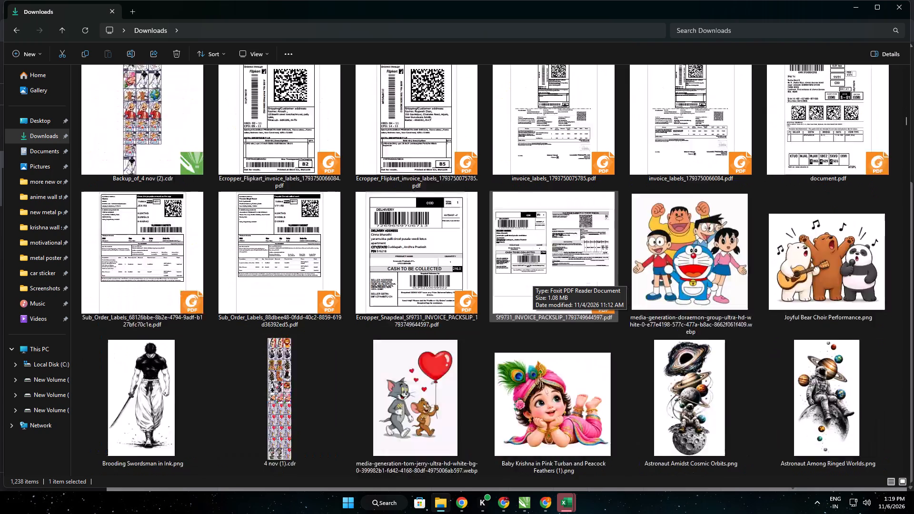
scroll(533, 276, down, 3)
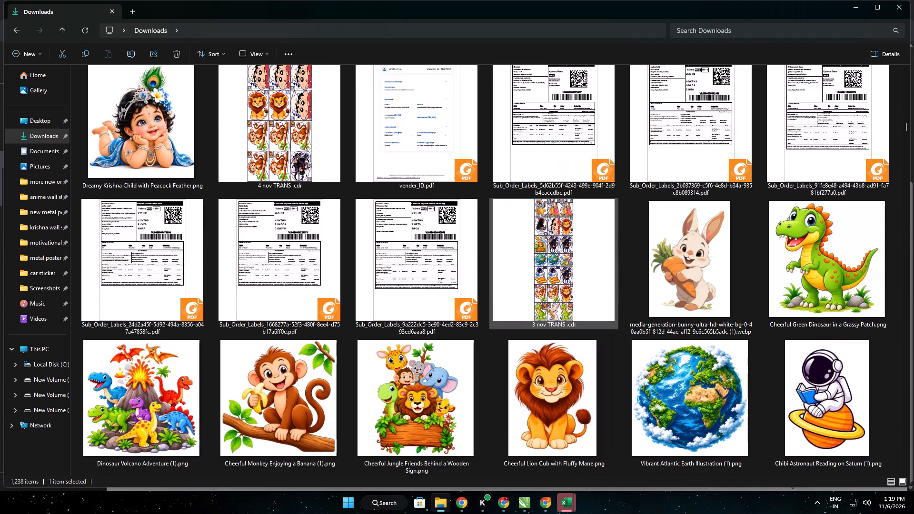
click(590, 281)
drag(589, 286, 589, 291)
double_click(580, 281)
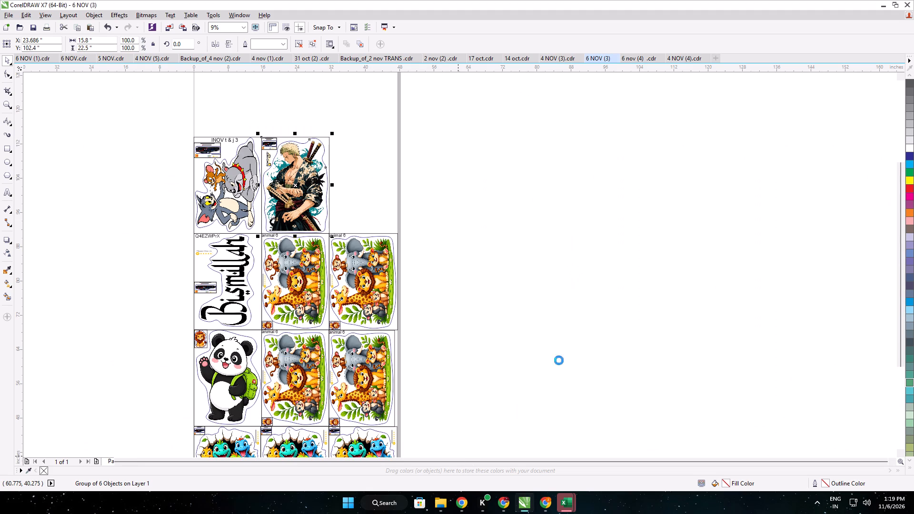
Recheck the Ready to Ship orders around the SKUs SHINchan3, animal 3 and animal 5.
click(547, 496)
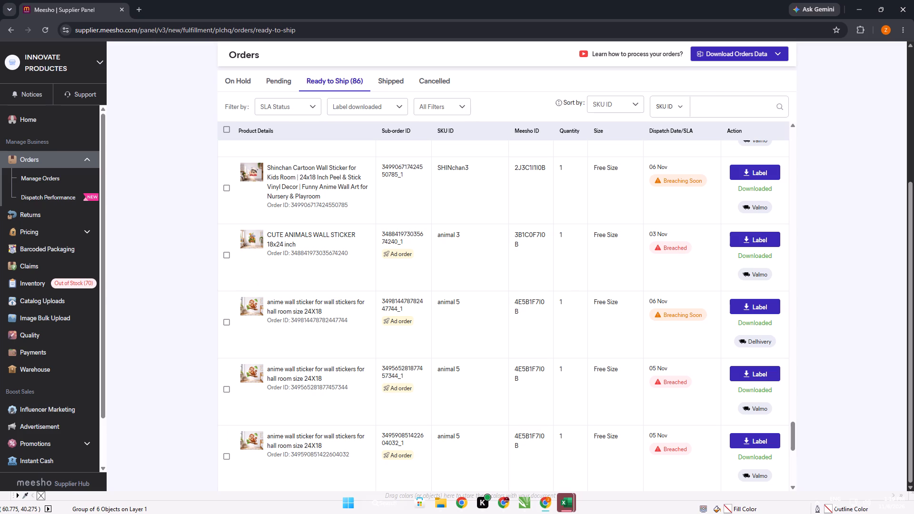
scroll(342, 254, up, 1)
scroll(344, 249, down, 5)
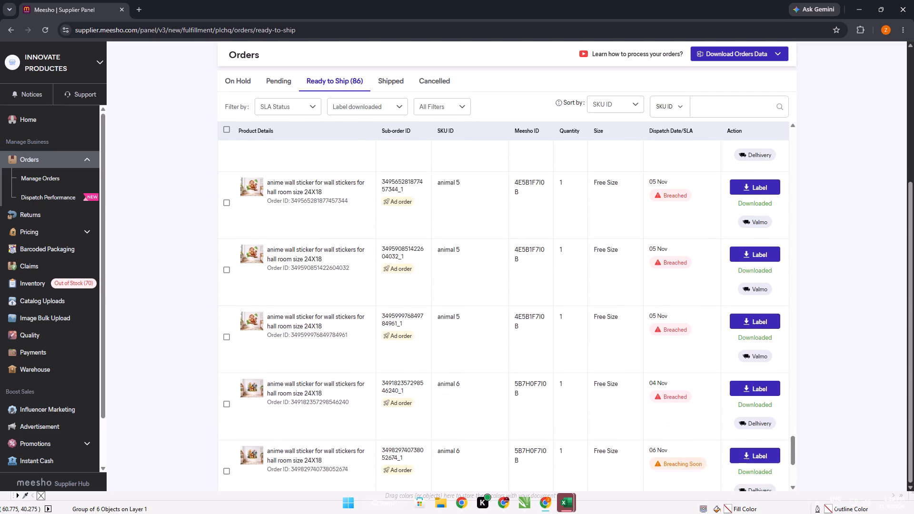
scroll(344, 249, up, 7)
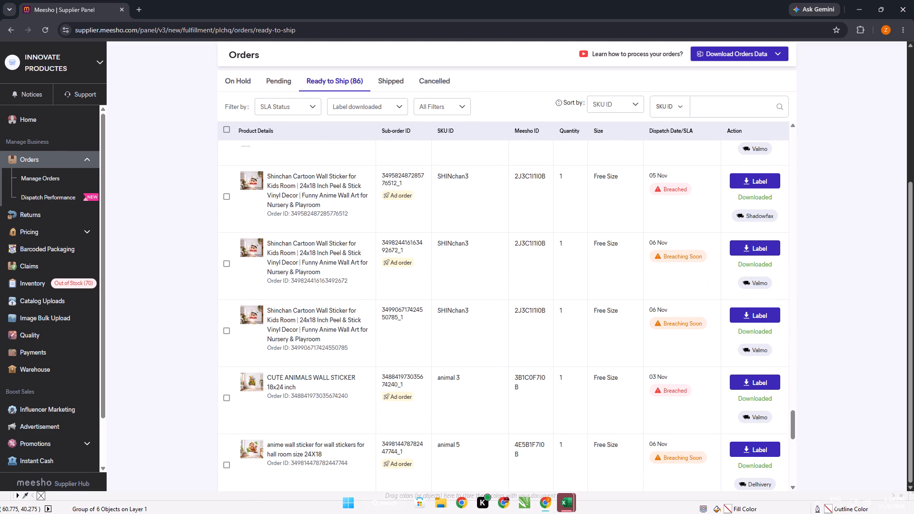
scroll(311, 208, up, 1)
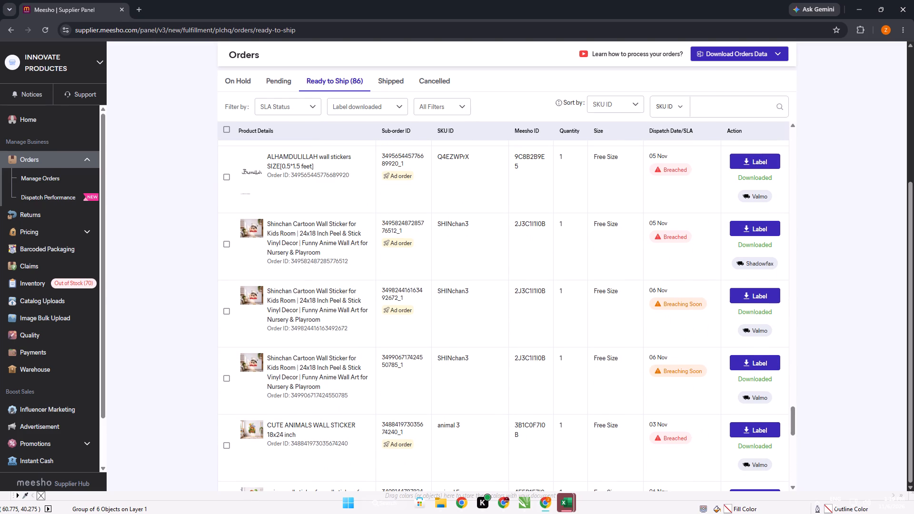
Copy the complete jungle animals with wooden board sticker and its frame from 3 nov TRANS .cdr and paste it into 6 NOV (3).
click(519, 504)
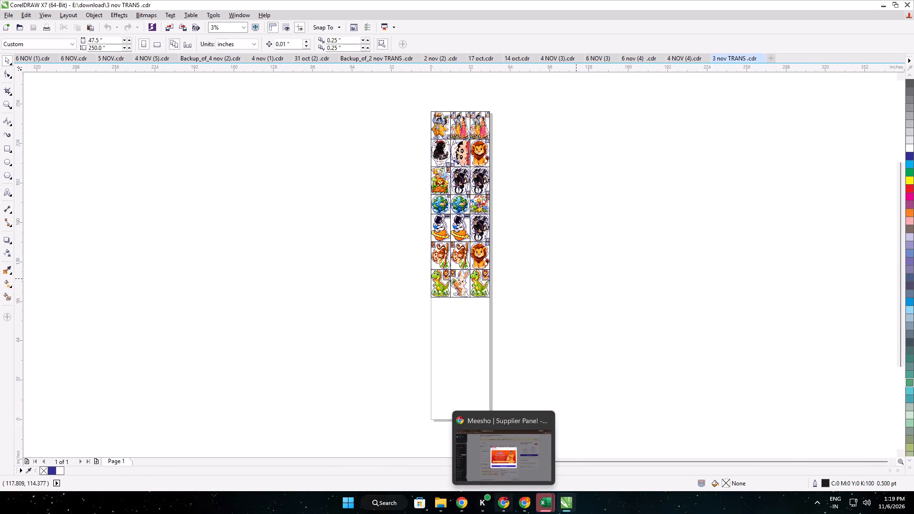
scroll(428, 165, up, 3)
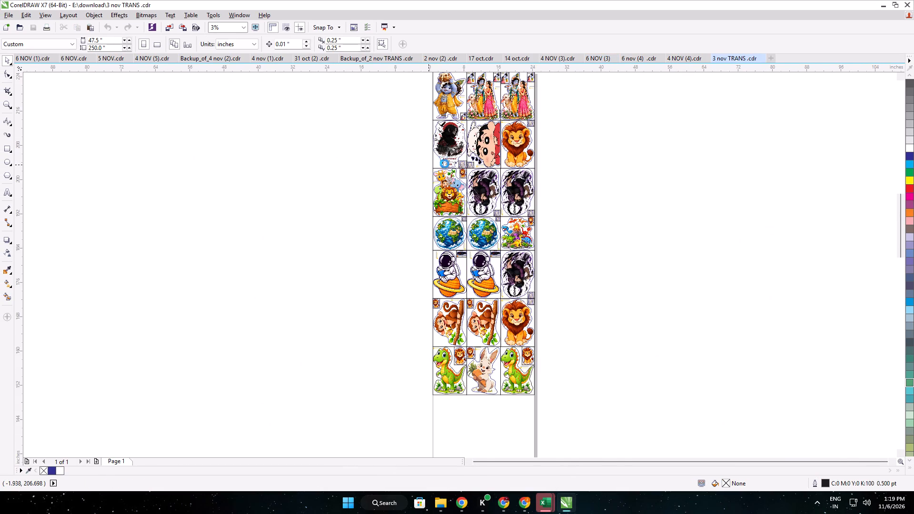
scroll(445, 169, up, 1)
drag(408, 144, 539, 338)
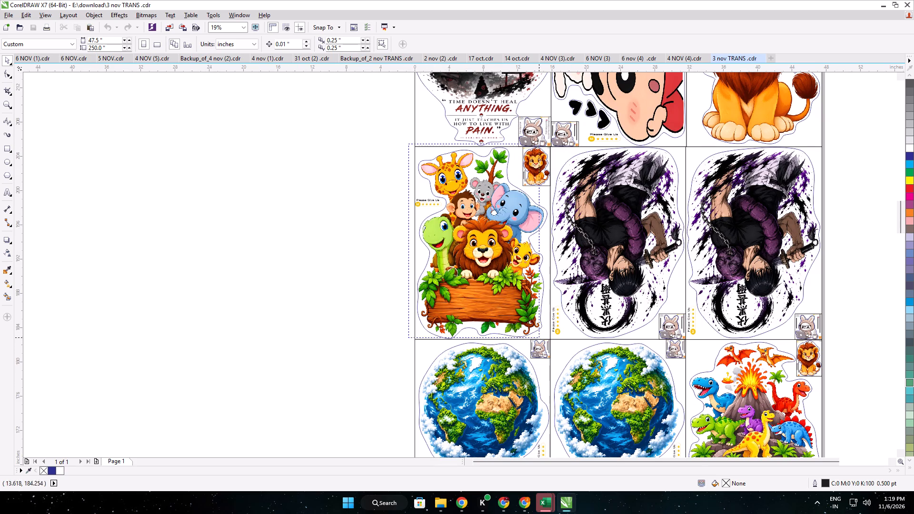
drag(539, 338, 552, 339)
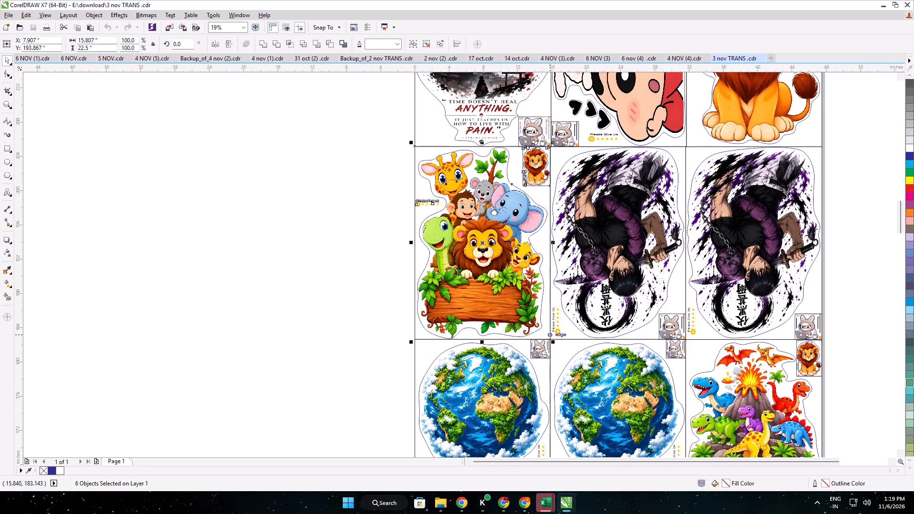
key(ctrl+c)
click(598, 59)
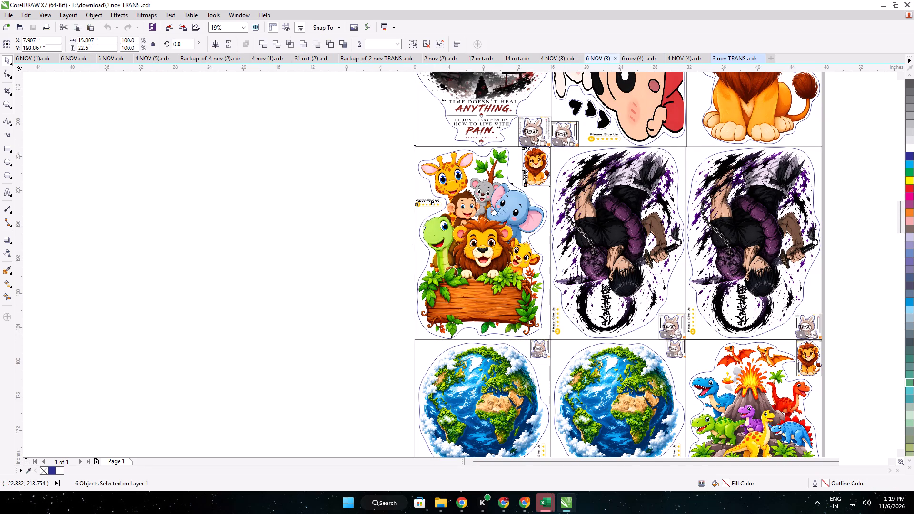
key(ctrl+v)
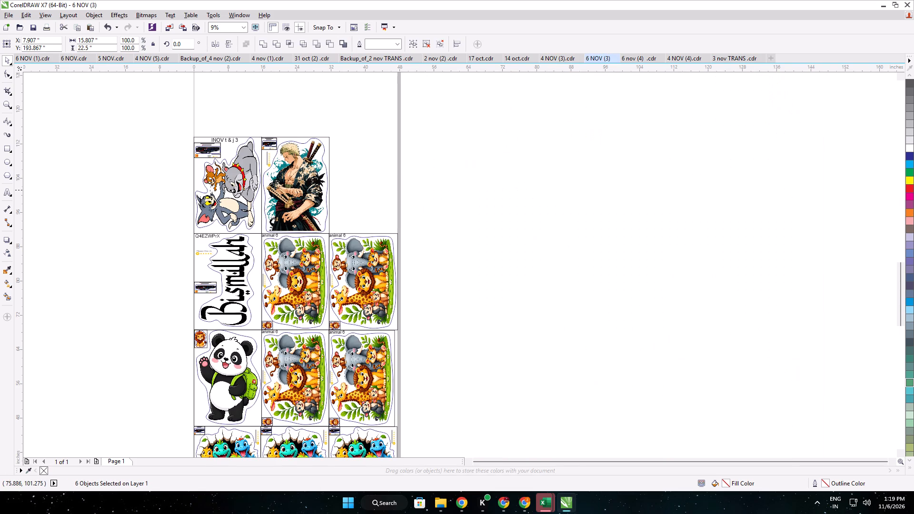
Place the pasted animals sticker flush against the Zoro sticker's right edge with their top edges aligned.
middle_drag(504, 185, 555, 344)
middle_drag(546, 322, 507, 91)
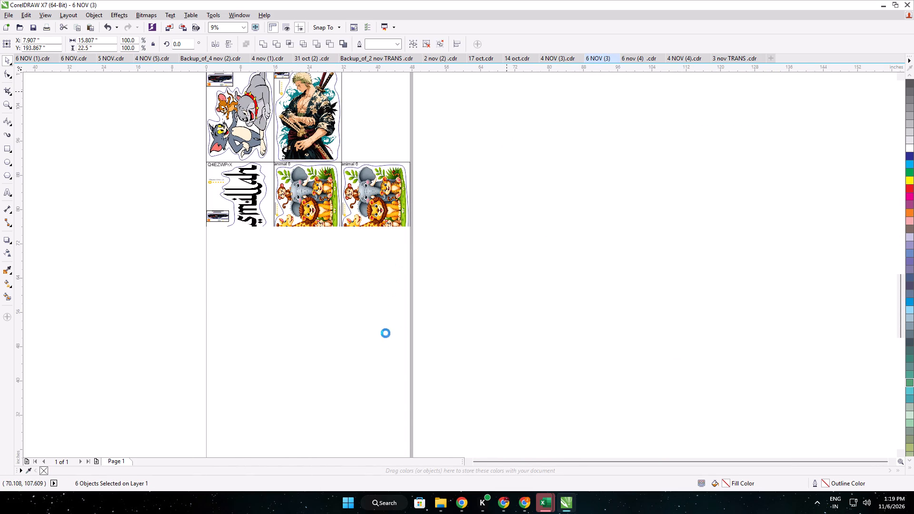
middle_drag(397, 365, 408, 225)
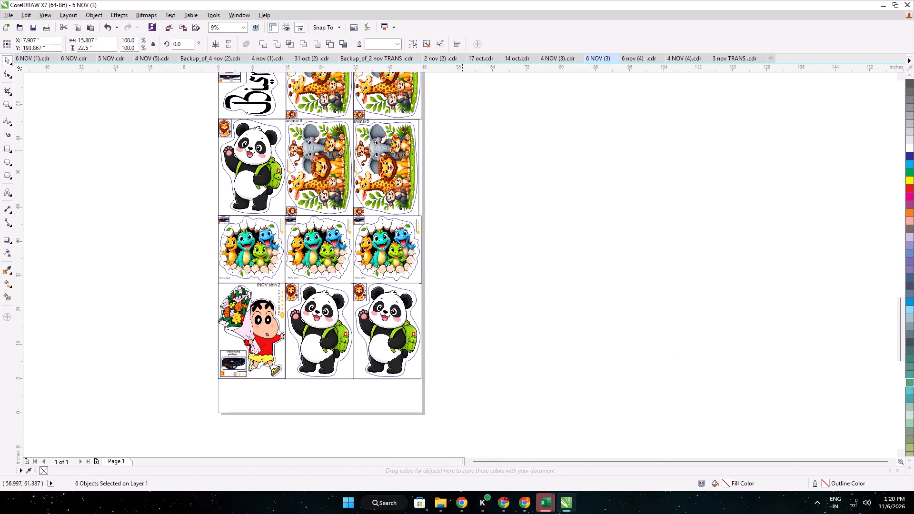
middle_drag(466, 154, 545, 404)
middle_drag(576, 293, 624, 435)
scroll(593, 327, up, 1)
scroll(621, 317, down, 1)
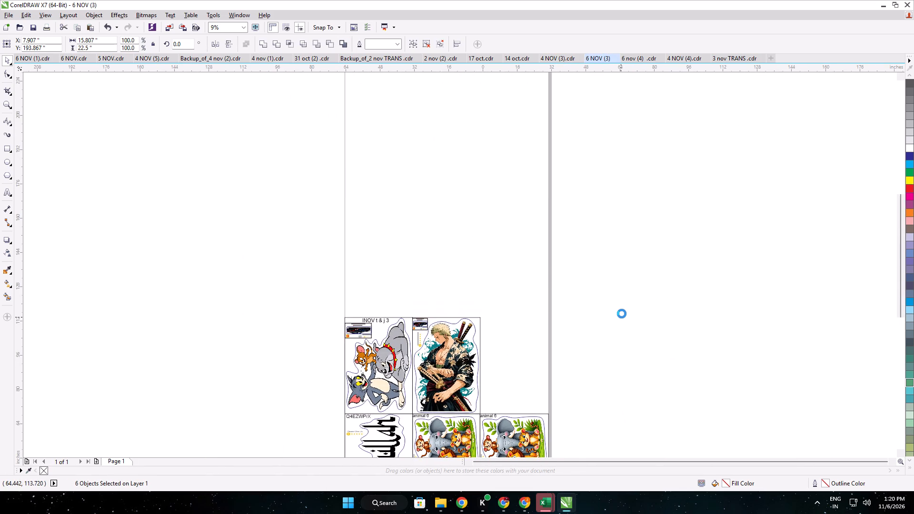
drag(499, 135, 565, 330)
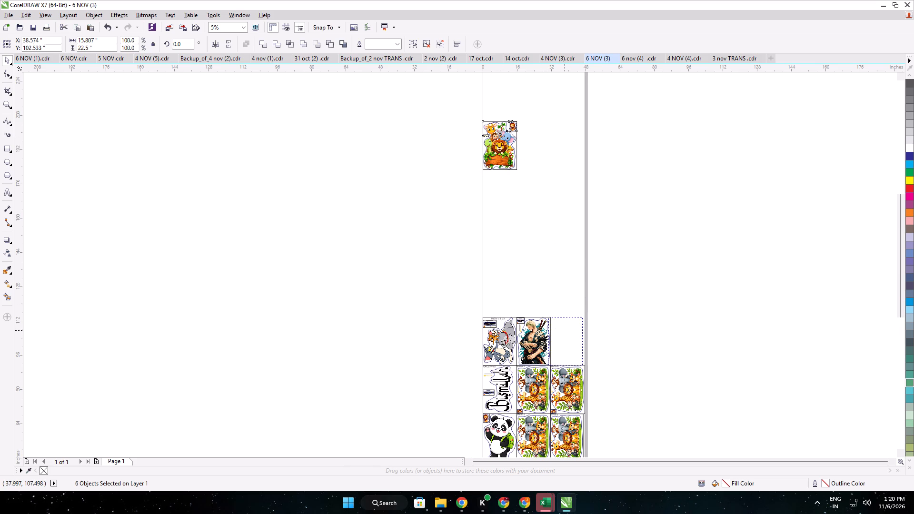
drag(565, 330, 569, 330)
scroll(557, 317, up, 4)
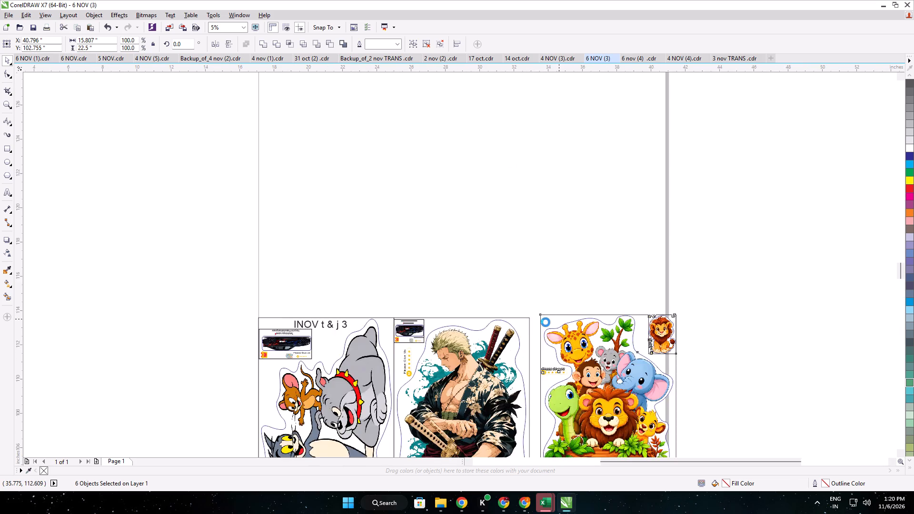
scroll(531, 327, up, 3)
drag(557, 320, 381, 372)
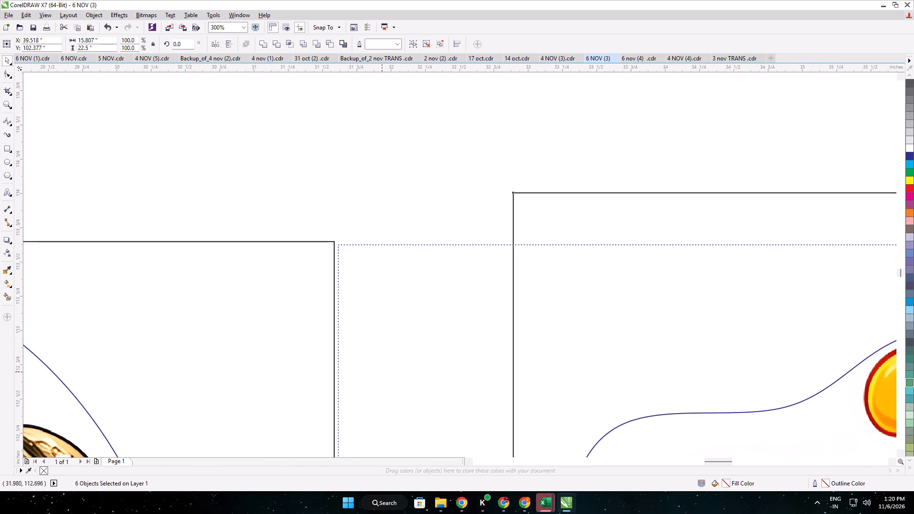
drag(381, 372, 378, 369)
key(Up)
Widen the animals sticker so its right edge reaches the page's right edge, and deselect it.
scroll(396, 360, down, 3)
middle_drag(466, 363, 368, 189)
middle_drag(566, 343, 536, 218)
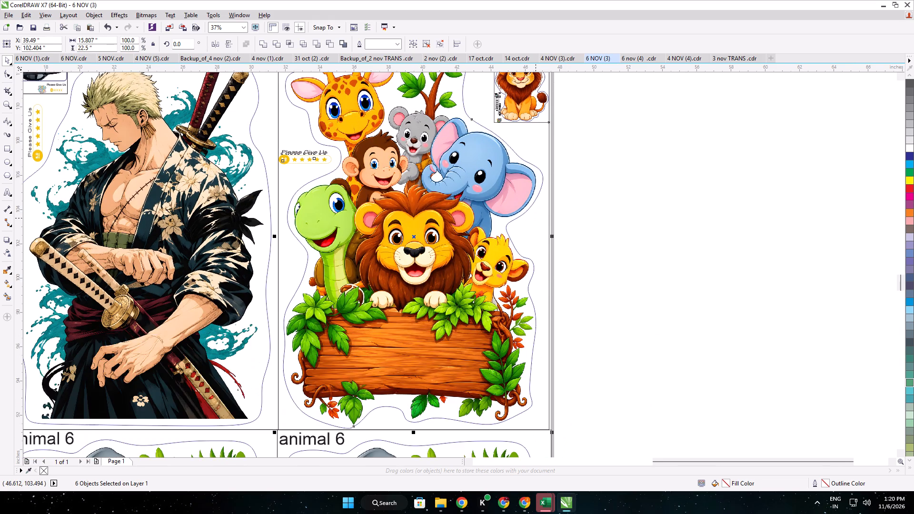
scroll(550, 229, up, 4)
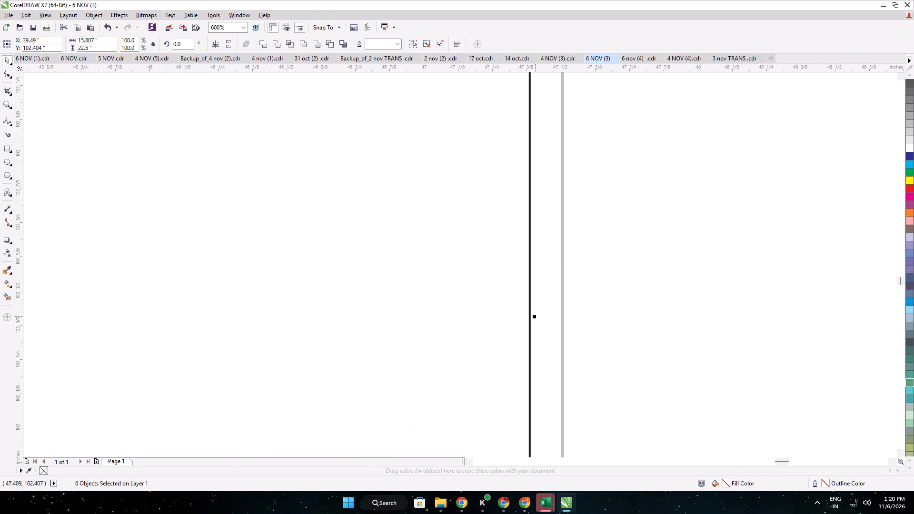
drag(536, 316, 564, 324)
click(601, 301)
scroll(594, 299, down, 2)
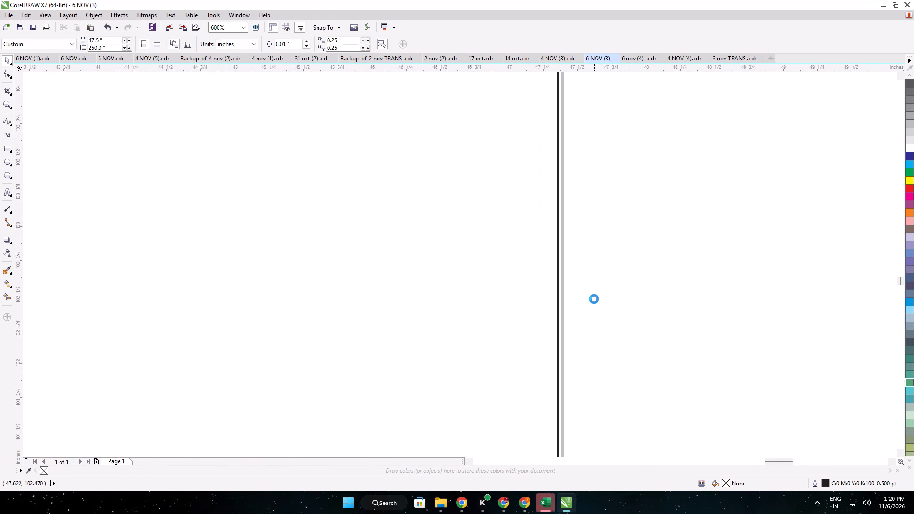
scroll(594, 299, down, 5)
scroll(607, 251, down, 1)
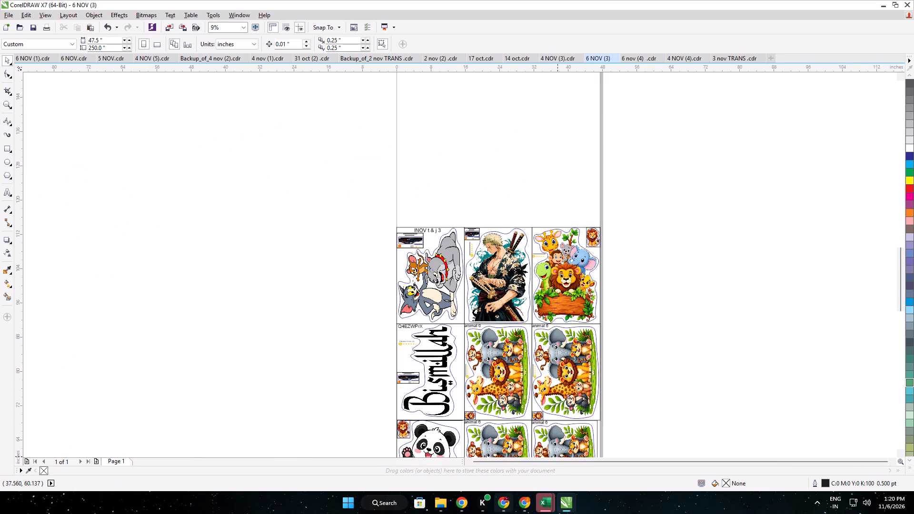
Copy the SKU animal 3 from the cute animals wall sticker order in the Ready to Ship list and return to the 6 NOV (3) layout.
click(527, 508)
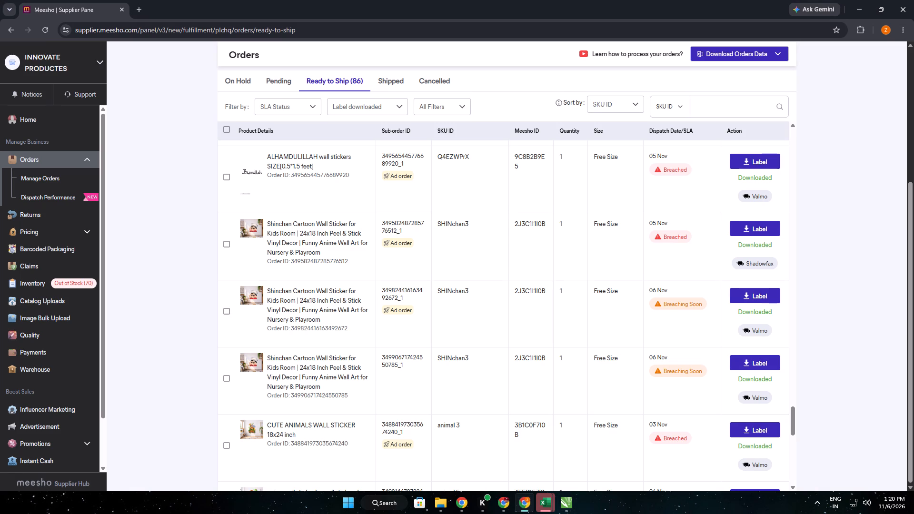
click(564, 507)
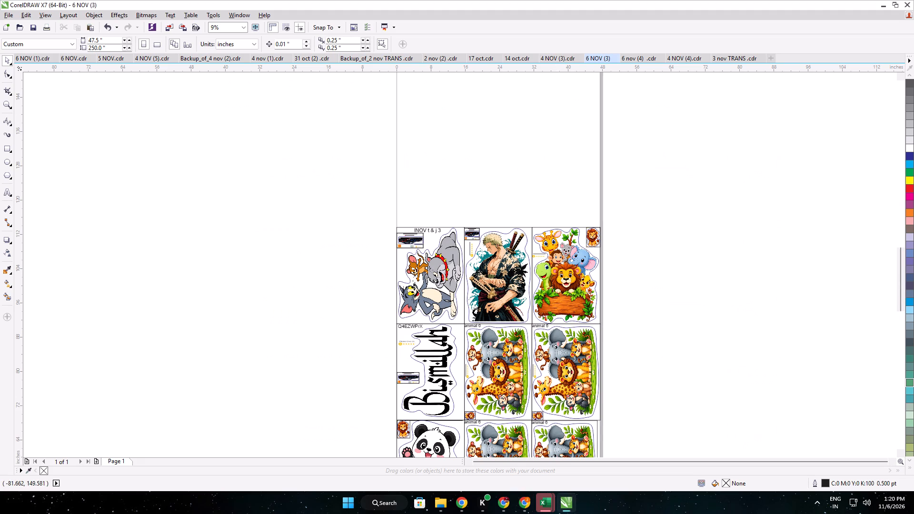
click(521, 505)
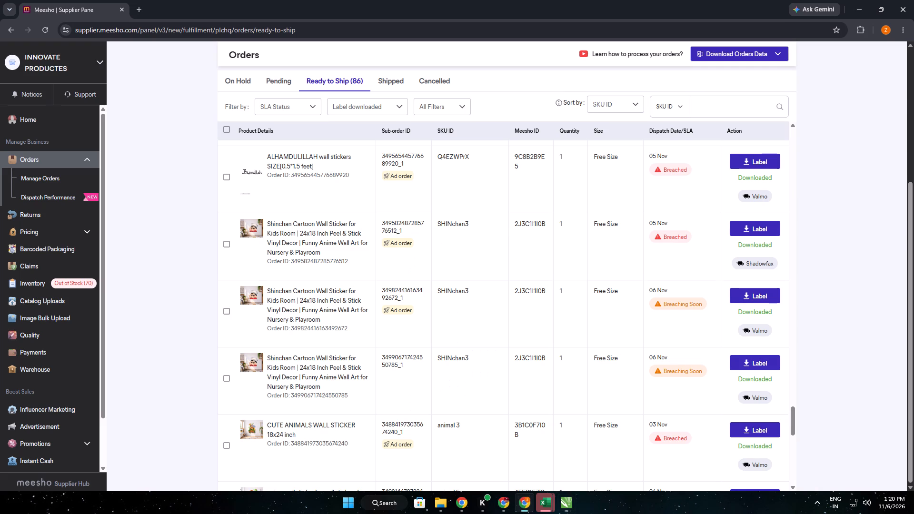
scroll(493, 243, up, 6)
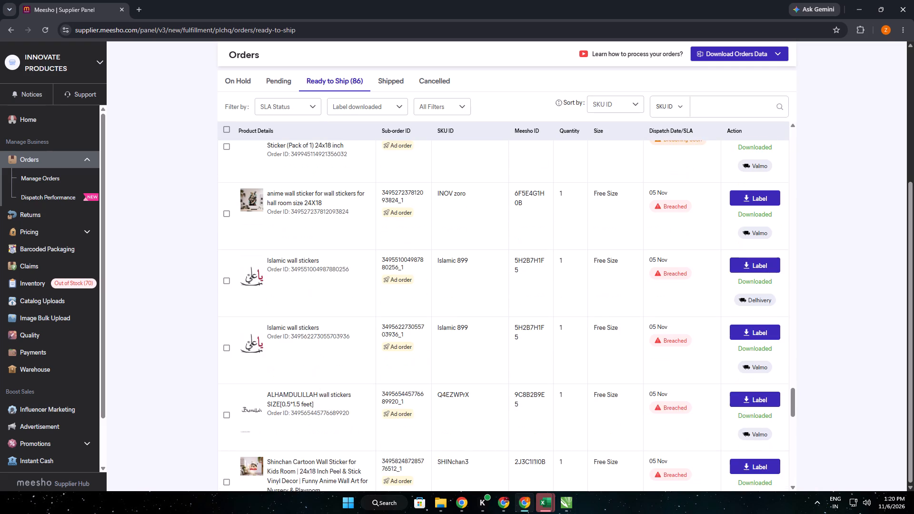
scroll(538, 293, down, 5)
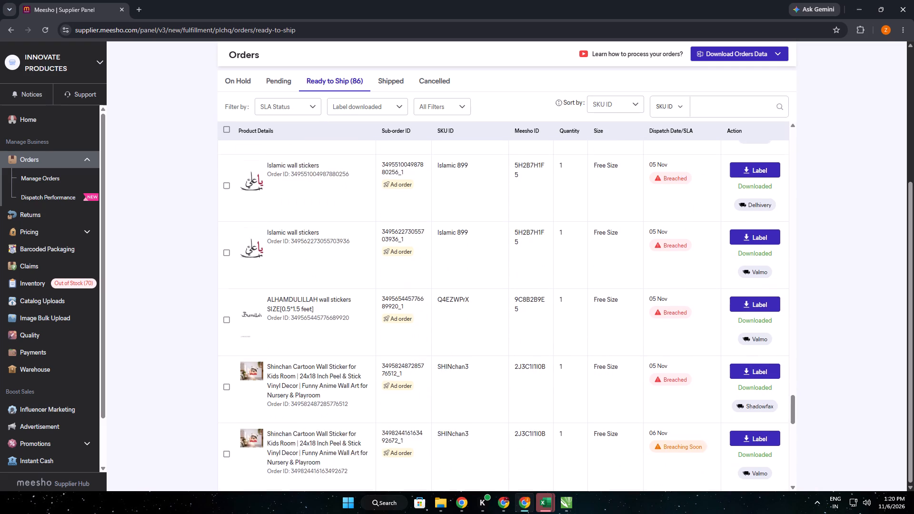
scroll(530, 299, down, 2)
double_click(449, 378)
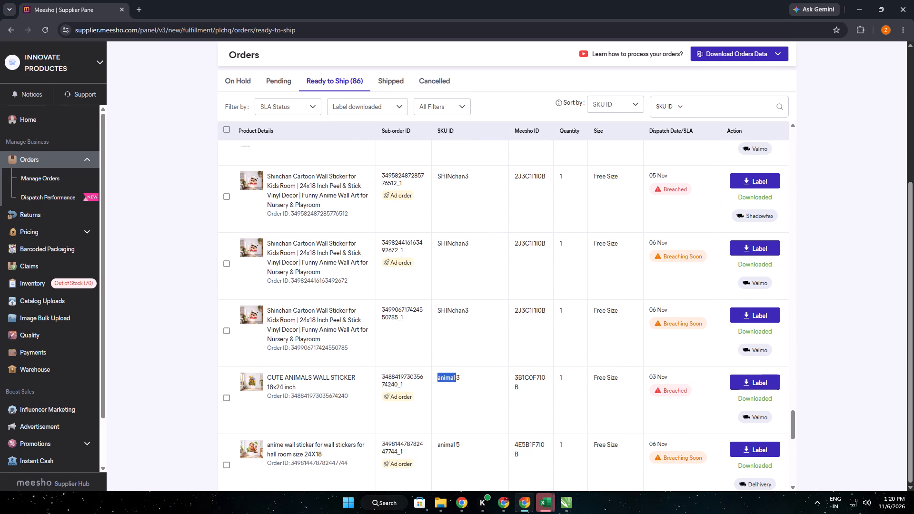
click(448, 377)
double_click(448, 377)
key(ctrl+c)
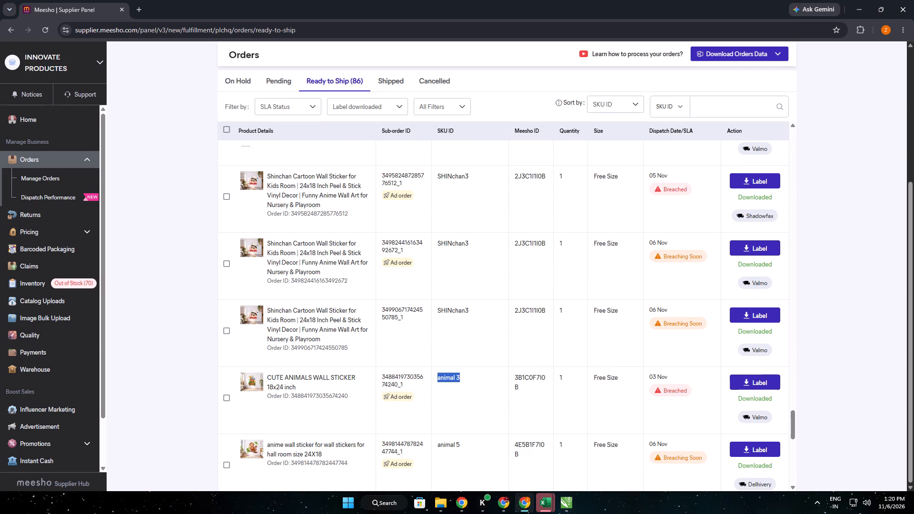
click(518, 499)
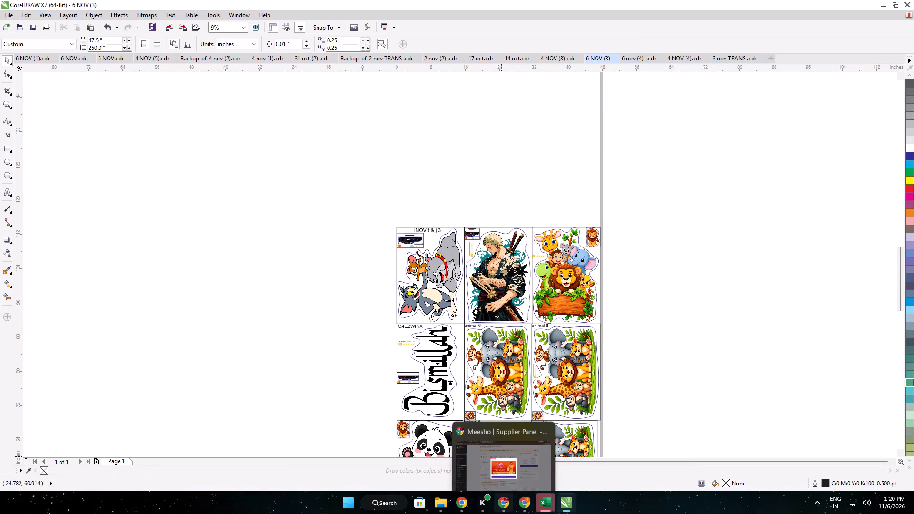
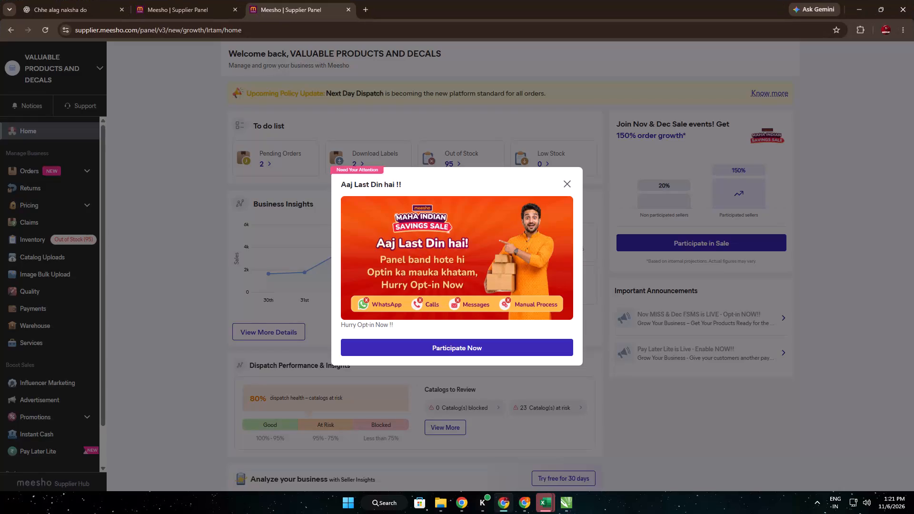
Dismiss the sale popup, open the Pending orders of the VALUABLE PRODUCTS AND DECALS account and reload the list.
click(568, 184)
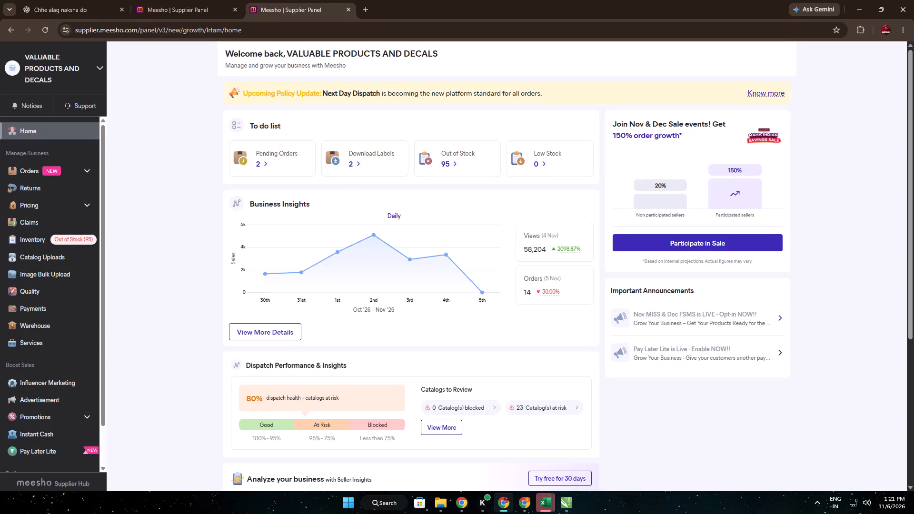
click(277, 165)
scroll(191, 310, down, 2)
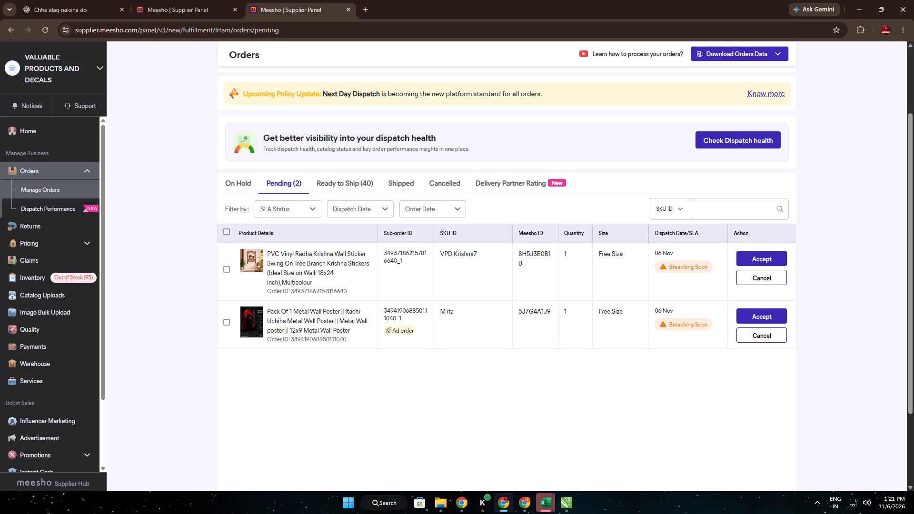
click(184, 1)
click(273, 7)
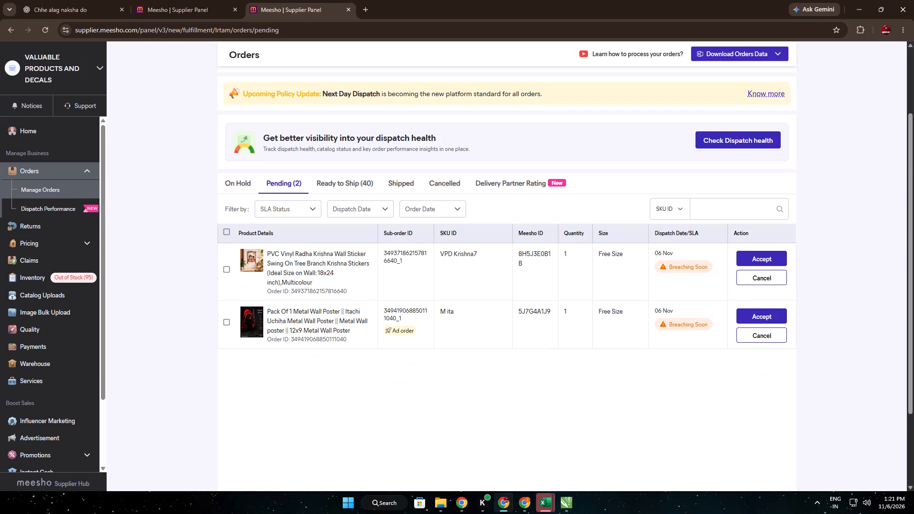
click(45, 30)
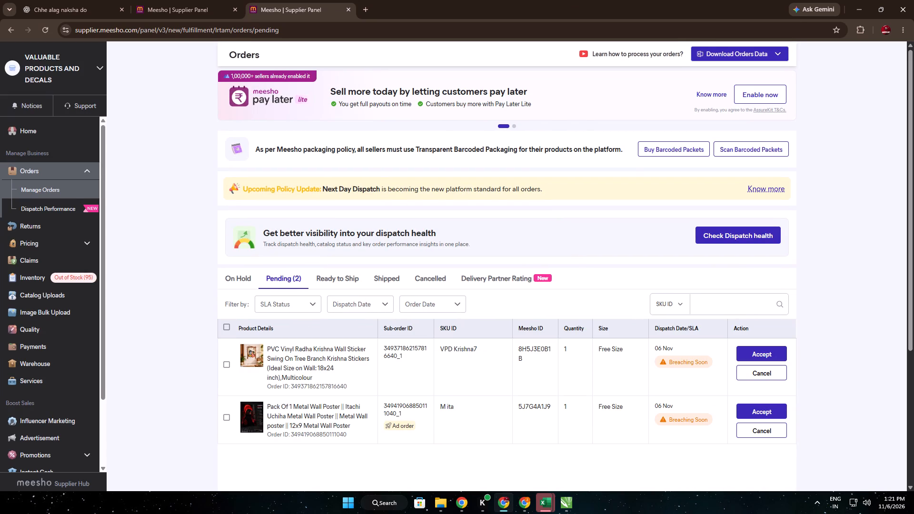
Cancel the pending VPD Krishna7 and M ita orders and reload the list.
click(228, 326)
click(228, 326)
click(772, 373)
click(416, 301)
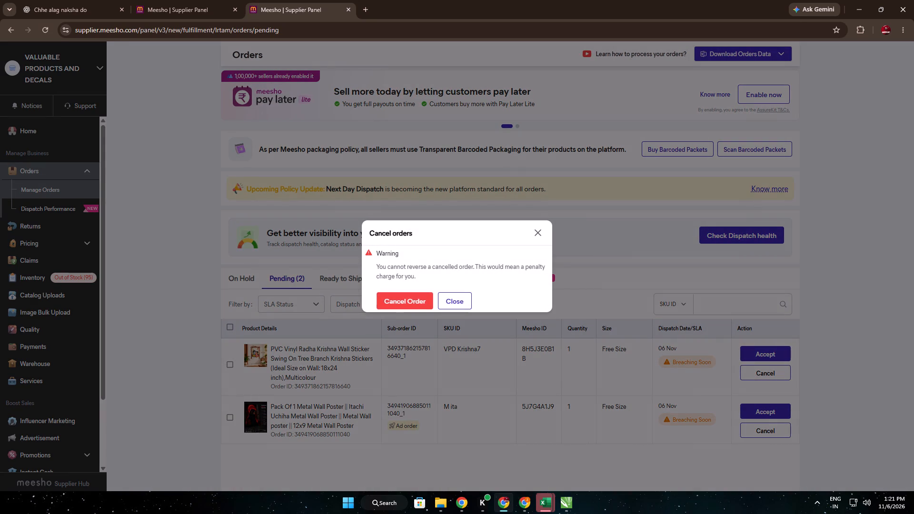
click(767, 432)
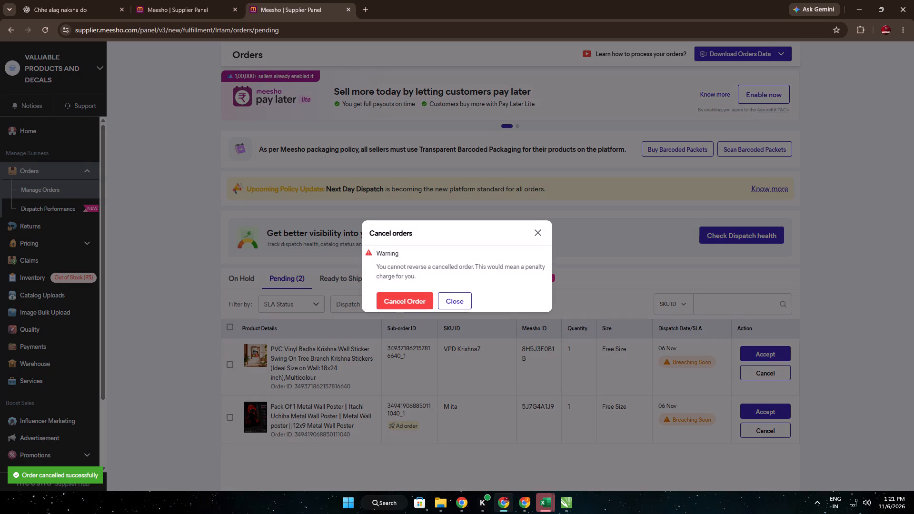
click(380, 297)
click(40, 29)
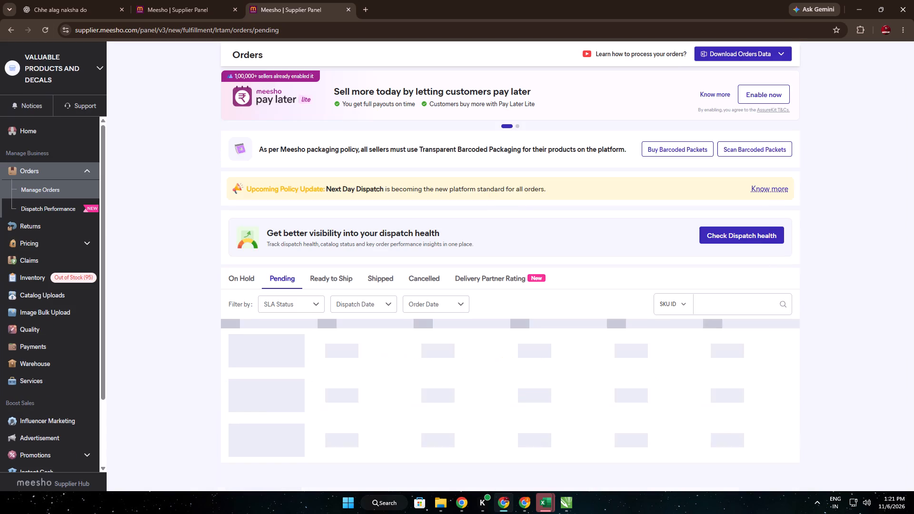
Copy the SKU animal 3 from the INNOVATE PRODUCTES orders and paste it as text in the jungle animals sticker's top-left corner in 6 NOV (3).
click(502, 506)
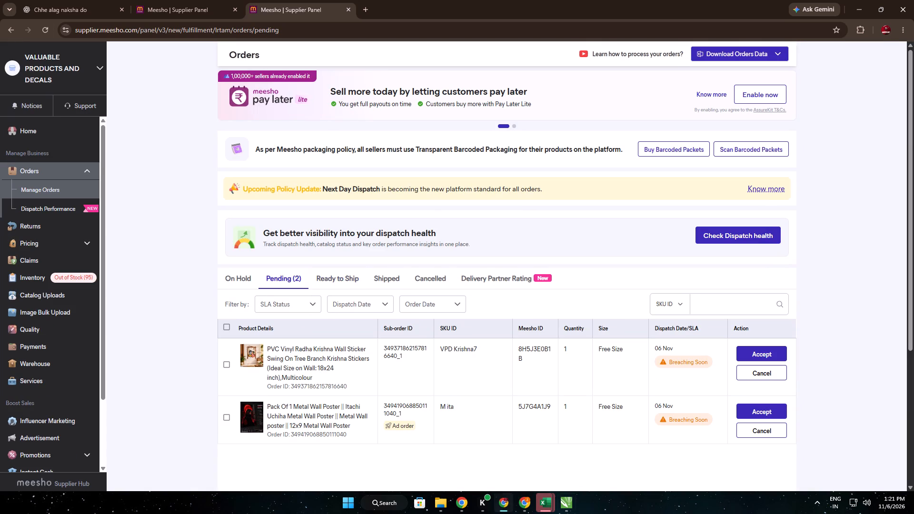
click(523, 507)
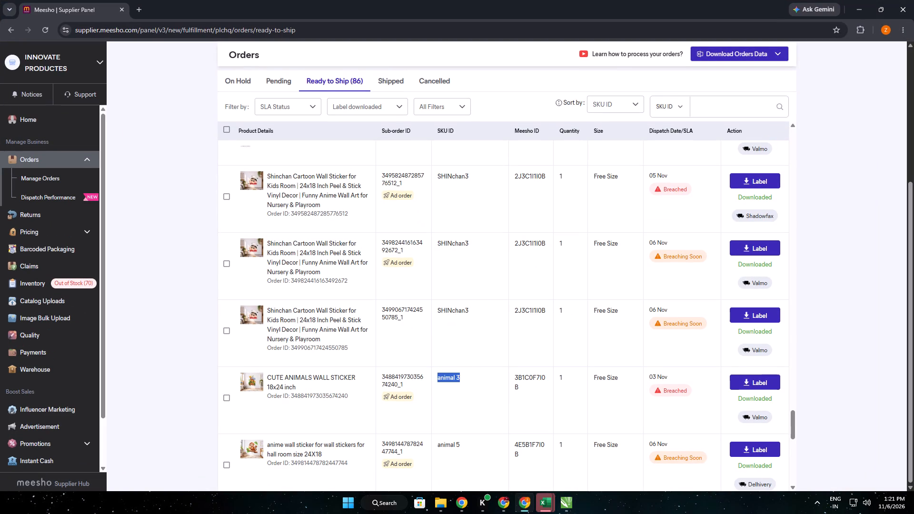
key(ctrl+c)
ctrl+click(564, 499)
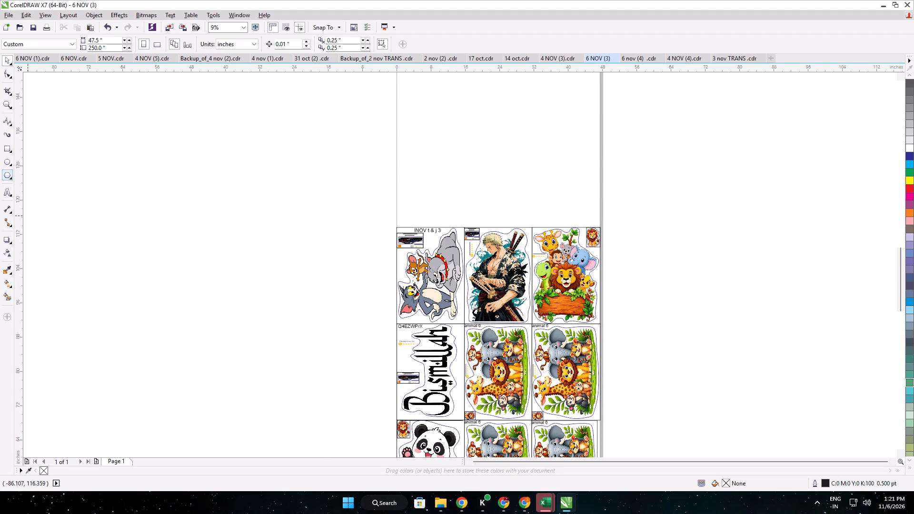
click(6, 194)
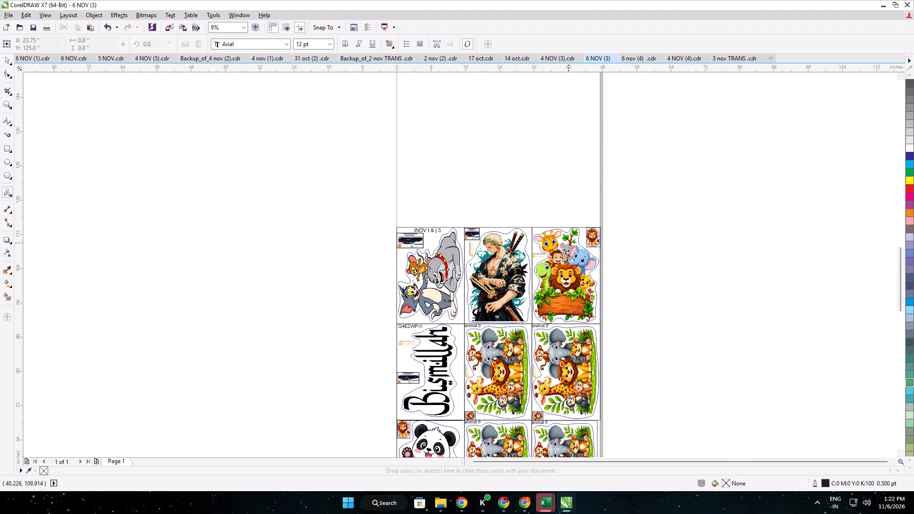
scroll(579, 245, up, 2)
scroll(409, 198, up, 1)
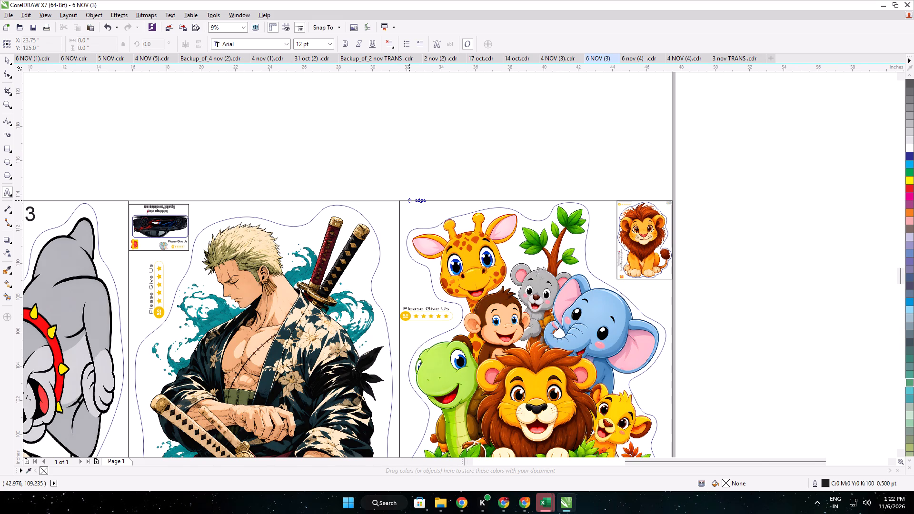
click(402, 212)
key(ctrl+v)
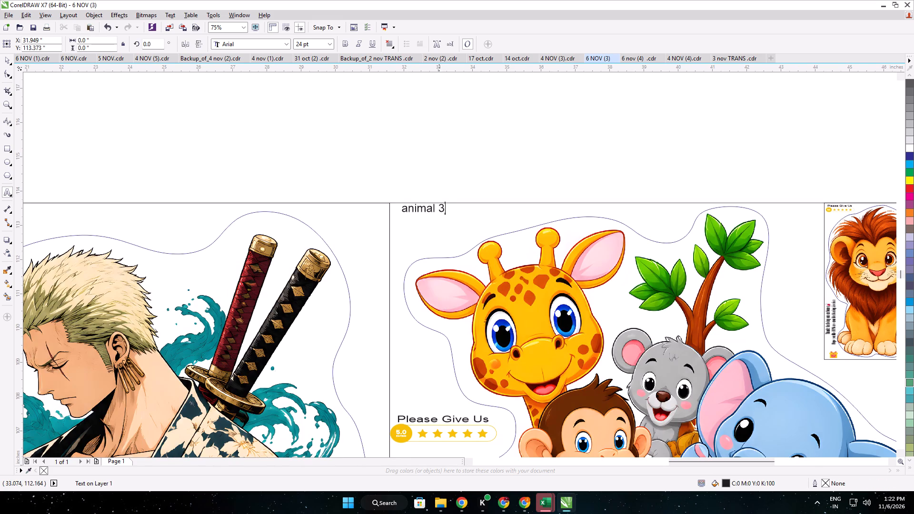
Enlarge the animal 3 label above the giraffe so it is readable, and deselect it.
drag(450, 217, 505, 264)
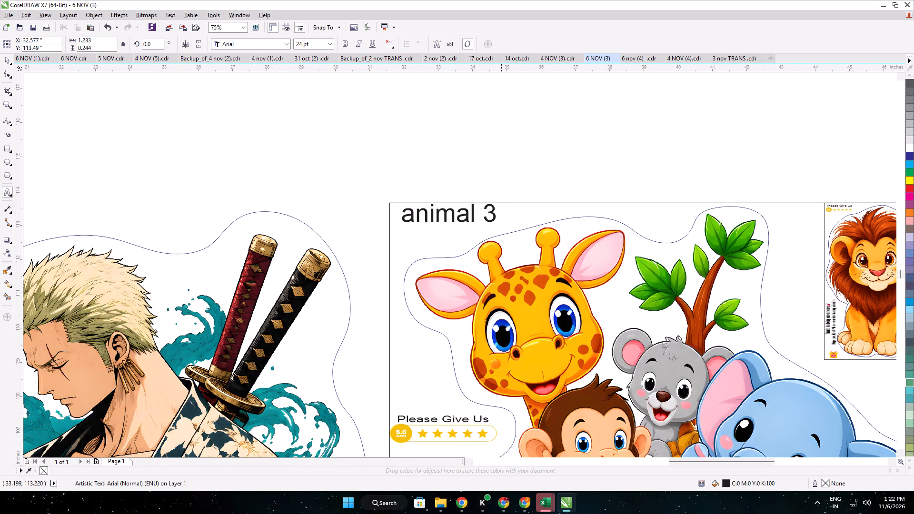
drag(505, 264, 516, 269)
click(521, 270)
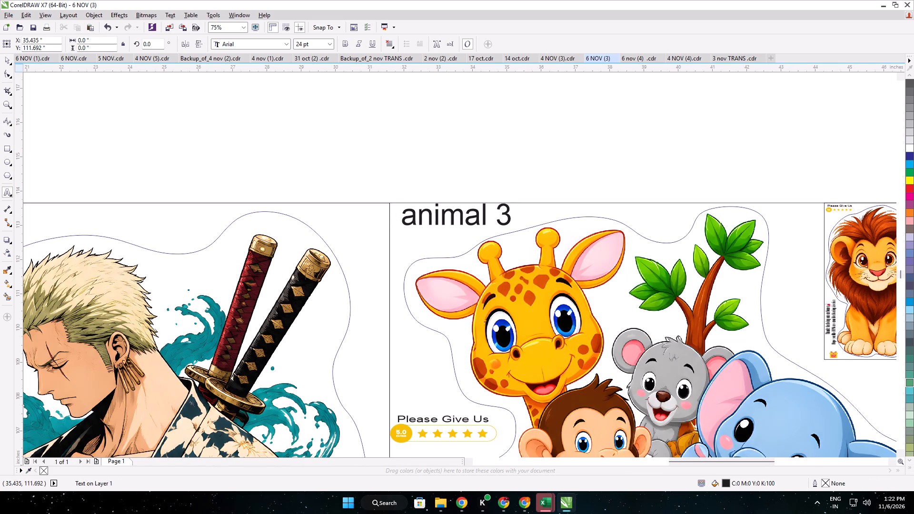
click(11, 59)
scroll(409, 191, down, 2)
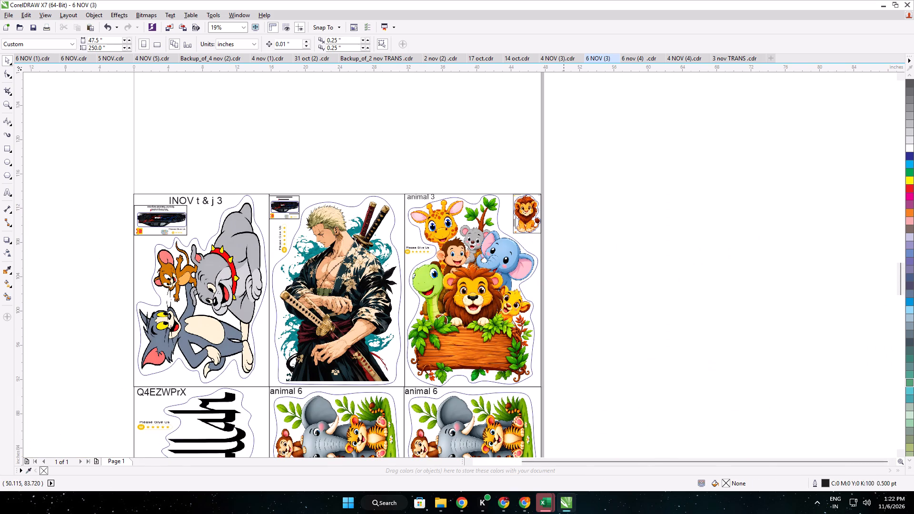
Check the SHINchan3 orders in Ready to Ship, and copy two adjacent framed SHINchan3 stickers from 4 NOV (4).cdr into 6 NOV (3).
click(522, 501)
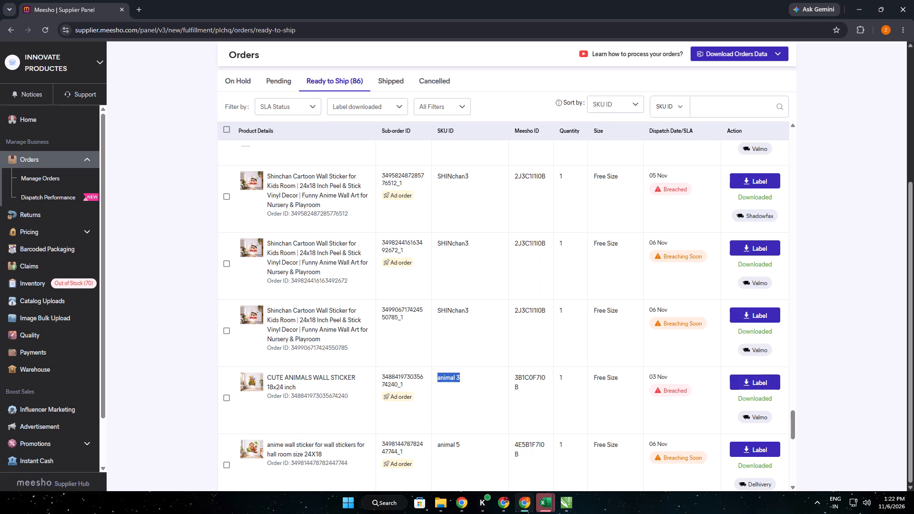
scroll(363, 337, down, 4)
scroll(363, 337, up, 4)
click(569, 501)
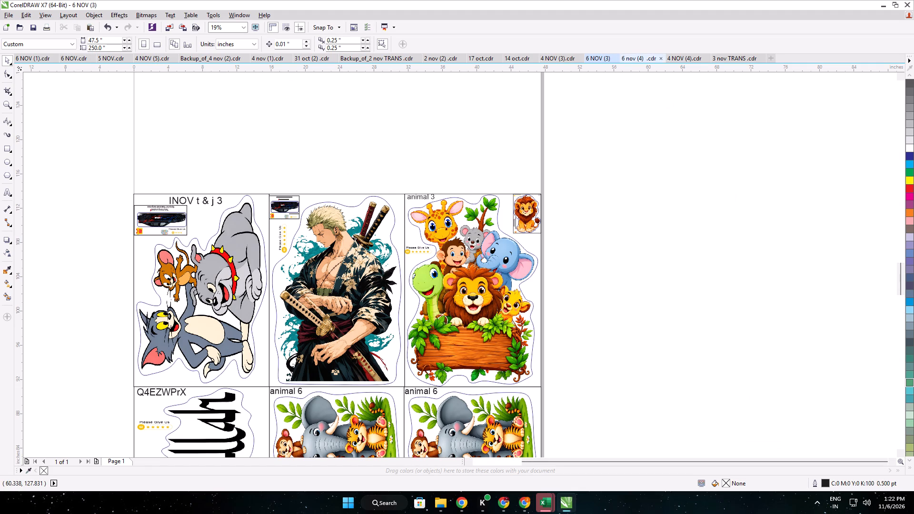
click(680, 59)
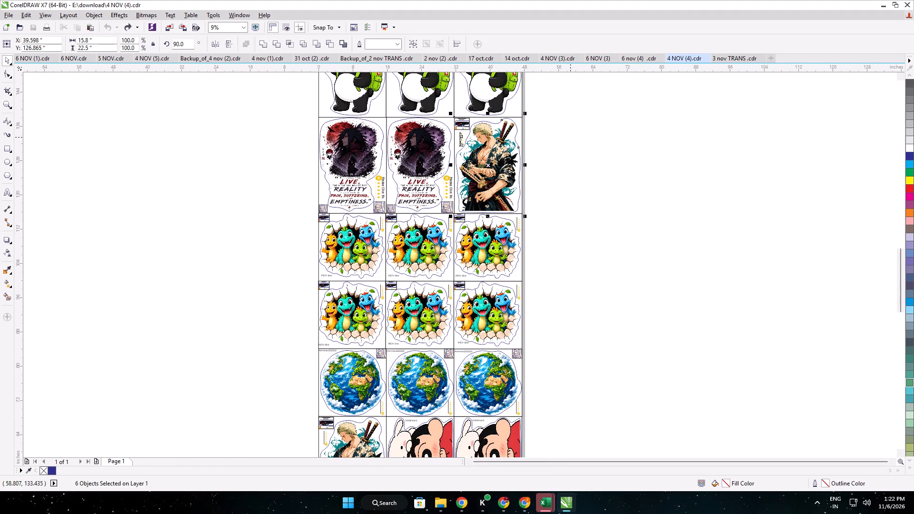
middle_drag(599, 288, 611, 102)
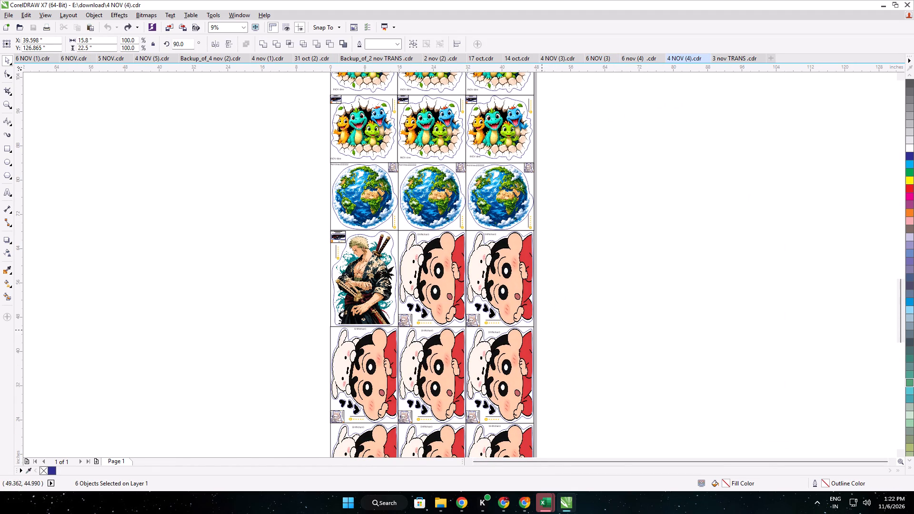
drag(542, 330, 392, 227)
key(ctrl+c)
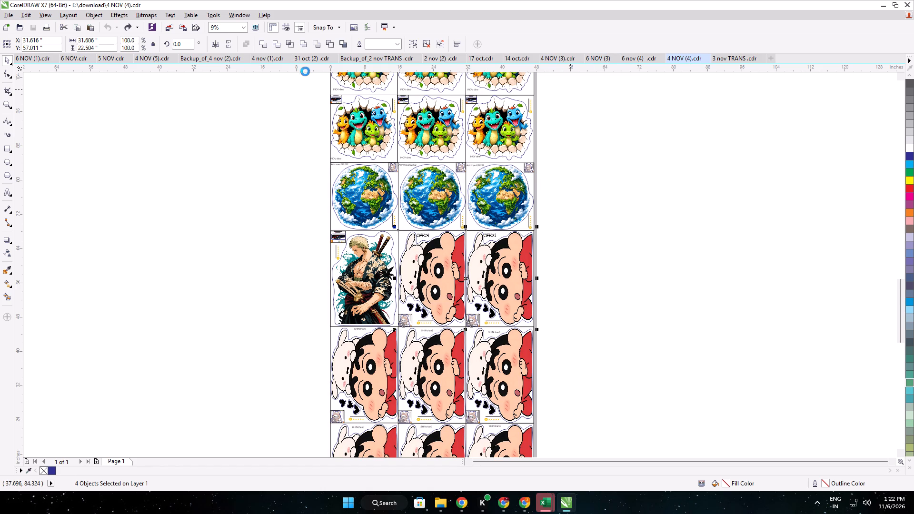
click(599, 59)
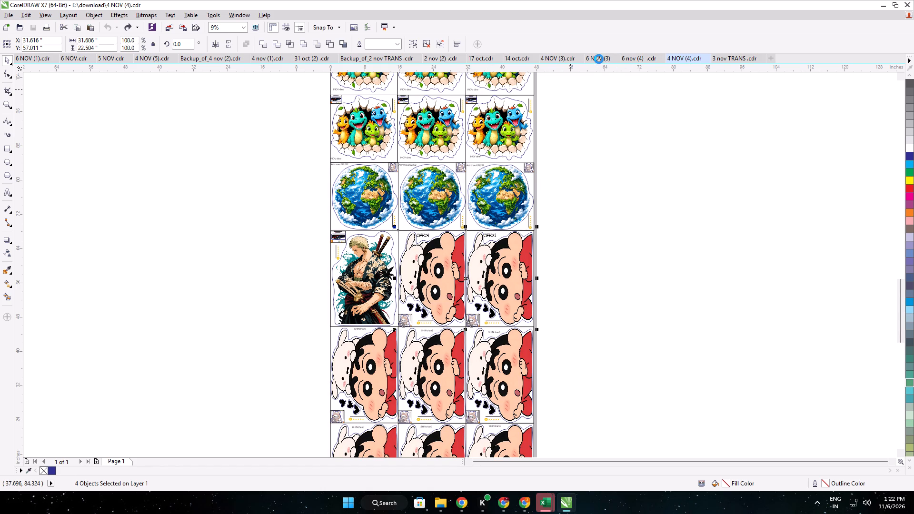
click(599, 59)
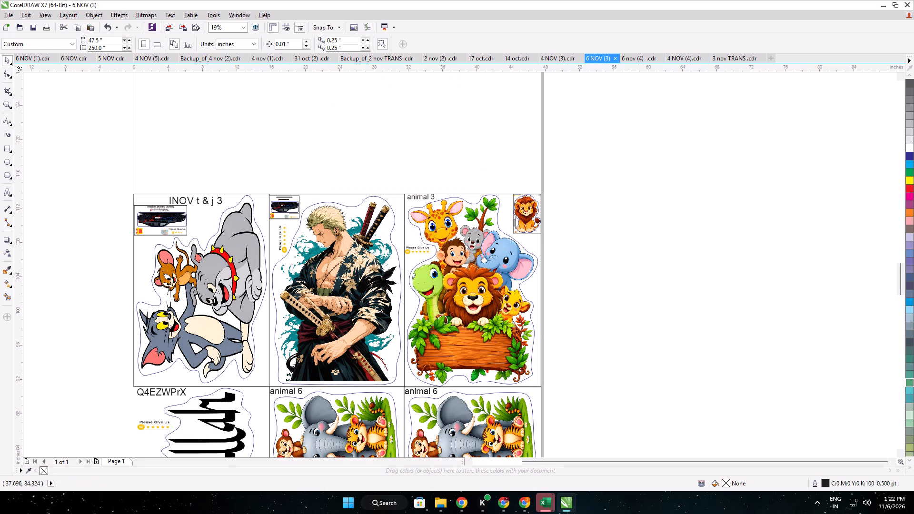
key(ctrl+v)
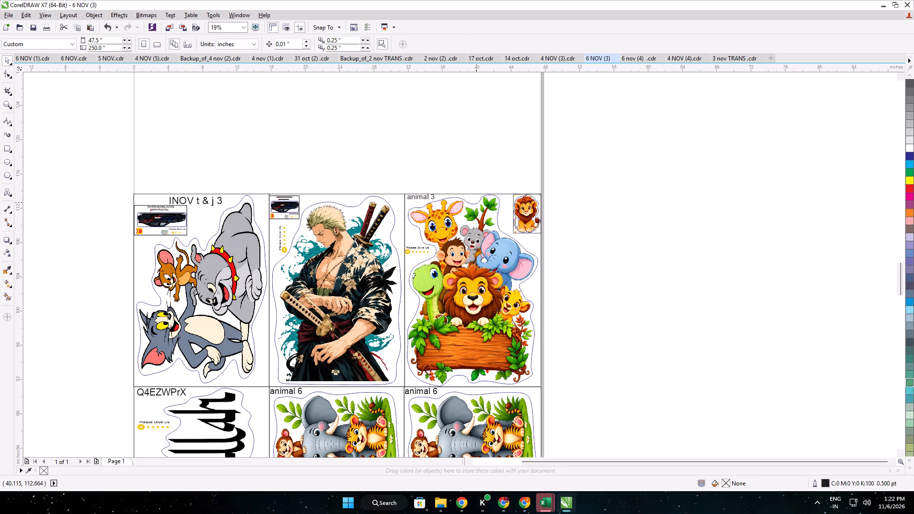
Place the pasted SHINchan3 pair directly above the Tom and Jerry and Zoro stickers, flush with the page's left edge, and deselect it.
middle_drag(495, 168, 569, 281)
scroll(562, 261, down, 2)
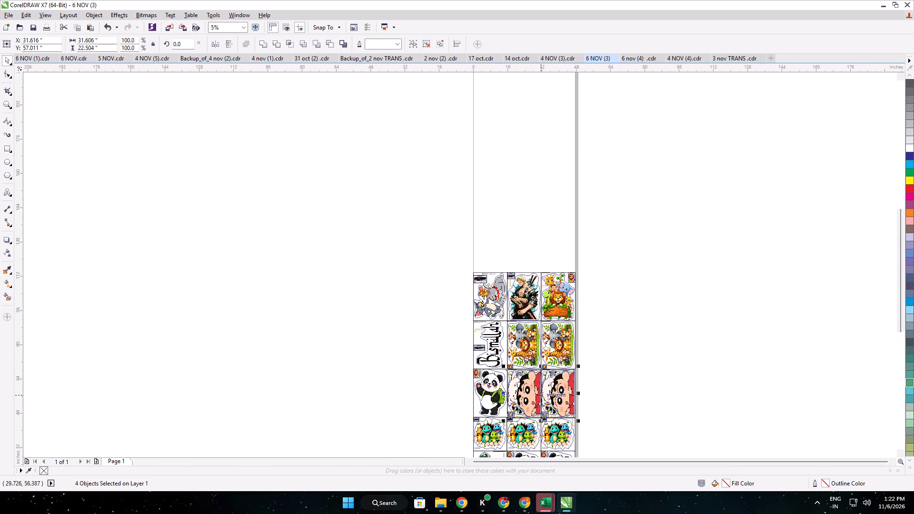
drag(539, 395, 507, 247)
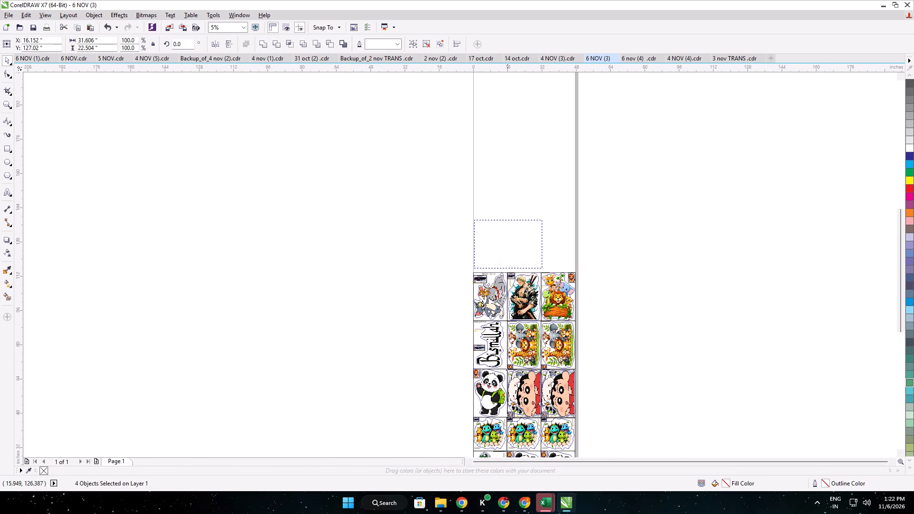
drag(507, 247, 507, 251)
scroll(481, 240, up, 2)
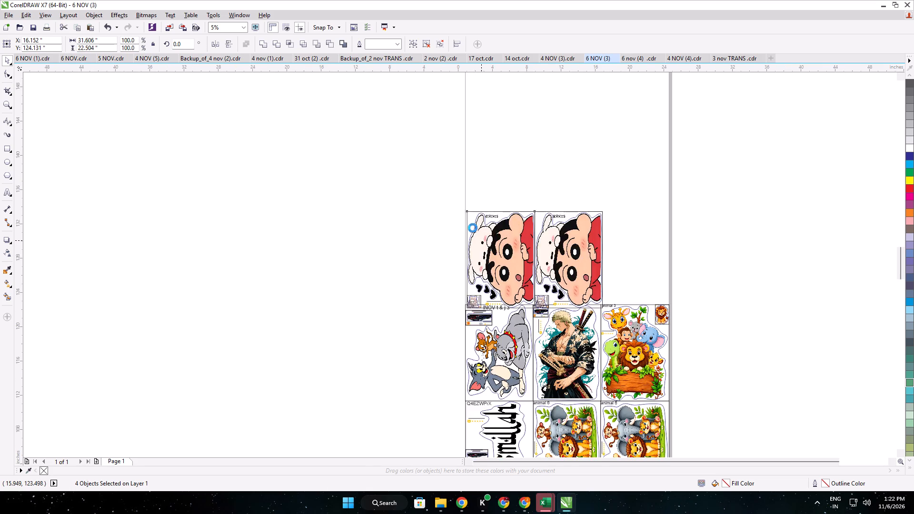
scroll(473, 227, up, 2)
drag(467, 201, 455, 193)
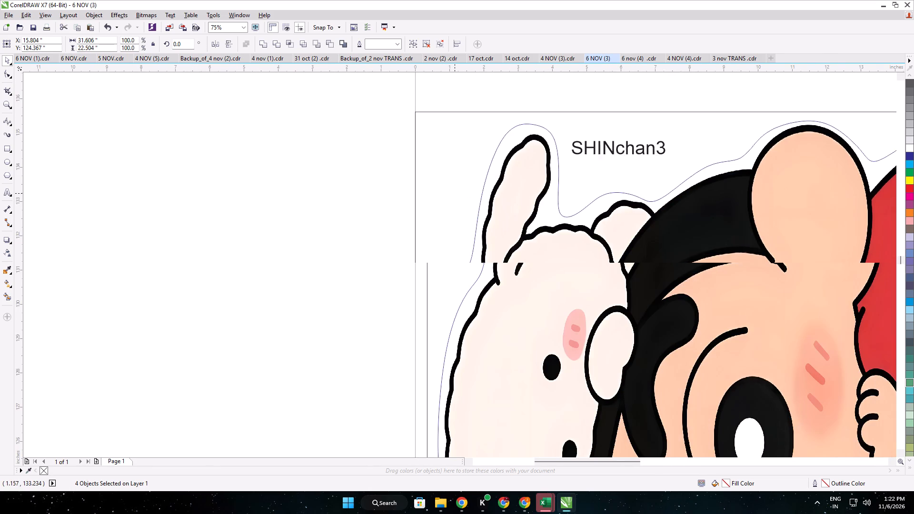
scroll(467, 198, down, 2)
middle_drag(560, 78, 557, 70)
scroll(586, 391, up, 2)
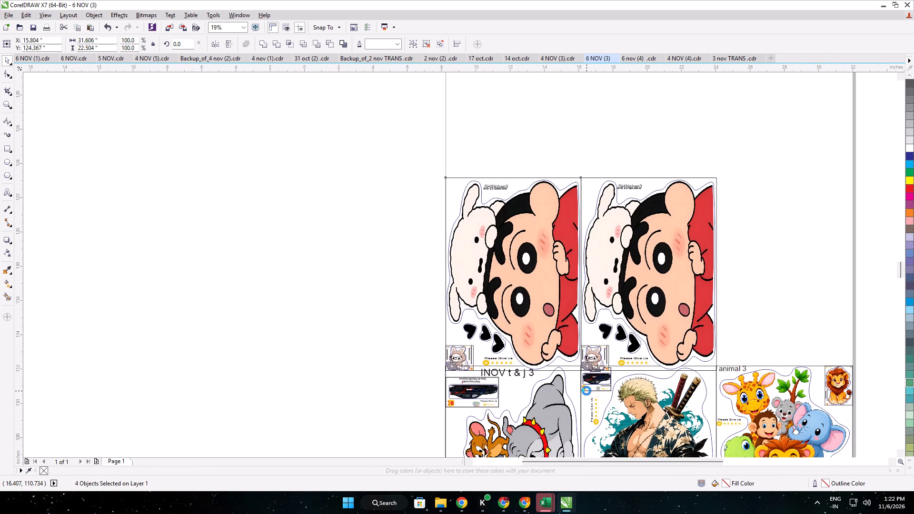
drag(594, 234, 596, 215)
scroll(596, 216, down, 4)
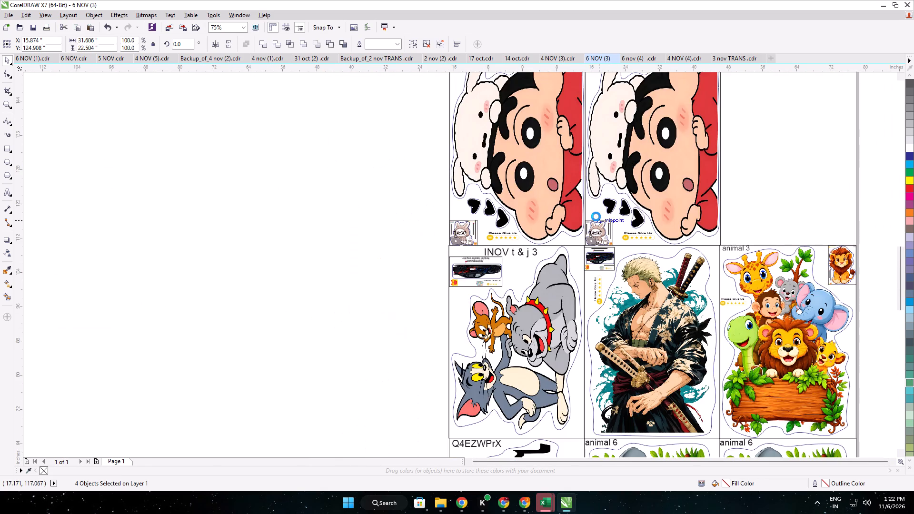
click(447, 249)
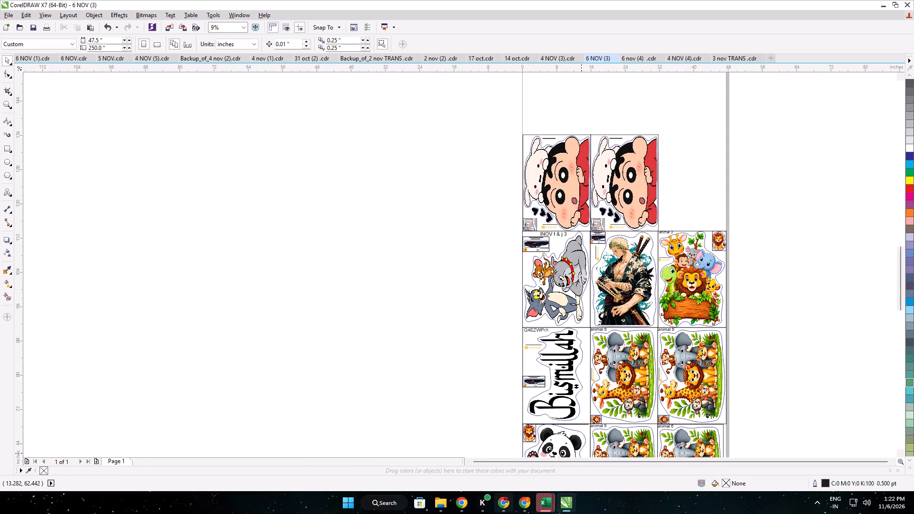
Recheck the Pending orders of the VALUABLE PRODUCTS AND DECALS account.
click(507, 501)
click(351, 281)
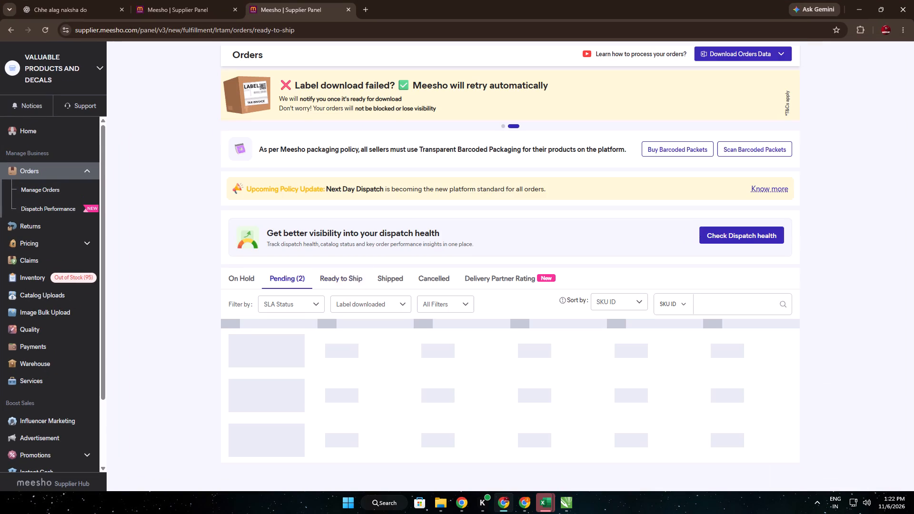
click(288, 287)
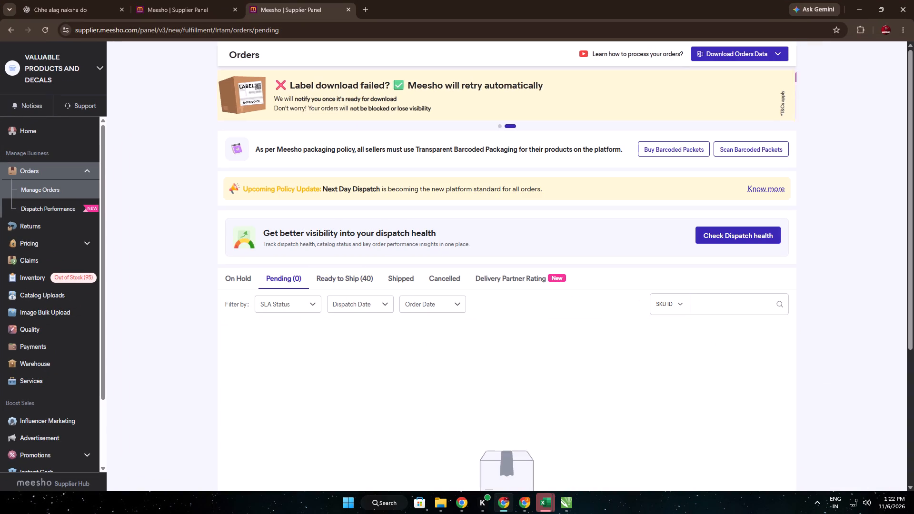
Review the full list of Ready to Ship orders of the VALUABLE PRODUCTS AND DECALS account.
click(331, 279)
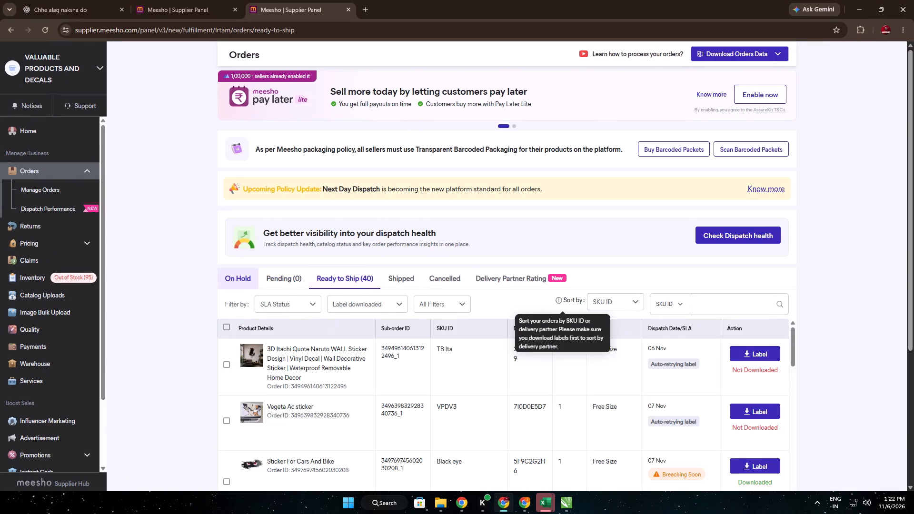
scroll(237, 277, down, 9)
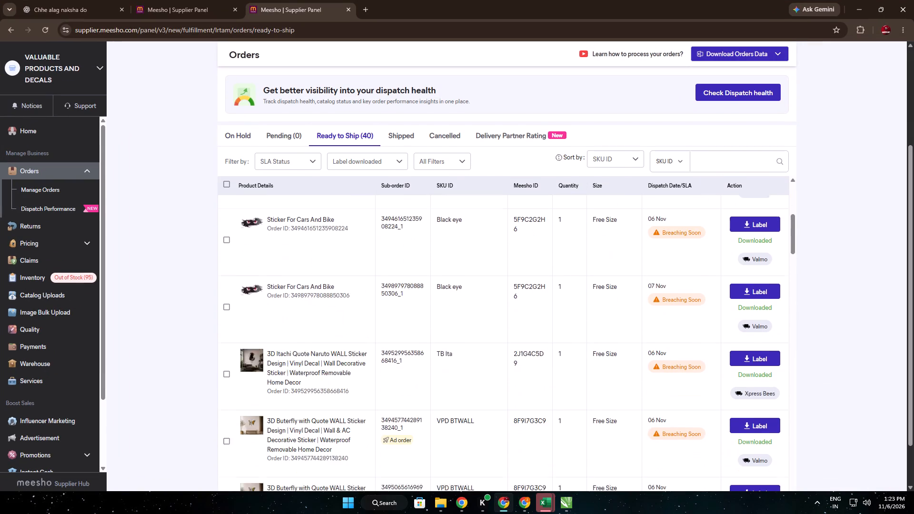
scroll(247, 280, down, 9)
scroll(296, 331, down, 3)
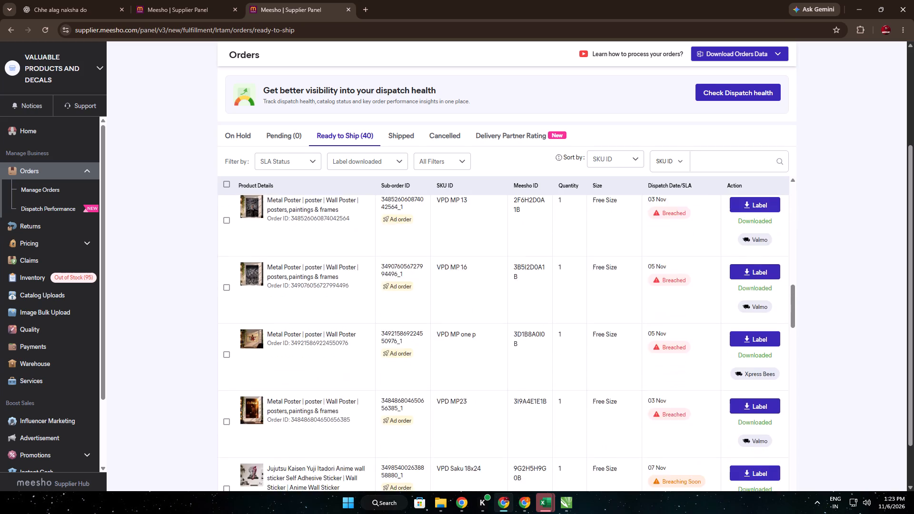
scroll(324, 352, down, 9)
scroll(347, 367, up, 3)
scroll(347, 367, down, 3)
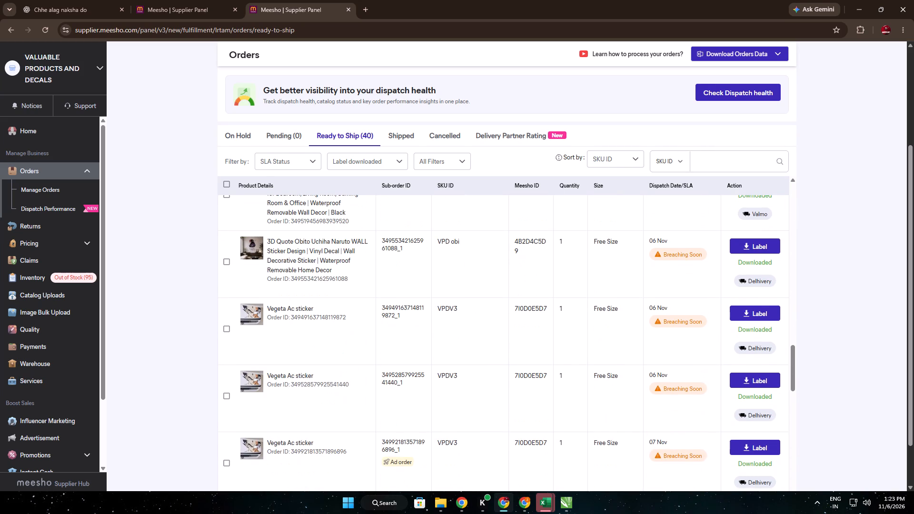
scroll(347, 367, up, 4)
scroll(347, 367, down, 4)
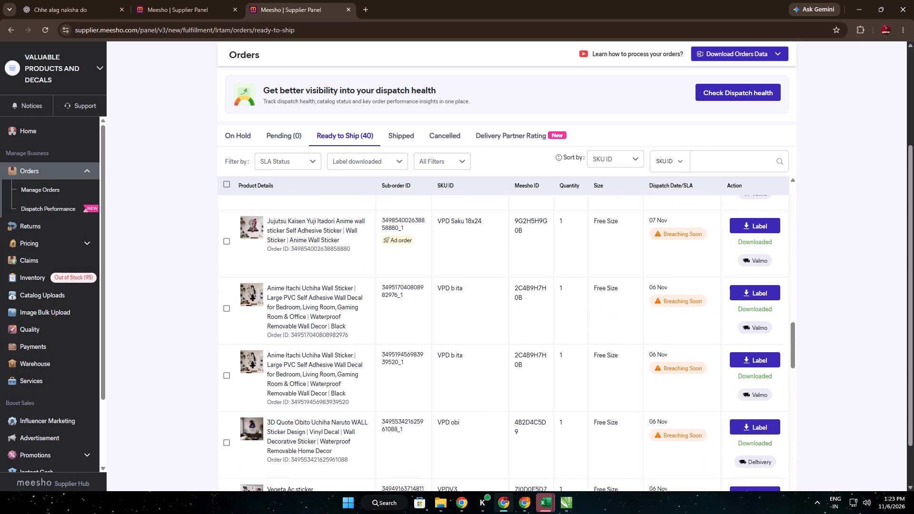
scroll(347, 368, down, 7)
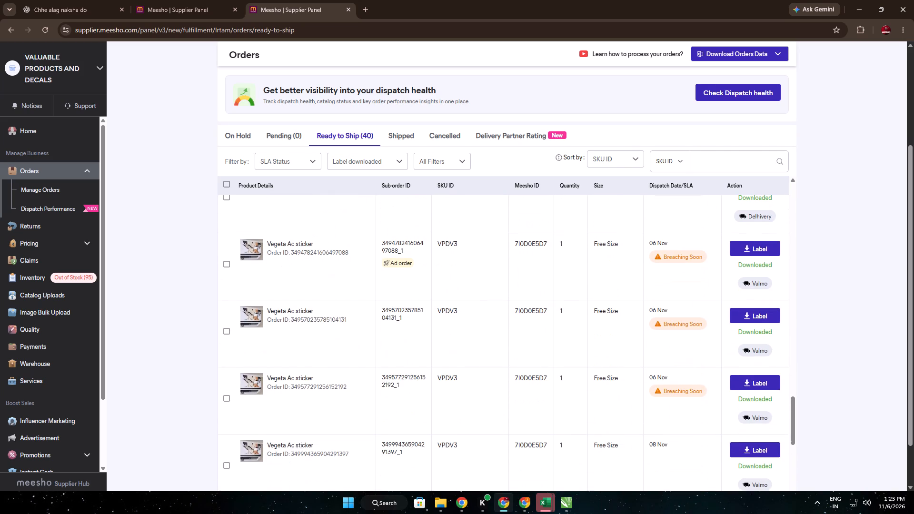
scroll(347, 368, up, 10)
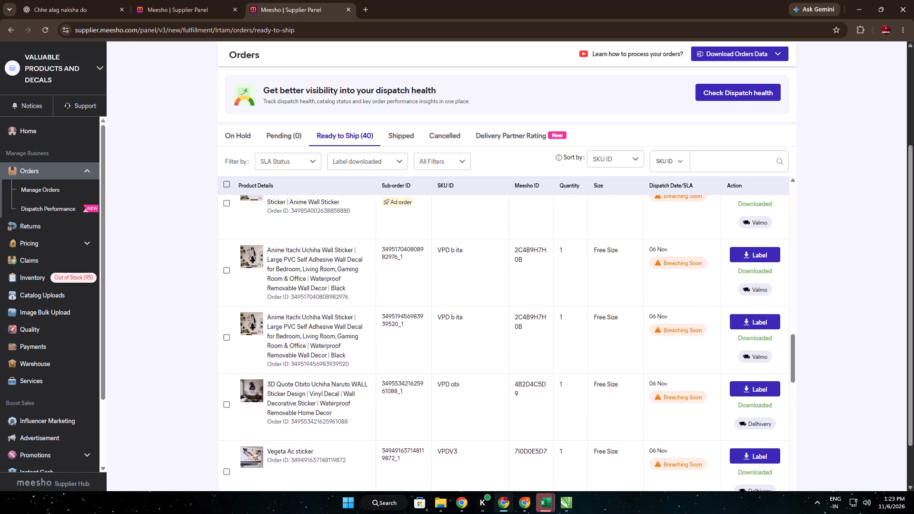
scroll(347, 368, up, 1)
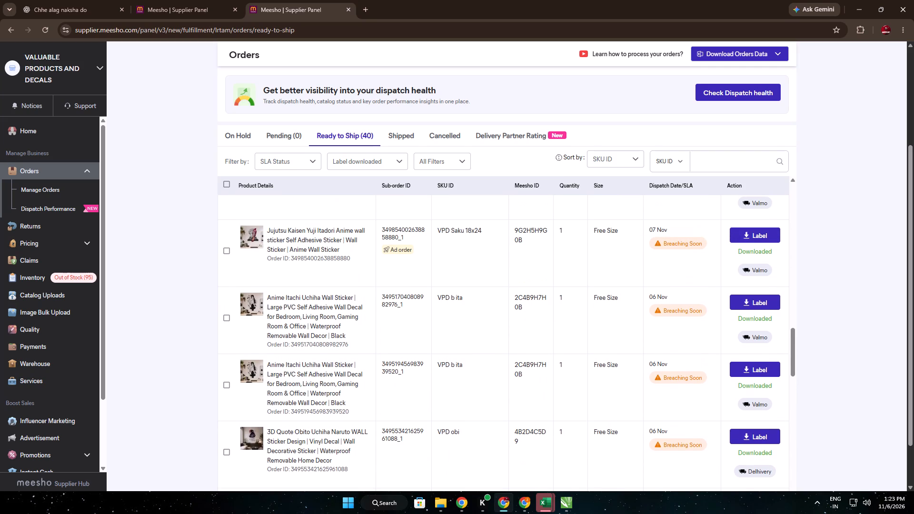
scroll(350, 367, down, 17)
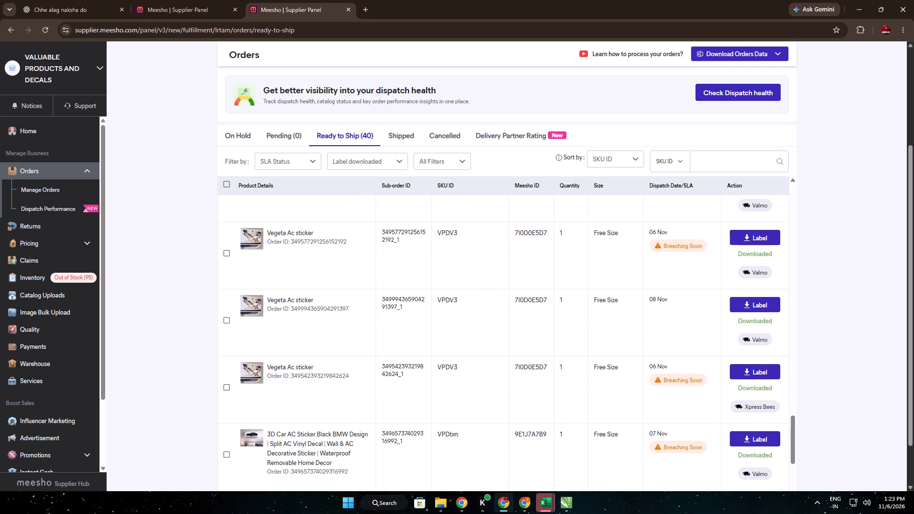
scroll(350, 367, down, 17)
scroll(460, 372, down, 11)
Switch to the INNOVATE PRODUCTES account and review its Ready to Ship orders from the animal SKUs back to the Astronaut SKUs.
click(566, 496)
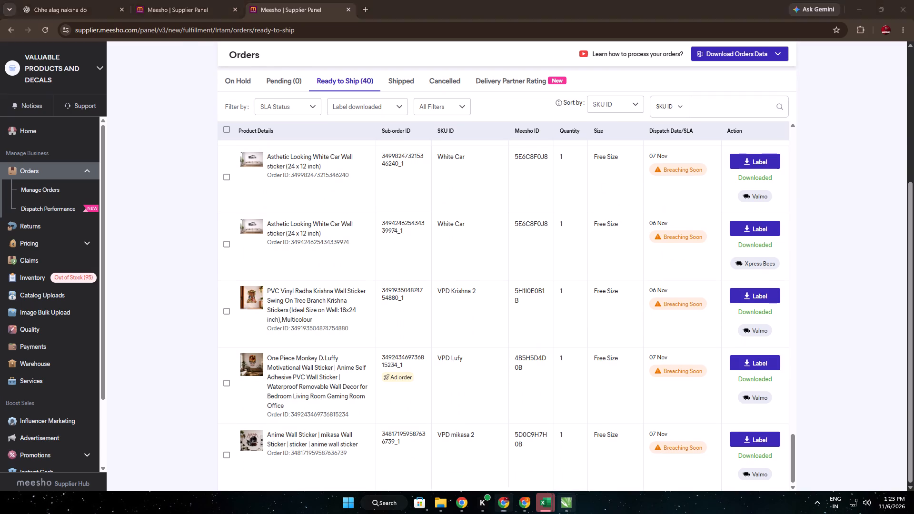
click(522, 507)
scroll(397, 386, down, 3)
scroll(420, 351, down, 2)
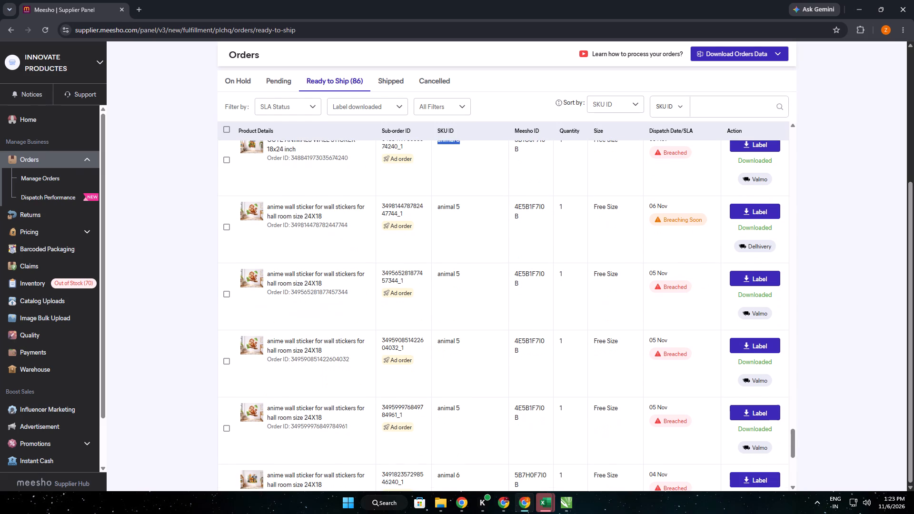
scroll(422, 352, down, 9)
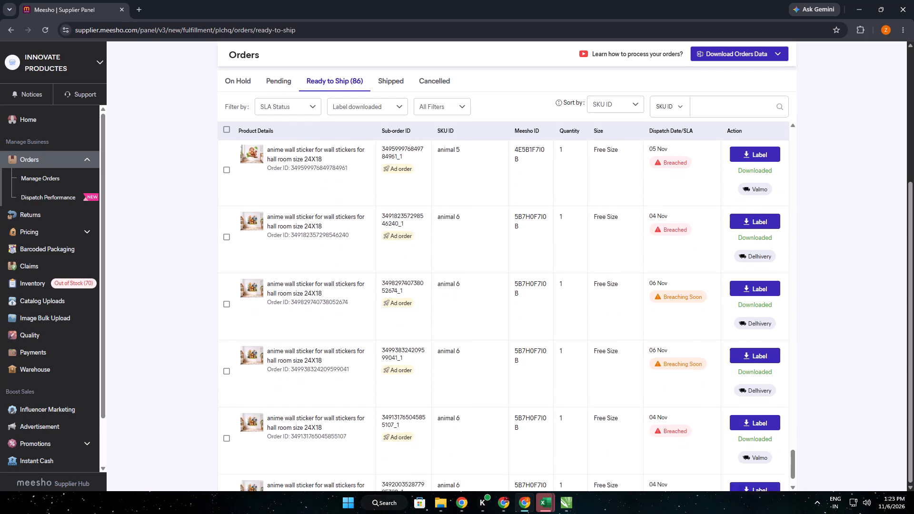
scroll(423, 348, down, 5)
scroll(589, 302, down, 7)
scroll(558, 311, up, 19)
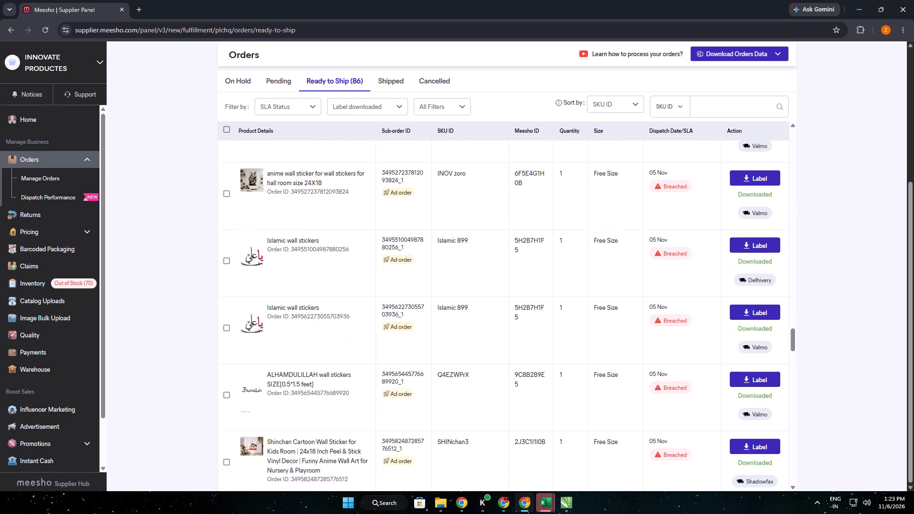
scroll(531, 345, up, 12)
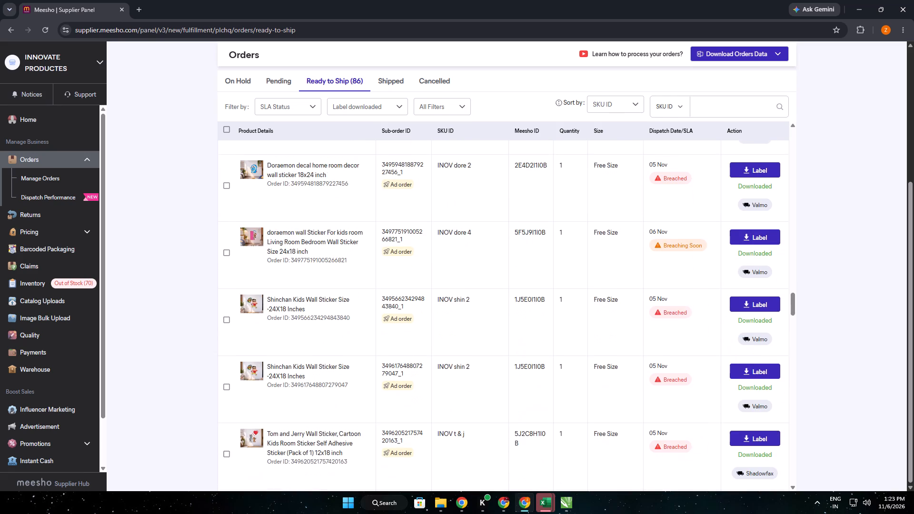
scroll(531, 346, up, 16)
scroll(529, 346, up, 5)
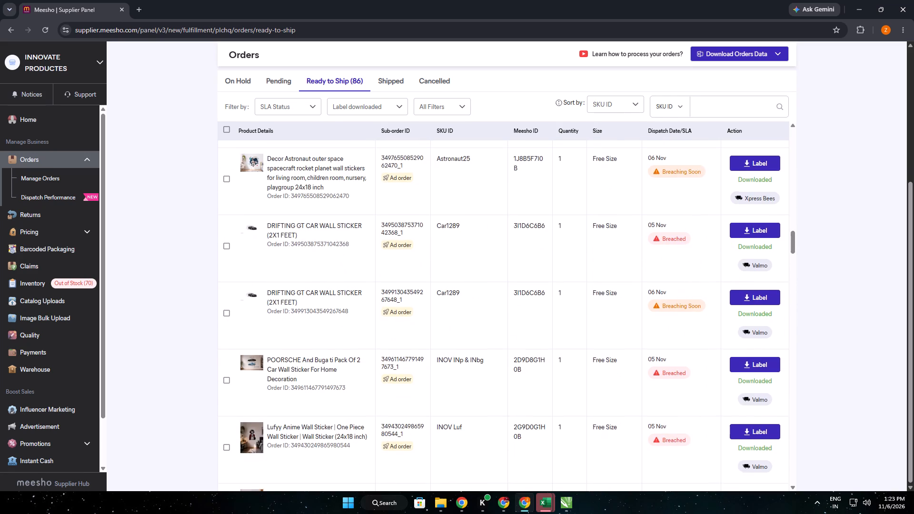
scroll(527, 346, up, 4)
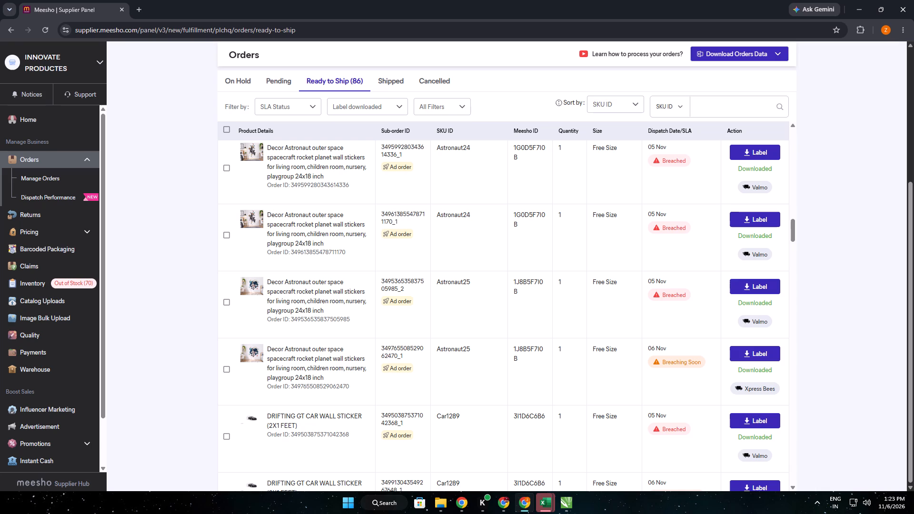
In CorelDRAW, examine the stickers in 6 NOV (1), 6 NOV, 5 NOV, 4 NOV (5), Backup_of_4 nov (2) and 6 NOV (3).
click(561, 502)
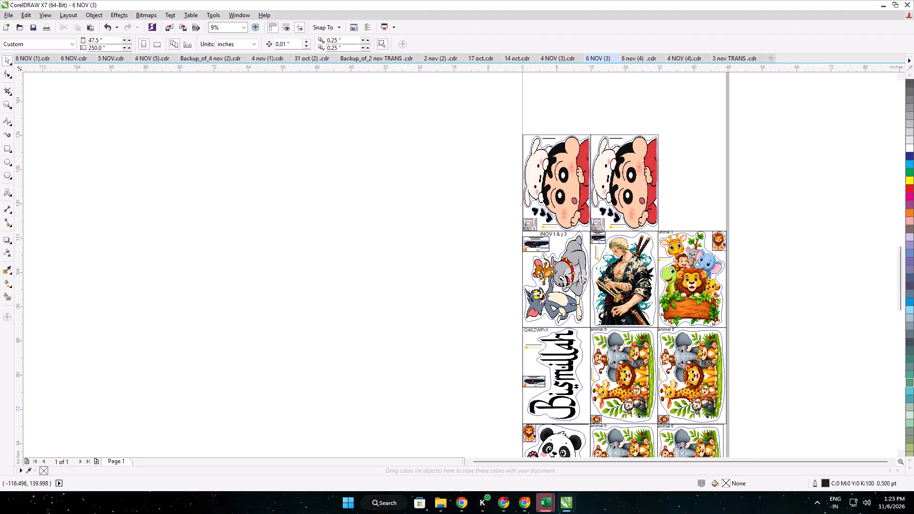
click(31, 53)
click(32, 56)
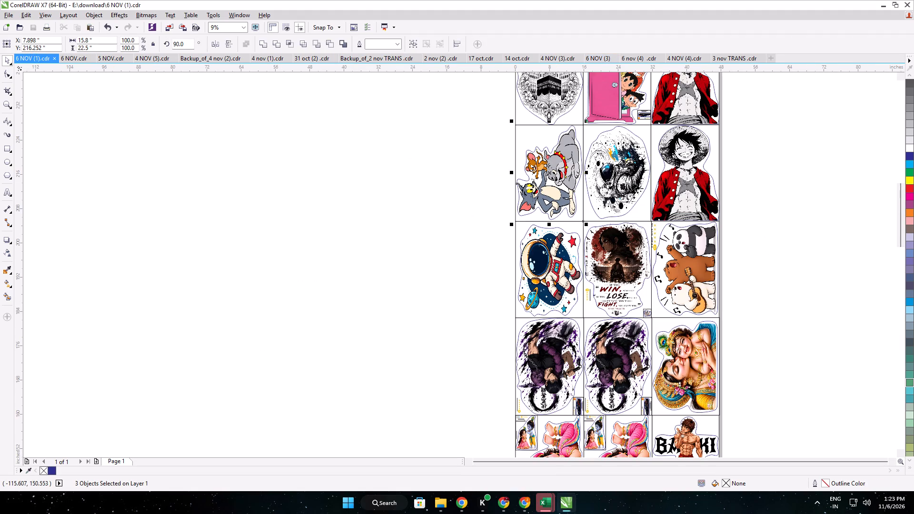
scroll(319, 200, down, 2)
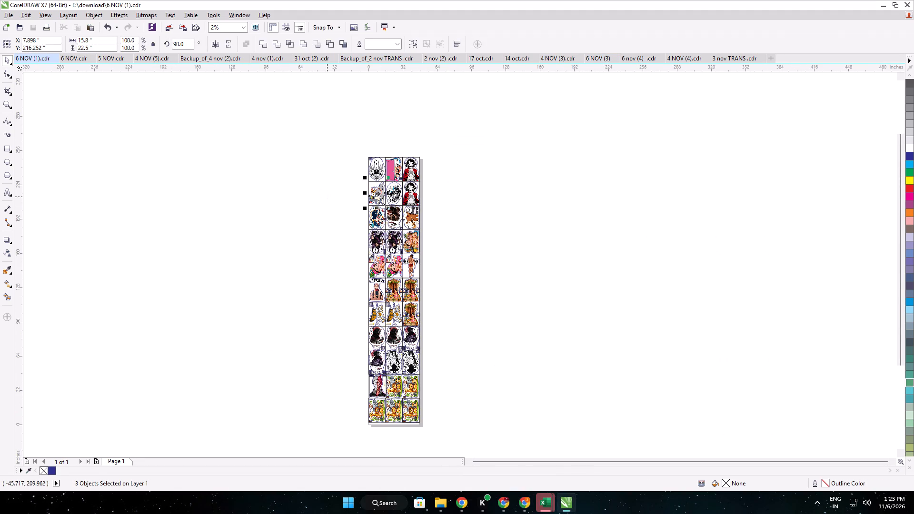
click(79, 60)
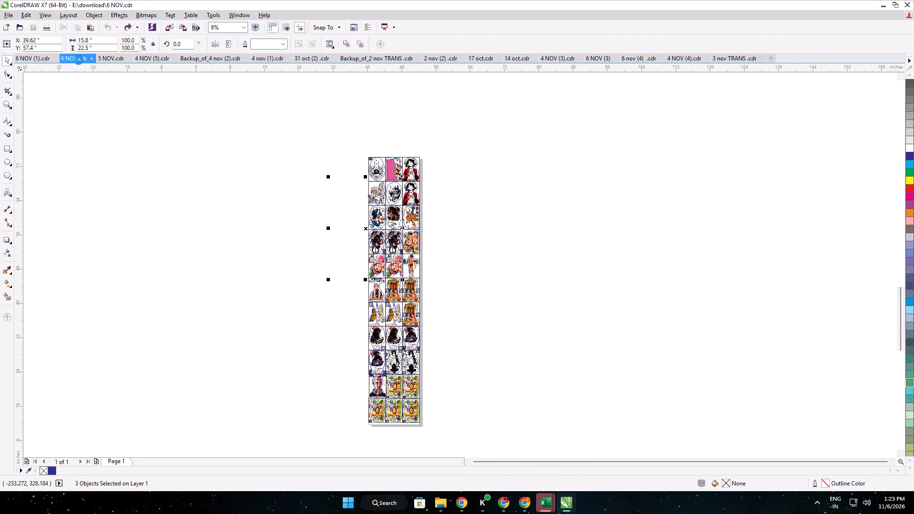
scroll(198, 228, down, 2)
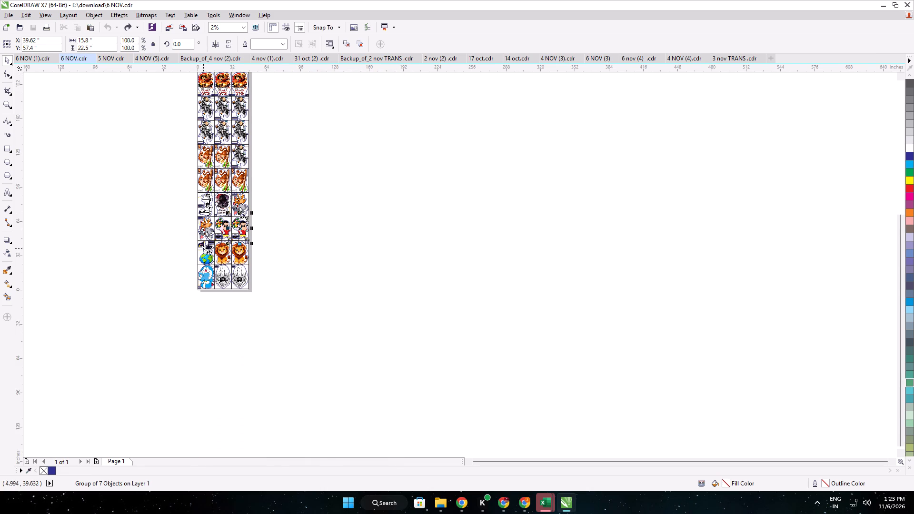
scroll(203, 248, up, 2)
scroll(222, 188, down, 2)
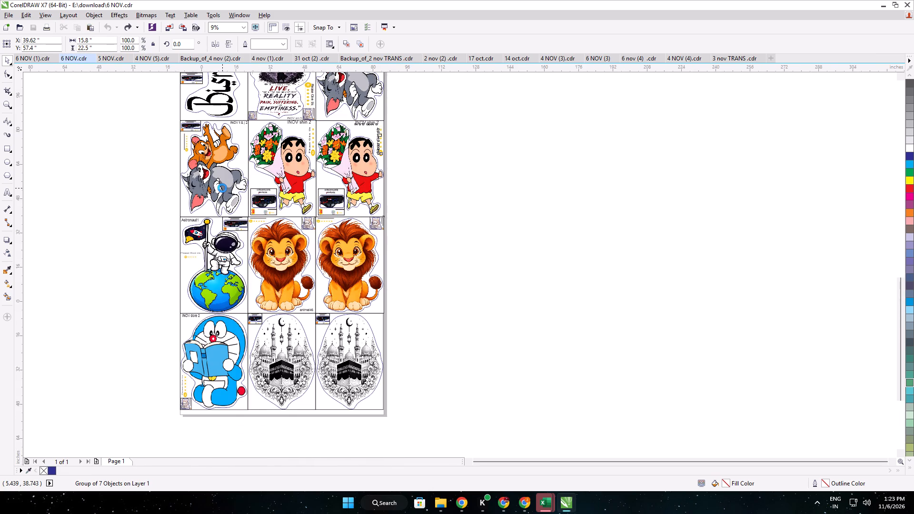
middle_drag(240, 131, 269, 230)
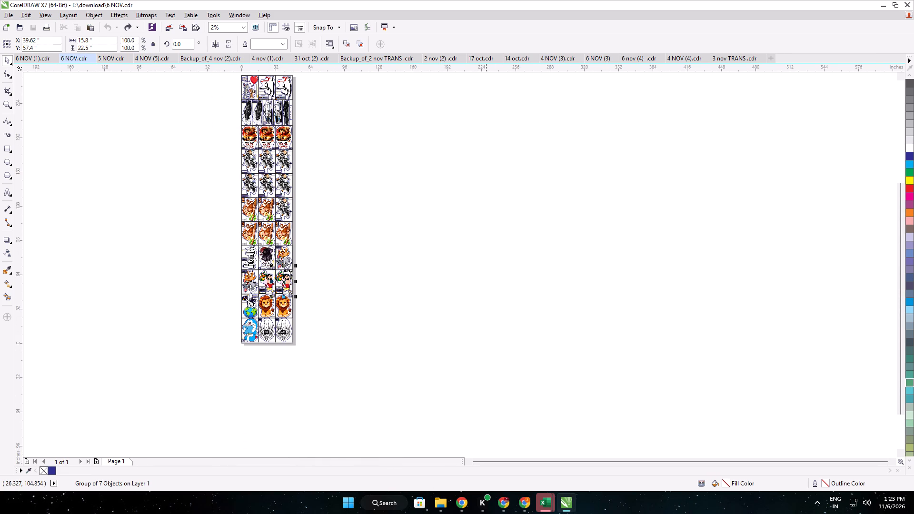
click(519, 501)
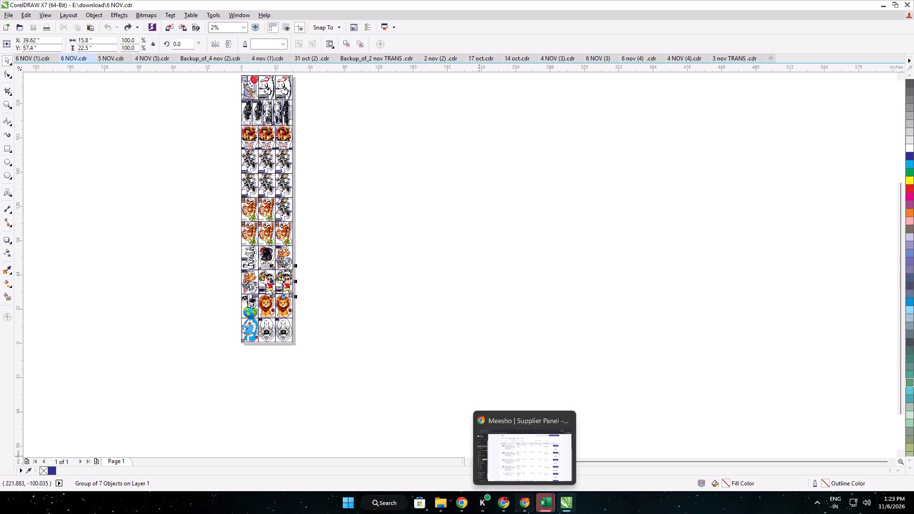
click(568, 499)
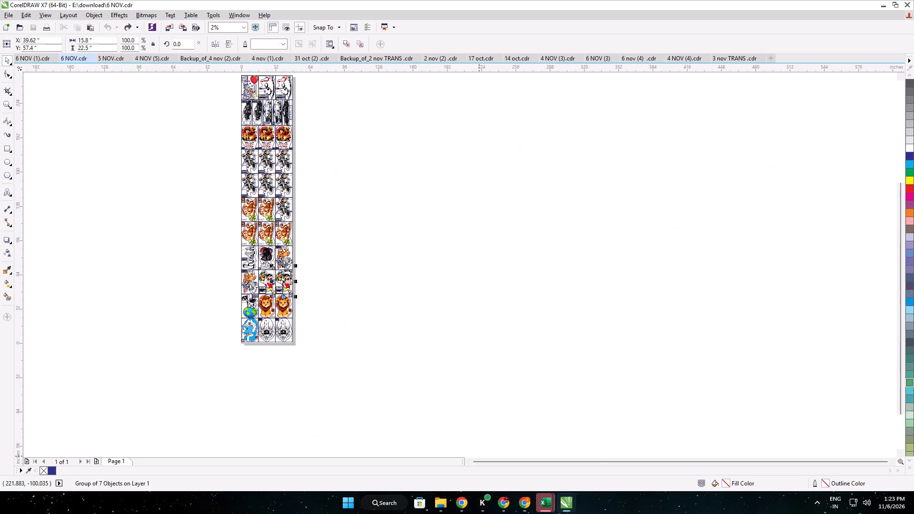
click(118, 60)
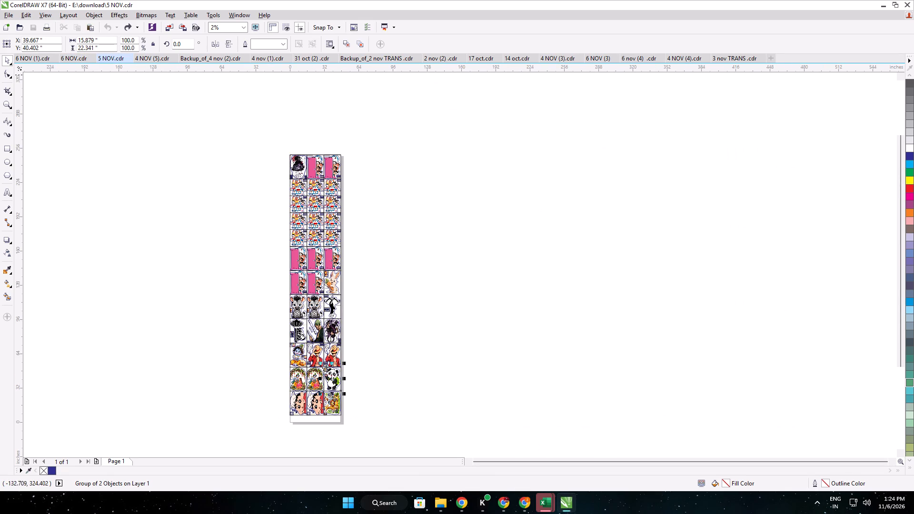
click(152, 59)
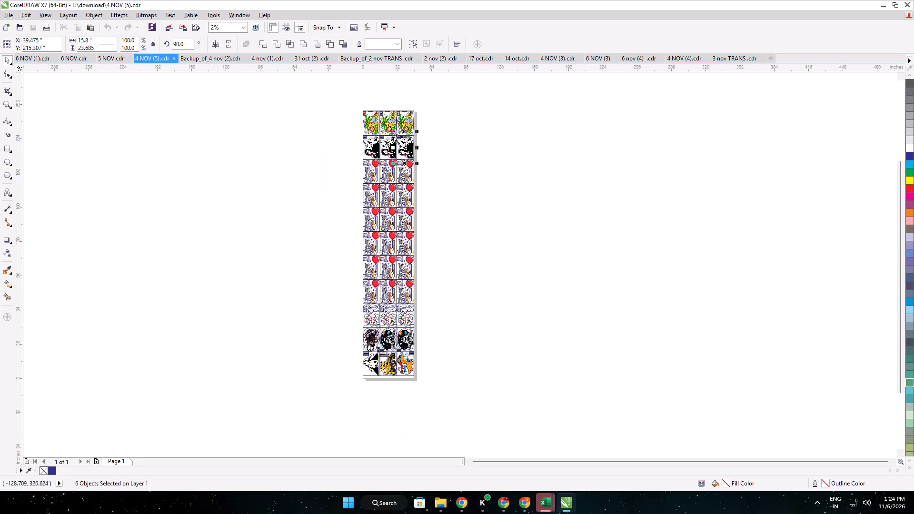
click(195, 62)
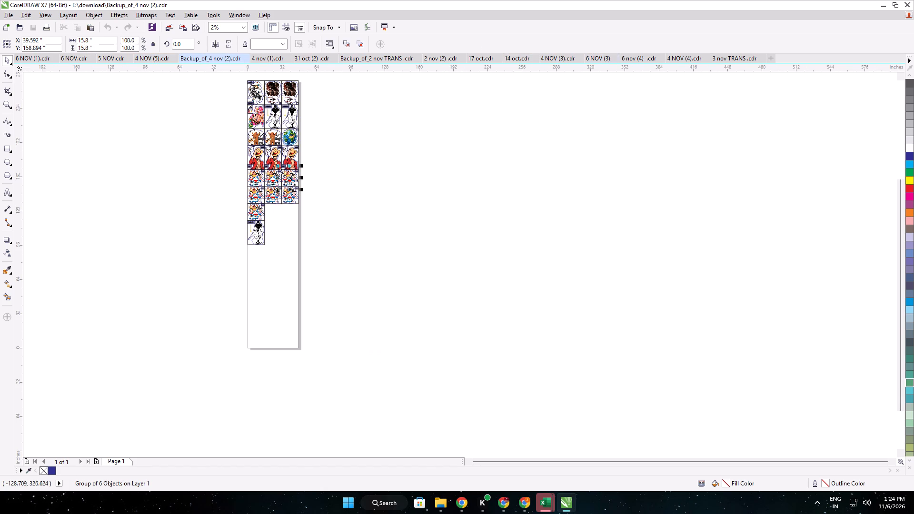
click(593, 59)
scroll(572, 156, down, 1)
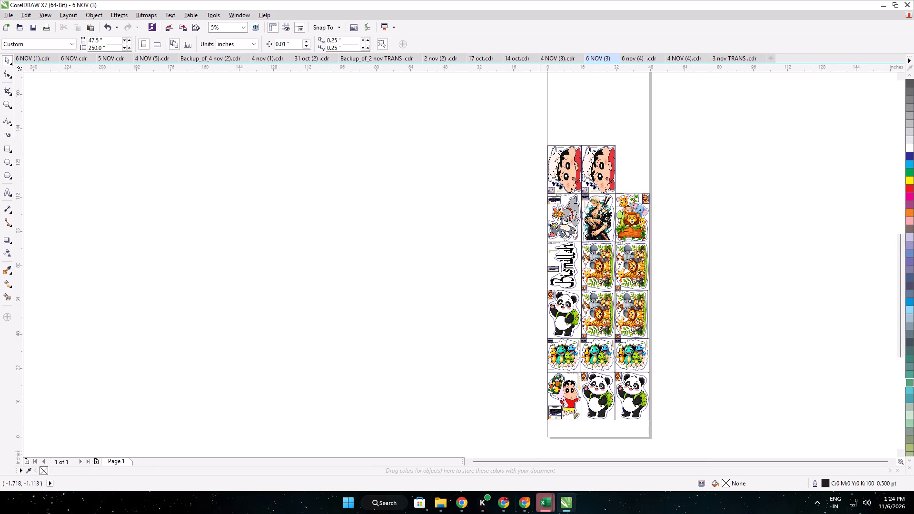
Check the Astronaut25 order's product image and look for the matching sticker in 4 NOV (4), 6 nov (4) and 6 NOV (3).
click(441, 501)
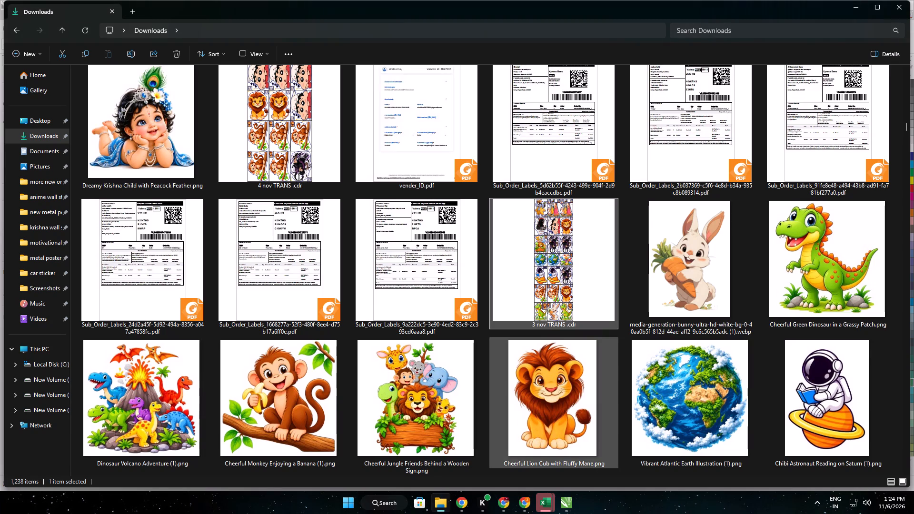
click(528, 506)
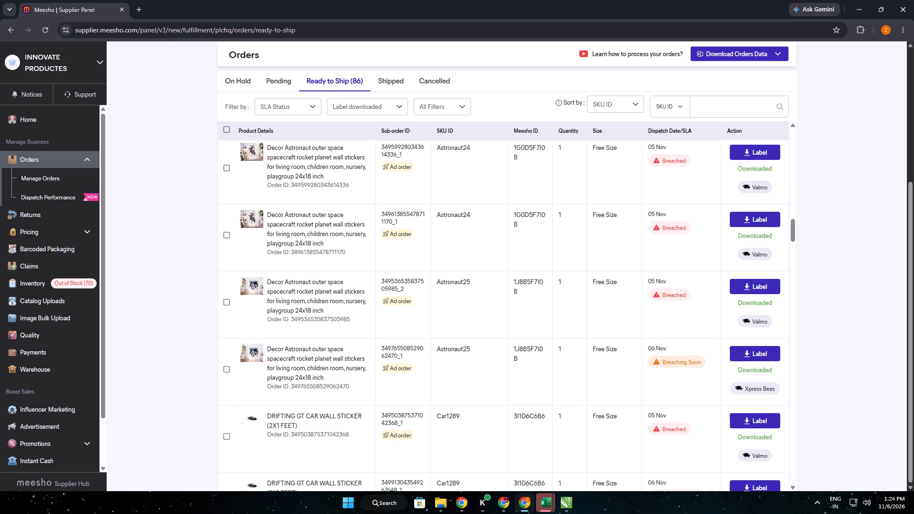
click(258, 285)
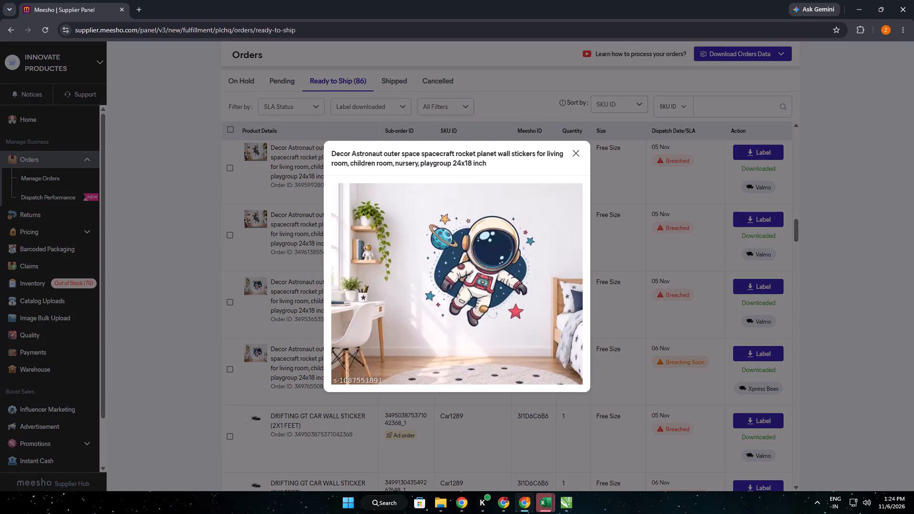
click(554, 507)
click(562, 507)
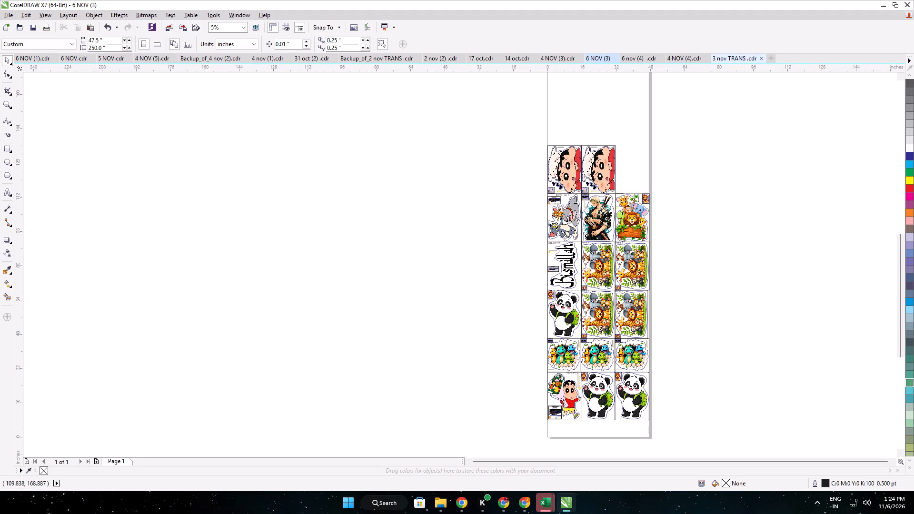
click(685, 57)
scroll(443, 216, down, 2)
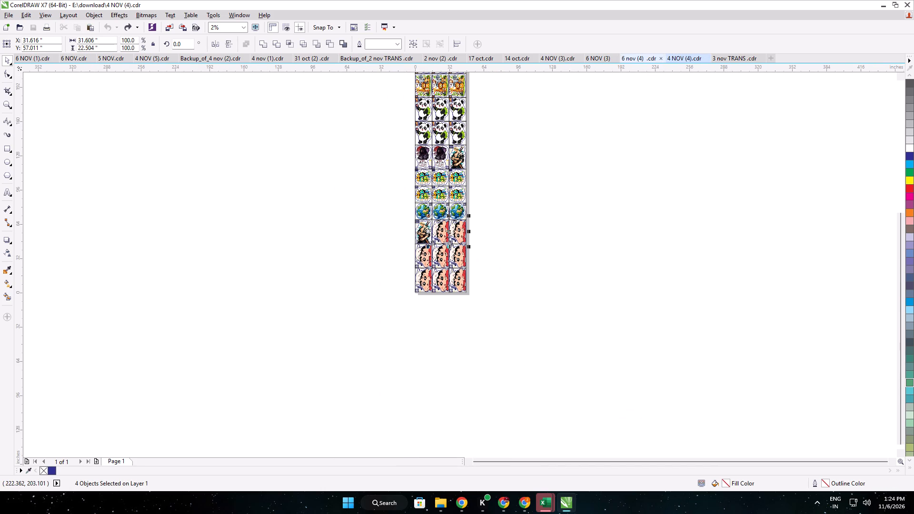
click(646, 57)
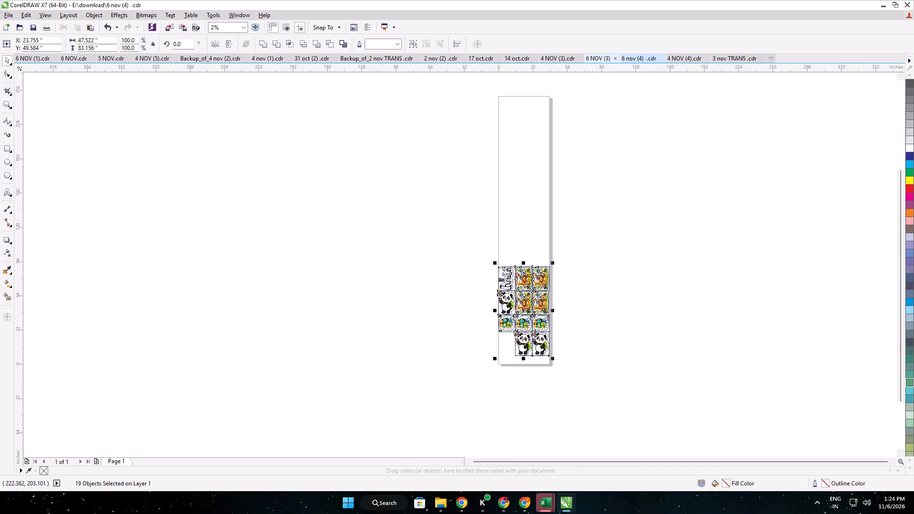
click(594, 60)
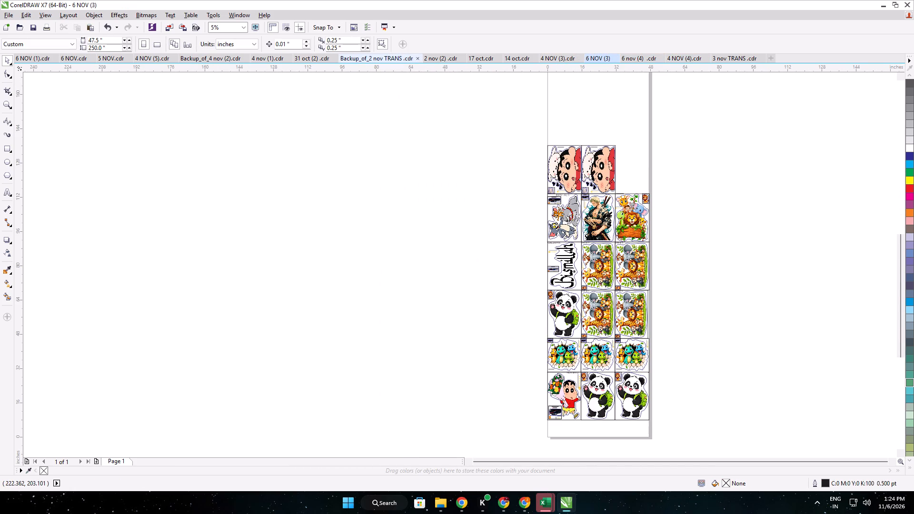
Copy the astronaut sticker together with its cut outline and frame from 6 NOV (1).
click(21, 59)
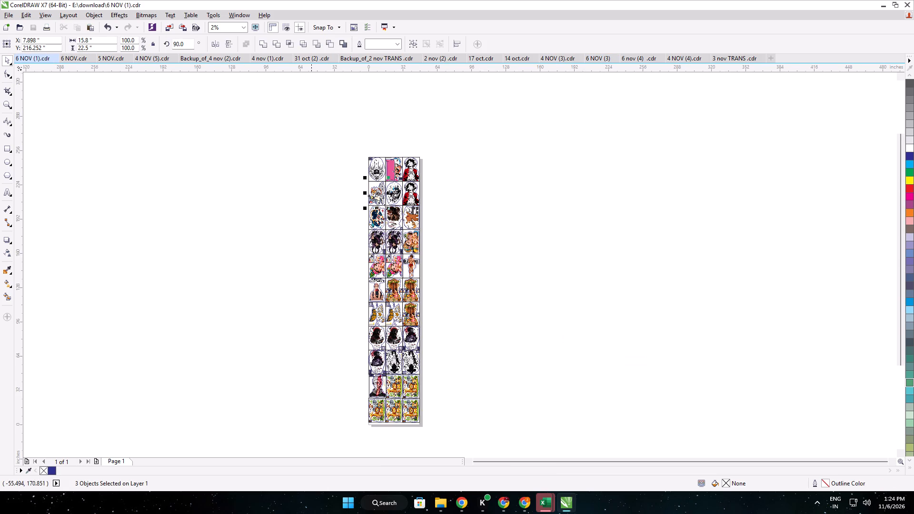
scroll(363, 217, up, 4)
click(403, 207)
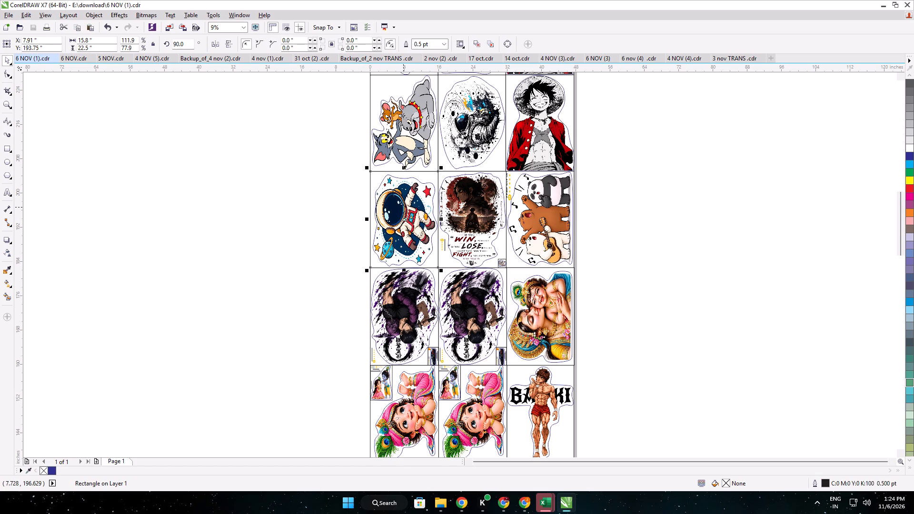
click(332, 214)
drag(358, 164, 444, 269)
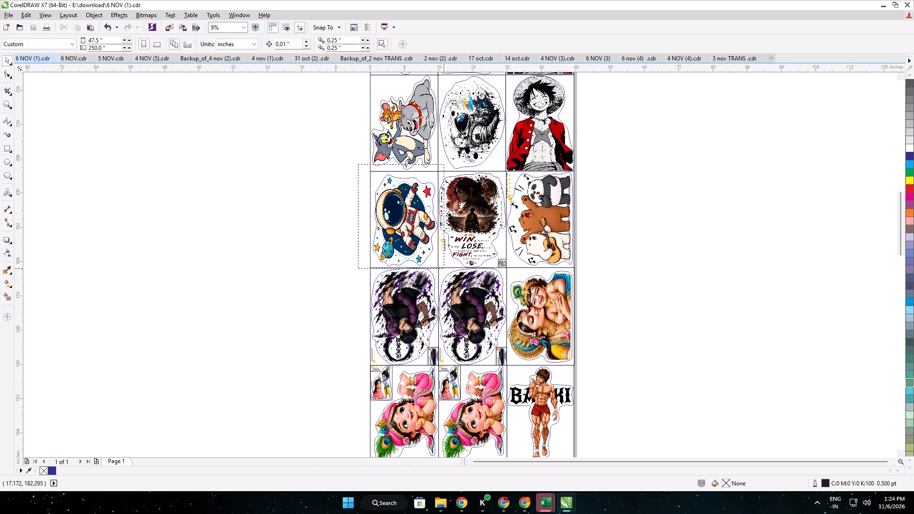
drag(444, 269, 443, 269)
click(352, 241)
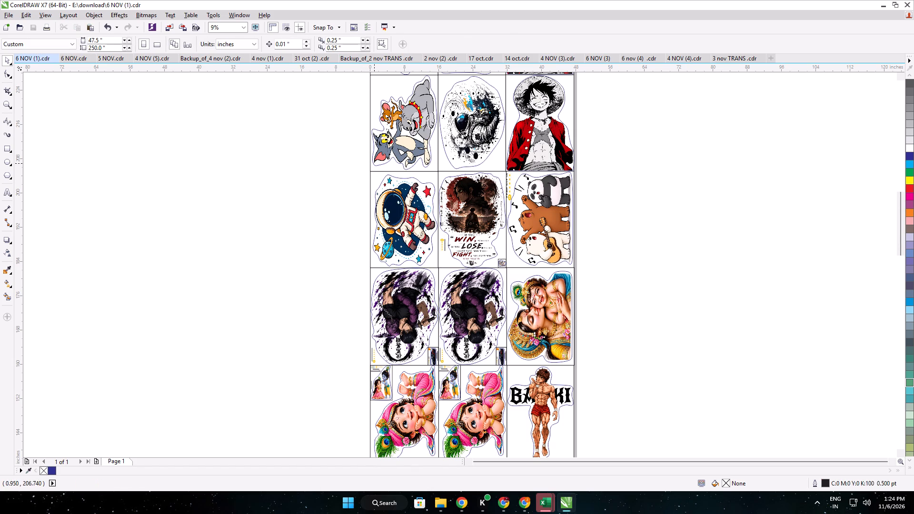
drag(367, 168, 438, 271)
key(ctrl+c)
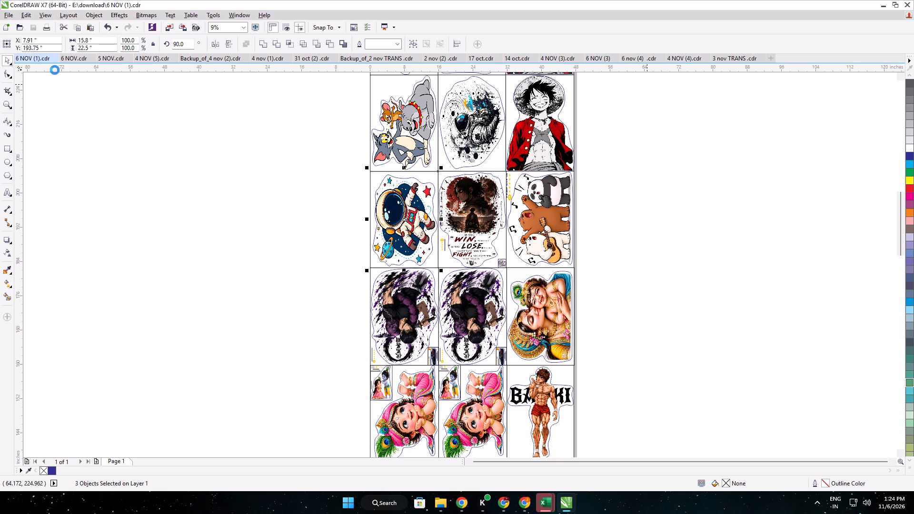
Paste the astronaut sticker into 6 NOV (3) and place it in the empty top-row cell beside the two Shinchan stickers.
click(594, 60)
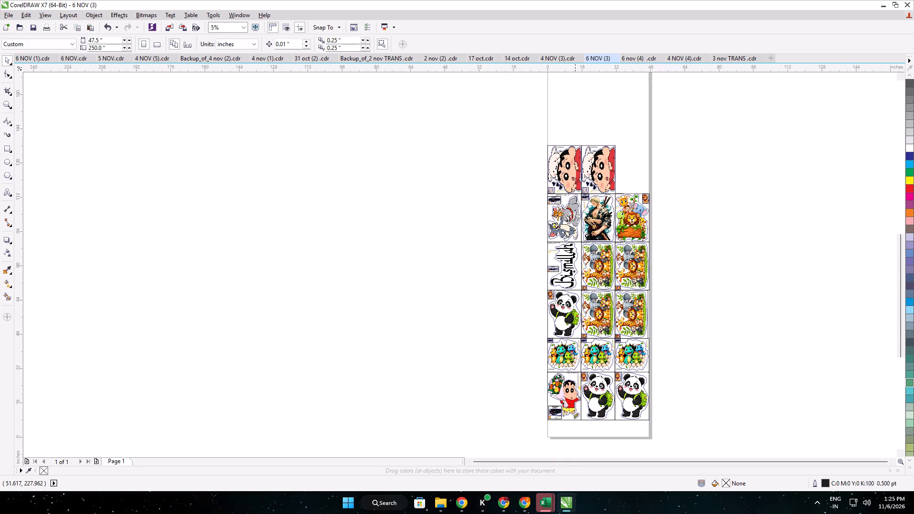
middle_drag(560, 145, 480, 236)
scroll(481, 236, up, 1)
middle_drag(529, 188, 512, 227)
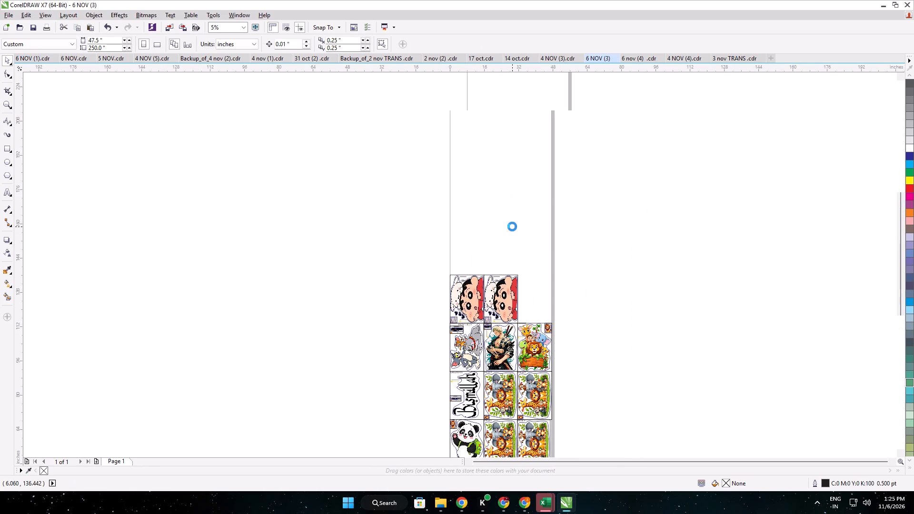
key(ctrl+v)
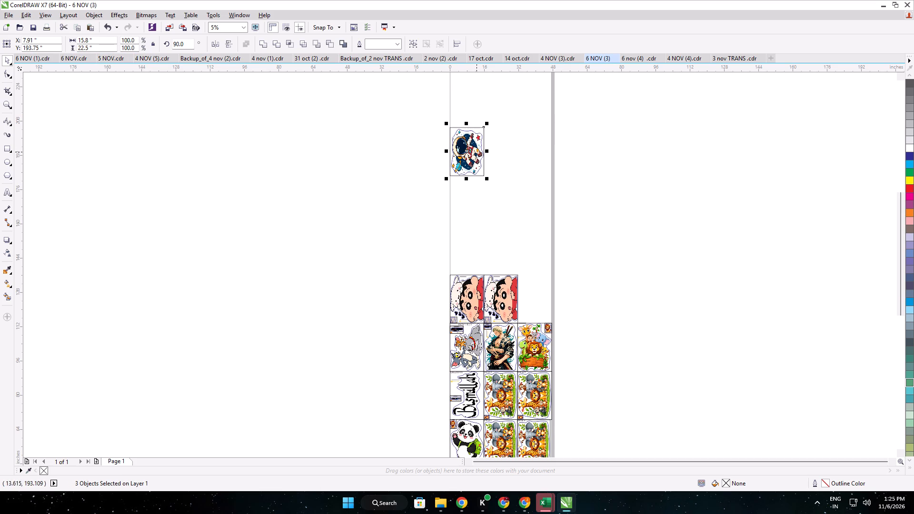
drag(469, 150, 538, 299)
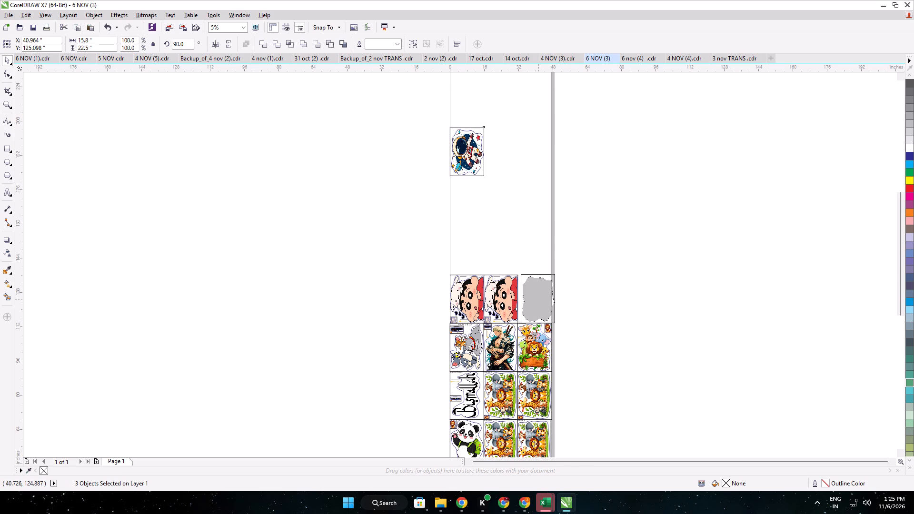
drag(538, 299, 536, 299)
Align the astronaut sticker's frame flush with the top and side edges of the neighbouring Shinchan frame.
scroll(522, 268, up, 4)
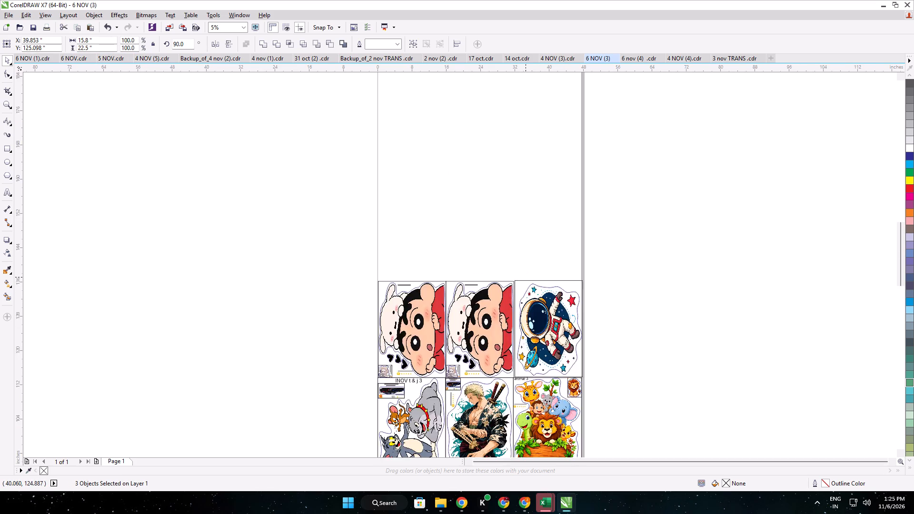
scroll(521, 274, up, 4)
drag(511, 365, 497, 381)
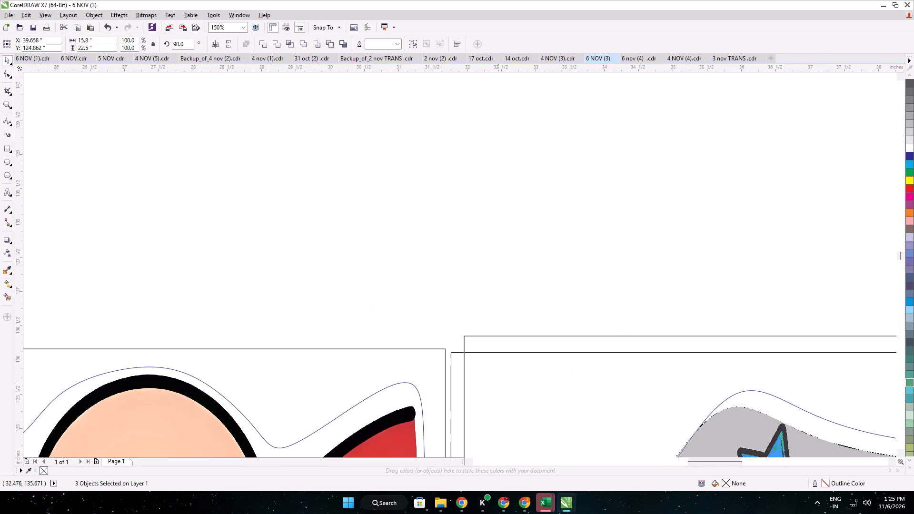
drag(497, 381, 493, 377)
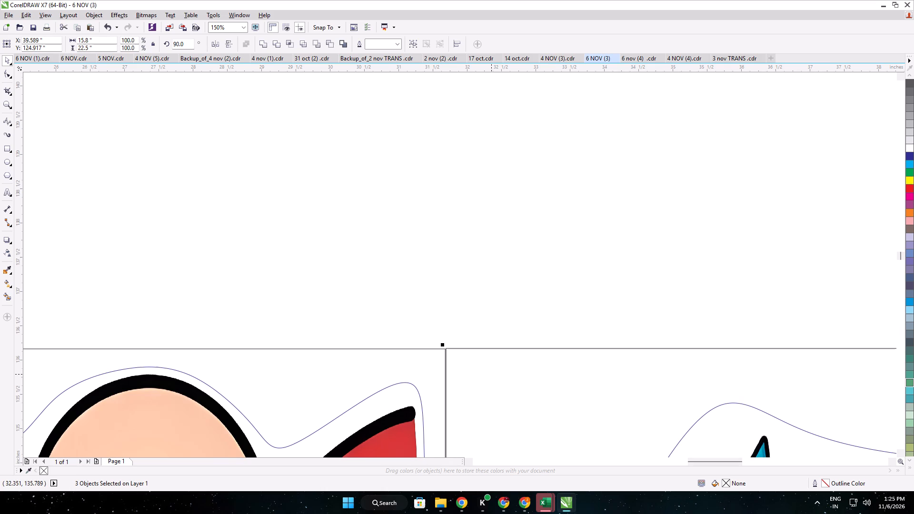
key(Left)
scroll(491, 374, down, 1)
scroll(556, 356, down, 1)
middle_drag(556, 356, 106, 38)
scroll(199, 91, up, 1)
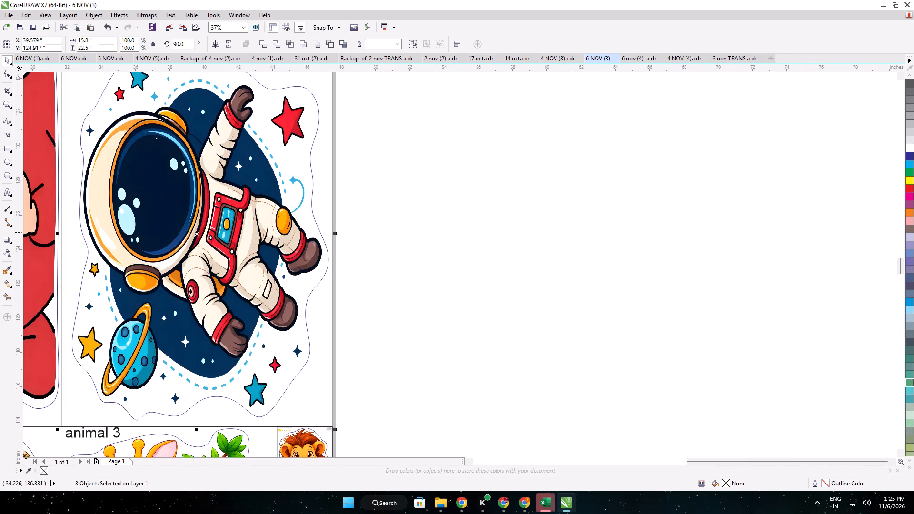
scroll(387, 271, down, 1)
middle_drag(383, 264, 507, 291)
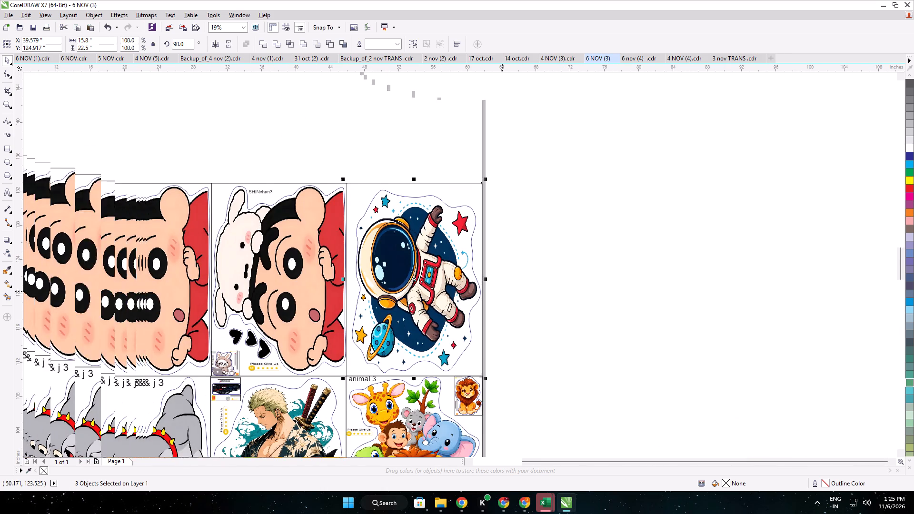
middle_drag(507, 291, 507, 291)
click(512, 272)
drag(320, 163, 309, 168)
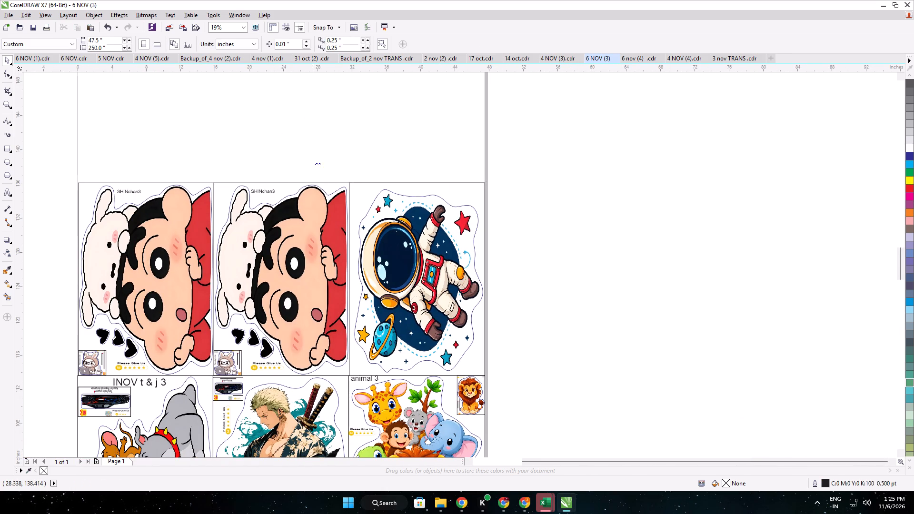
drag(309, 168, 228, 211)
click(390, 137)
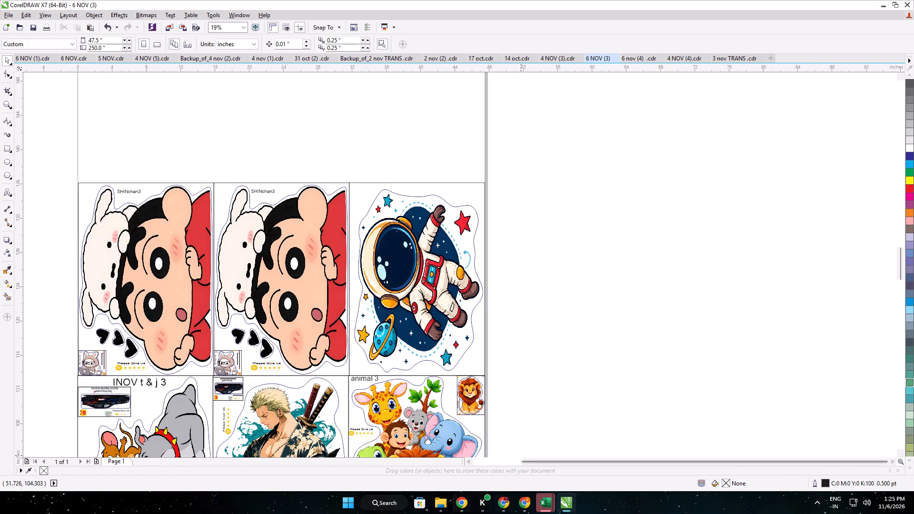
Copy the SKU Astronaut25 from the Meesho order and paste it as text at the astronaut sticker's upper right corner.
click(523, 504)
click(576, 154)
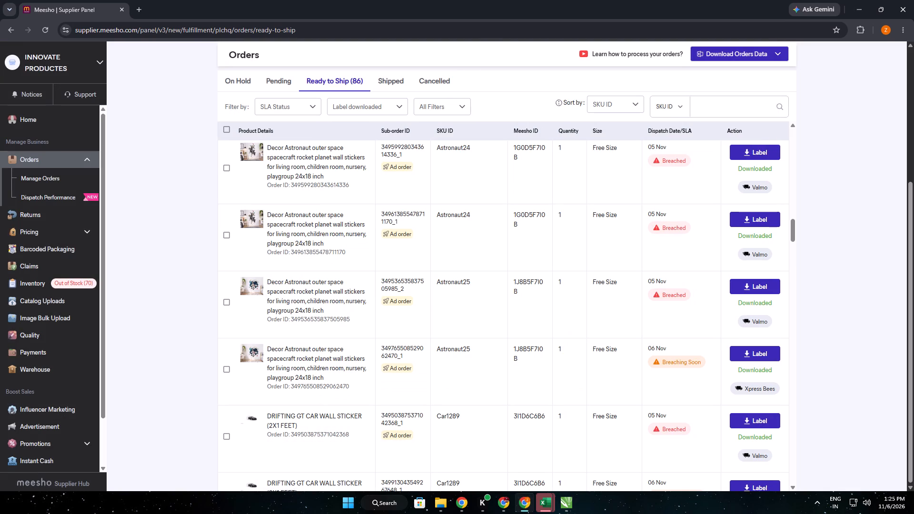
double_click(460, 348)
key(ctrl+c)
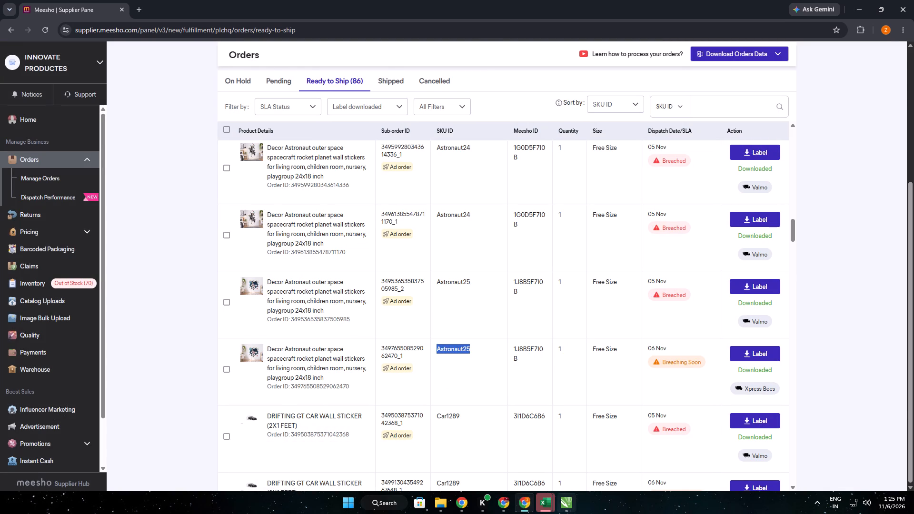
click(558, 507)
click(6, 194)
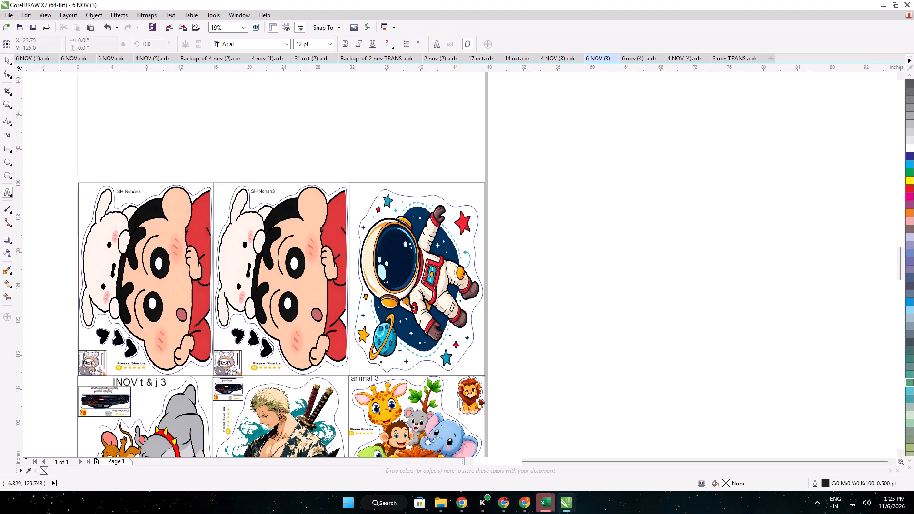
scroll(441, 182, up, 1)
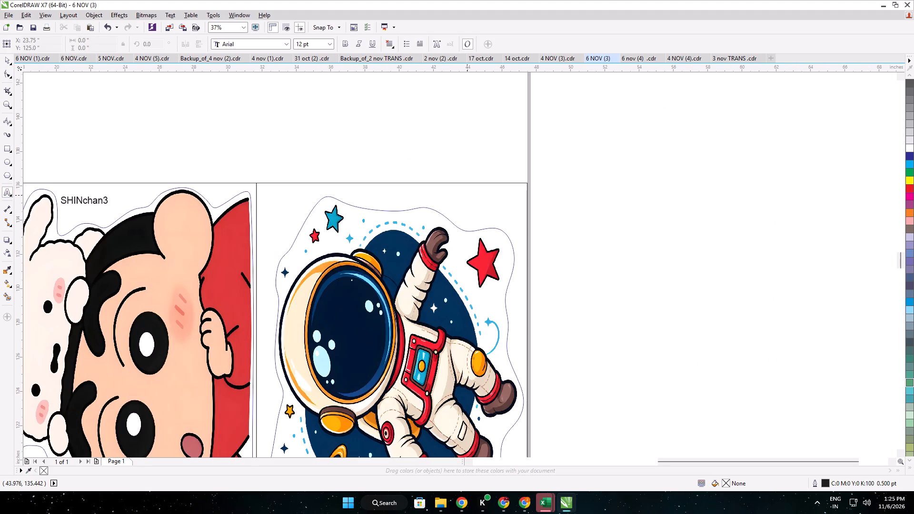
click(469, 193)
key(ctrl+v)
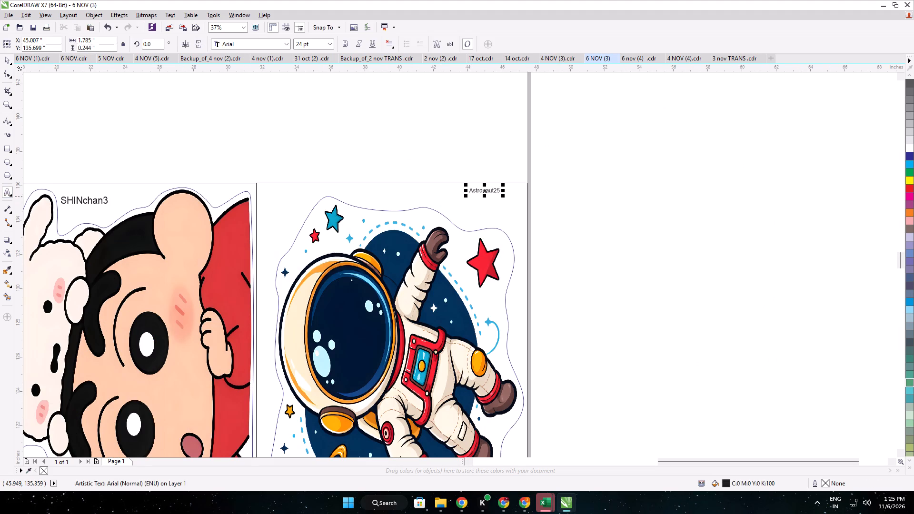
Enlarge the Astronaut25 label to about 52 pt, keeping it inside the corner of the sticker's frame.
drag(502, 196, 520, 212)
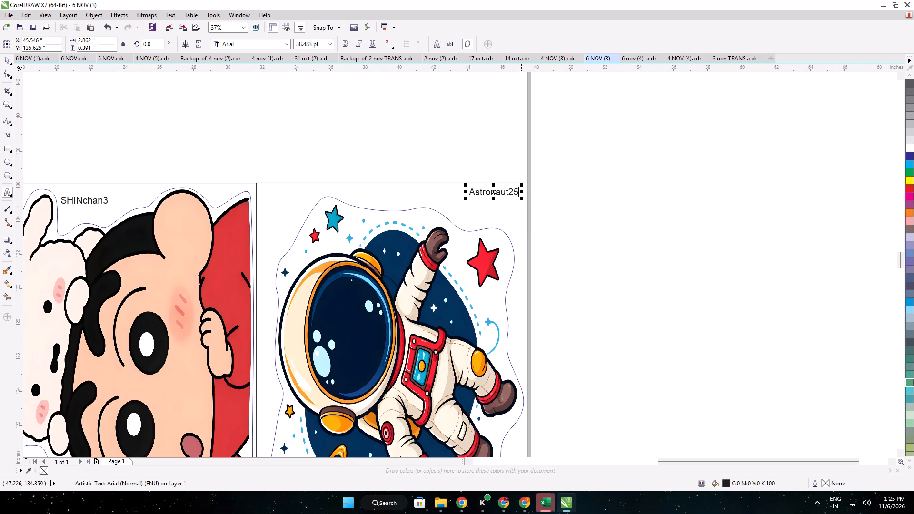
drag(521, 199, 527, 205)
click(527, 205)
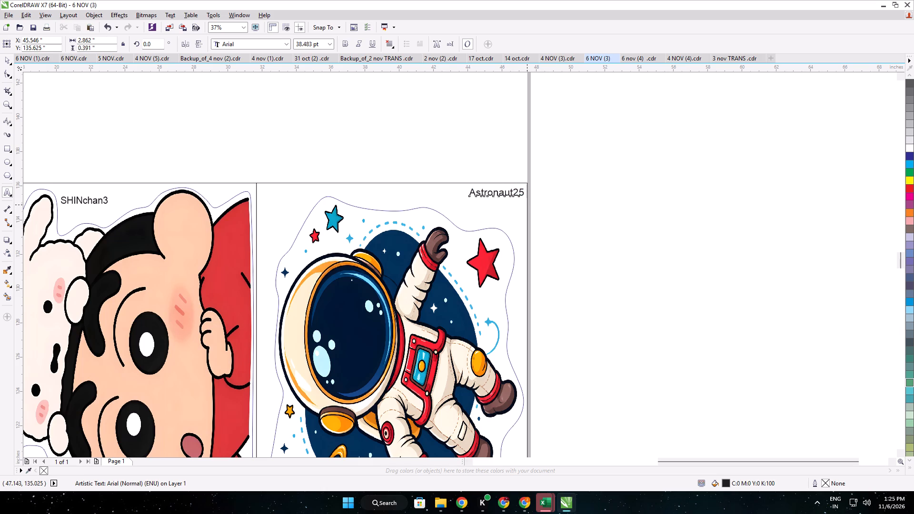
click(494, 194)
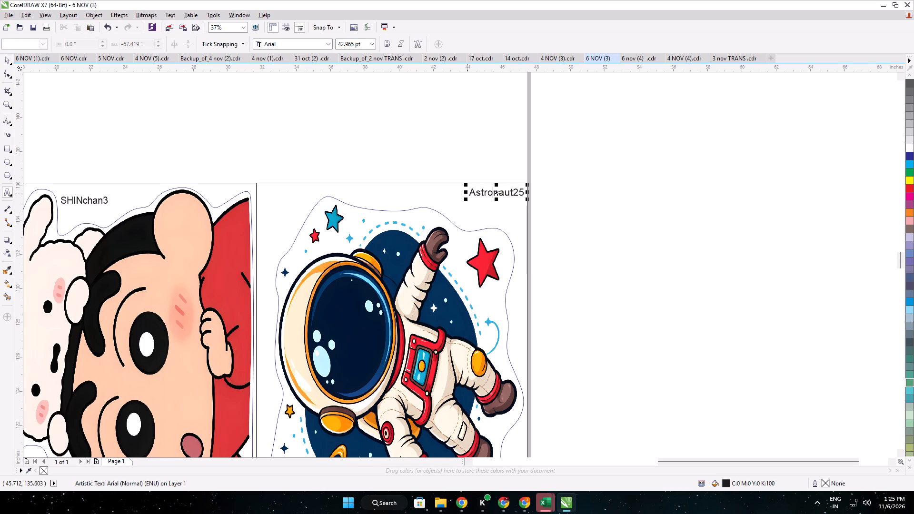
drag(465, 184, 454, 179)
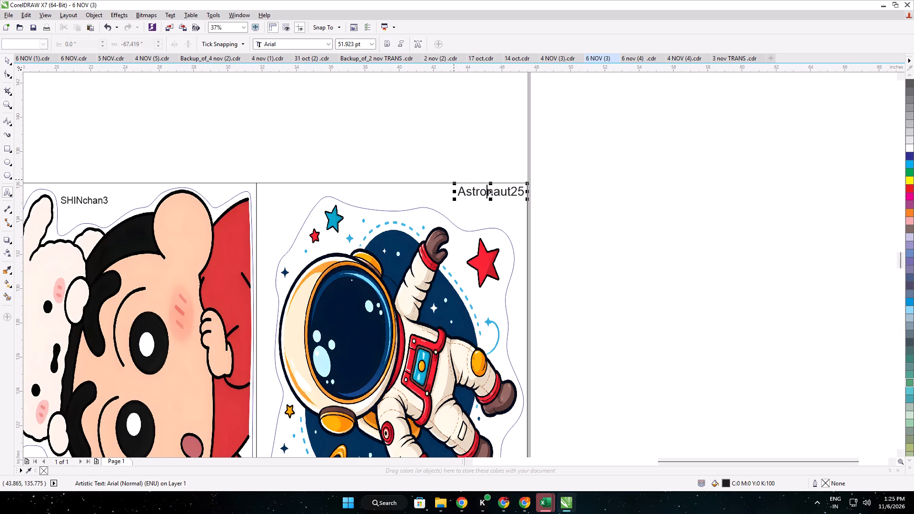
click(8, 60)
click(674, 161)
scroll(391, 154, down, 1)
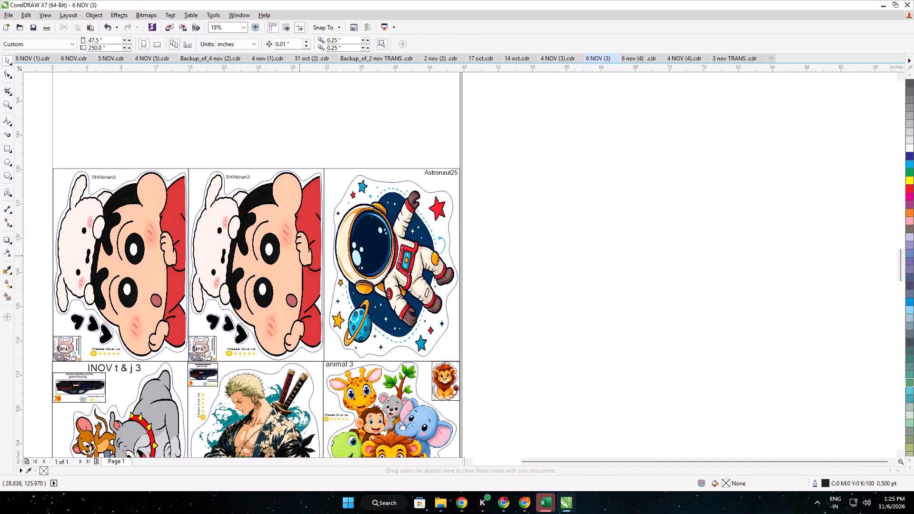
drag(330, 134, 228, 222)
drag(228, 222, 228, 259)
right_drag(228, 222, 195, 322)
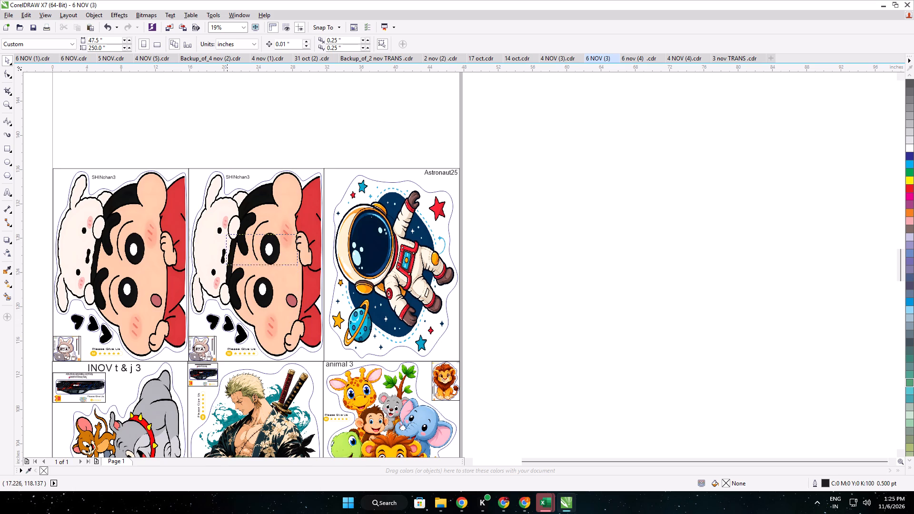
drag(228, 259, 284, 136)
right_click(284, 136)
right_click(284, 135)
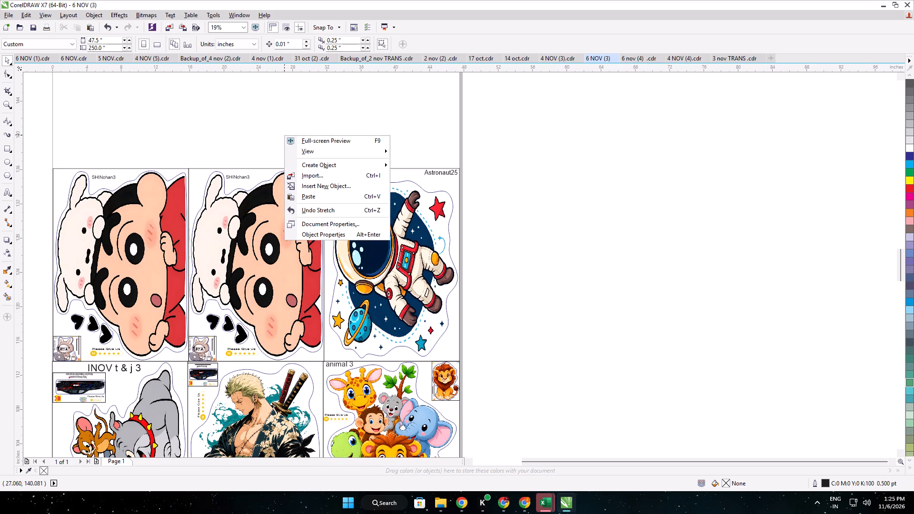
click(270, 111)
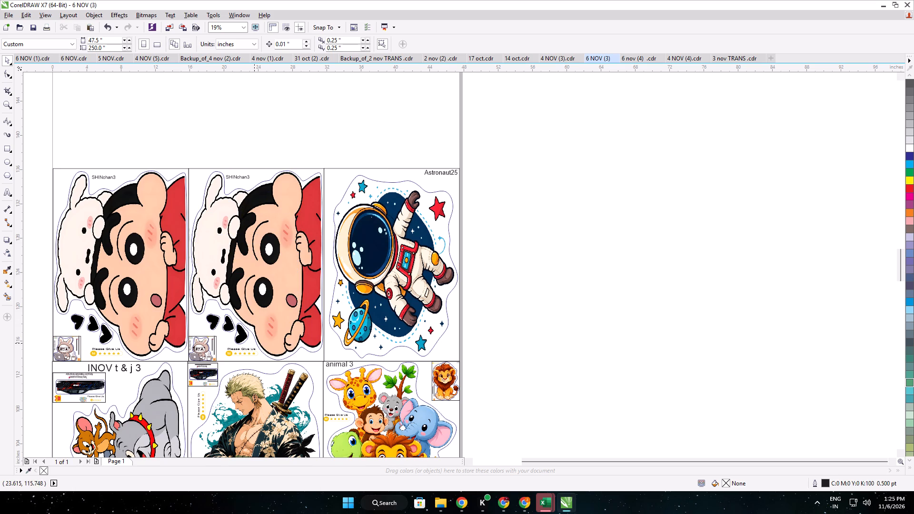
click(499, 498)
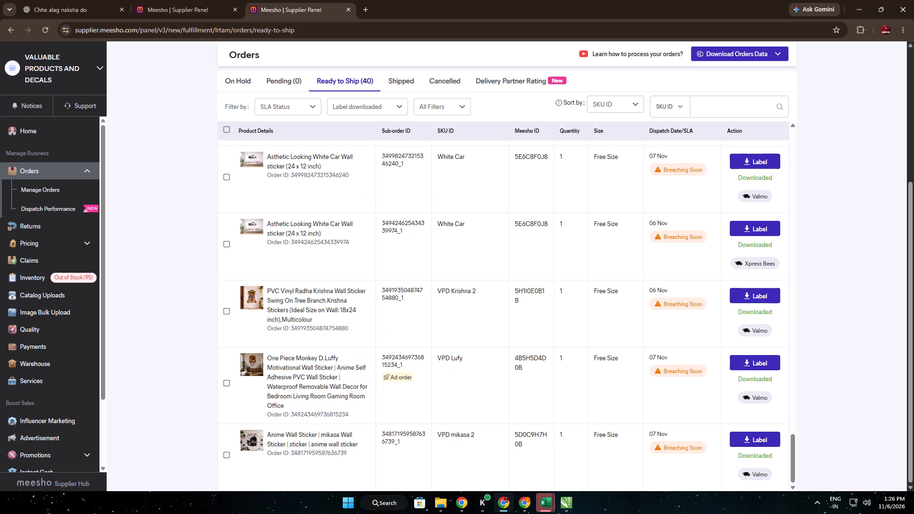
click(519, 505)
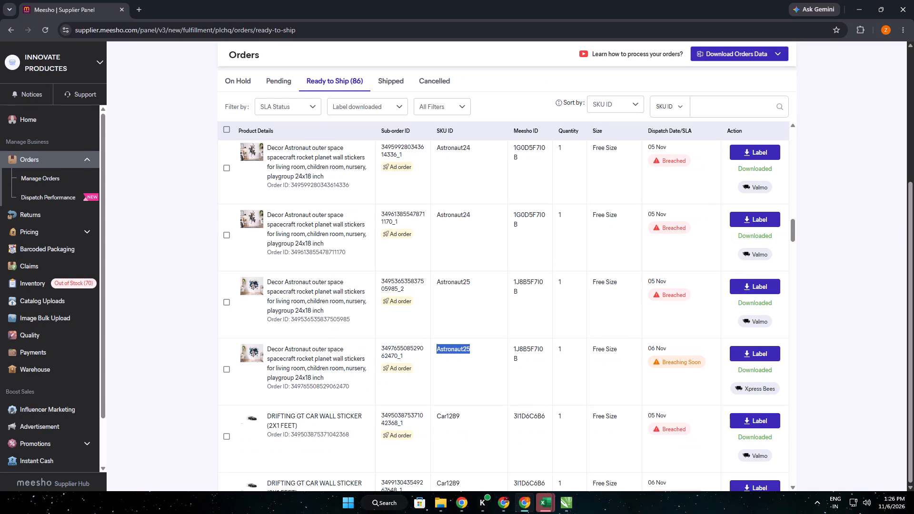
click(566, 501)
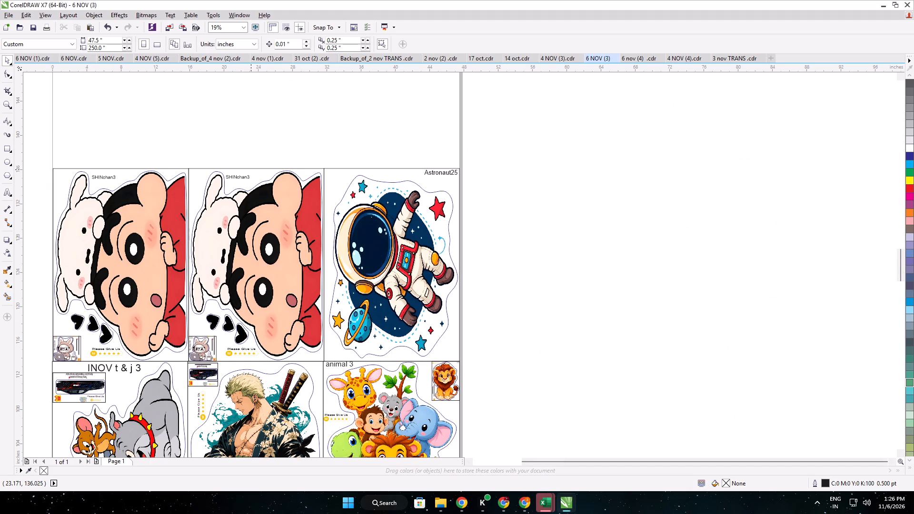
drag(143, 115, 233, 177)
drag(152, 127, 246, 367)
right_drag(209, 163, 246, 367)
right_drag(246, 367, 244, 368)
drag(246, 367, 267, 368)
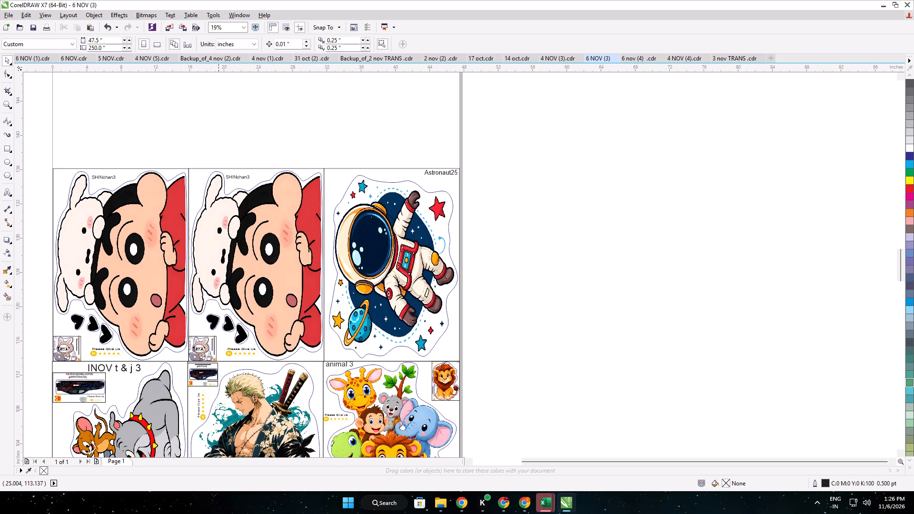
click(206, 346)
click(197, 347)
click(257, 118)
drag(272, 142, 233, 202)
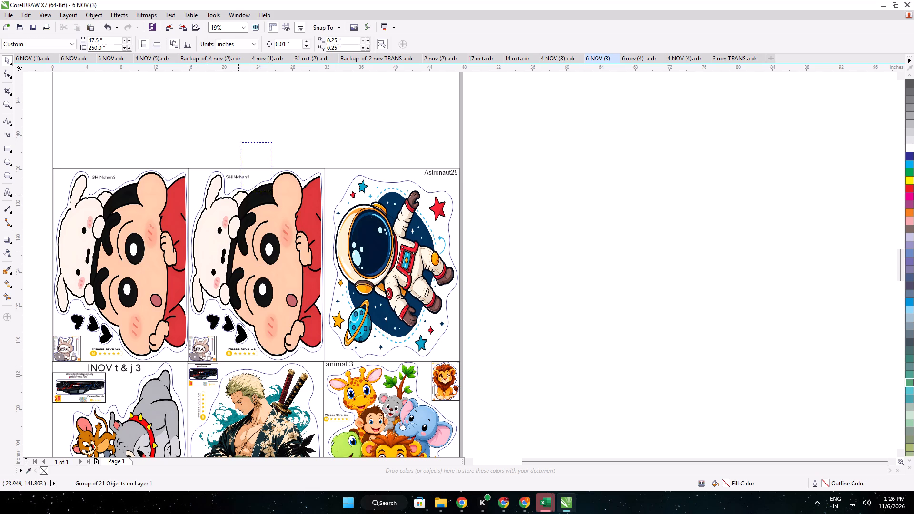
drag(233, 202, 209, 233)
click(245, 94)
Duplicate the small car thank-you card from the Bismillah sticker and move the copy to the empty area above the astronaut sticker.
scroll(235, 248, down, 1)
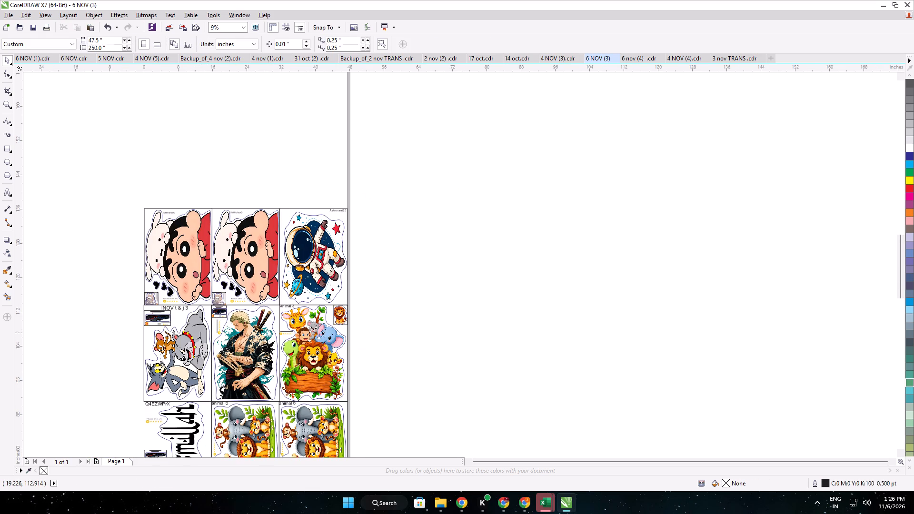
drag(133, 305, 178, 330)
middle_drag(156, 324, 160, 297)
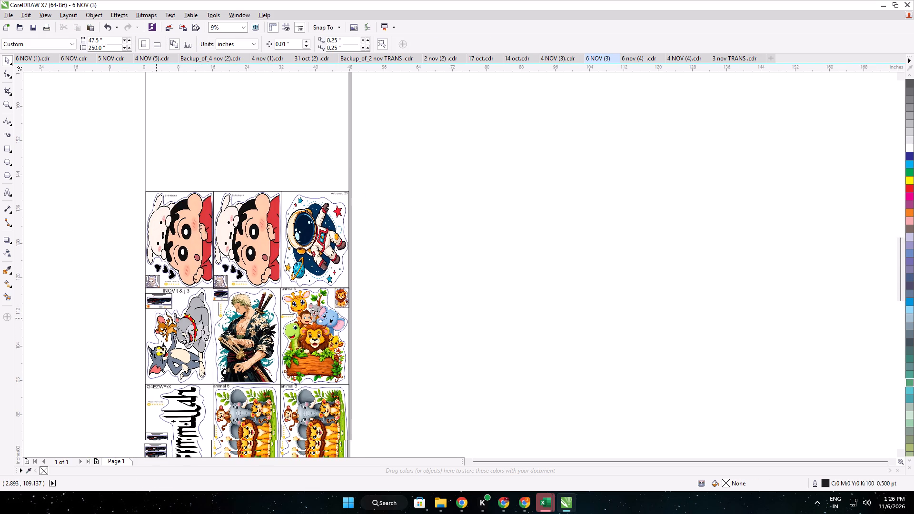
middle_drag(160, 297, 193, 167)
drag(176, 293, 208, 302)
click(175, 288)
drag(175, 287, 211, 305)
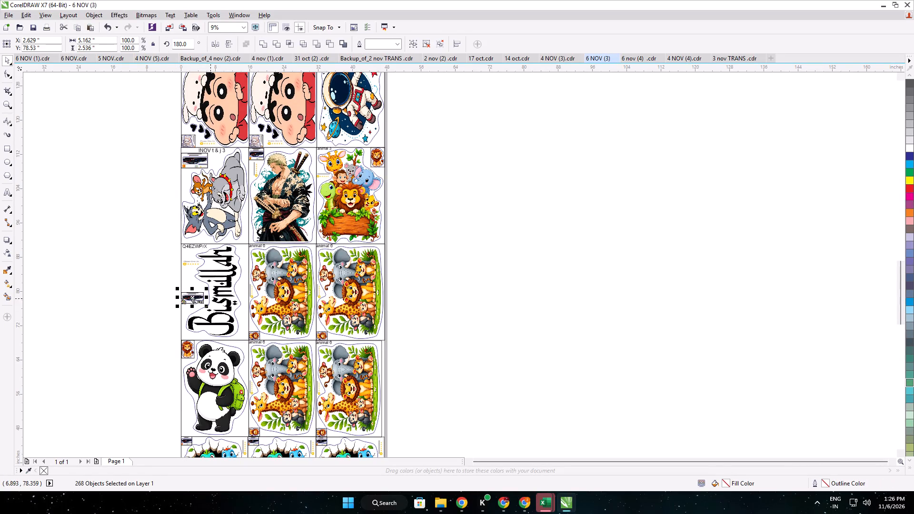
key(ctrl+d)
drag(195, 298, 427, 106)
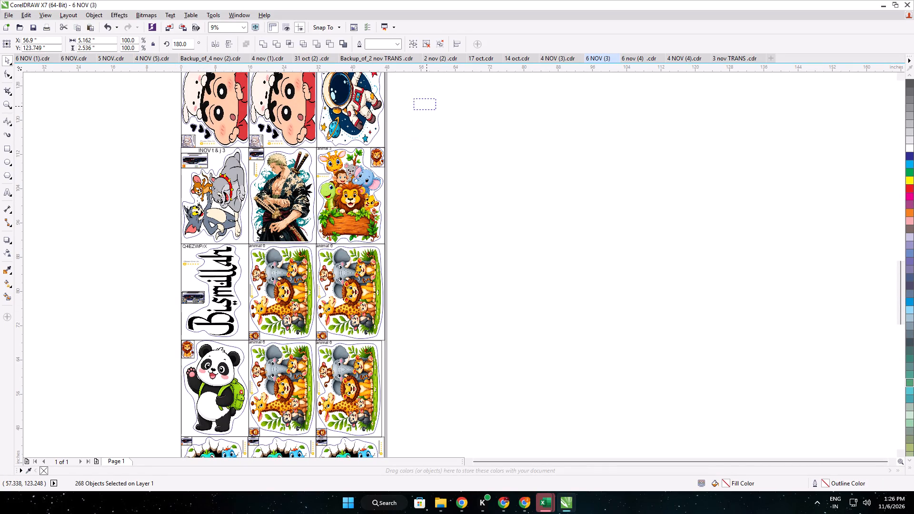
middle_drag(336, 136, 381, 327)
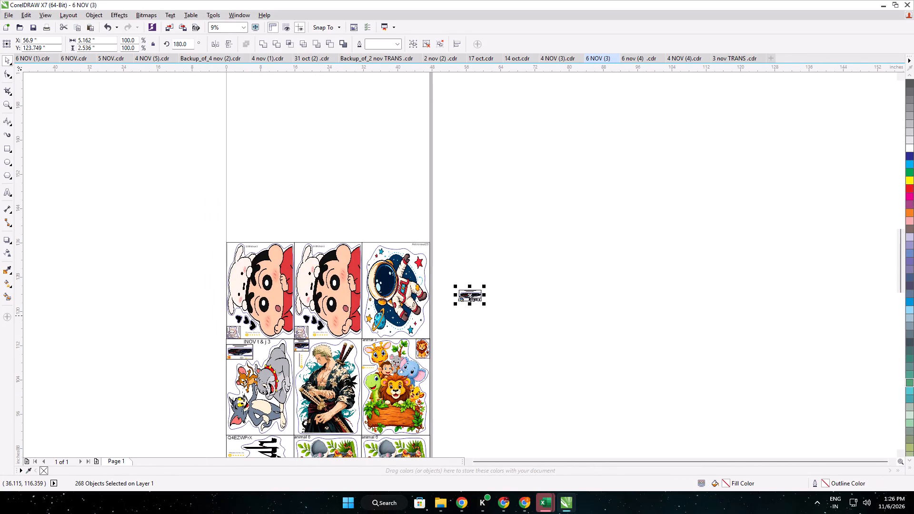
drag(469, 298, 377, 229)
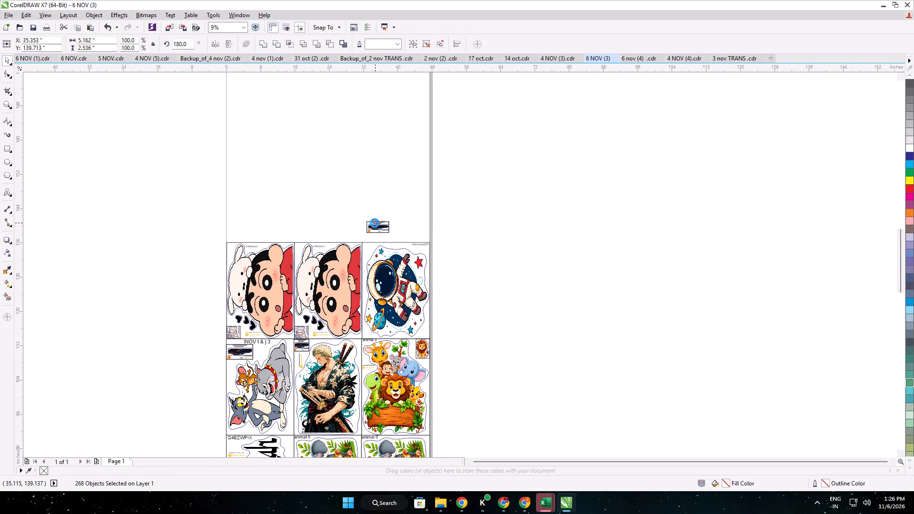
Rotate the copied car card to 90° and resize it to about 2.5 by 4.5 inches.
scroll(375, 223, up, 4)
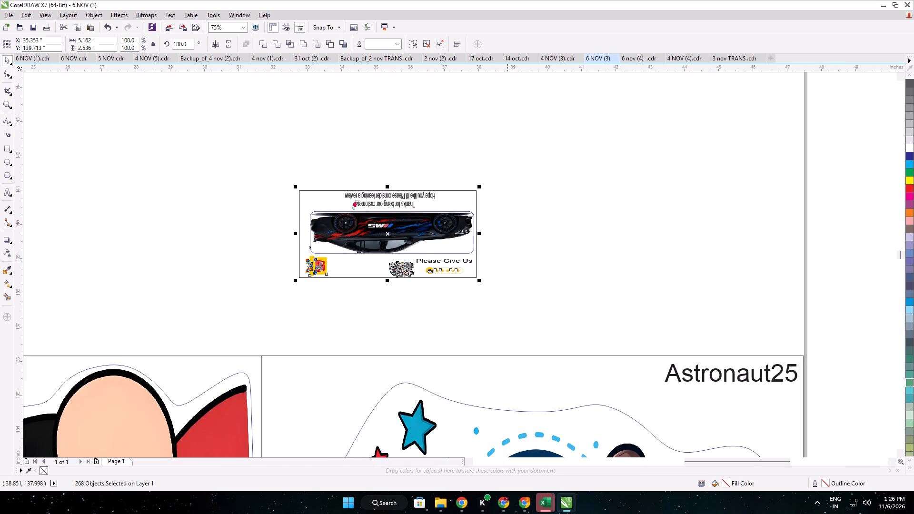
drag(479, 282, 495, 293)
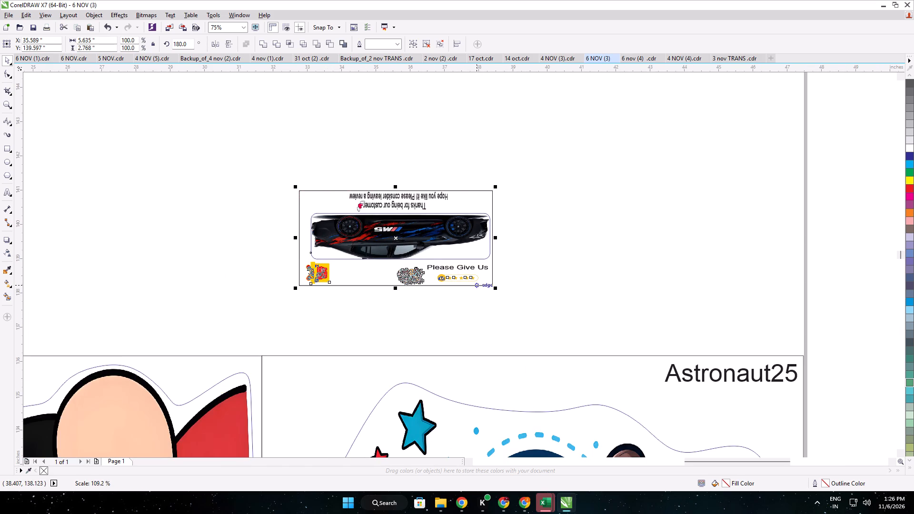
middle_drag(479, 292, 459, 217)
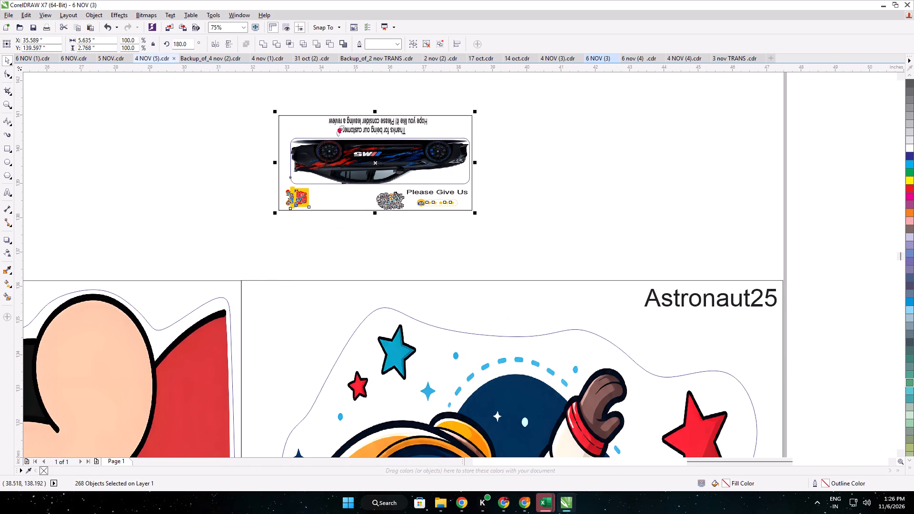
double_click(176, 43)
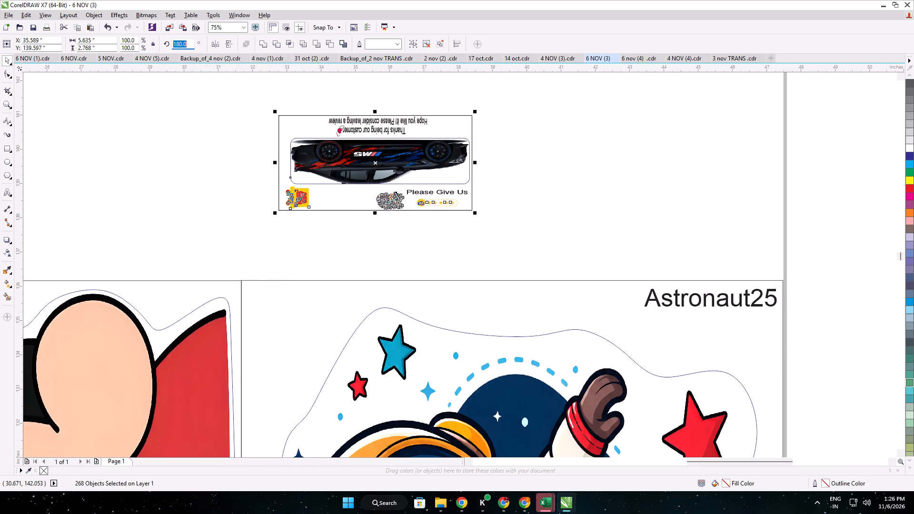
text(90)
key(Return)
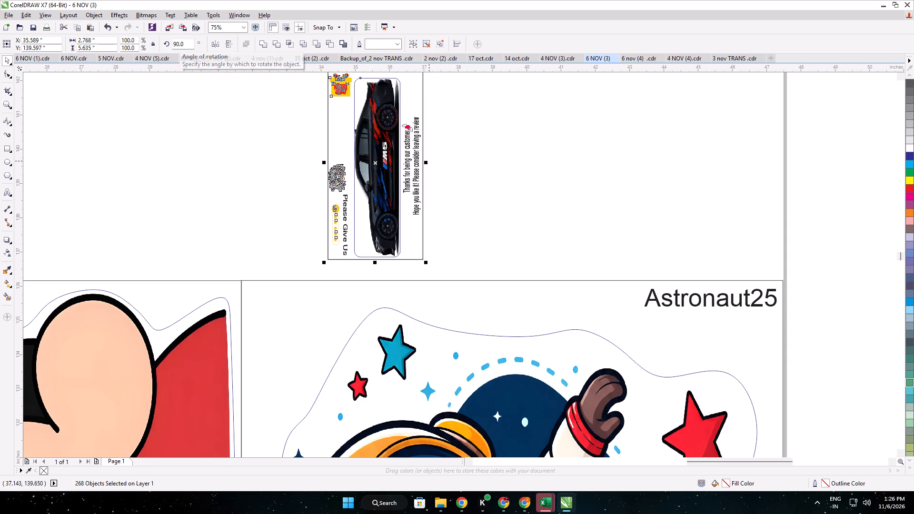
middle_drag(416, 154, 414, 193)
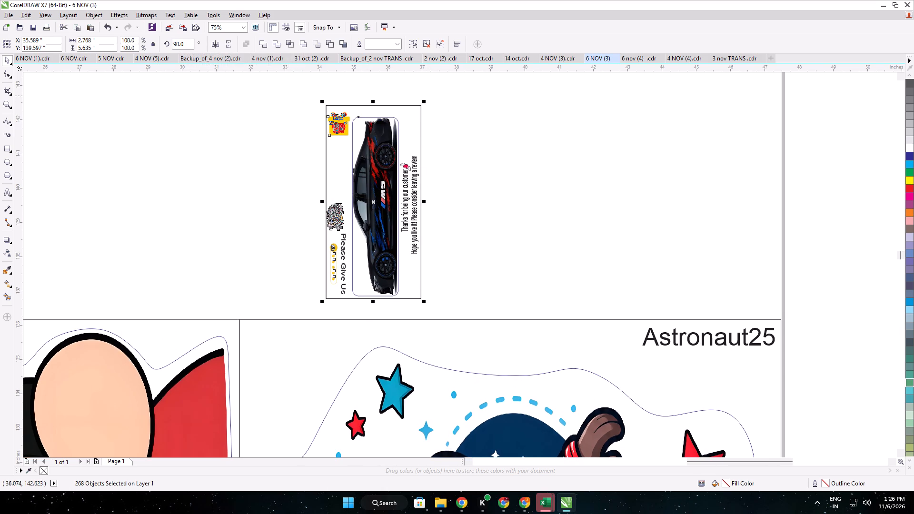
drag(373, 101, 375, 127)
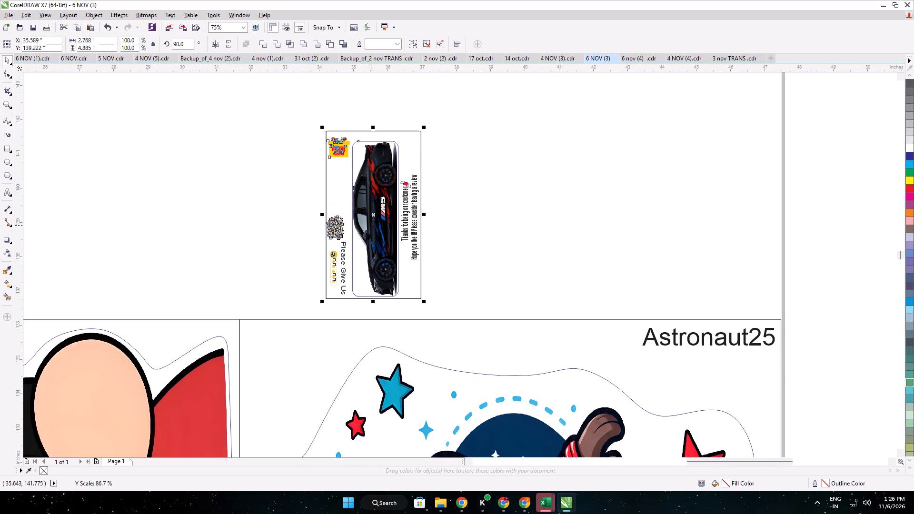
drag(425, 125, 419, 139)
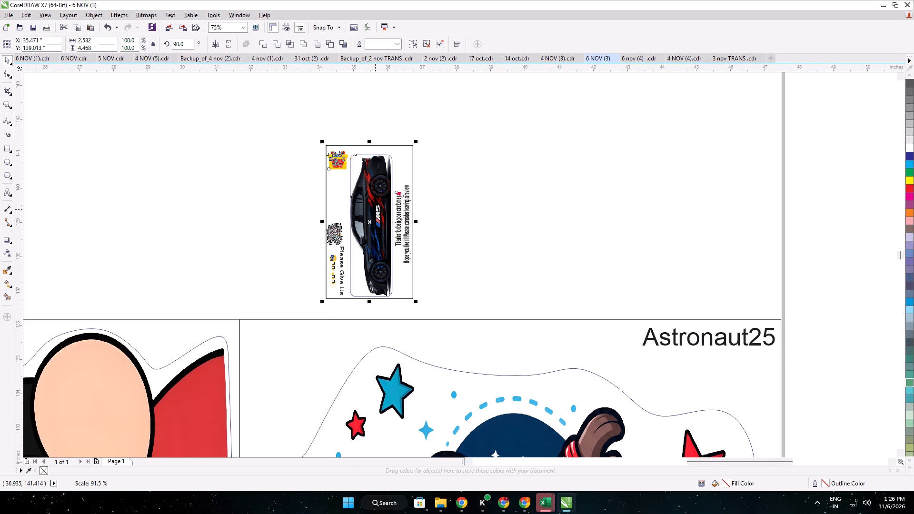
Fit the car card into the astronaut frame's upper left corner, shrinking it to about 2.0 by 3.6 inches to clear the cut outline.
drag(370, 218, 282, 389)
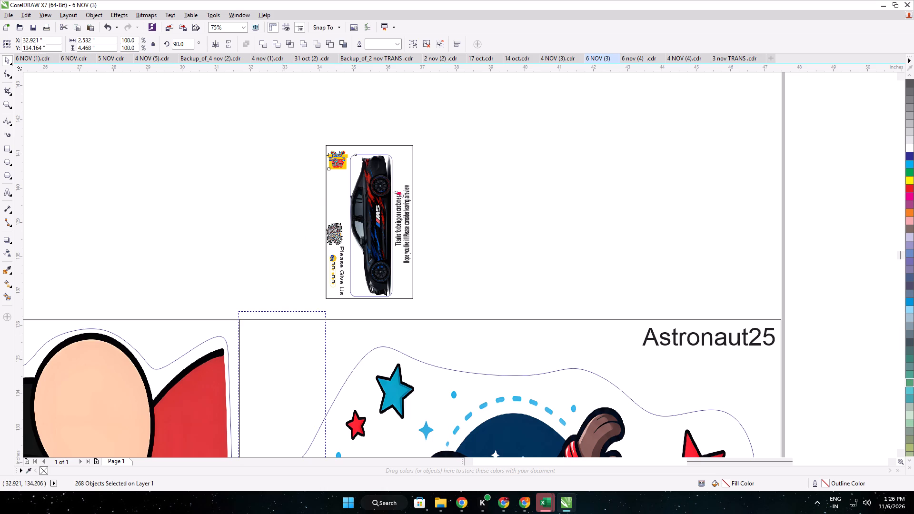
drag(282, 389, 282, 397)
middle_drag(274, 391, 230, 233)
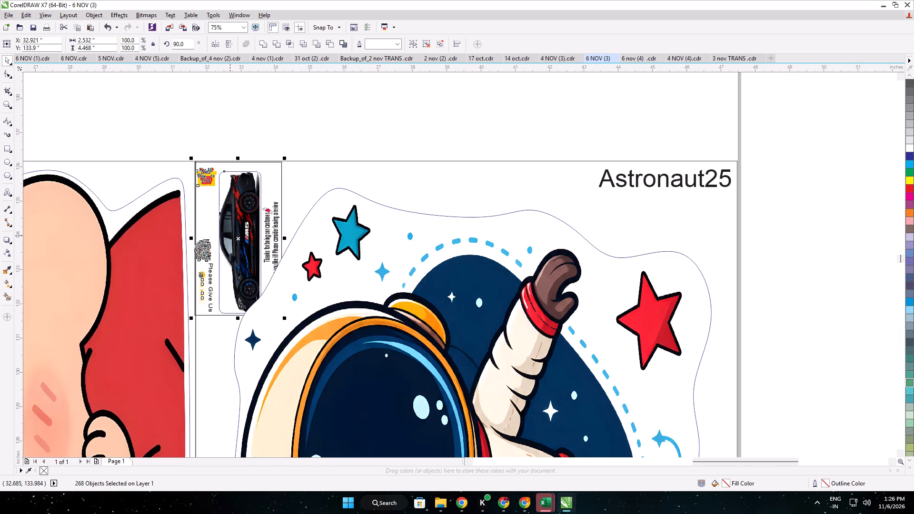
drag(285, 317, 269, 294)
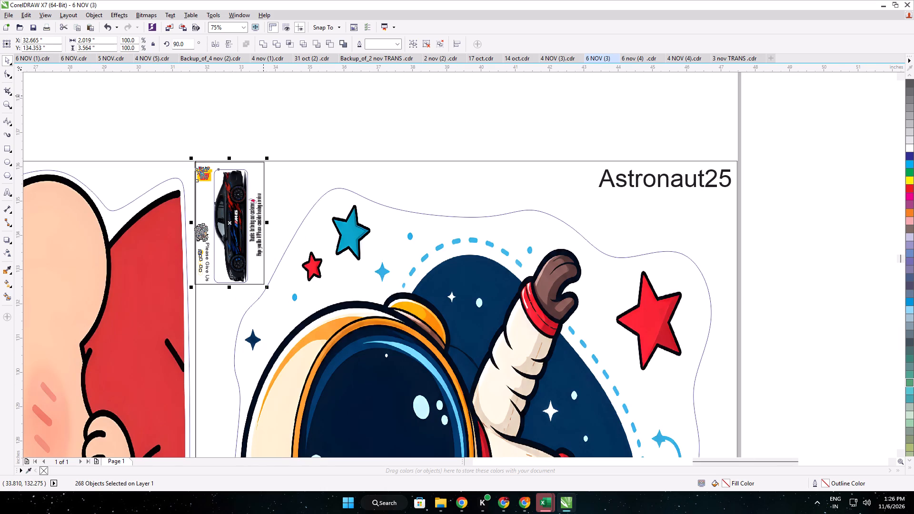
click(262, 96)
Duplicate the Please Give Us star-rating label from the Bismillah sticker and place it between the astronaut's car card and the Astronaut25 label.
scroll(262, 140, down, 2)
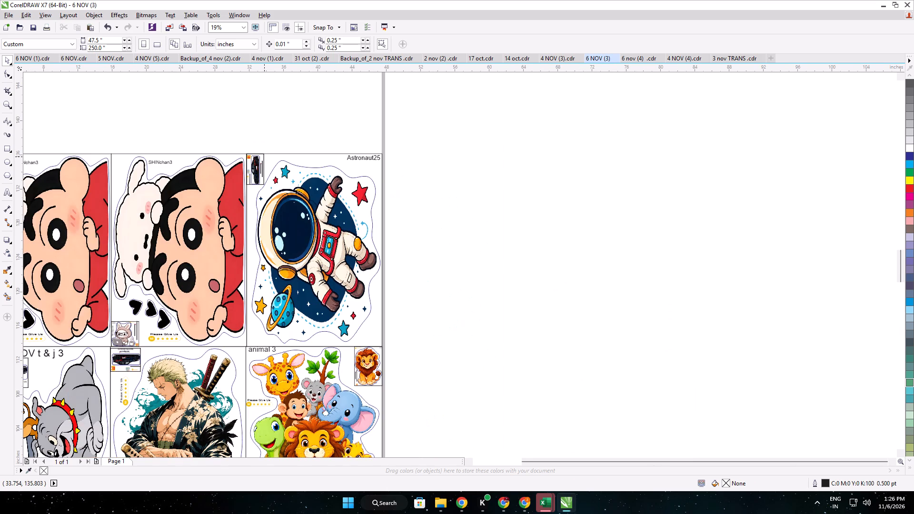
scroll(264, 157, down, 1)
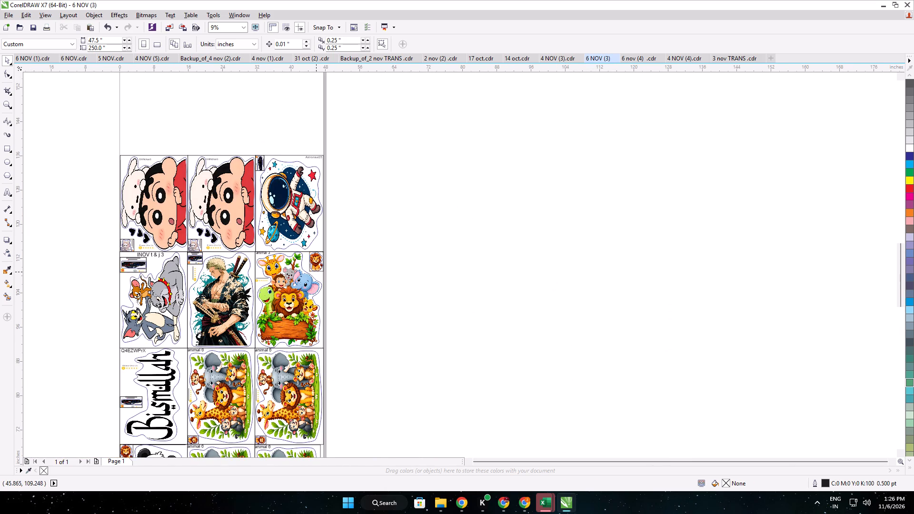
middle_drag(276, 308, 304, 211)
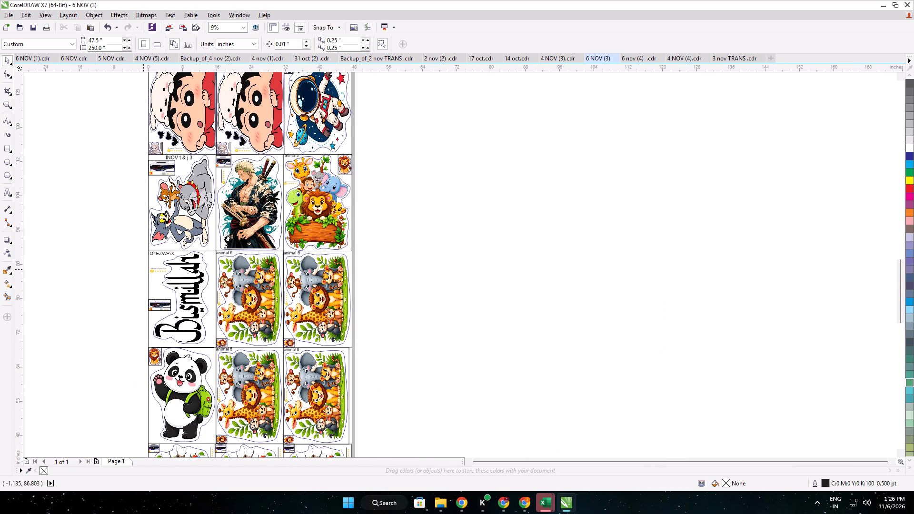
drag(143, 269, 150, 268)
drag(145, 263, 170, 281)
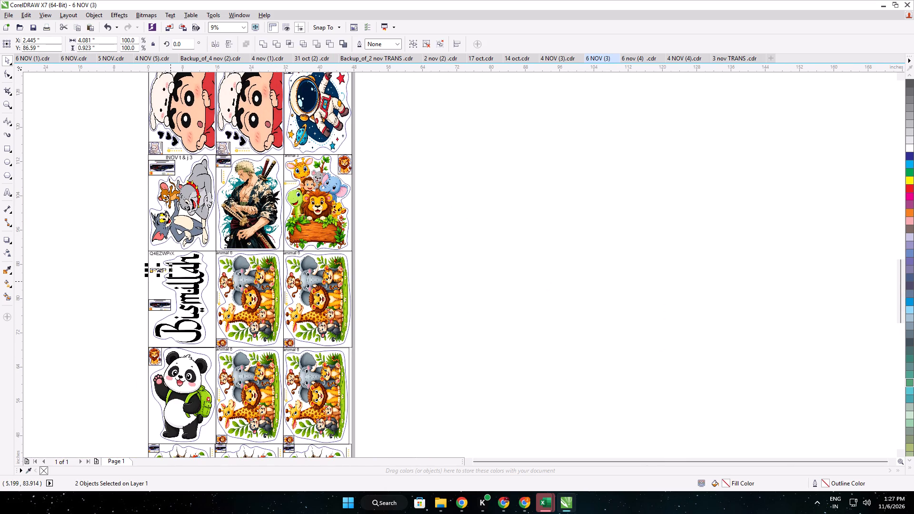
key(ctrl+d)
drag(160, 271, 163, 271)
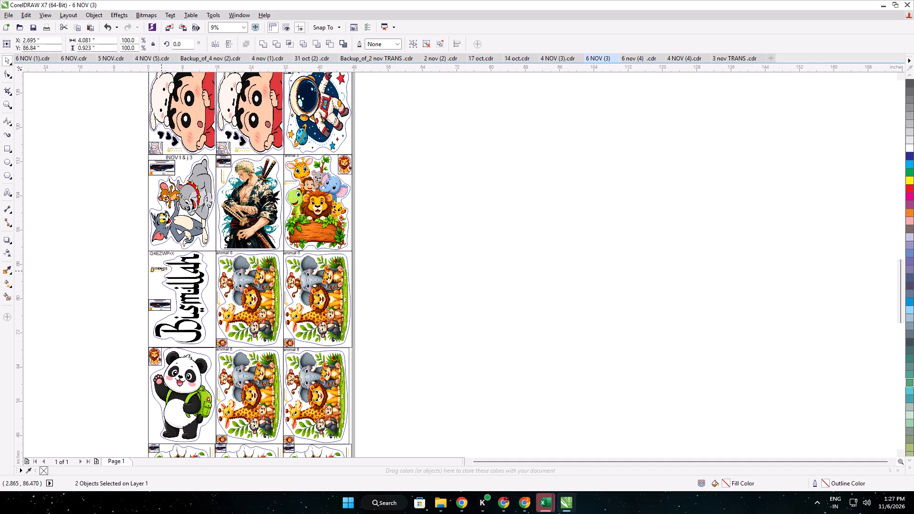
drag(163, 271, 397, 101)
middle_drag(368, 103, 406, 268)
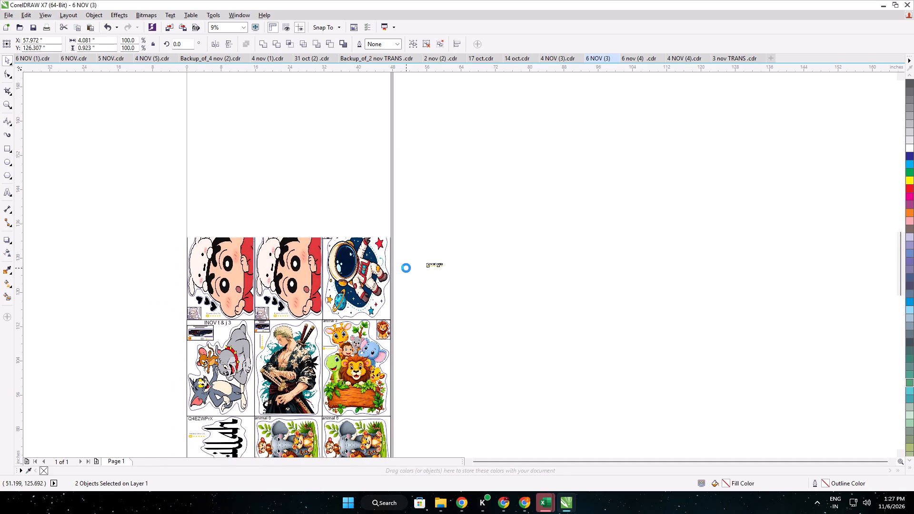
scroll(412, 267, up, 1)
drag(456, 264, 352, 217)
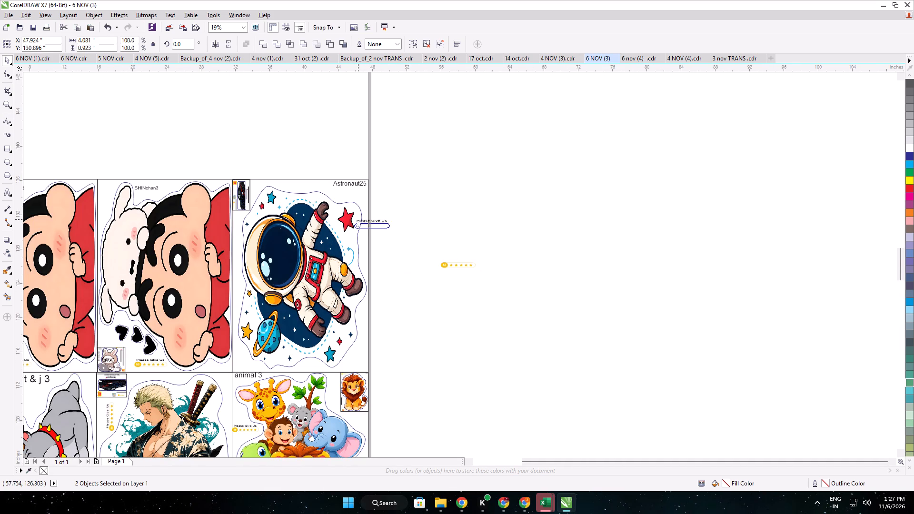
drag(352, 217, 298, 186)
drag(298, 186, 298, 184)
click(305, 141)
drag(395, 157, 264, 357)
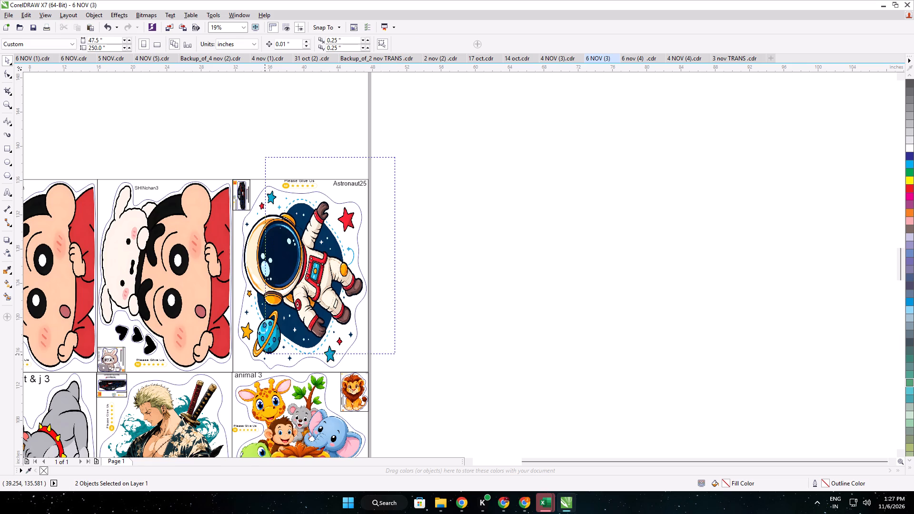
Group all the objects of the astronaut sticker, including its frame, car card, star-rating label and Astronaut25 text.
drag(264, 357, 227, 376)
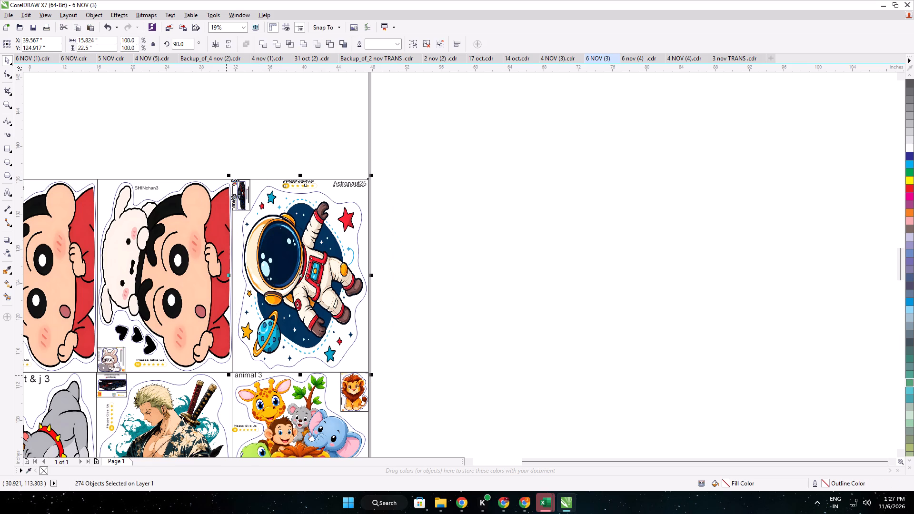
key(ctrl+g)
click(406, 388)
Switch to the Meesho Ready to Ship list and review the SKUs following Astronaut25 for stickers to add.
click(520, 500)
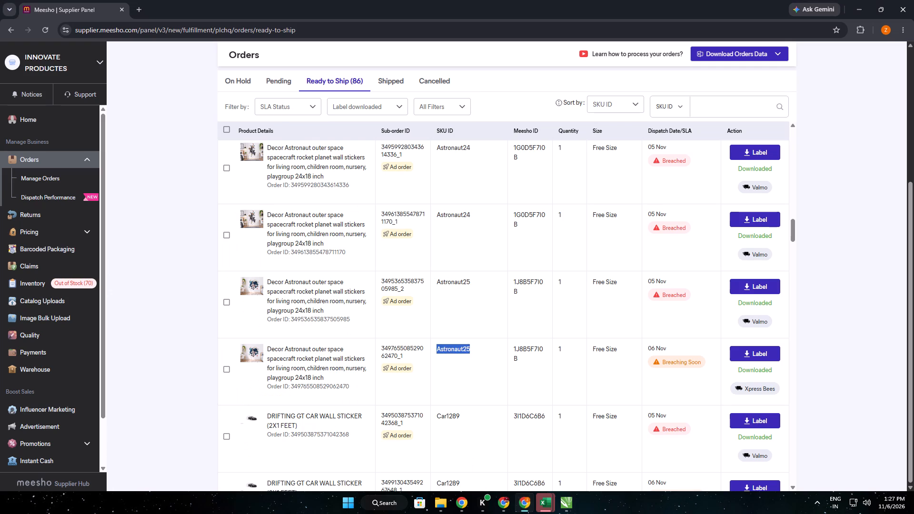
scroll(355, 339, down, 5)
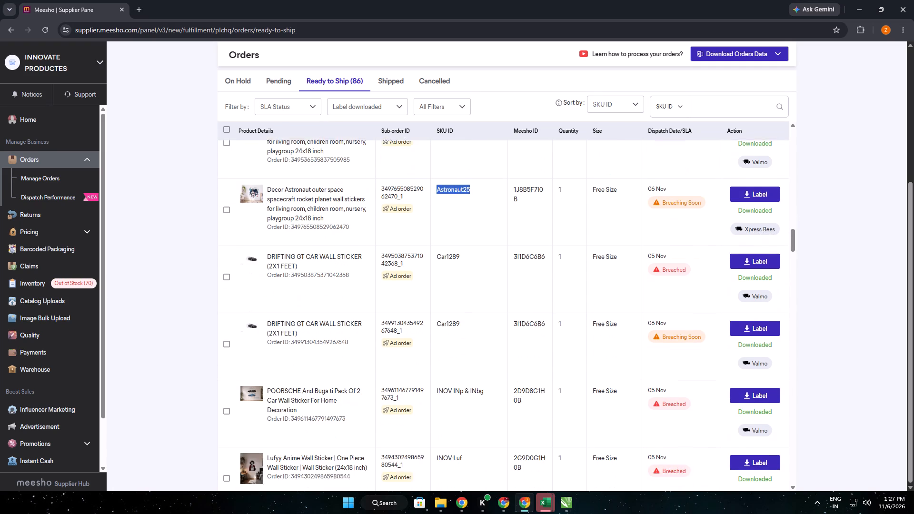
scroll(353, 343, down, 3)
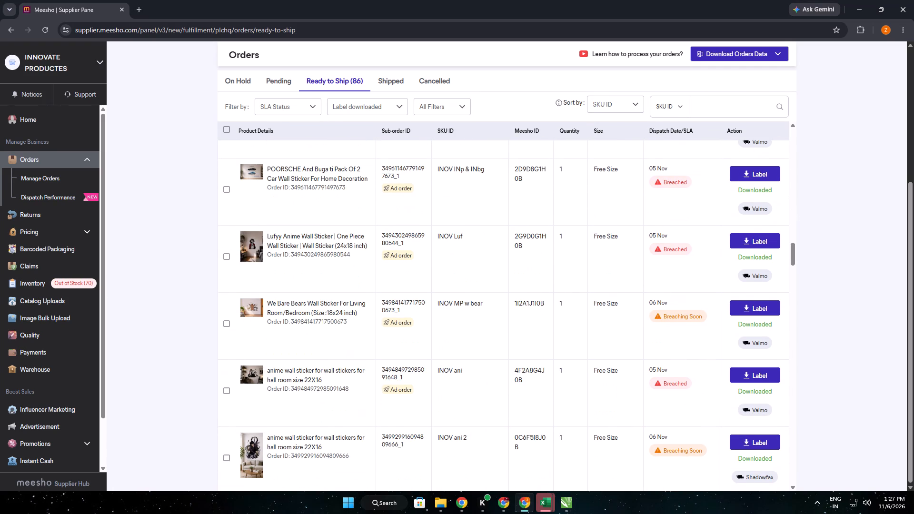
scroll(353, 343, down, 4)
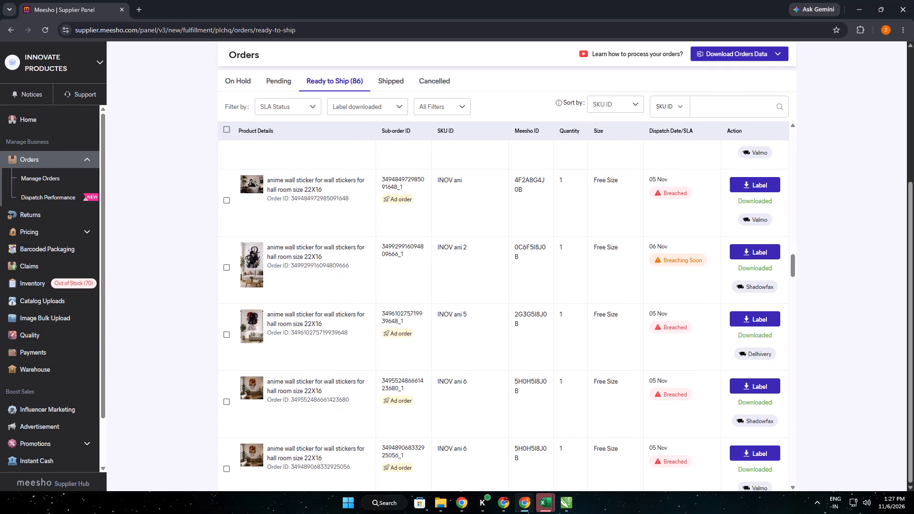
scroll(353, 343, down, 1)
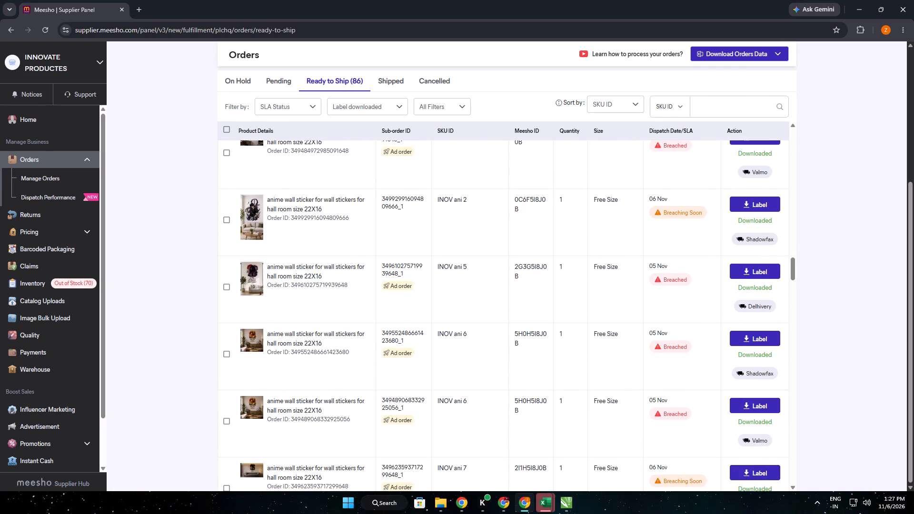
scroll(353, 343, down, 4)
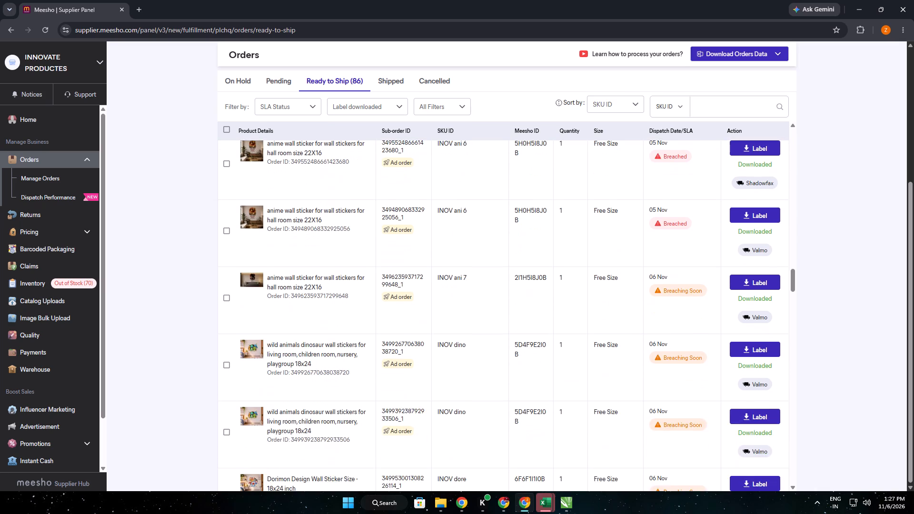
scroll(353, 343, down, 8)
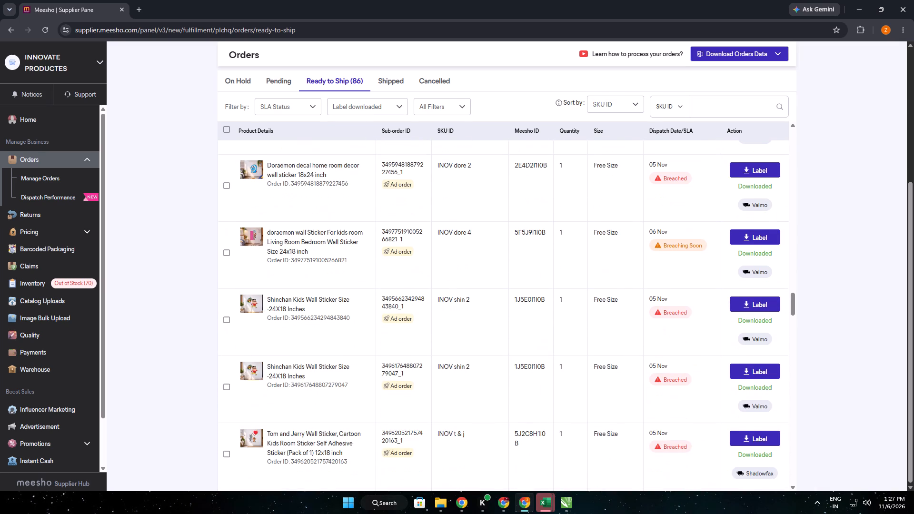
scroll(353, 345, down, 17)
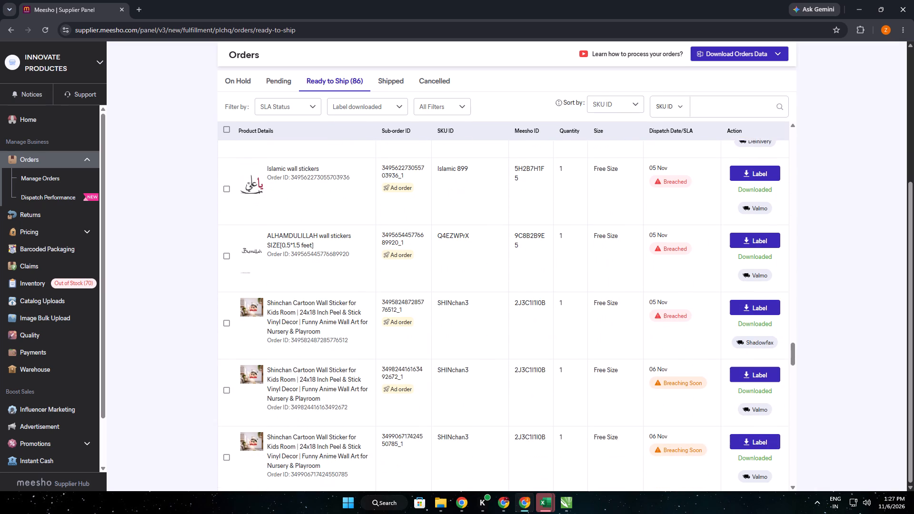
scroll(353, 346, down, 6)
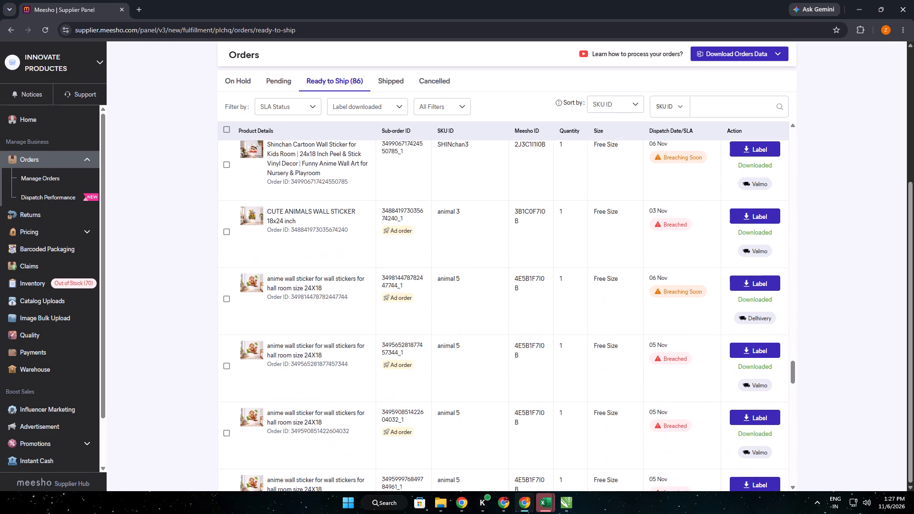
scroll(345, 346, down, 7)
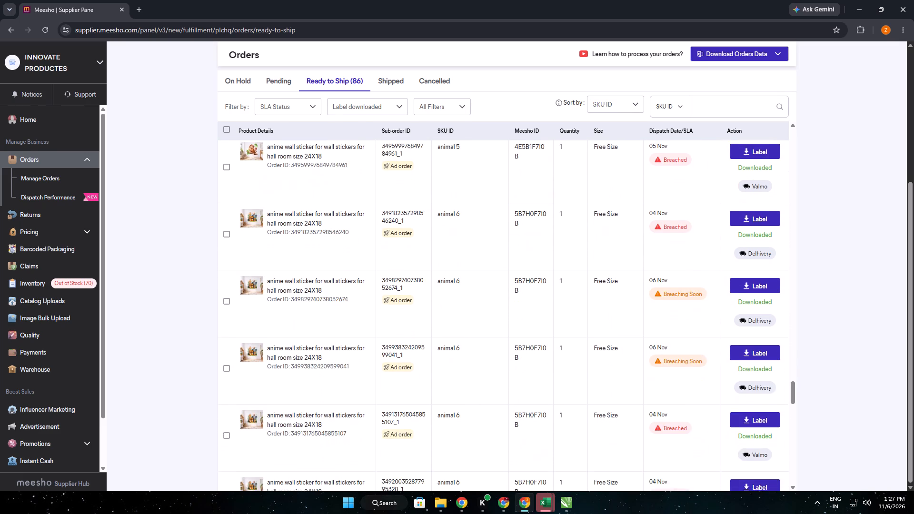
scroll(345, 346, down, 7)
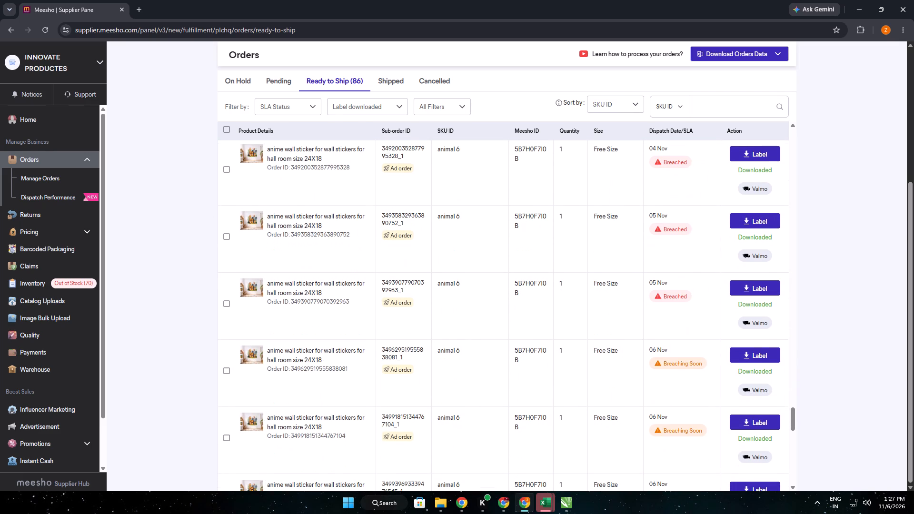
scroll(345, 346, down, 8)
scroll(345, 346, up, 3)
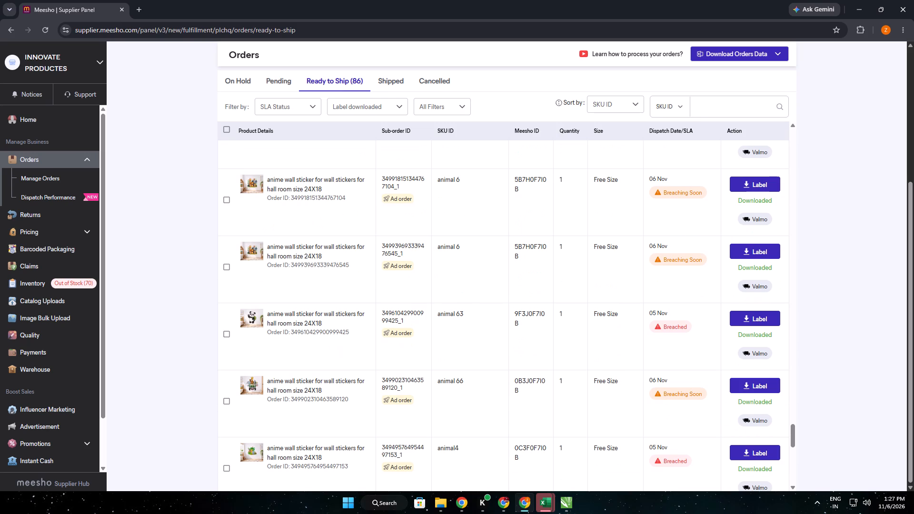
Search the Ready to Ship orders for SKU animal 63 and review the matching orders.
triple_click(452, 315)
key(ctrl+c)
key(ctrl+c)
ctrl+click(720, 109)
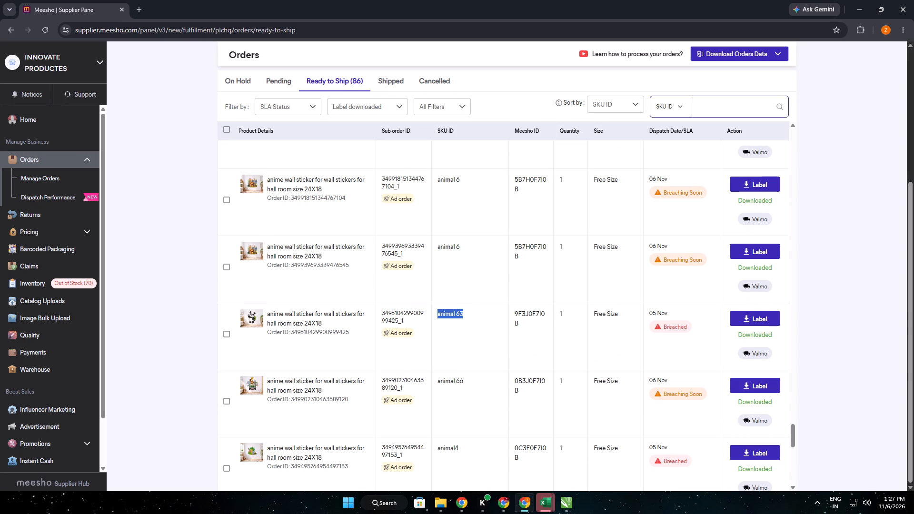
key(ctrl+v)
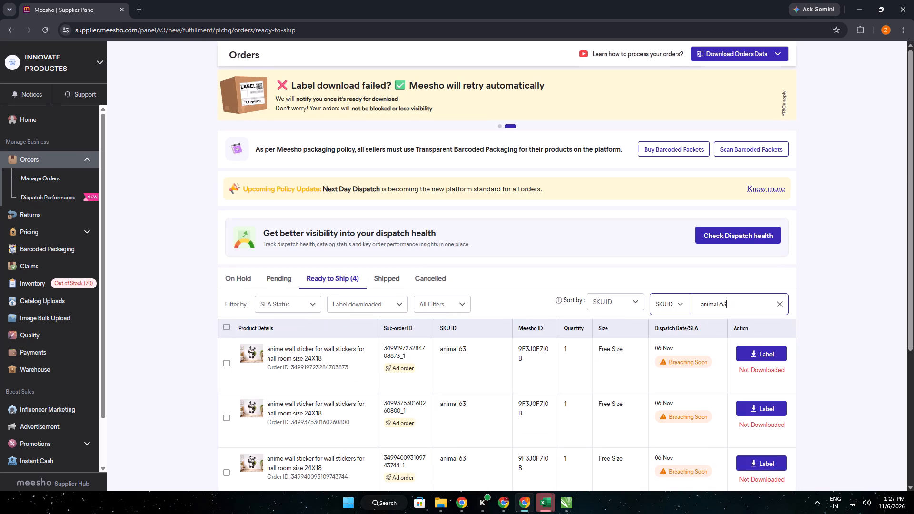
scroll(181, 318, down, 4)
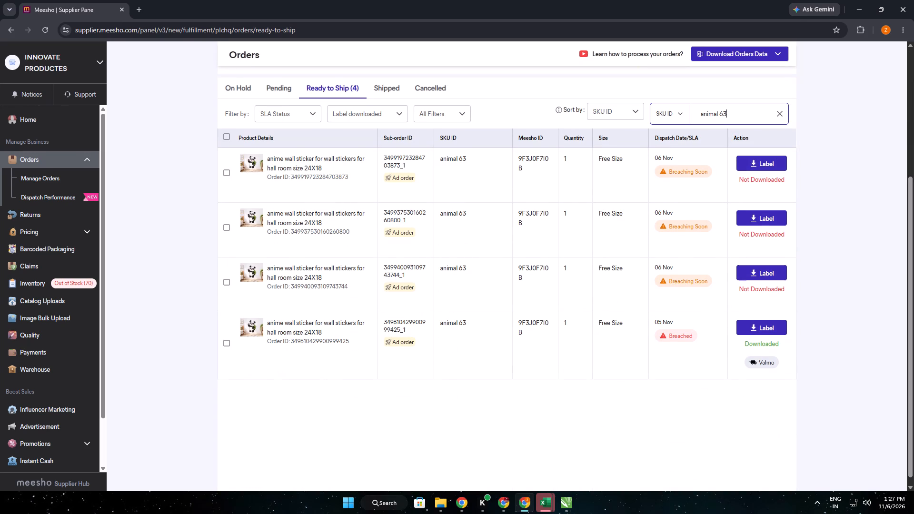
In the CorelDRAW layout, duplicate the panda sticker from the bottom row's right end and place the copy above the left SHINchan3 sticker.
click(575, 512)
scroll(215, 299, down, 2)
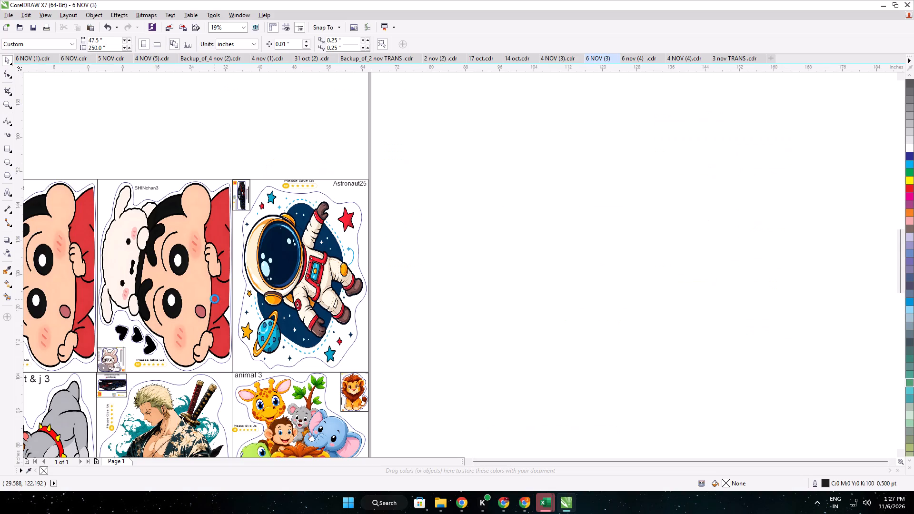
middle_drag(207, 306, 283, 158)
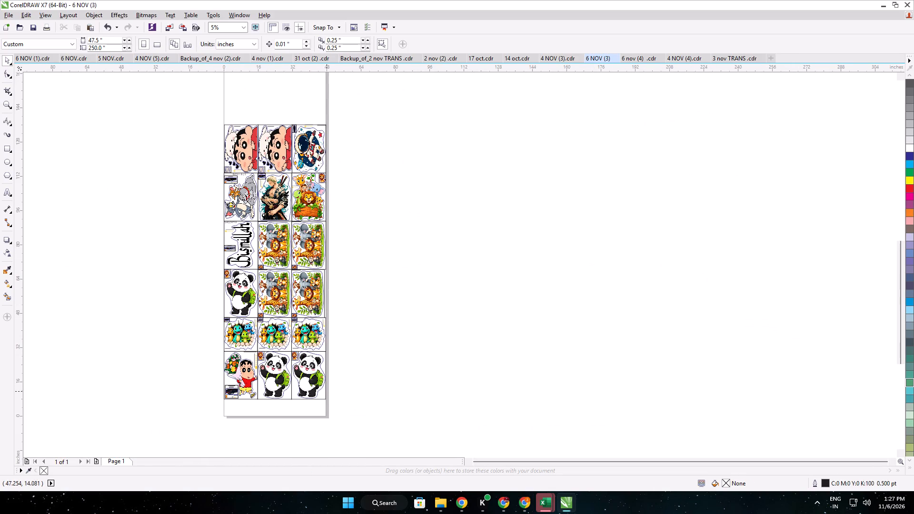
drag(332, 405, 288, 348)
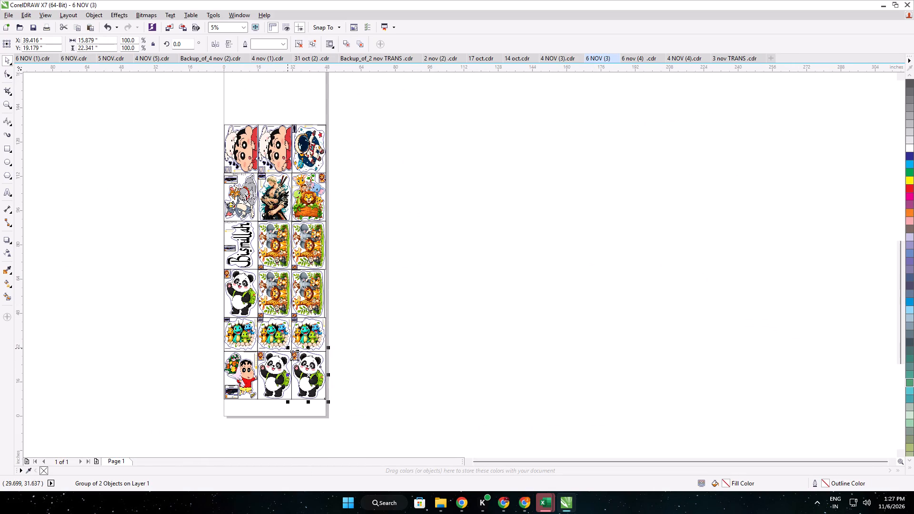
click(517, 504)
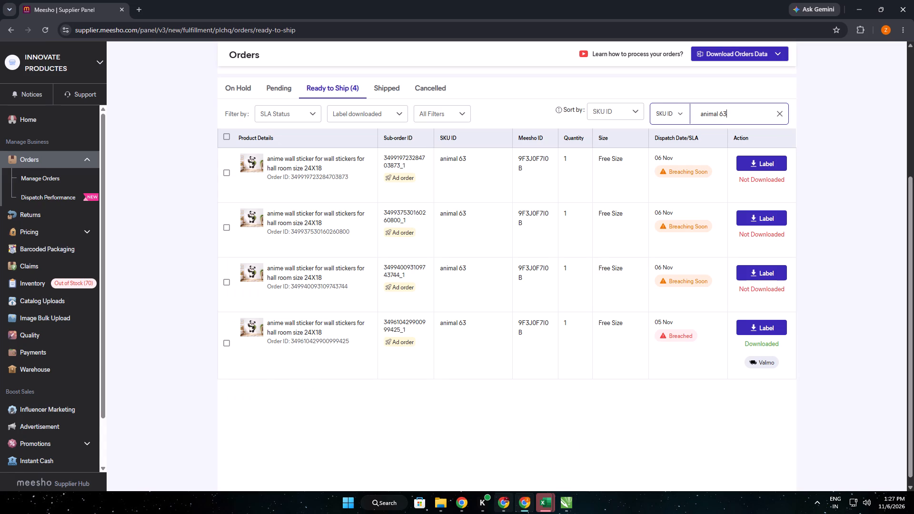
click(498, 501)
click(564, 505)
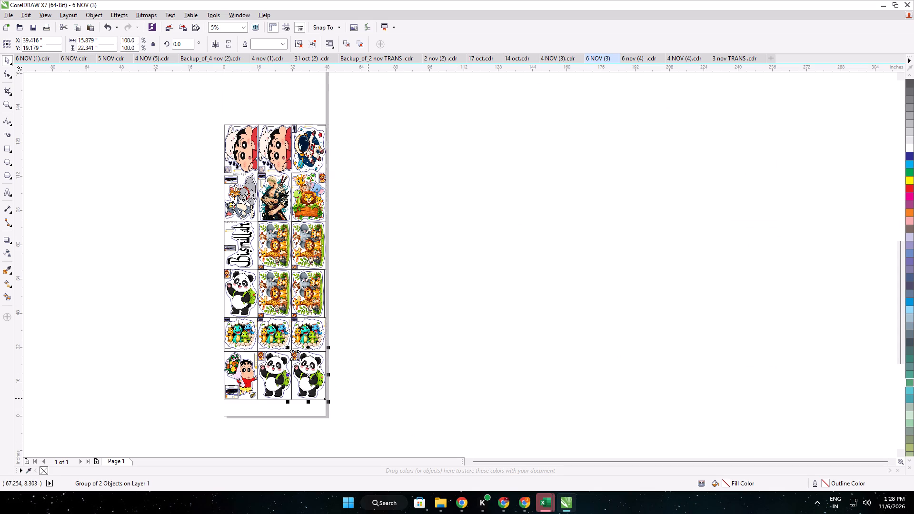
key(ctrl+d)
drag(314, 383, 231, 126)
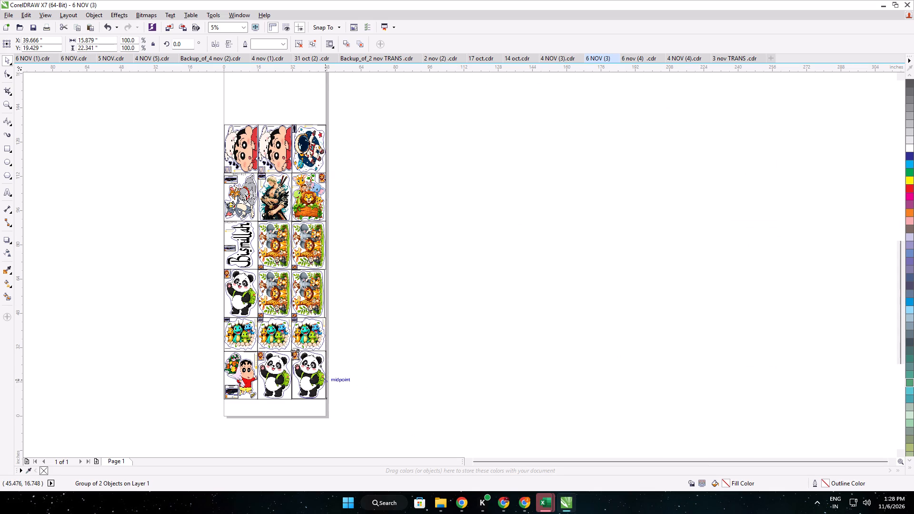
key(ctrl+z)
key(ctrl+d)
drag(309, 373, 242, 99)
Shift the copied panda sticker slightly so its frame lines up with the page's left edge.
middle_drag(233, 89, 249, 179)
scroll(243, 174, up, 1)
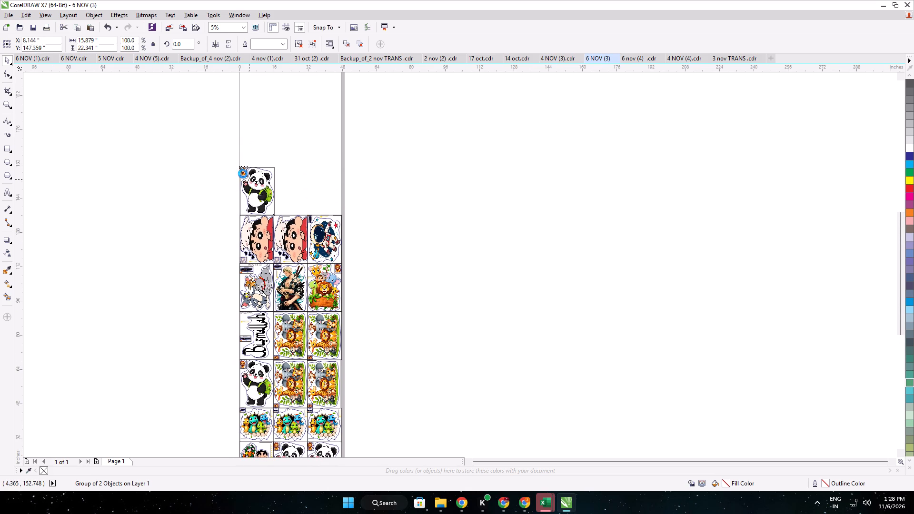
scroll(240, 167, up, 4)
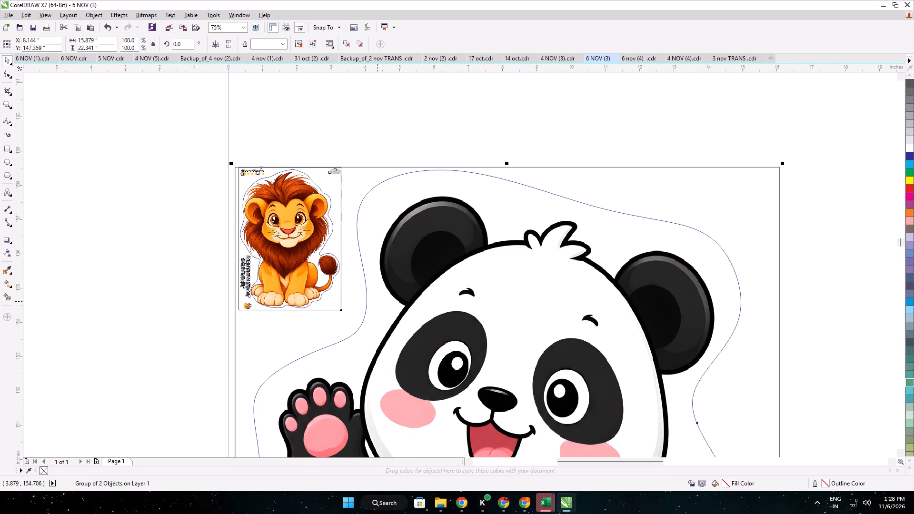
middle_drag(387, 299, 294, 97)
middle_drag(357, 268, 346, 91)
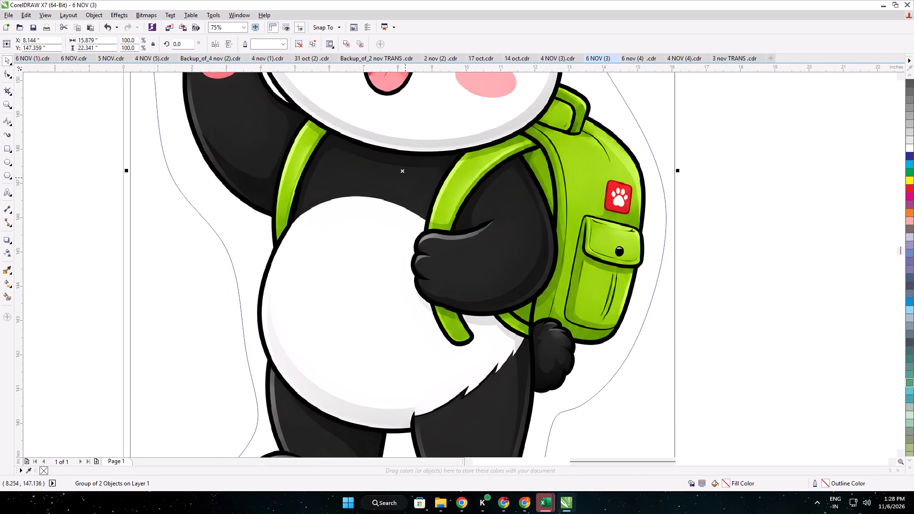
drag(402, 171, 397, 173)
scroll(402, 170, up, 1)
scroll(398, 177, down, 1)
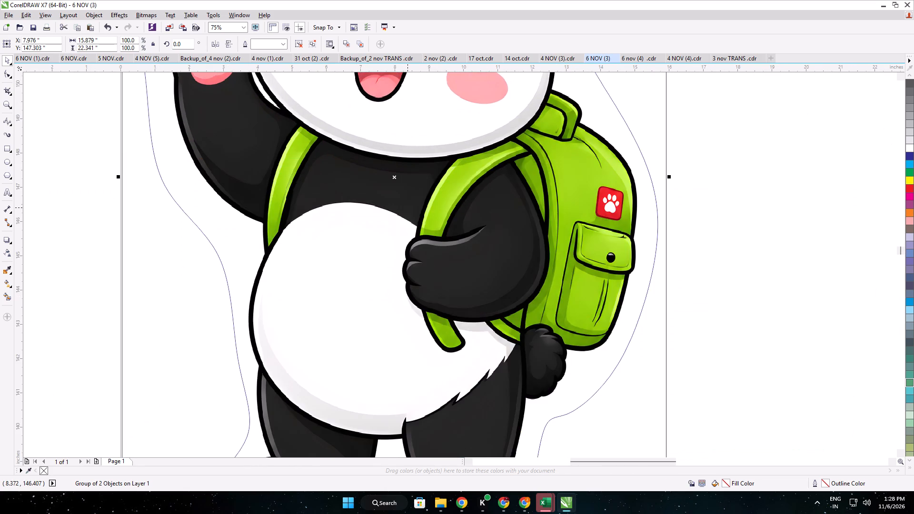
scroll(407, 208, down, 1)
middle_drag(416, 191, 441, 280)
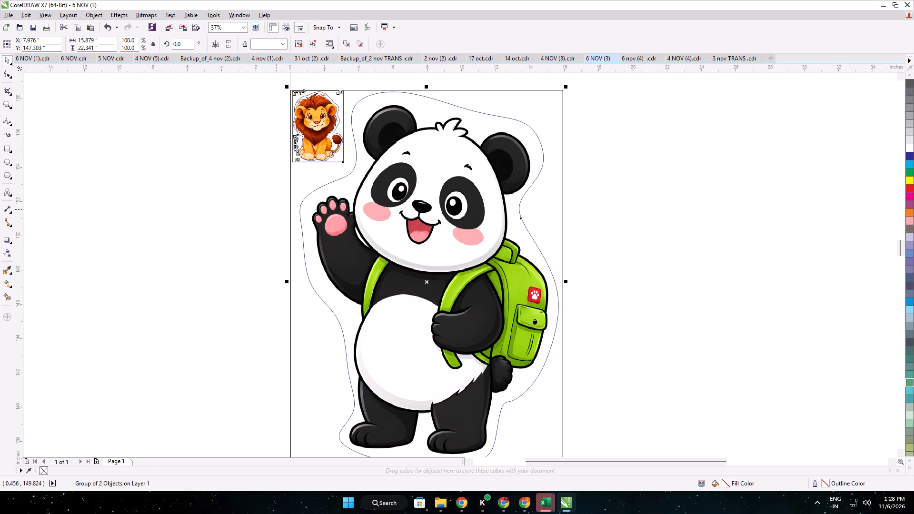
click(277, 208)
Ungroup the astronaut sticker and duplicate its Please Give Us star-rating label into the new panda frame's upper right corner.
scroll(277, 208, down, 1)
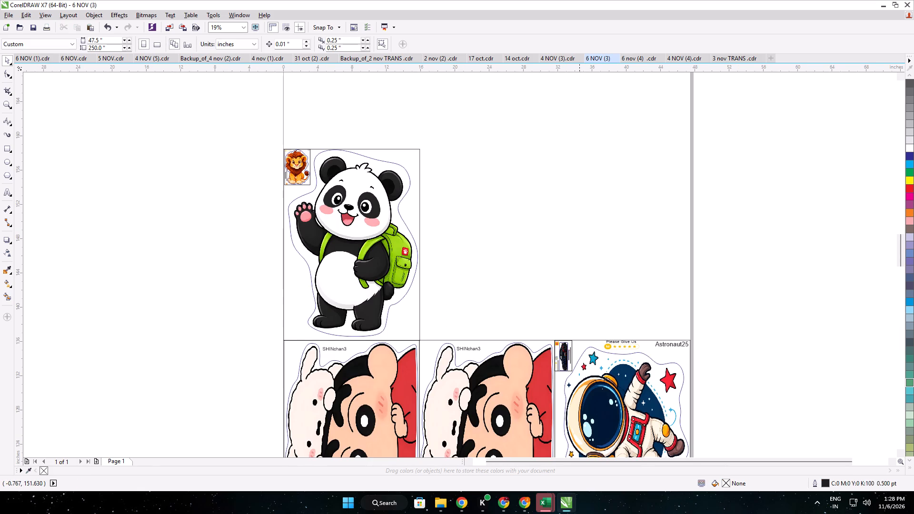
drag(660, 329, 594, 350)
click(605, 392)
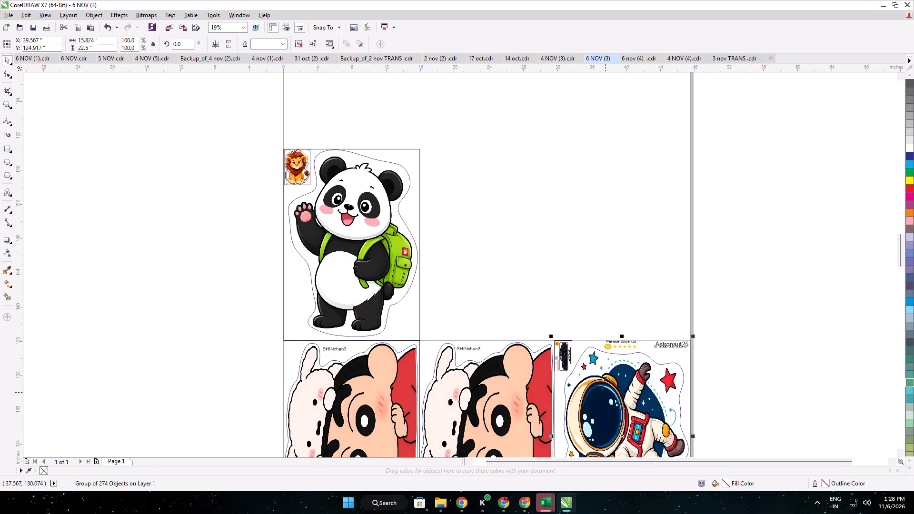
key(ctrl+u)
click(661, 323)
drag(646, 319, 642, 322)
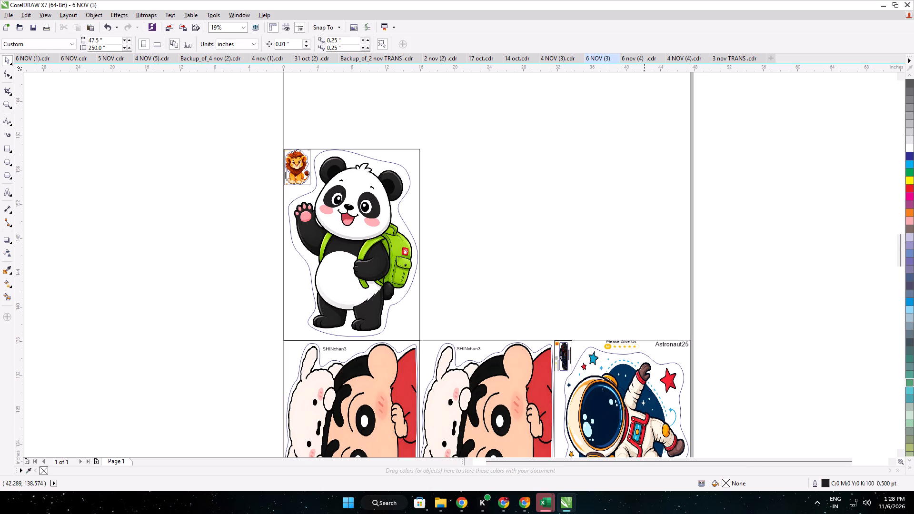
drag(642, 322, 591, 352)
key(ctrl+d)
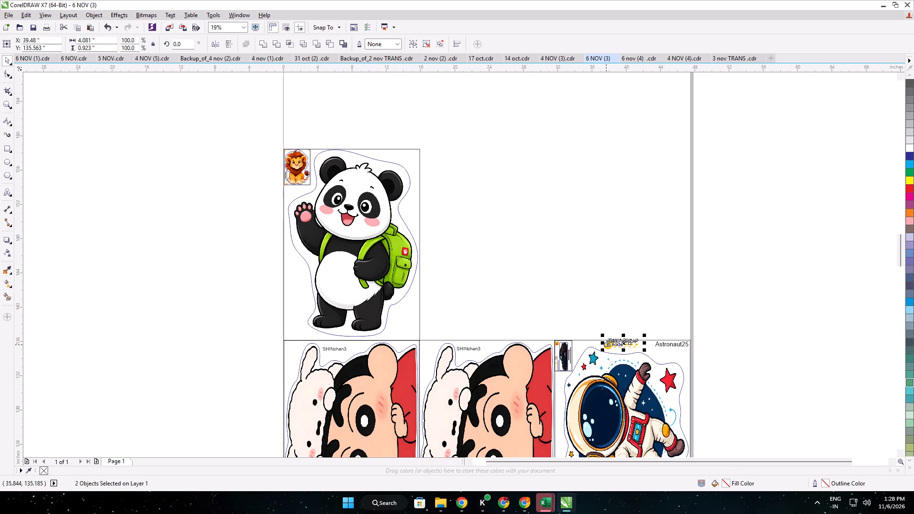
drag(626, 342, 402, 155)
click(509, 162)
Move the Please Give Us star-rating label into the new panda frame's lower right corner, beside the feet.
drag(442, 167, 375, 140)
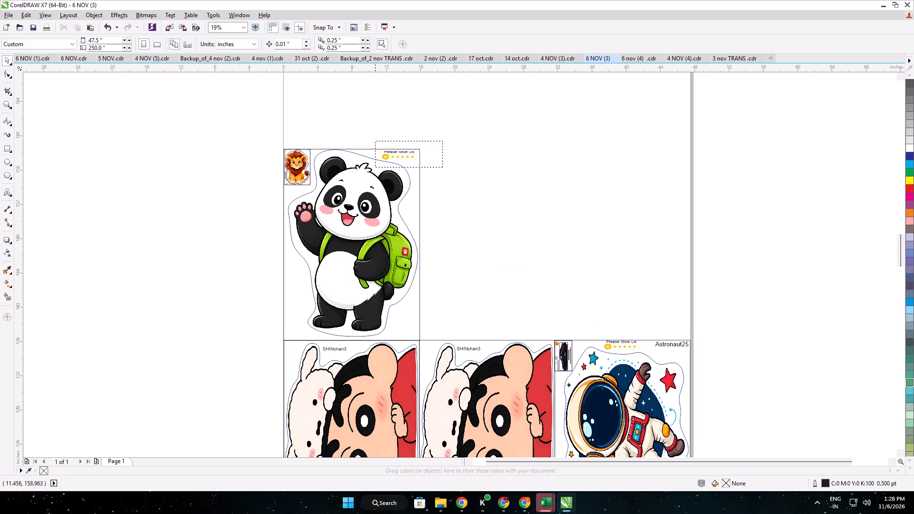
drag(375, 140, 370, 138)
drag(401, 154, 340, 254)
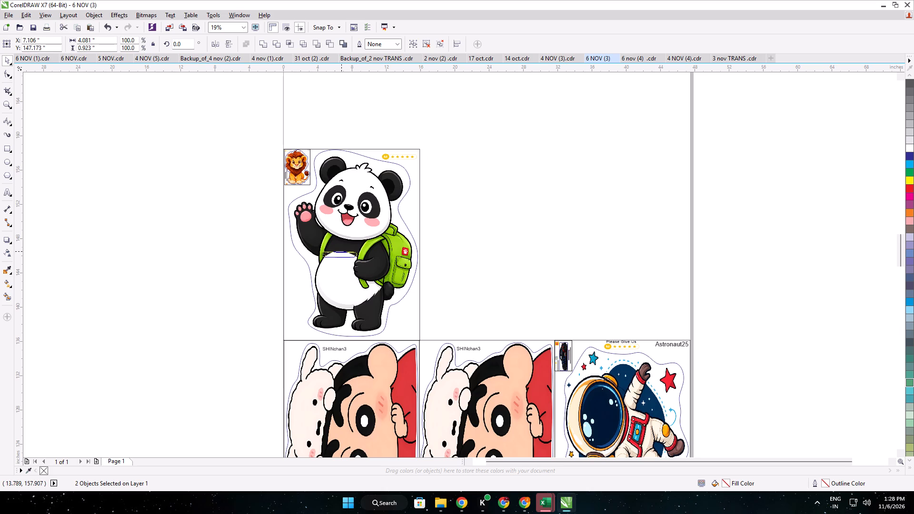
drag(340, 254, 405, 328)
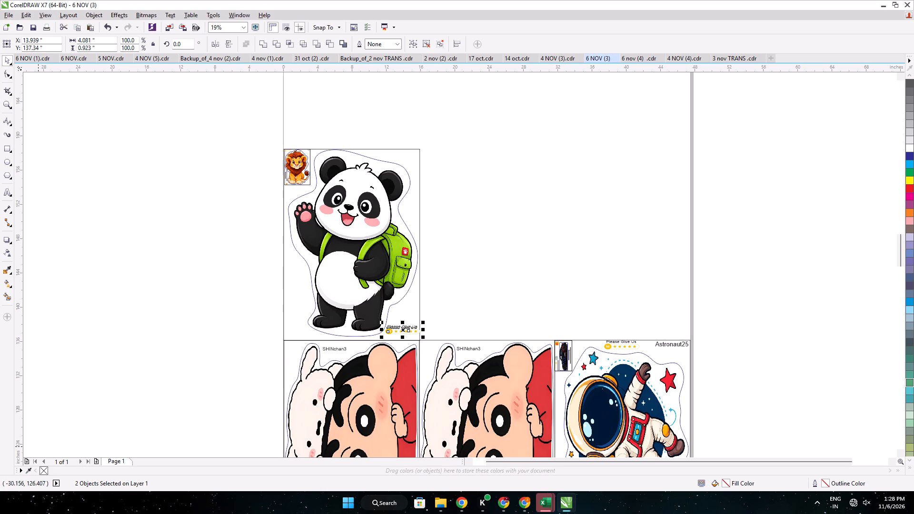
Narrow the Please Give Us star-rating label in the new panda frame to about 3.54 inches wide.
scroll(418, 335, up, 2)
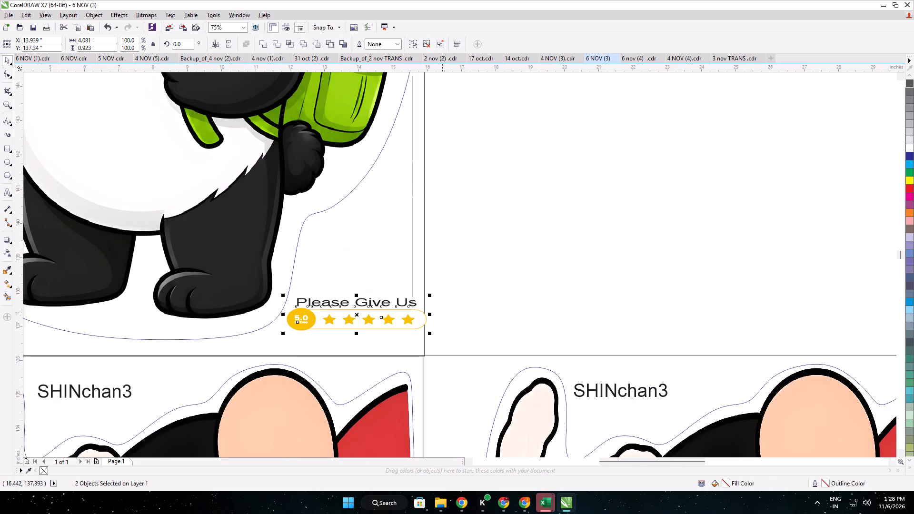
drag(431, 314, 413, 314)
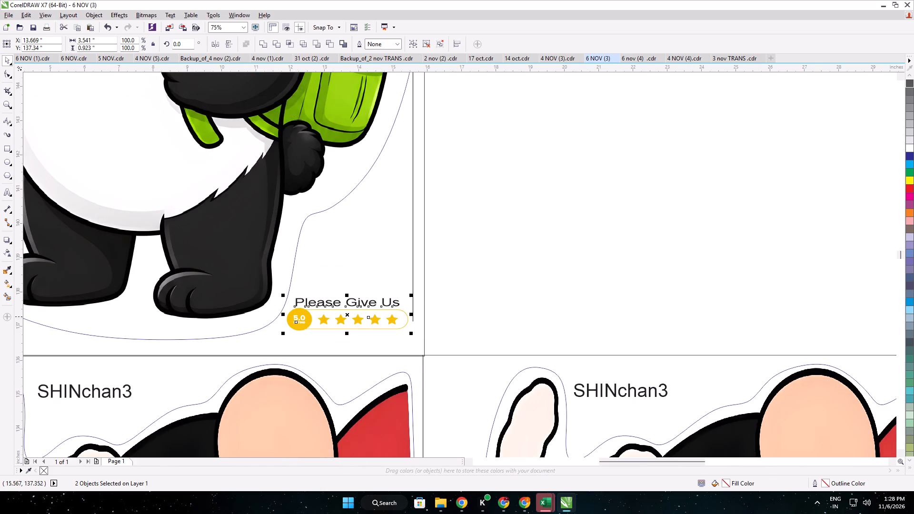
click(454, 294)
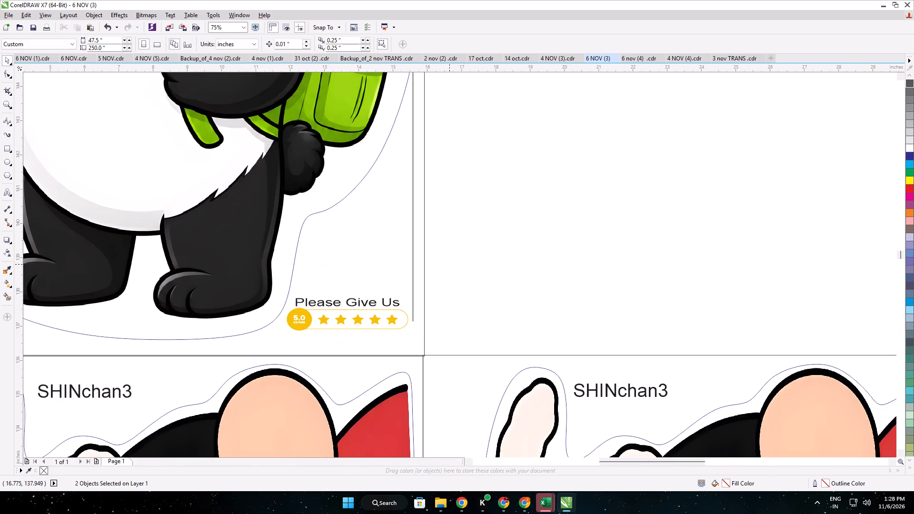
Save the layout as 6 NOV (3).cdr in the Downloads folder.
scroll(449, 264, down, 1)
middle_click(477, 214)
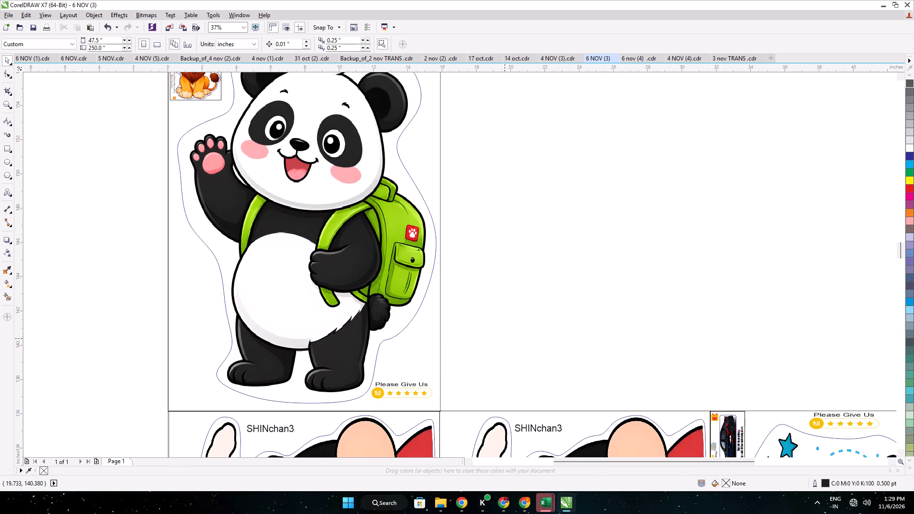
key(ctrl+s)
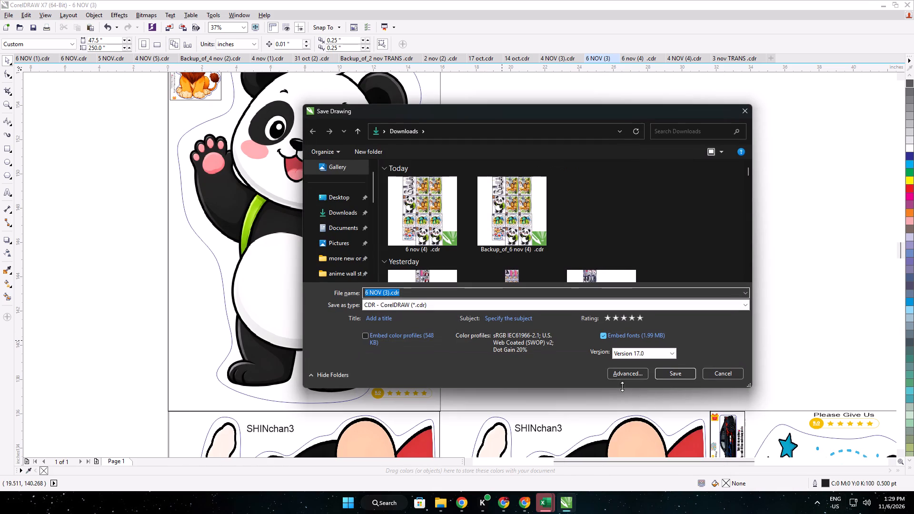
click(672, 372)
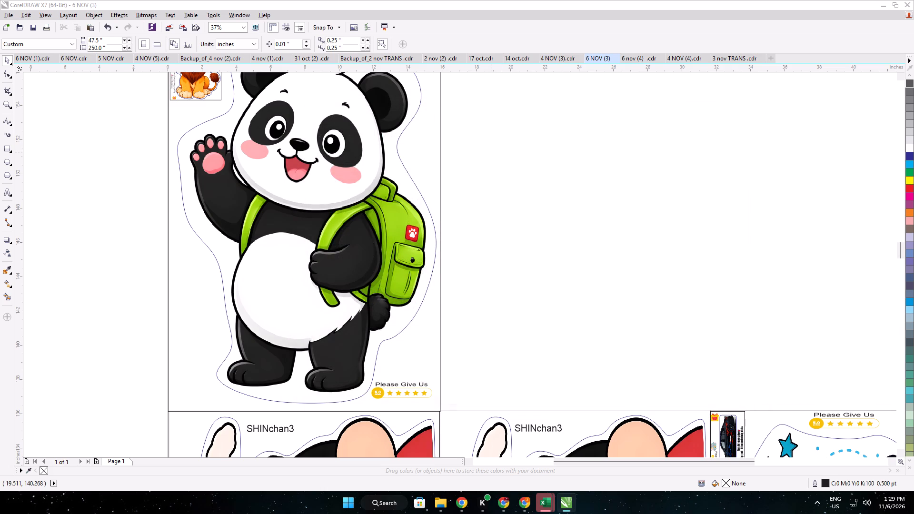
Switch to Meesho's Ready to Ship orders, copy the panda order's SKU ID "animal 63", and return to the CorelDRAW layout.
middle_drag(491, 152, 491, 269)
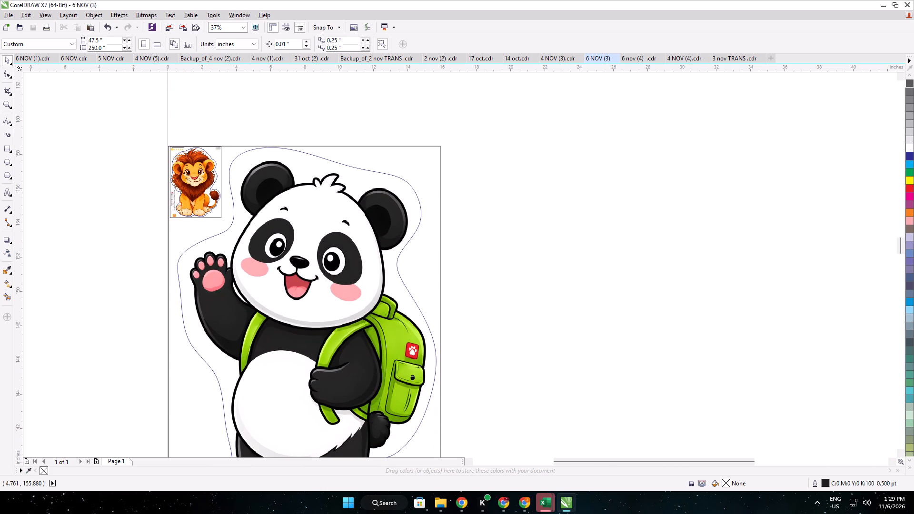
click(461, 504)
click(526, 504)
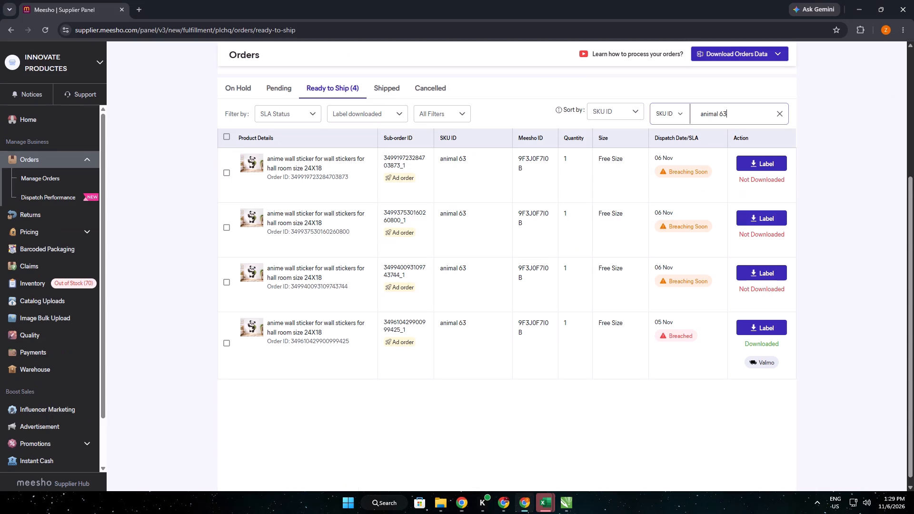
triple_click(456, 213)
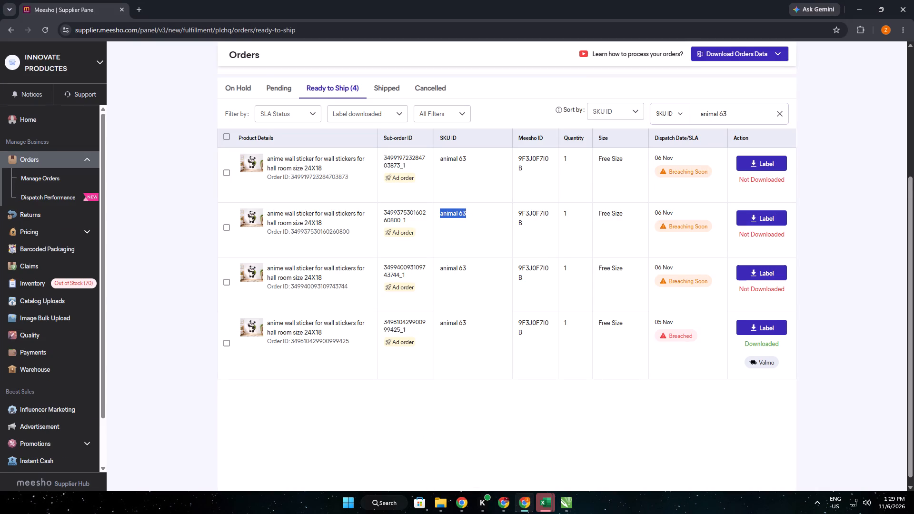
key(ctrl+c)
click(571, 509)
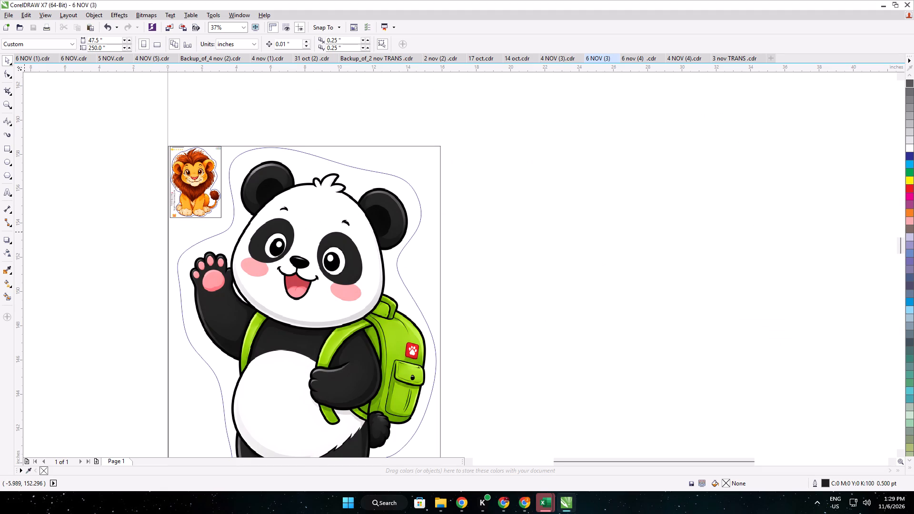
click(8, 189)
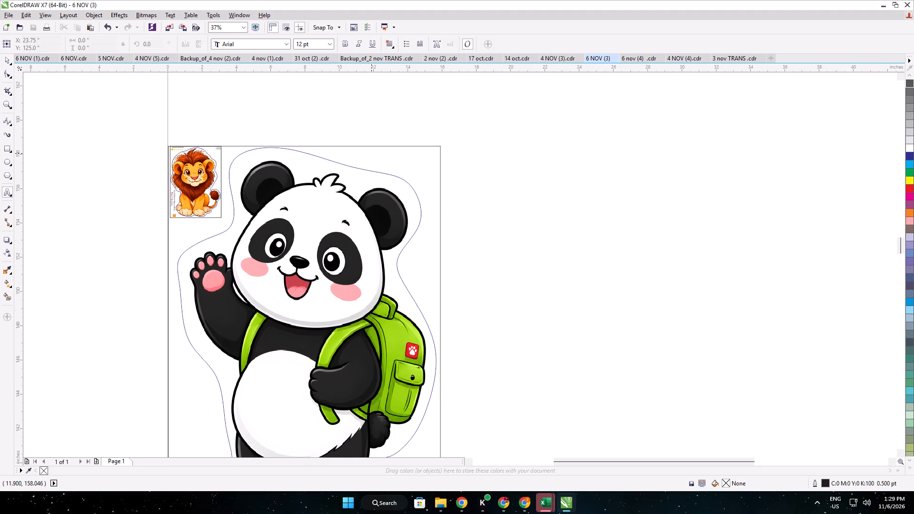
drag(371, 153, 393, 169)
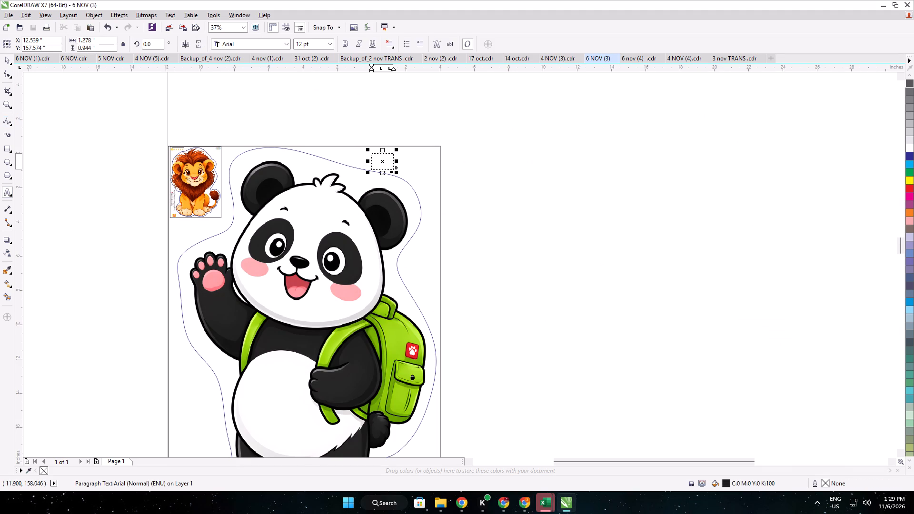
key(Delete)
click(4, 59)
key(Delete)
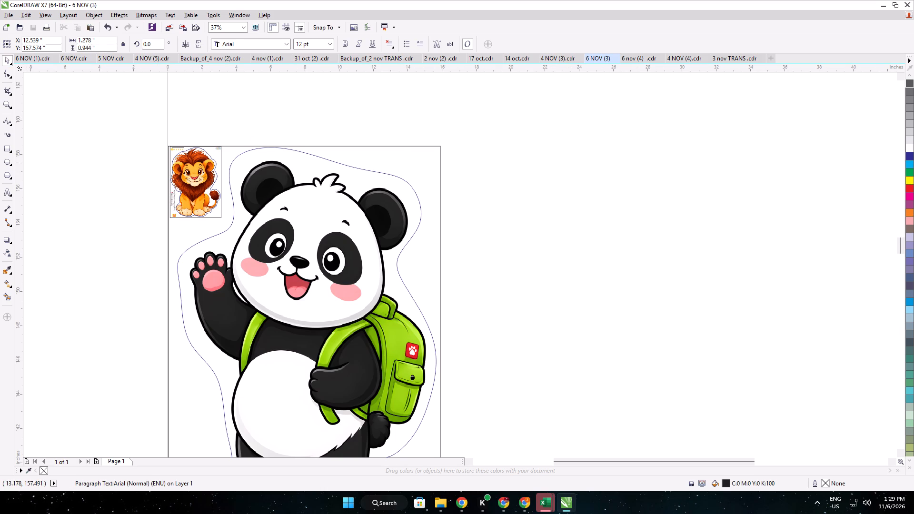
Add the copied SKU "animal 63" as artistic text in the upper right corner of the new panda frame.
click(7, 188)
click(361, 152)
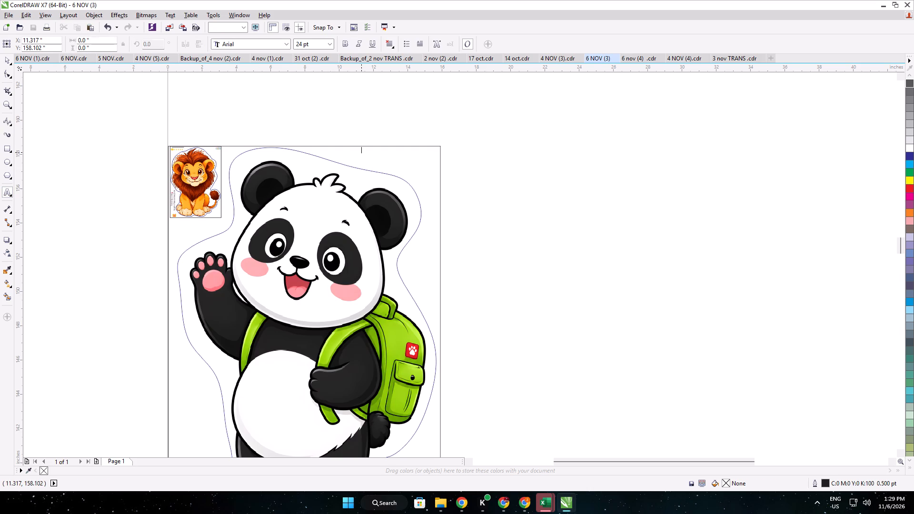
key(ctrl+v)
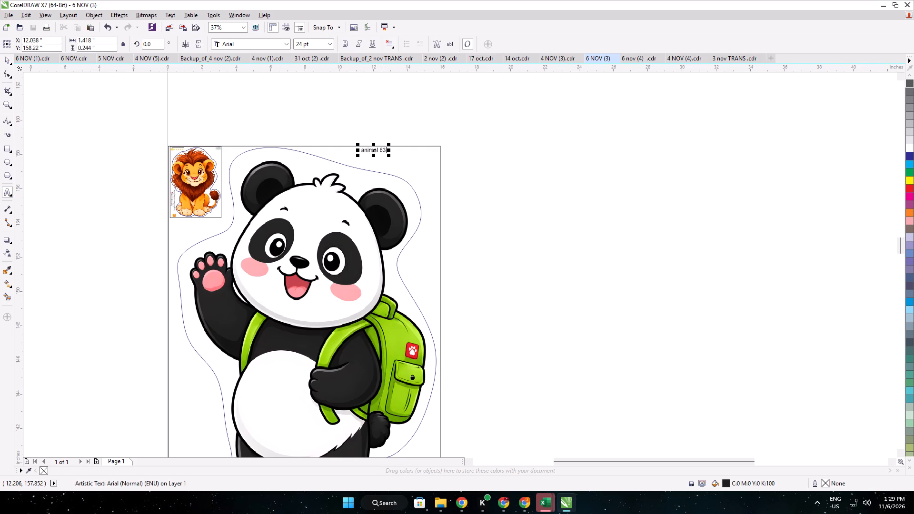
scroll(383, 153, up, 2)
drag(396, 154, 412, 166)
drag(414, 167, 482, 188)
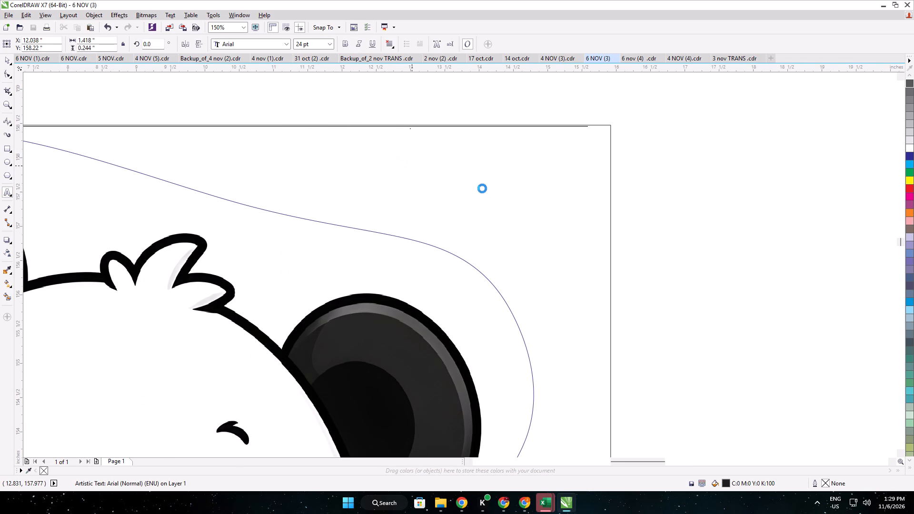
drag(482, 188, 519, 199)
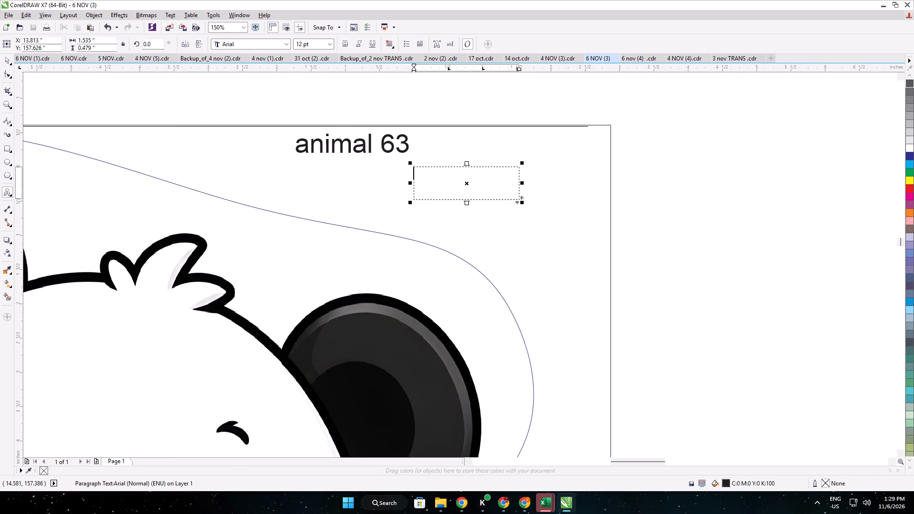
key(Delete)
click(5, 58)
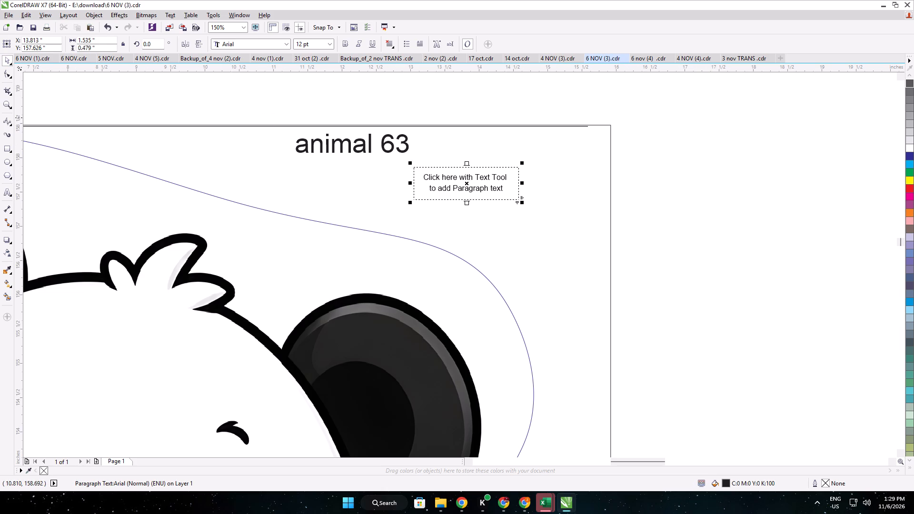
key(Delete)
Enlarge the "animal 63" label on the new panda sticker to about 4.03 inches wide.
drag(271, 114, 428, 159)
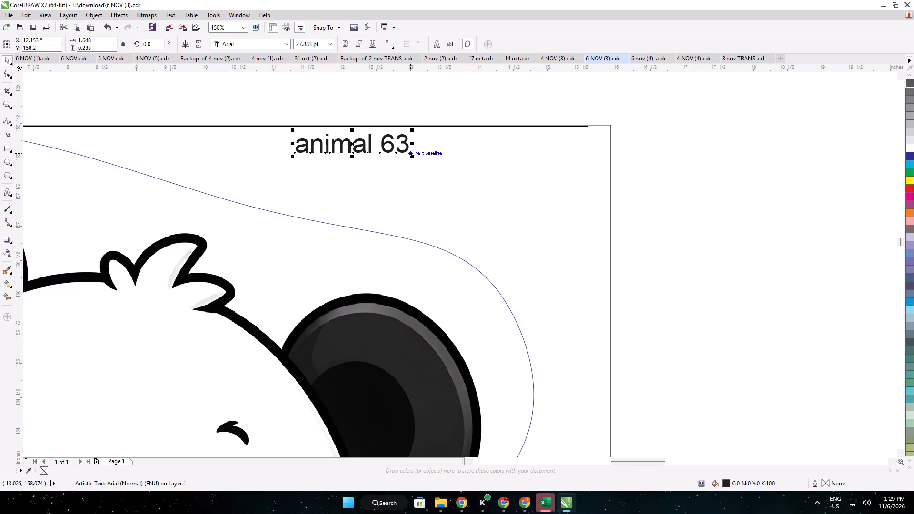
drag(413, 157, 580, 201)
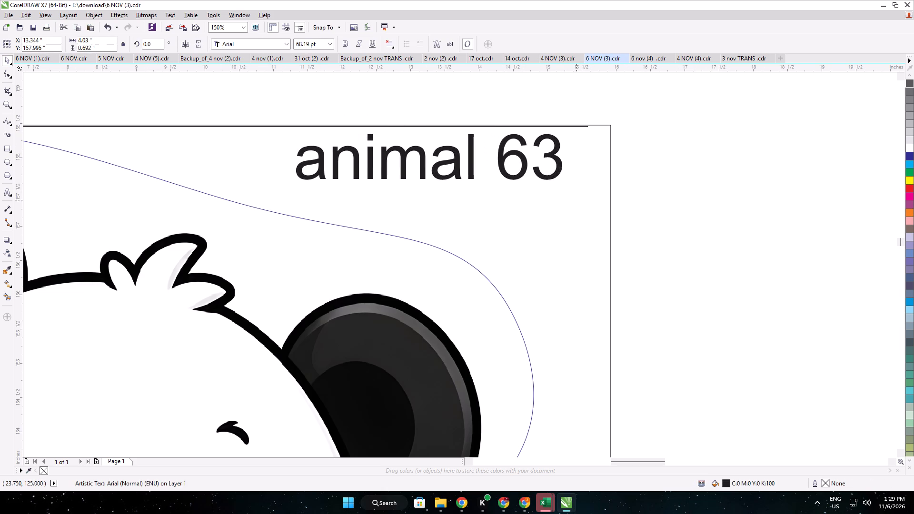
drag(580, 201, 584, 202)
click(643, 202)
Group the new panda sticker with its lion insert, "animal 63" label and star-rating label.
scroll(636, 199, down, 3)
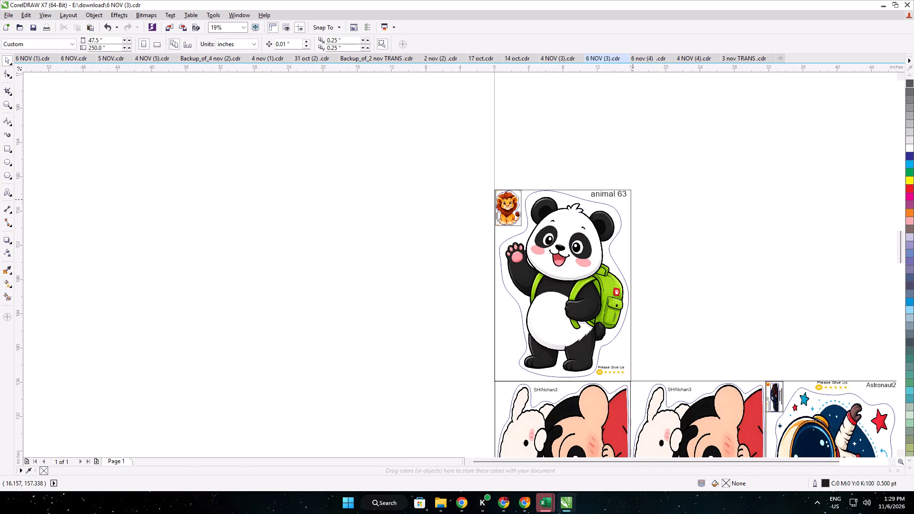
drag(650, 170, 443, 381)
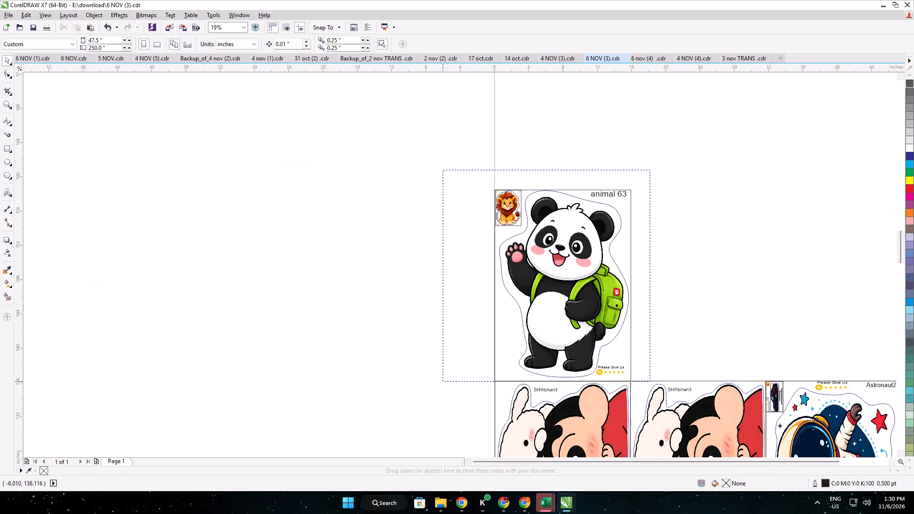
drag(443, 381, 443, 383)
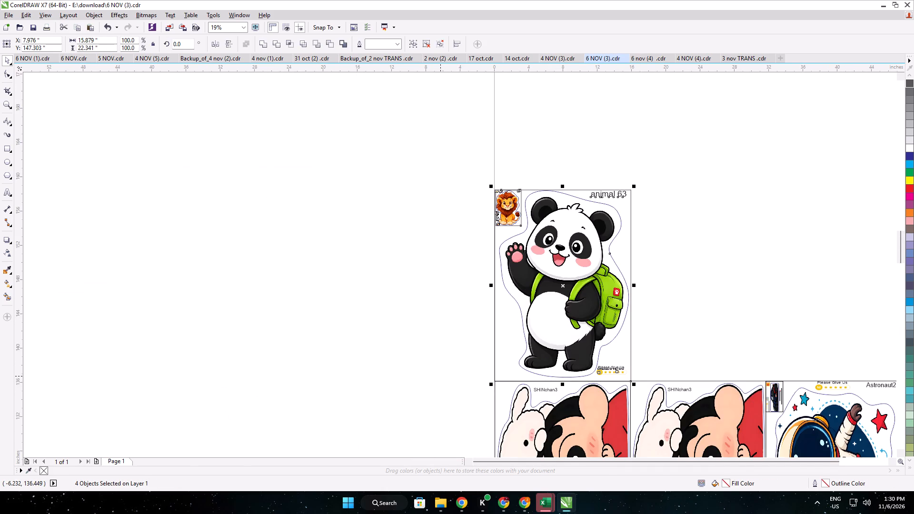
key(ctrl+g)
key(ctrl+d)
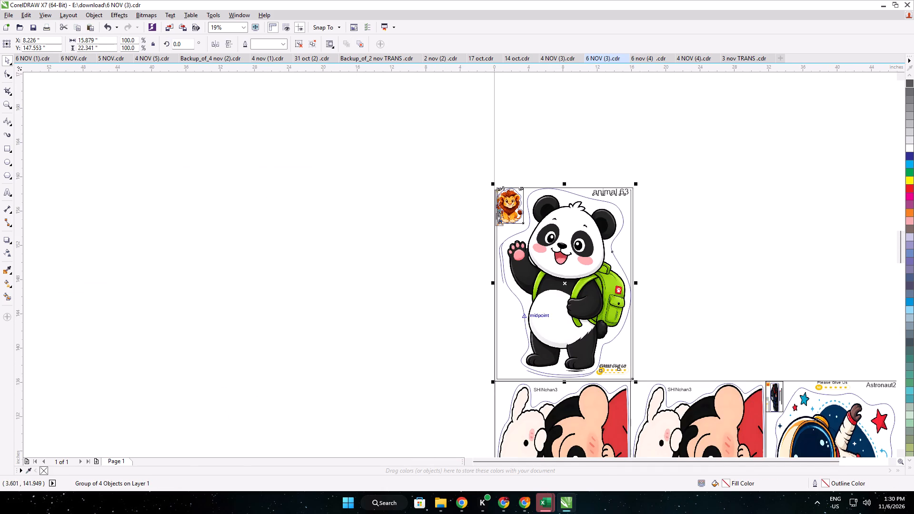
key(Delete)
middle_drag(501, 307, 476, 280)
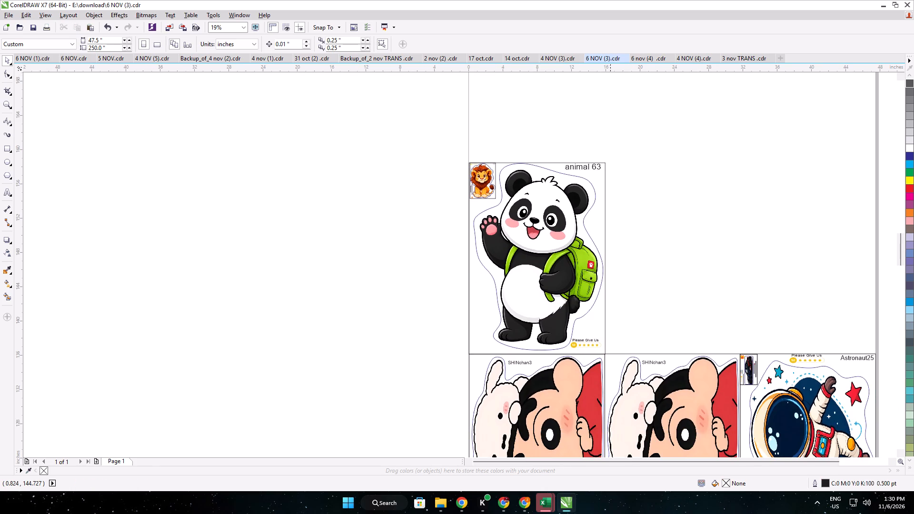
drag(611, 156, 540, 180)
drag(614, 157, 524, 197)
Add an "animal 63" label about 4.07 inches wide in the upper right corner of the panda sticker below the Bismillah sticker.
scroll(466, 216, down, 1)
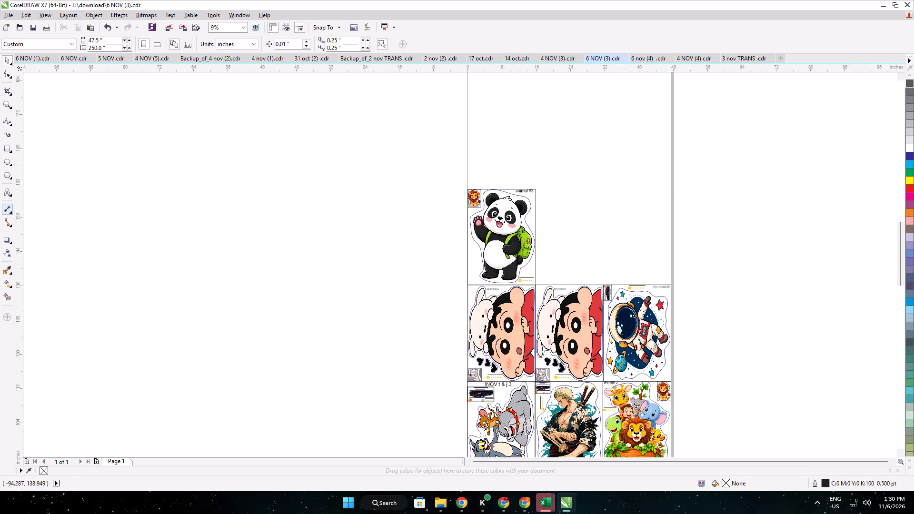
click(8, 198)
click(8, 194)
middle_drag(426, 340, 388, 200)
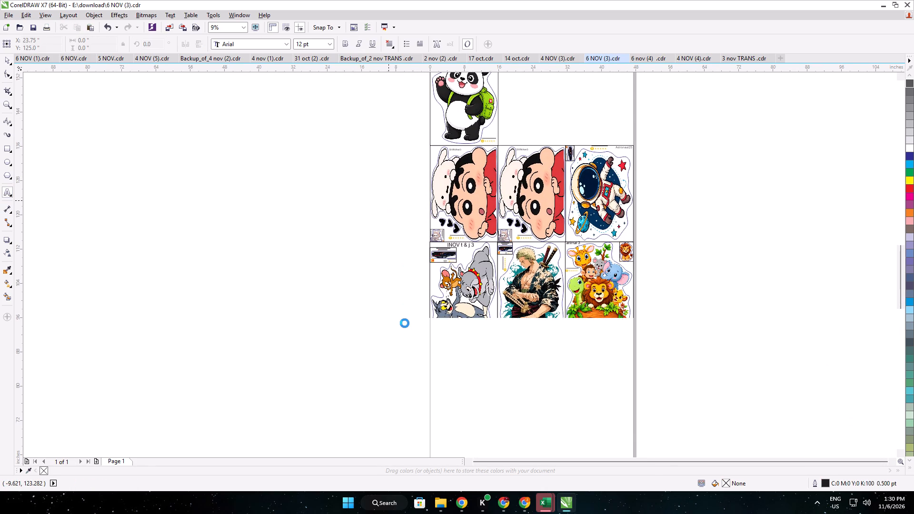
middle_drag(405, 327, 378, 212)
middle_drag(387, 317, 373, 214)
scroll(440, 208, up, 1)
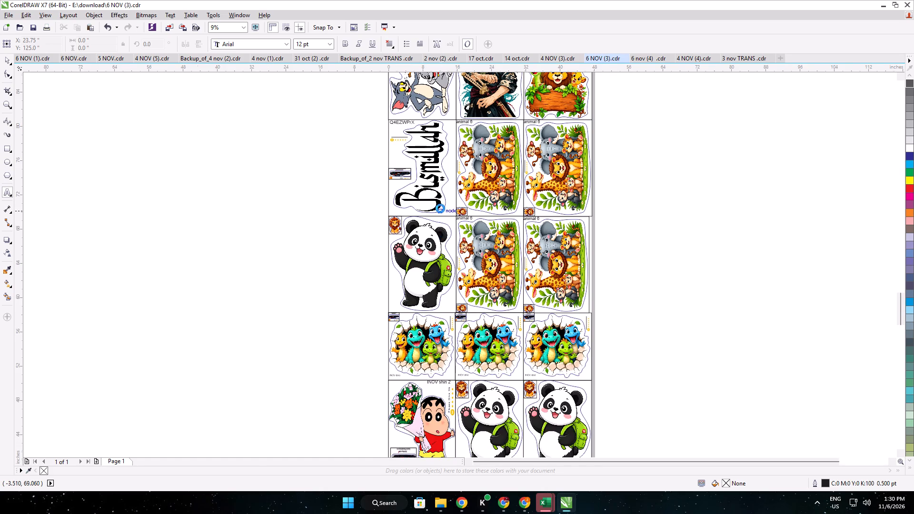
scroll(437, 227, up, 1)
click(423, 229)
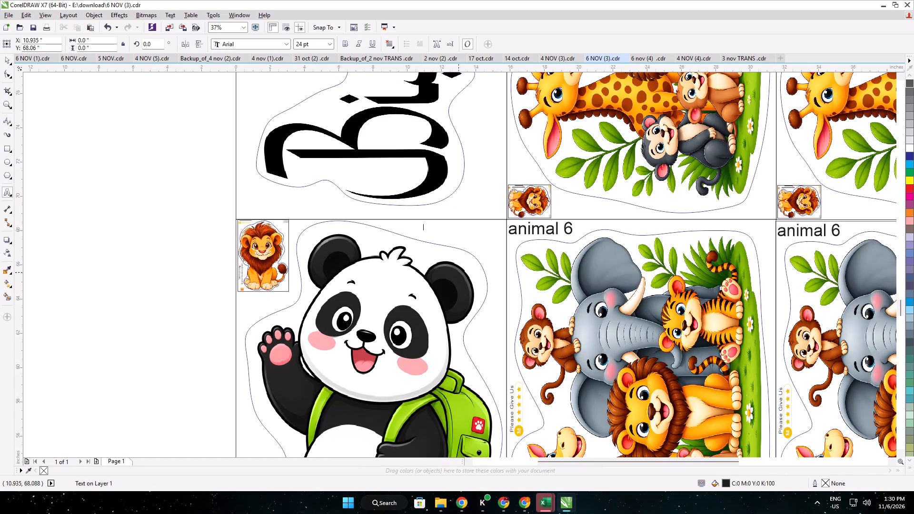
key(ctrl+v)
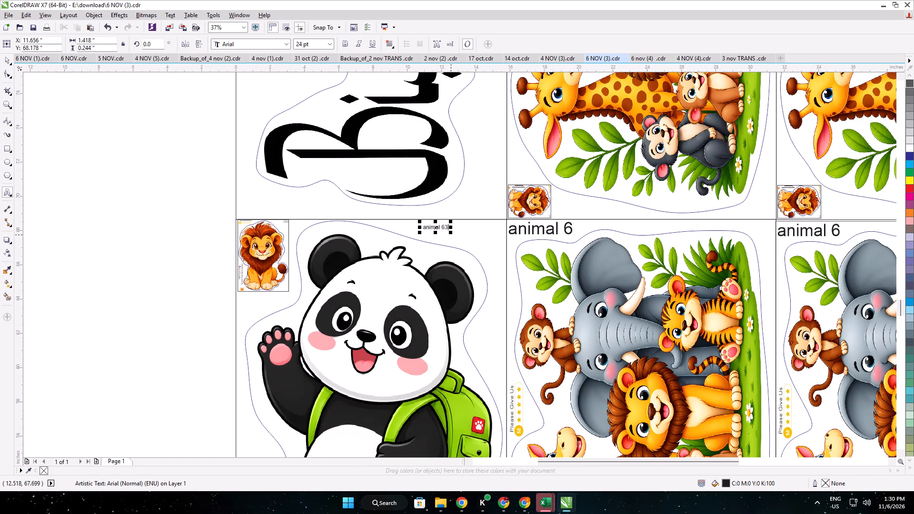
drag(451, 233, 497, 253)
Add an enlarged "animal 63" label in the upper right corner of the panda sticker beside the "INOV shin 2" sticker.
scroll(495, 275, down, 1)
middle_drag(611, 376, 610, 376)
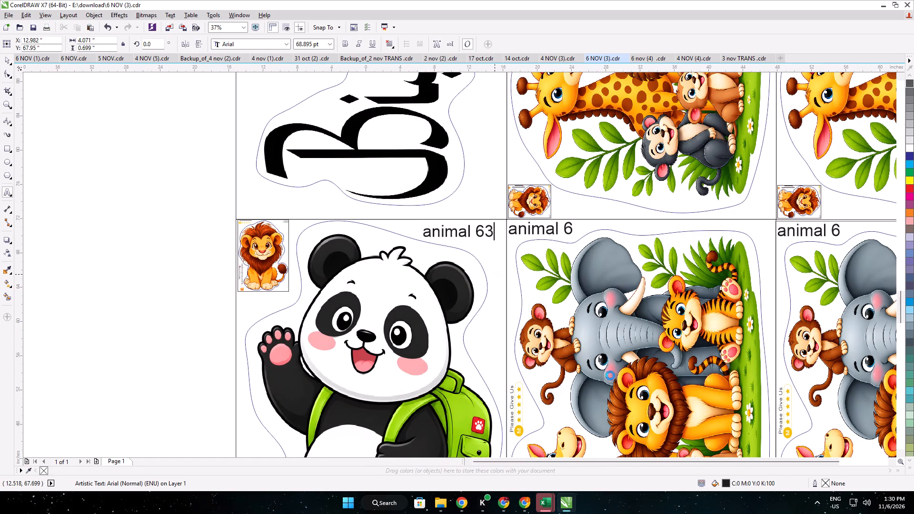
middle_drag(610, 376, 563, 178)
middle_drag(598, 307, 556, 129)
scroll(566, 161, up, 1)
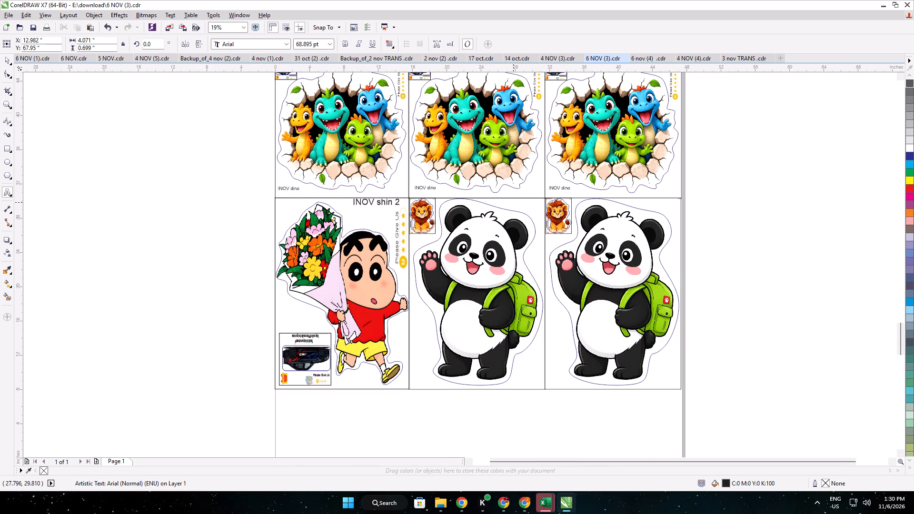
click(513, 202)
key(ctrl+v)
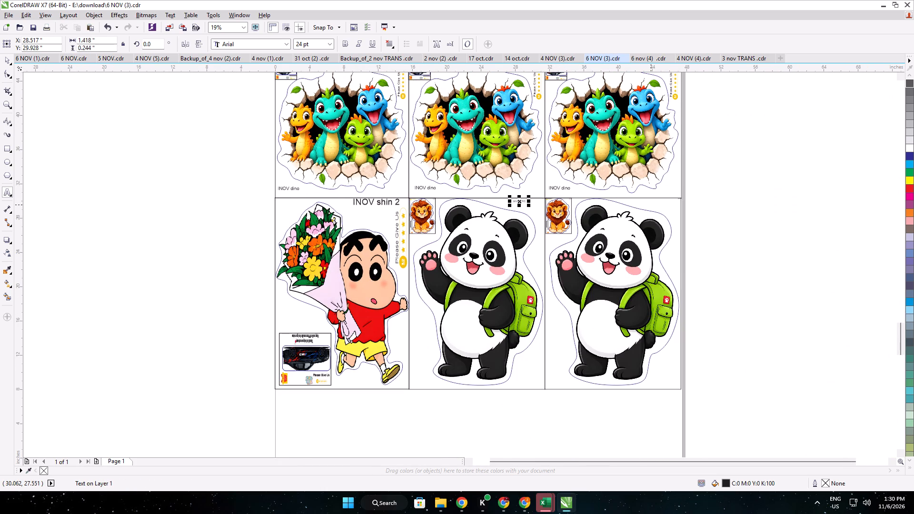
drag(527, 205, 537, 221)
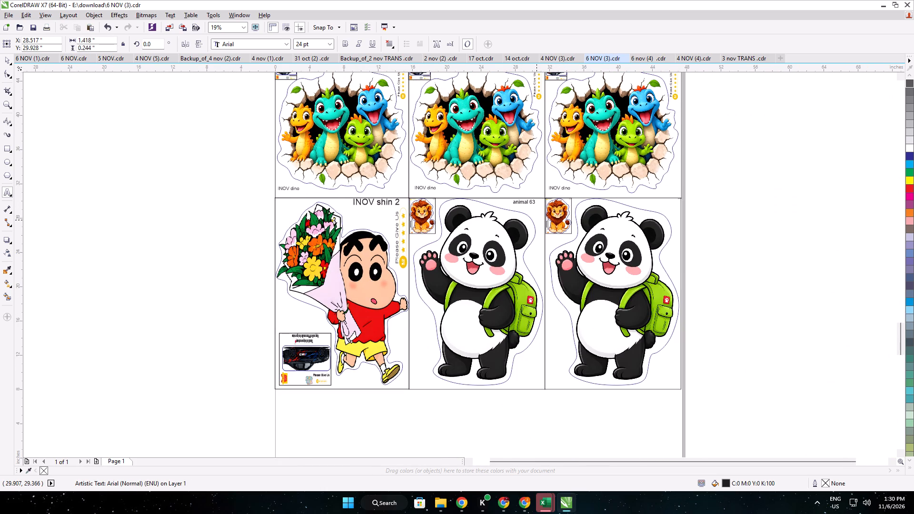
drag(537, 221, 539, 222)
Add an "animal 63" label about 3.22 inches wide in the upper right corner of the last panda sticker in the bottom row.
click(642, 201)
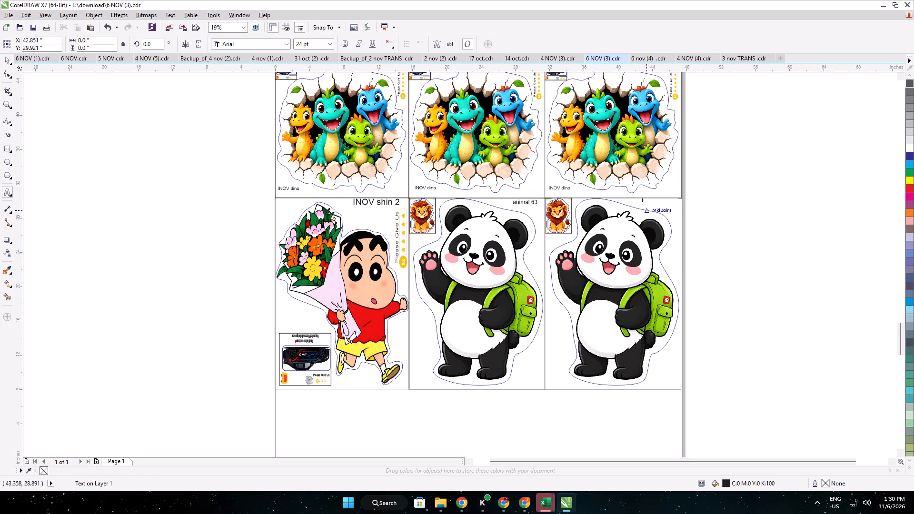
click(650, 203)
key(ctrl+v)
scroll(663, 203, up, 1)
drag(665, 206, 690, 222)
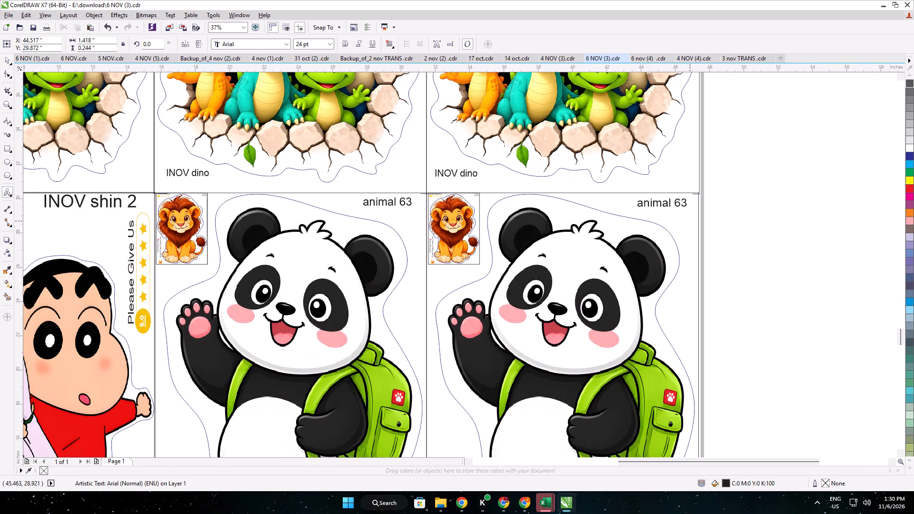
drag(690, 222, 695, 226)
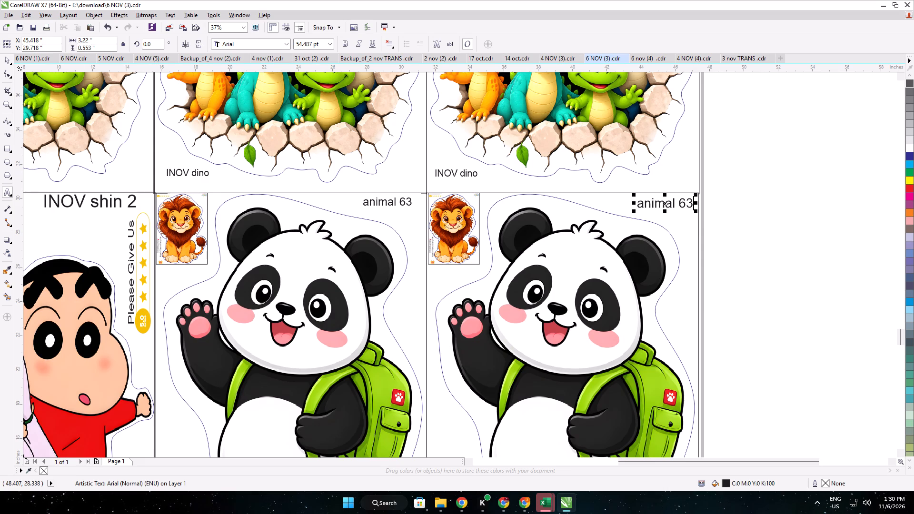
click(9, 60)
click(797, 227)
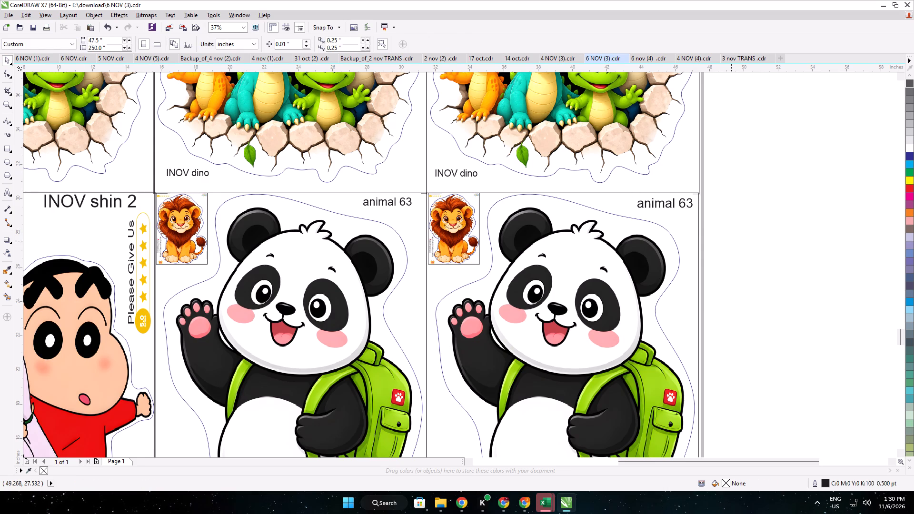
scroll(699, 248, down, 1)
Switch to the Meesho panel in Chrome, clear the "animal 63" SKU search and examine the full Ready to Ship order list.
click(520, 504)
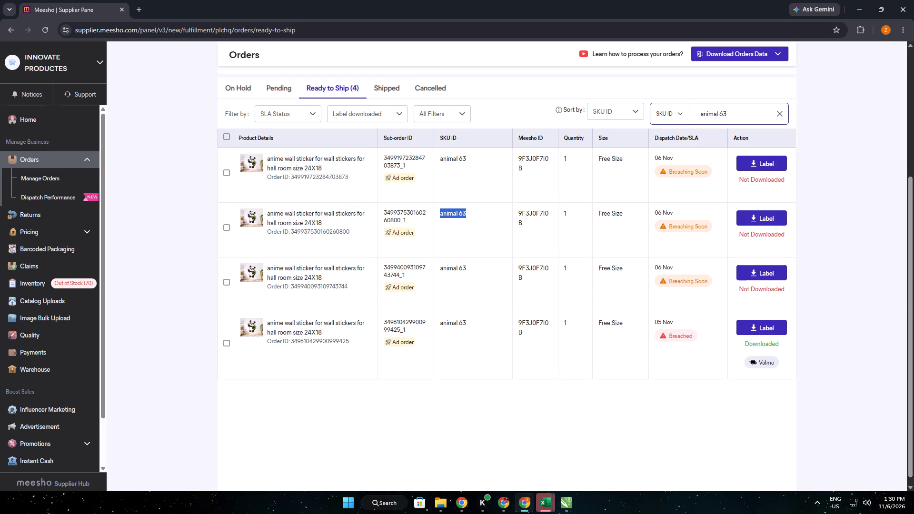
click(783, 114)
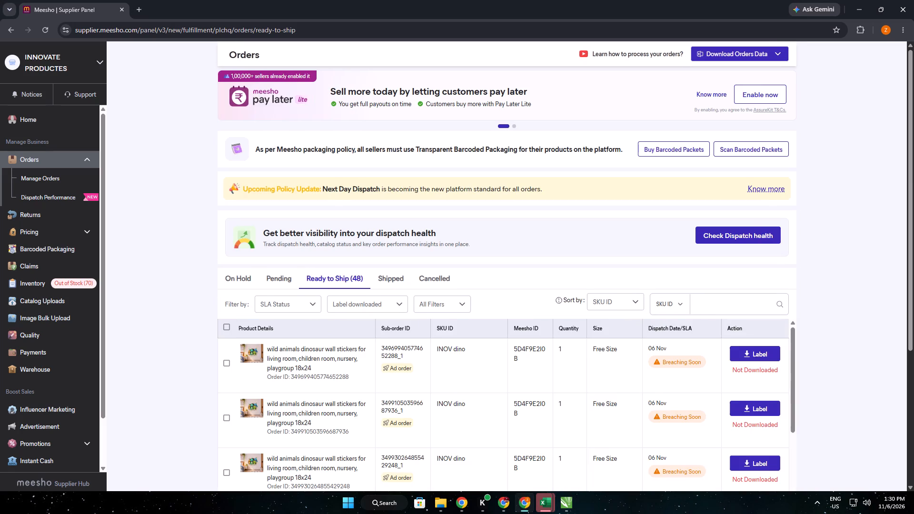
scroll(154, 337, down, 7)
scroll(302, 344, down, 14)
scroll(295, 351, down, 7)
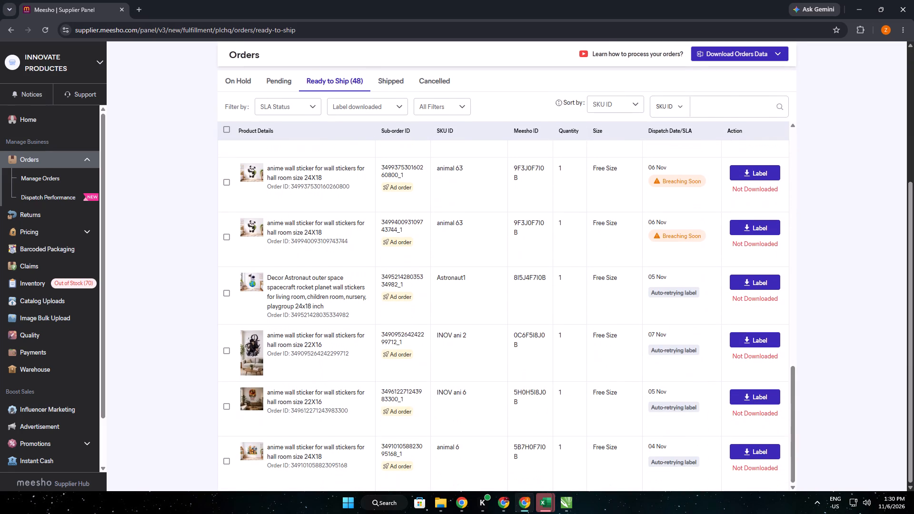
scroll(281, 355, down, 7)
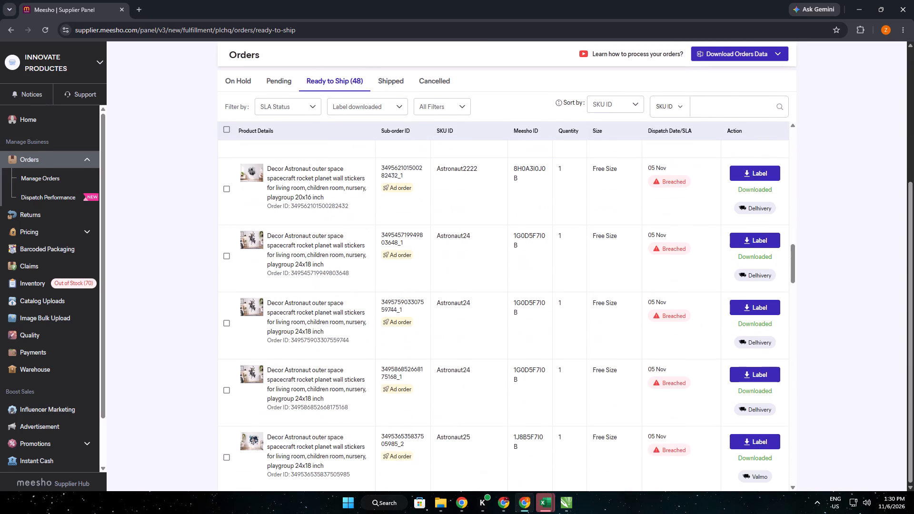
scroll(281, 355, down, 9)
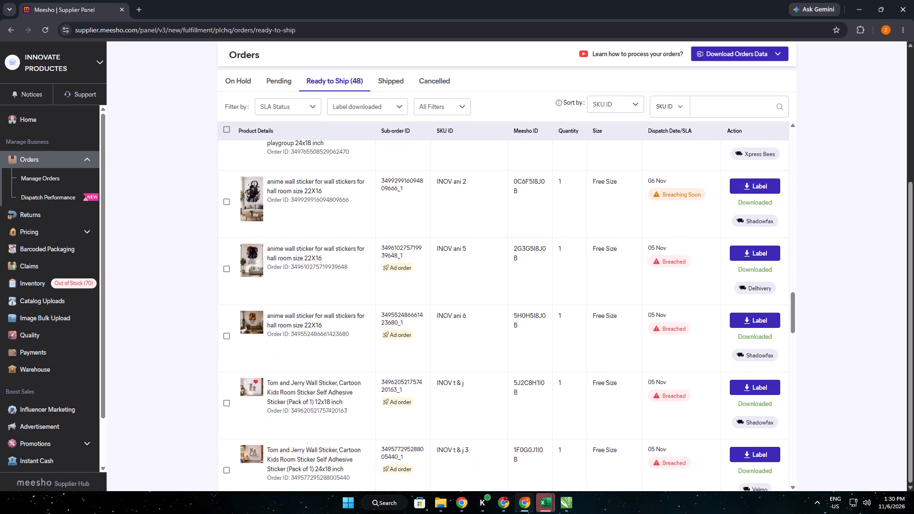
scroll(277, 358, down, 8)
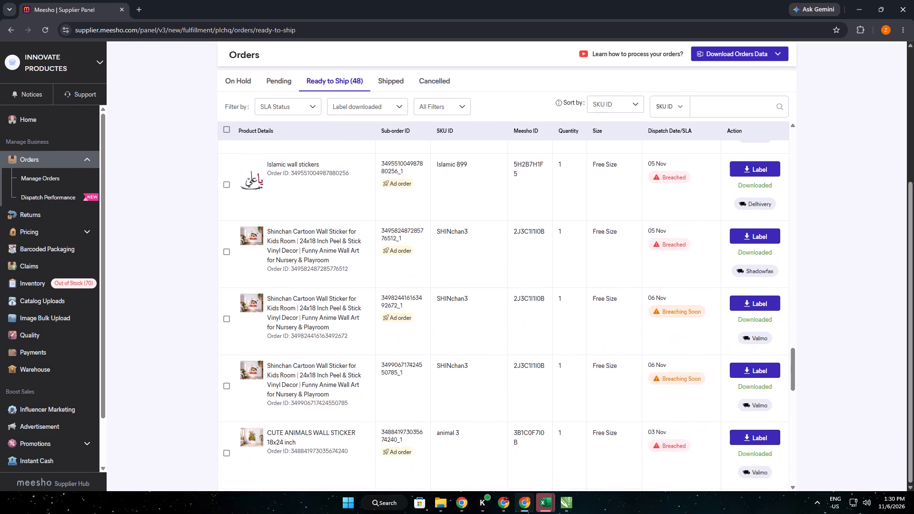
scroll(277, 358, down, 12)
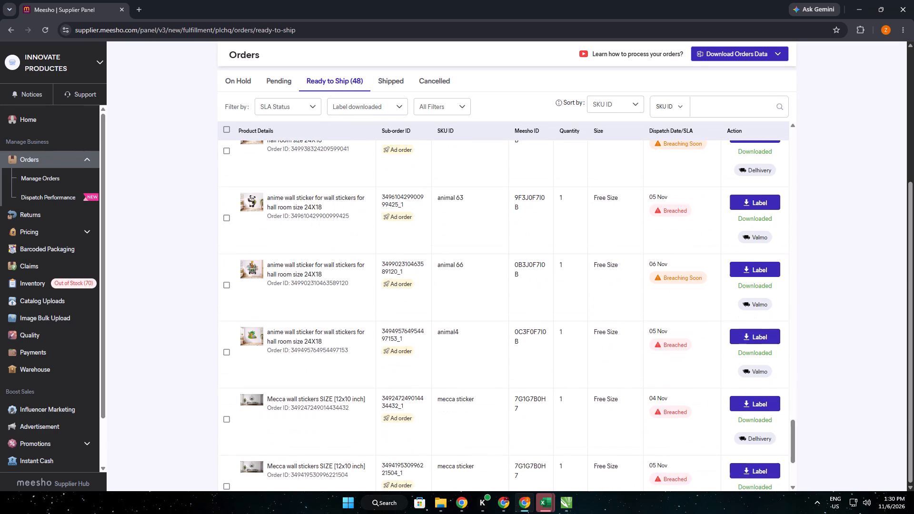
scroll(277, 358, down, 5)
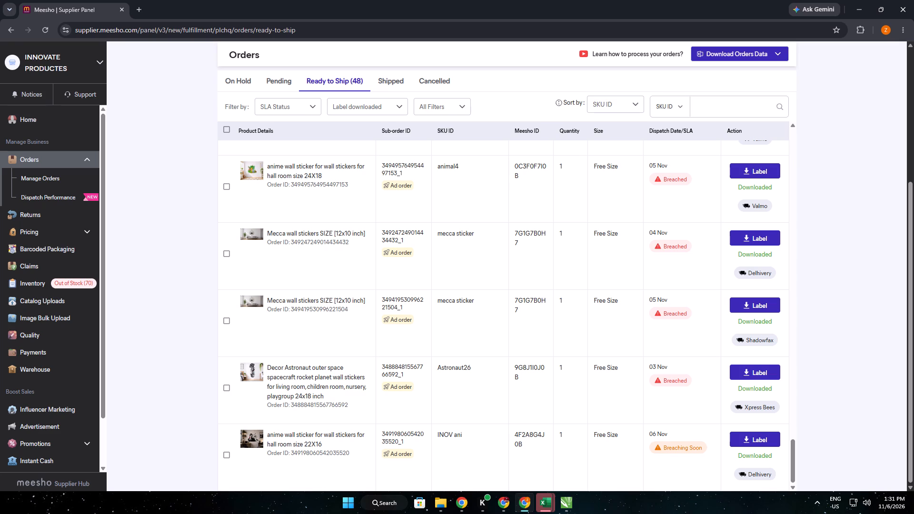
scroll(494, 343, up, 4)
scroll(512, 439, up, 20)
scroll(512, 439, up, 3)
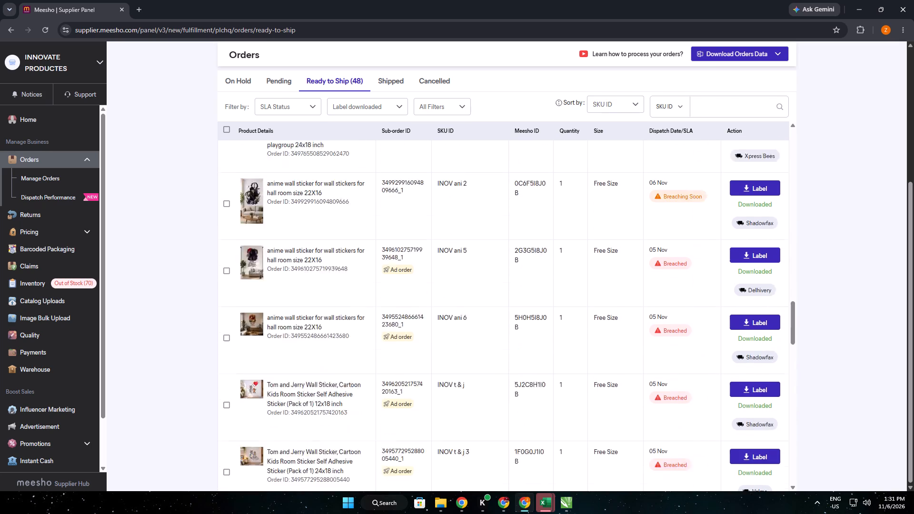
scroll(512, 442, up, 20)
scroll(512, 442, up, 1)
scroll(468, 435, up, 9)
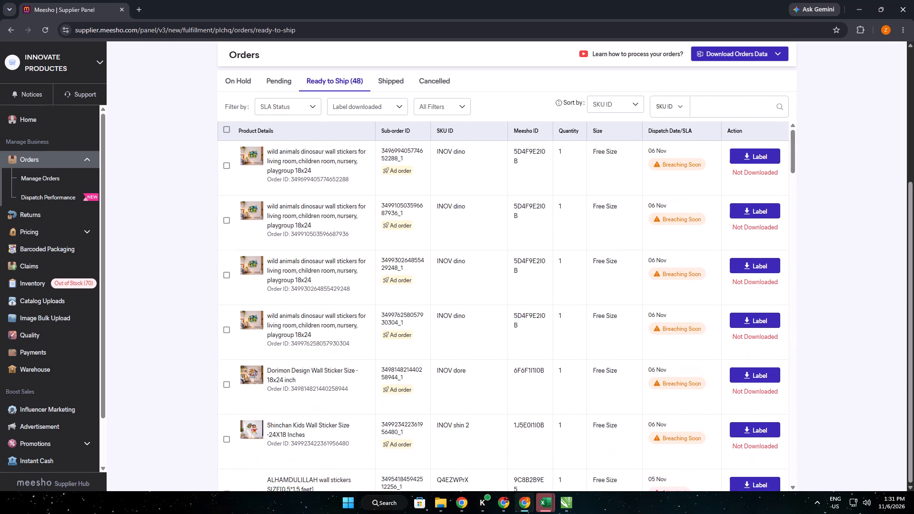
scroll(480, 410, up, 3)
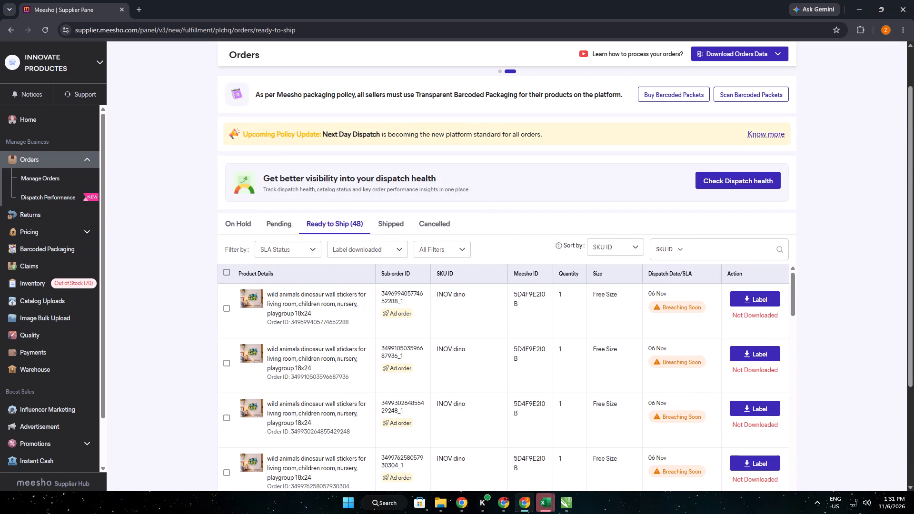